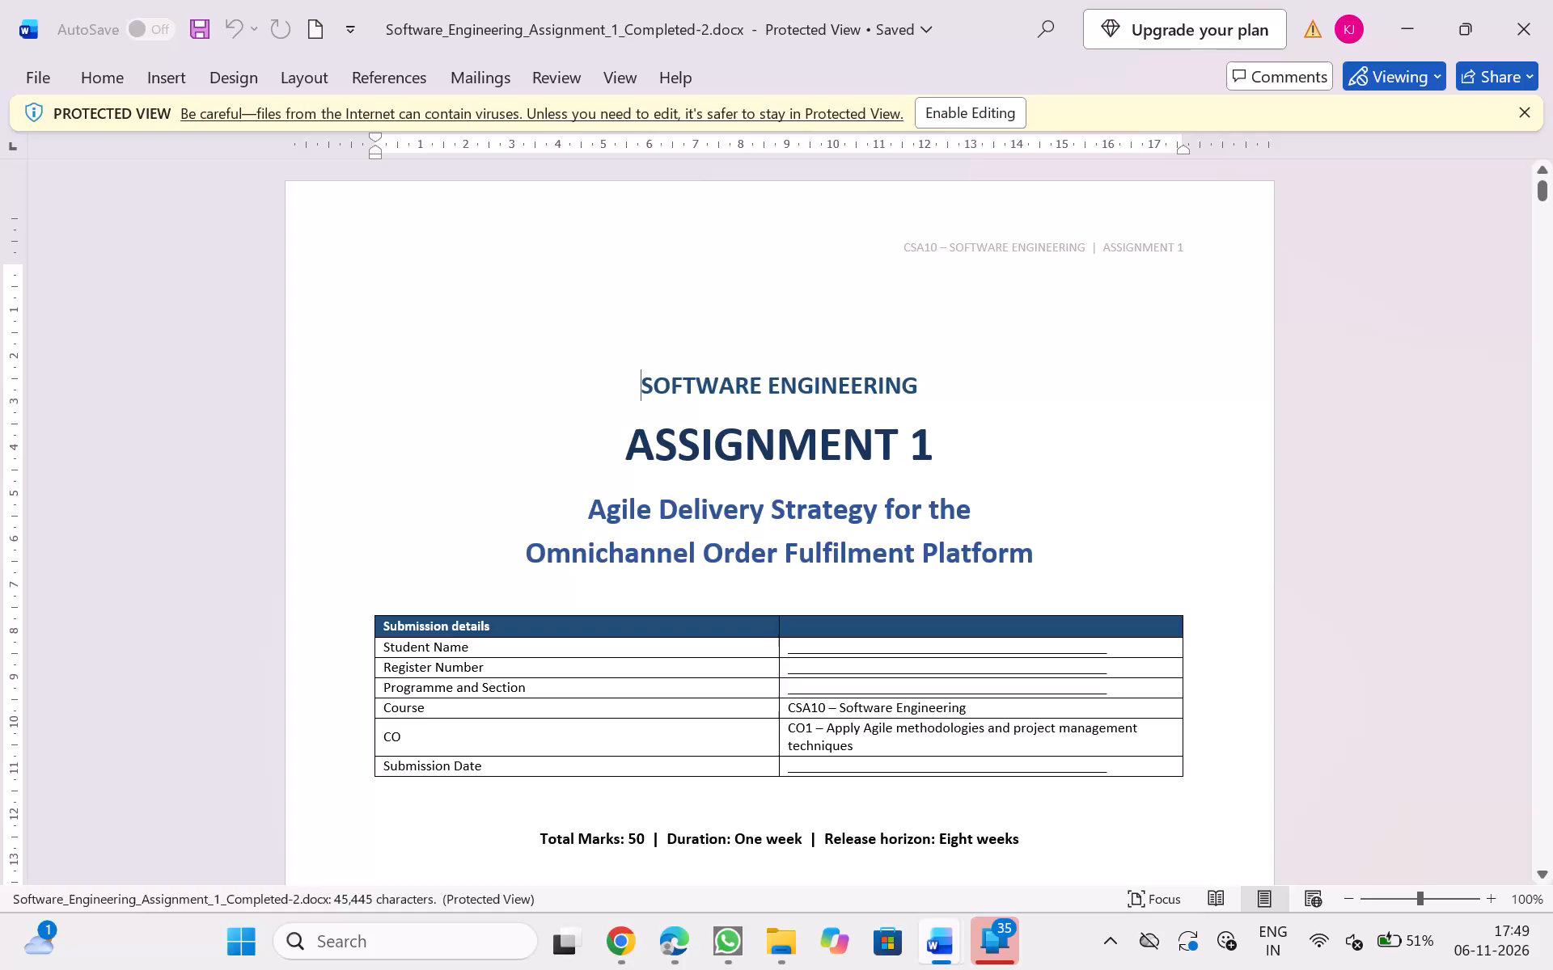
Enable editing for the protected assignment document.
left_click(966, 117)
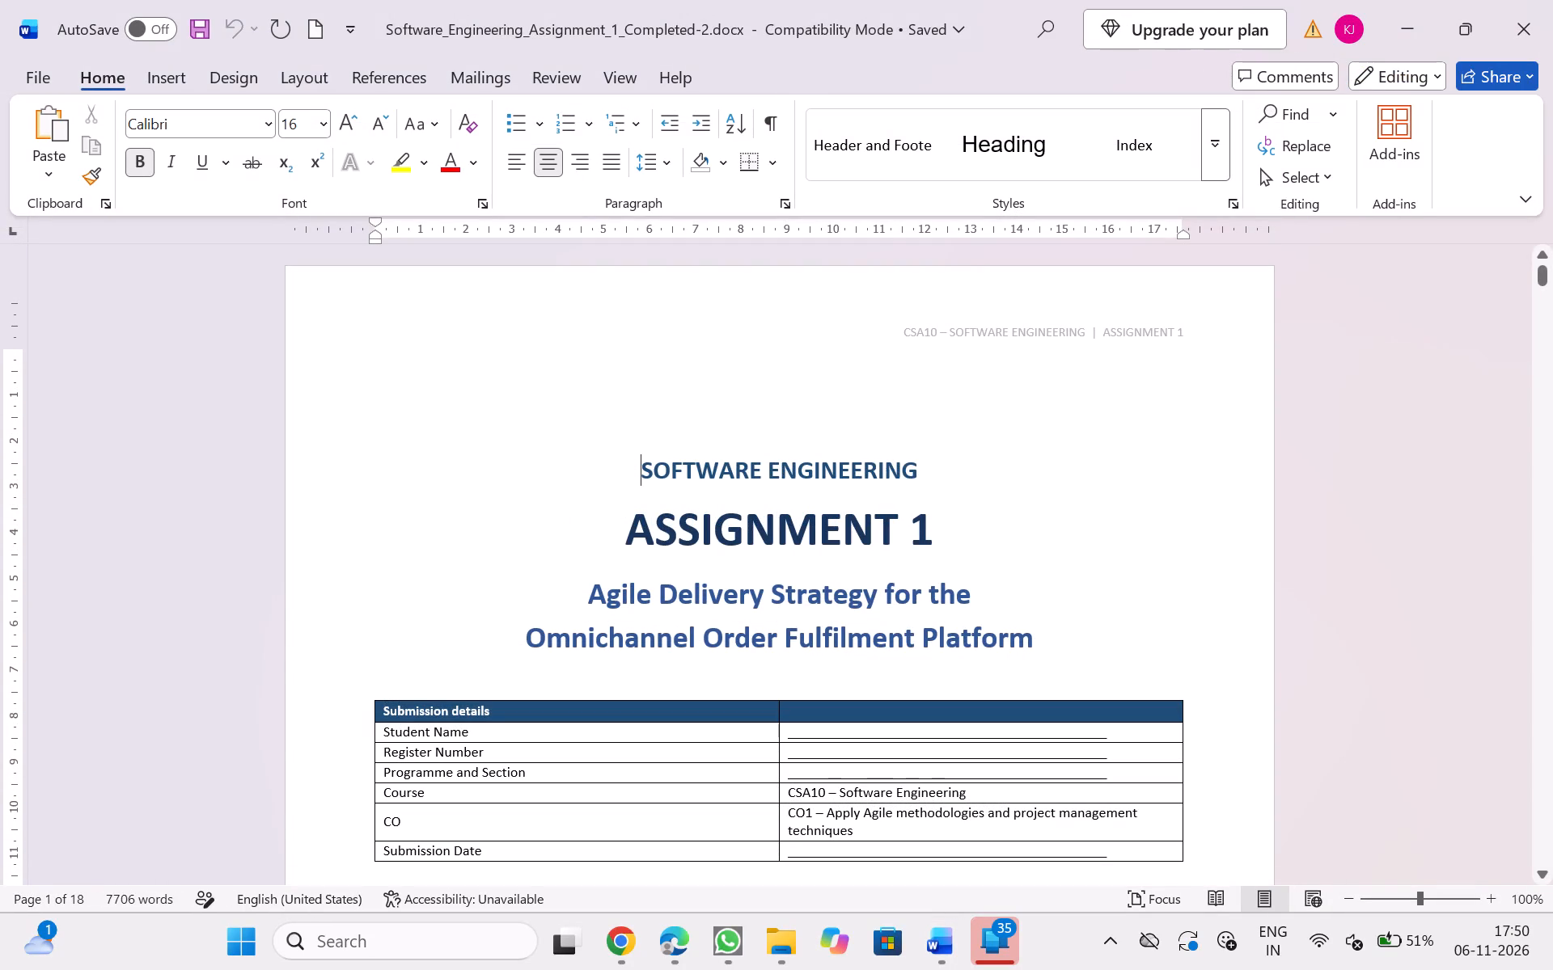
Delete everything from the SOFTWARE ENGINEERING cover title through the end of the Planning assumptions table, keeping the Problem statement section.
left_click_drag(625, 466, 1046, 913)
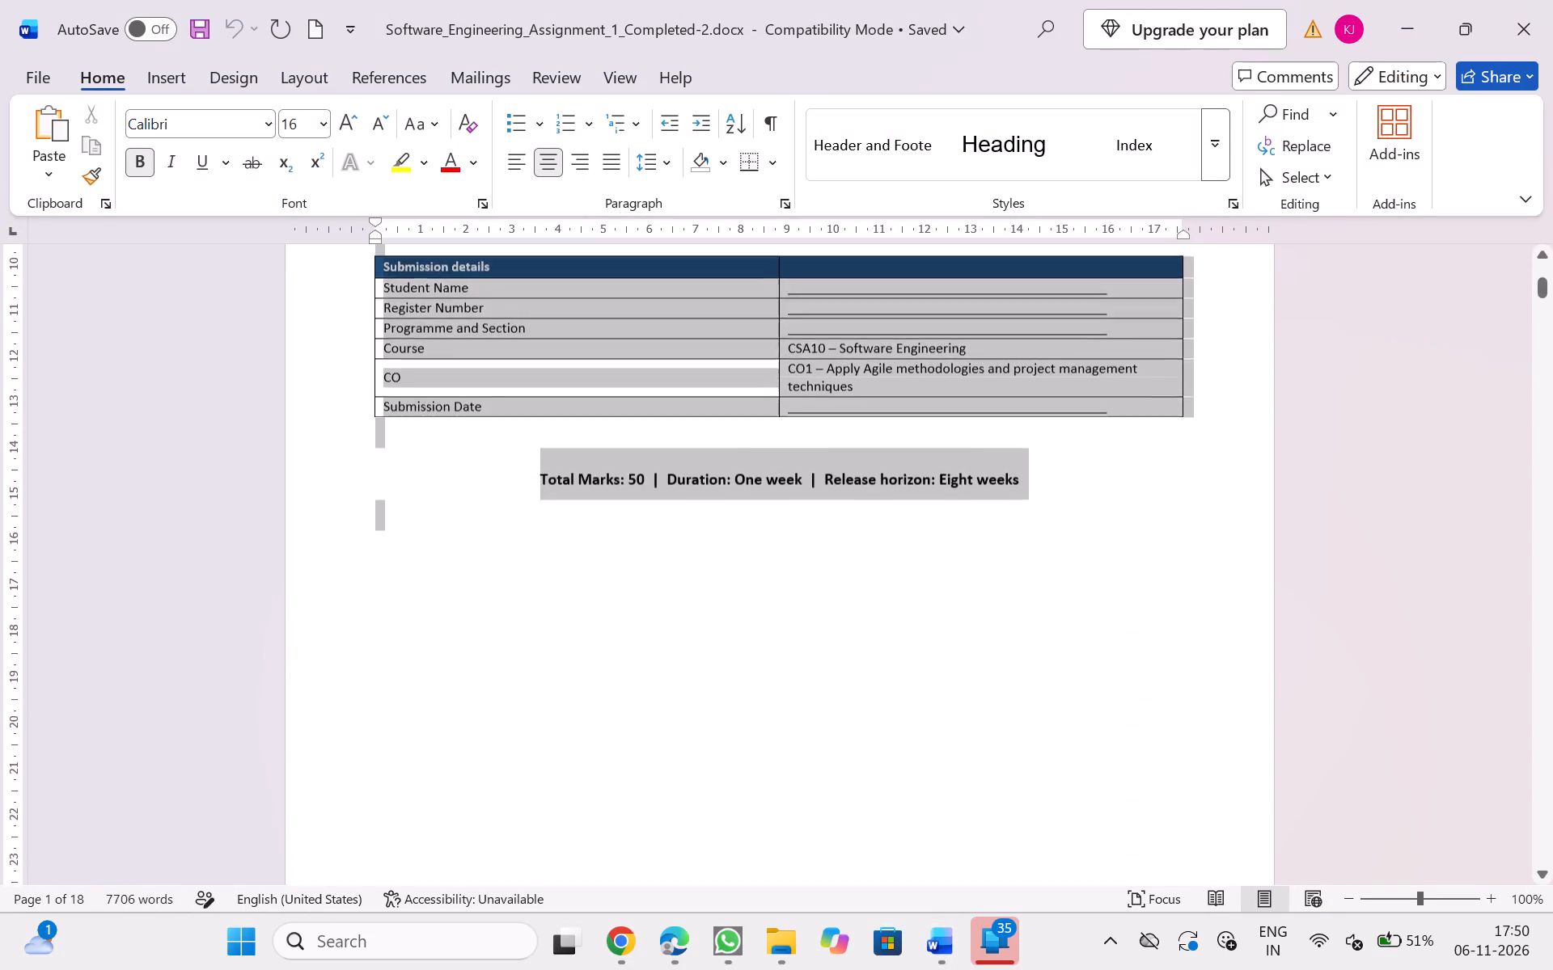
left_click_drag(1046, 913, 927, 808)
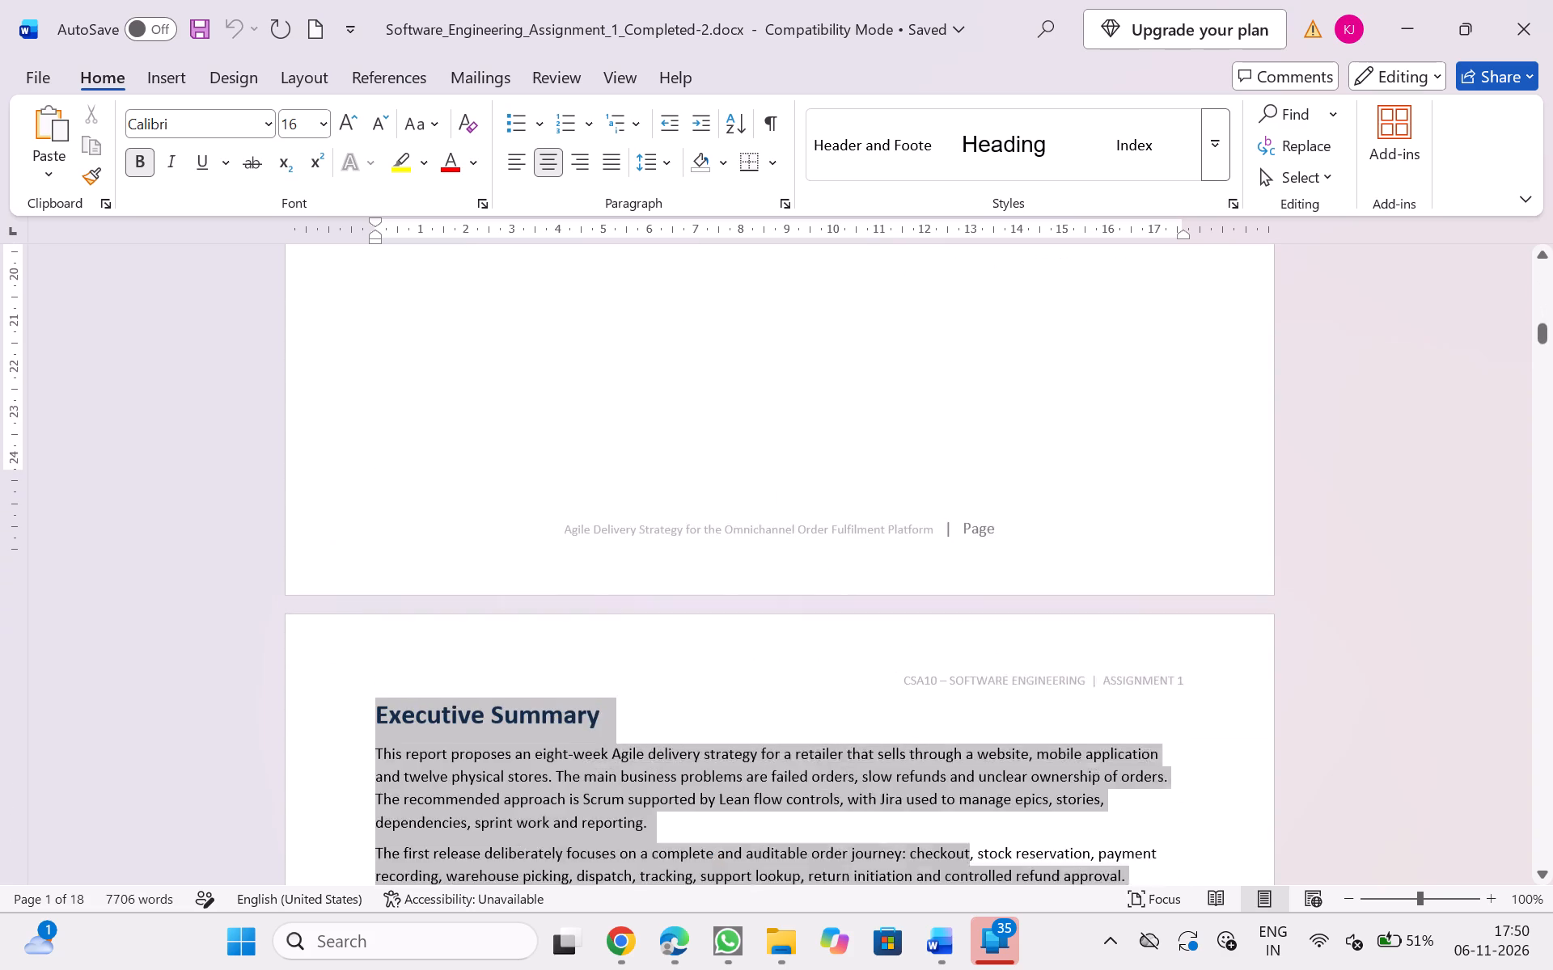
left_click_drag(927, 808, 837, 430)
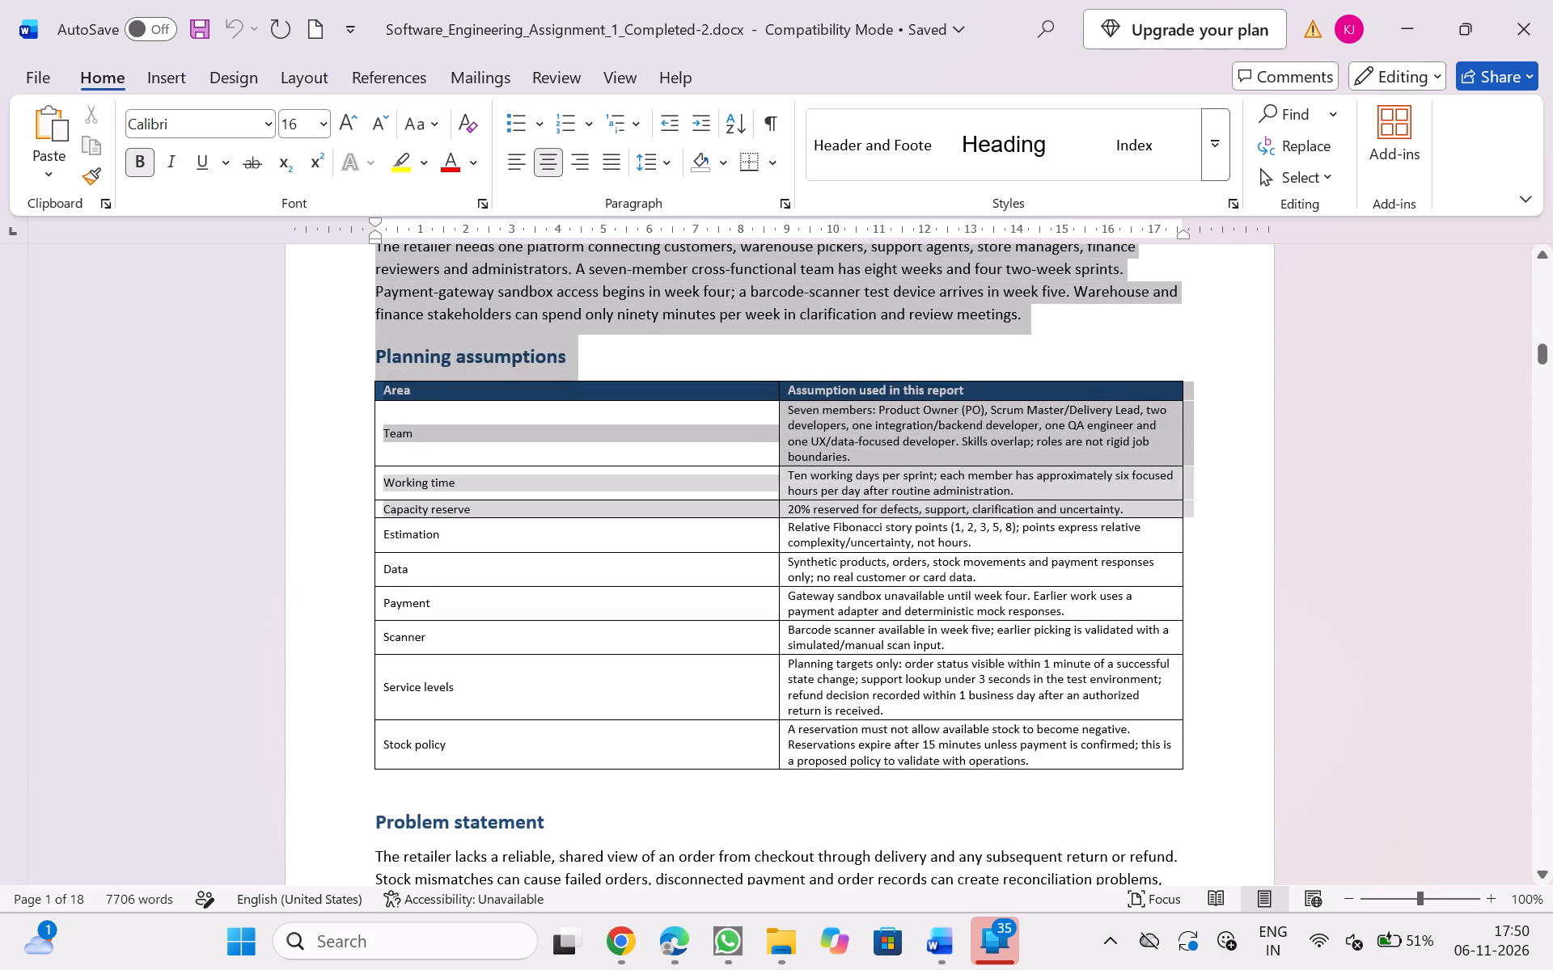
left_click_drag(837, 430, 826, 721)
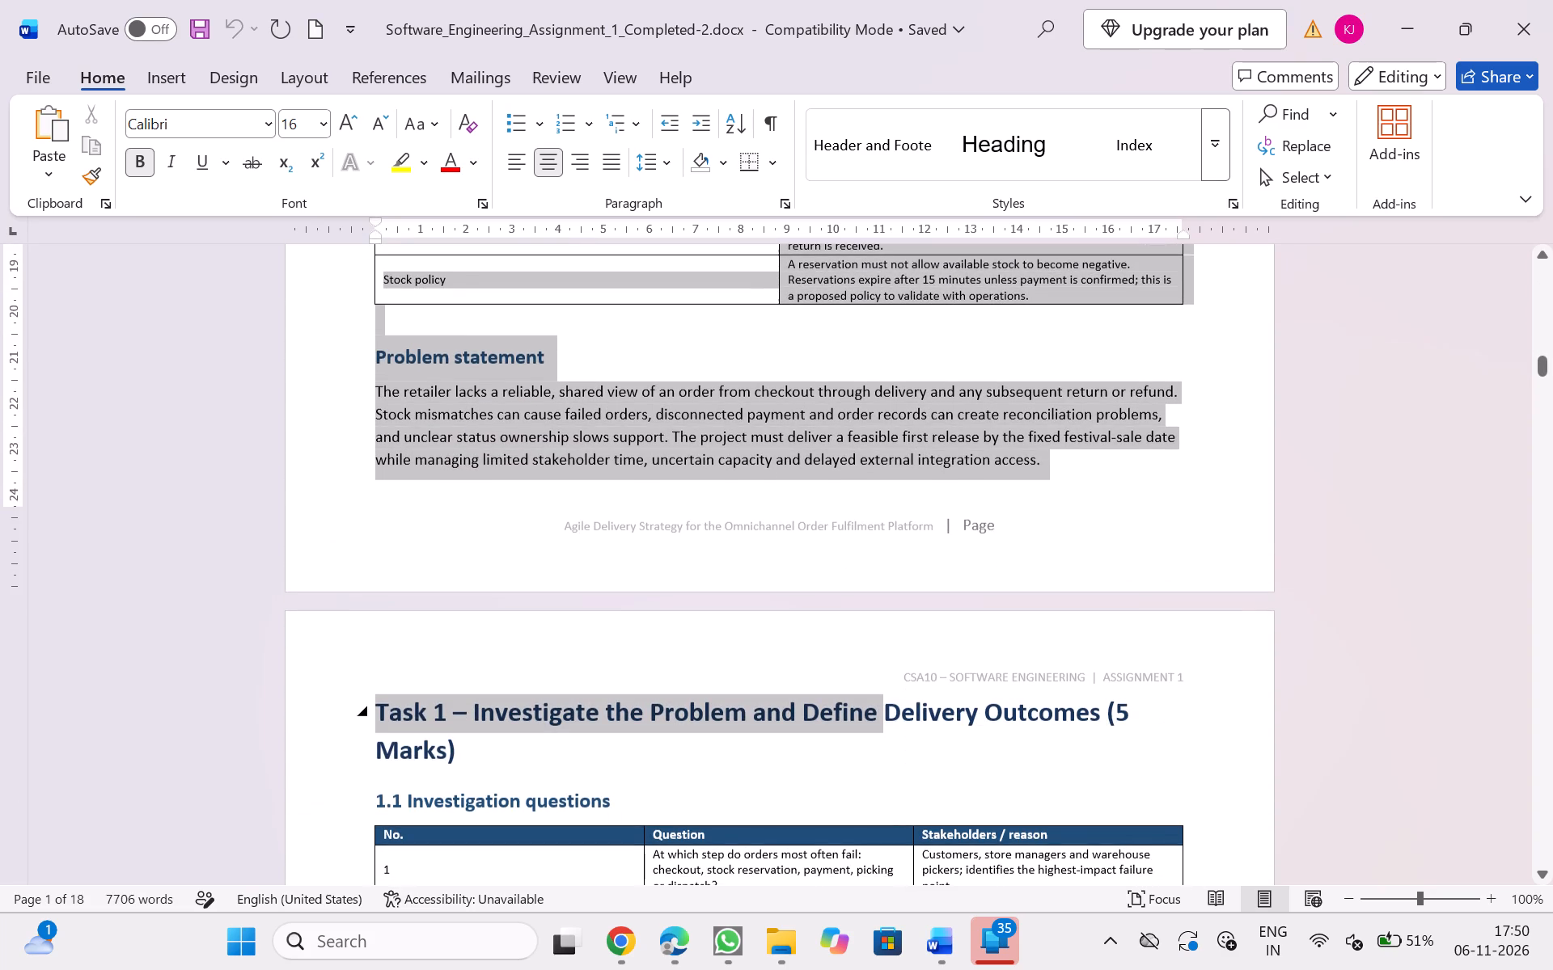
left_click_drag(826, 721, 919, 280)
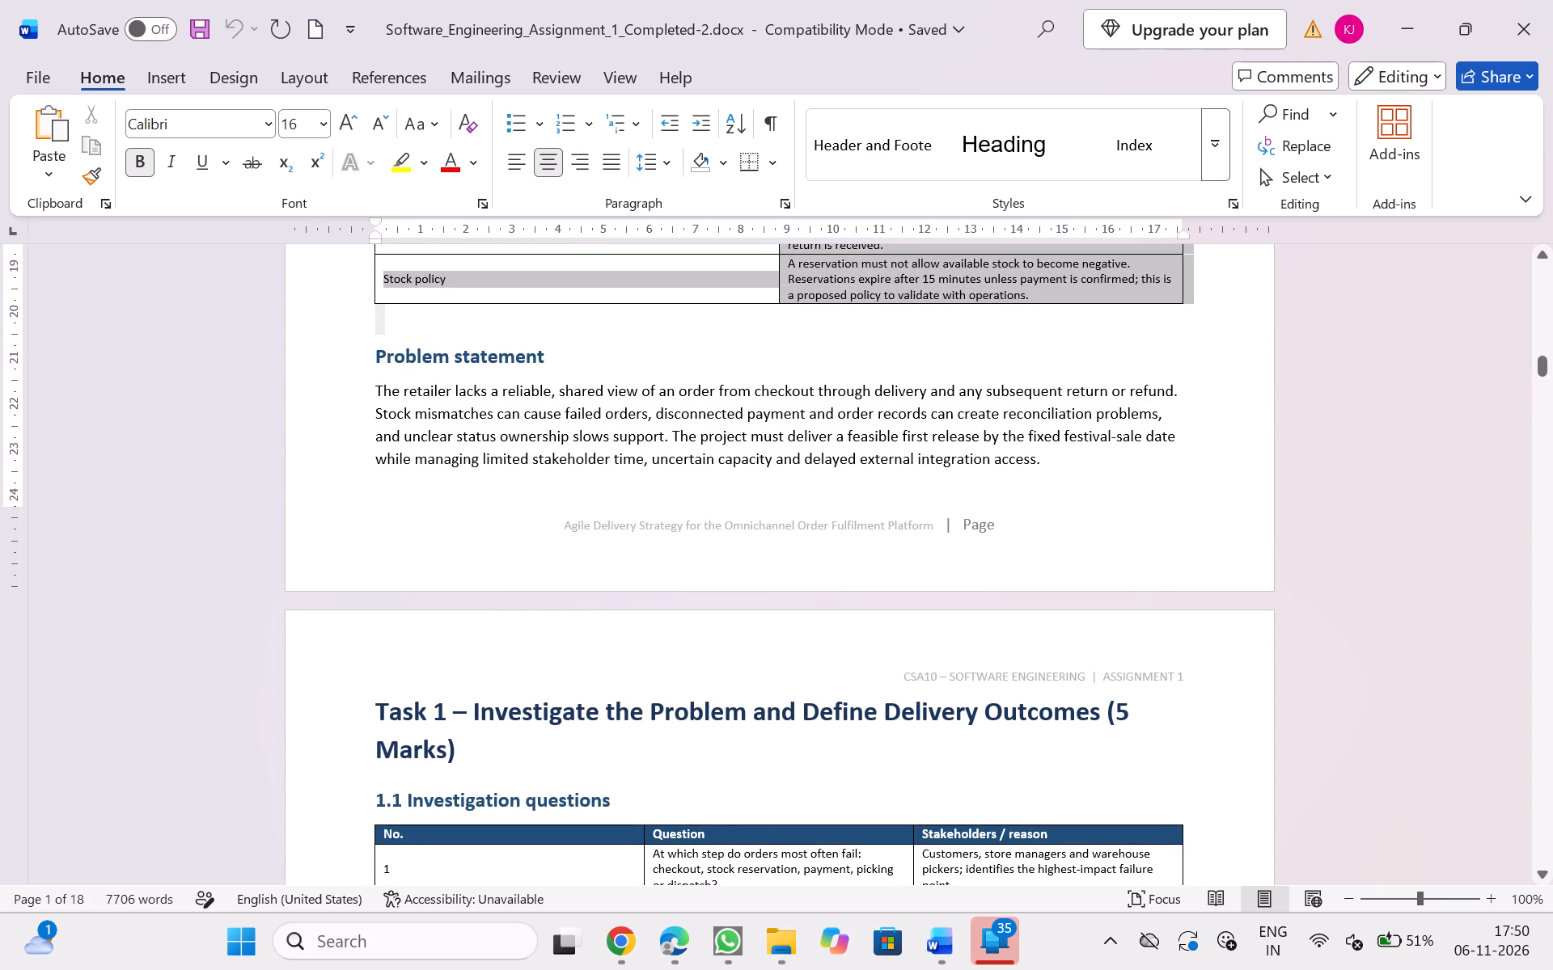
left_click_drag(919, 280, 790, 906)
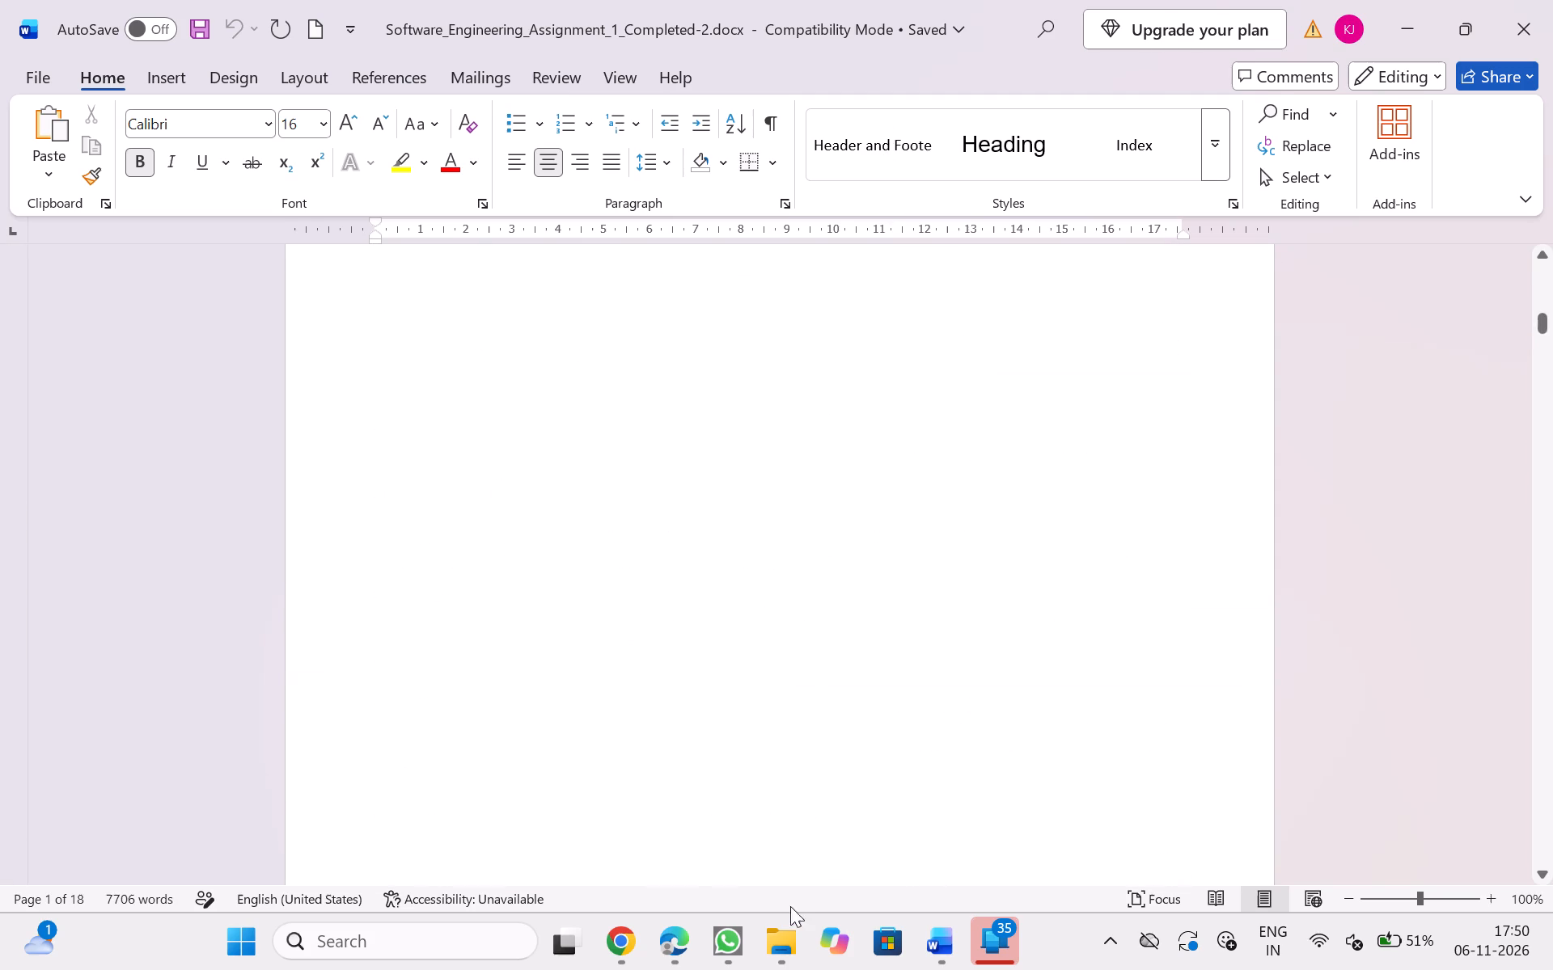
left_click_drag(790, 906, 799, 707)
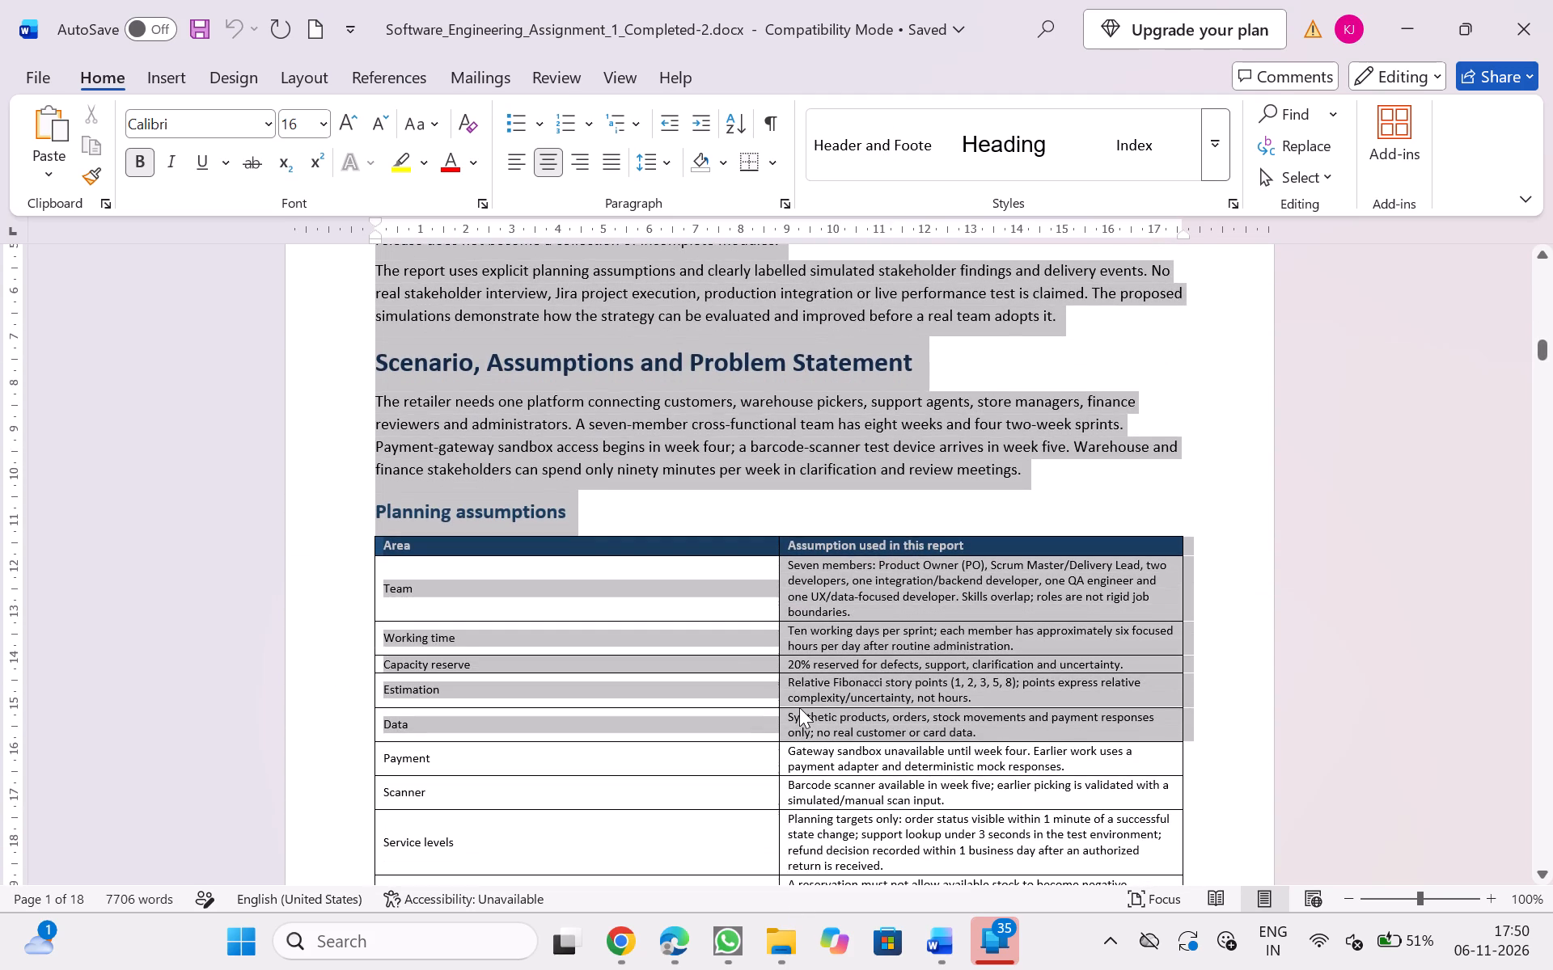
left_click_drag(799, 707, 802, 824)
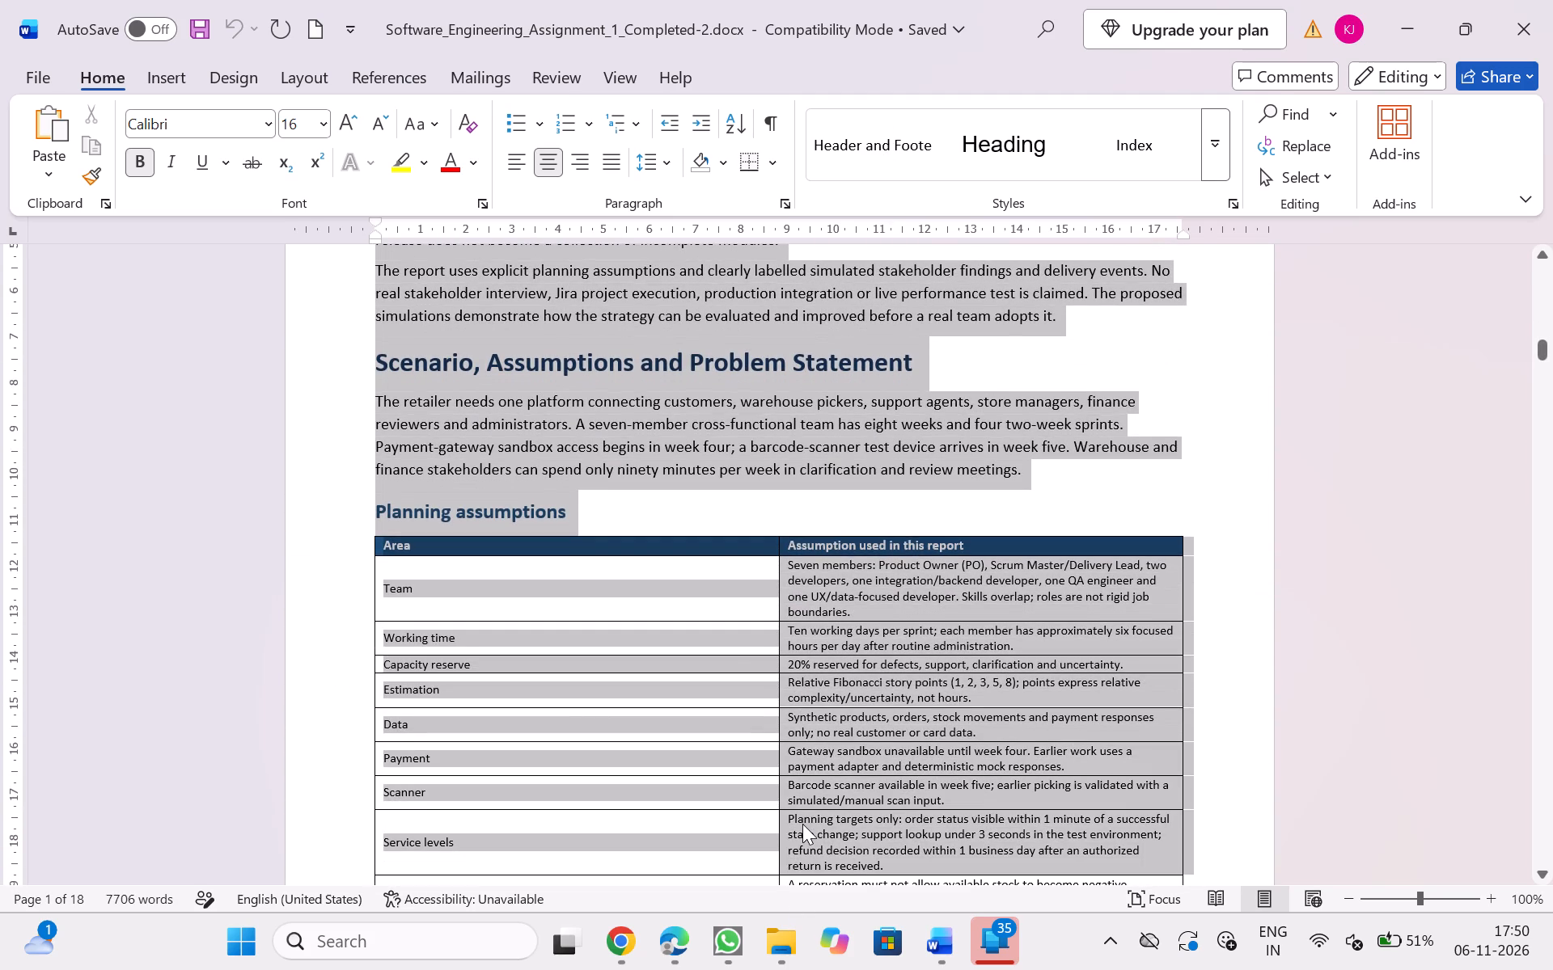
left_click_drag(802, 824, 806, 776)
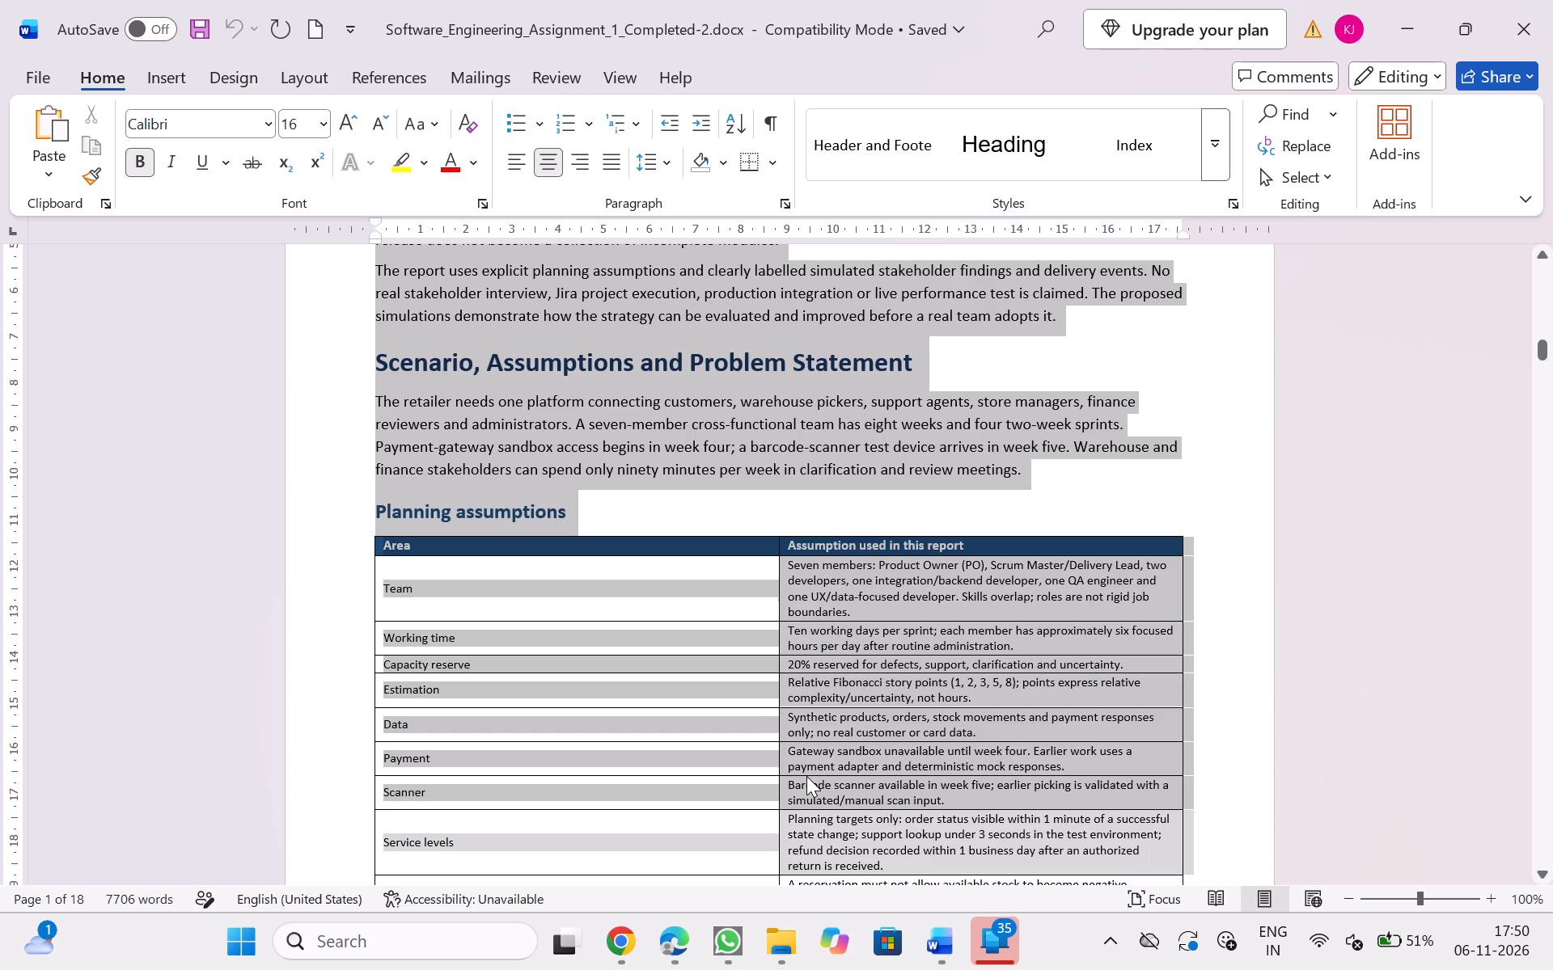
left_click_drag(806, 776, 817, 840)
left_click_drag(817, 840, 838, 567)
key("BackSpace")
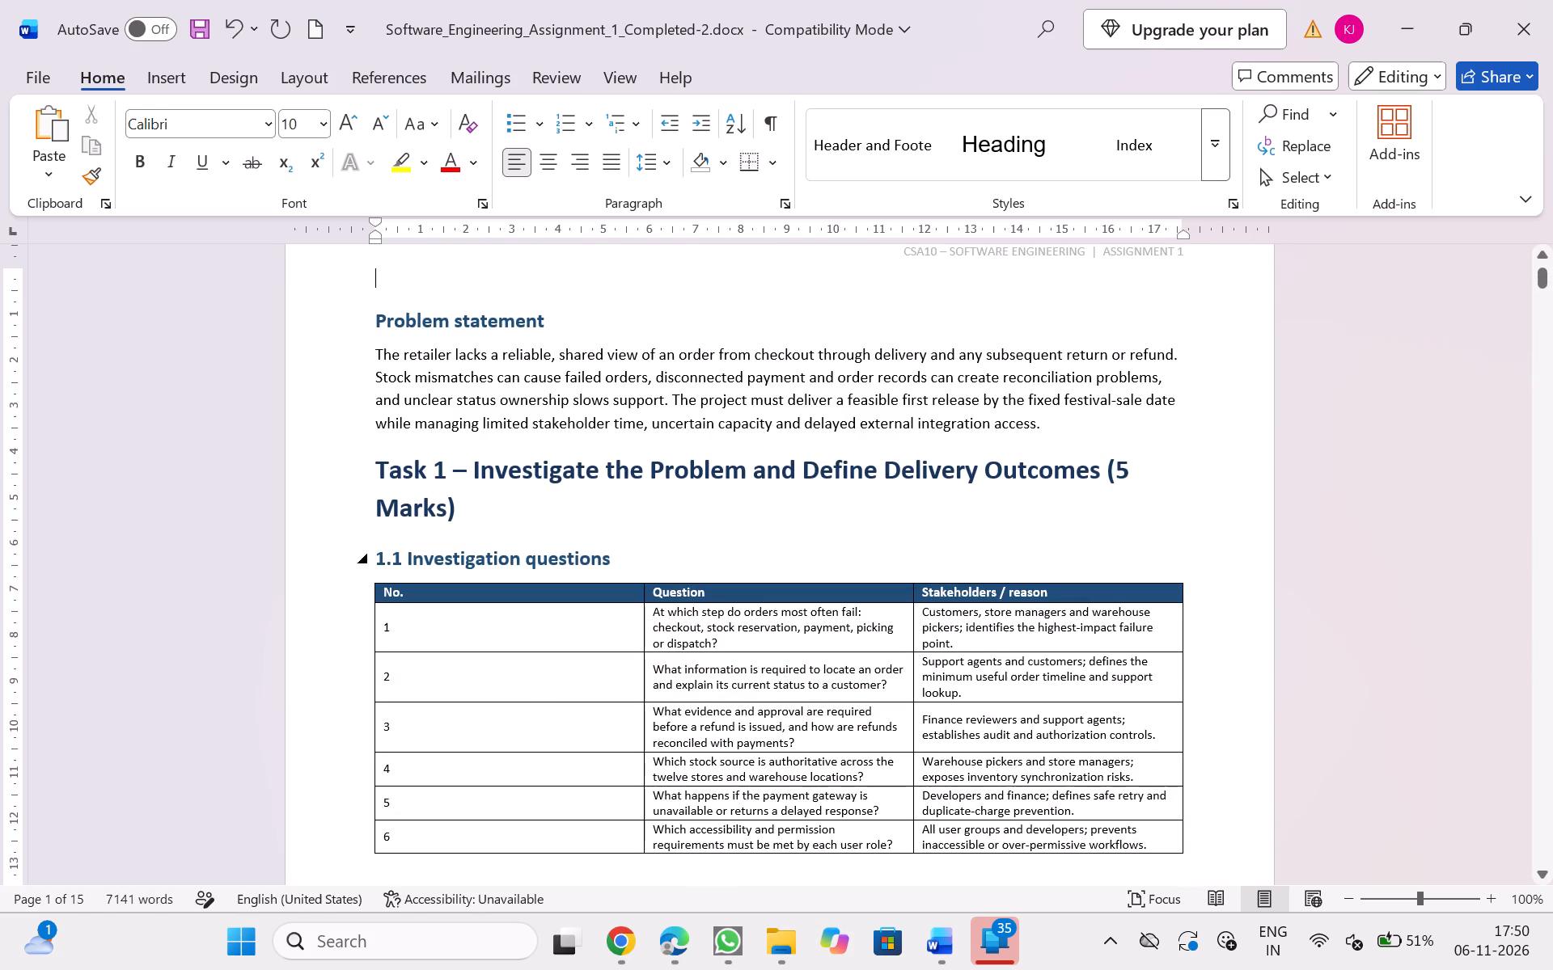
Increase the line spacing of the entire document.
left_click(425, 323)
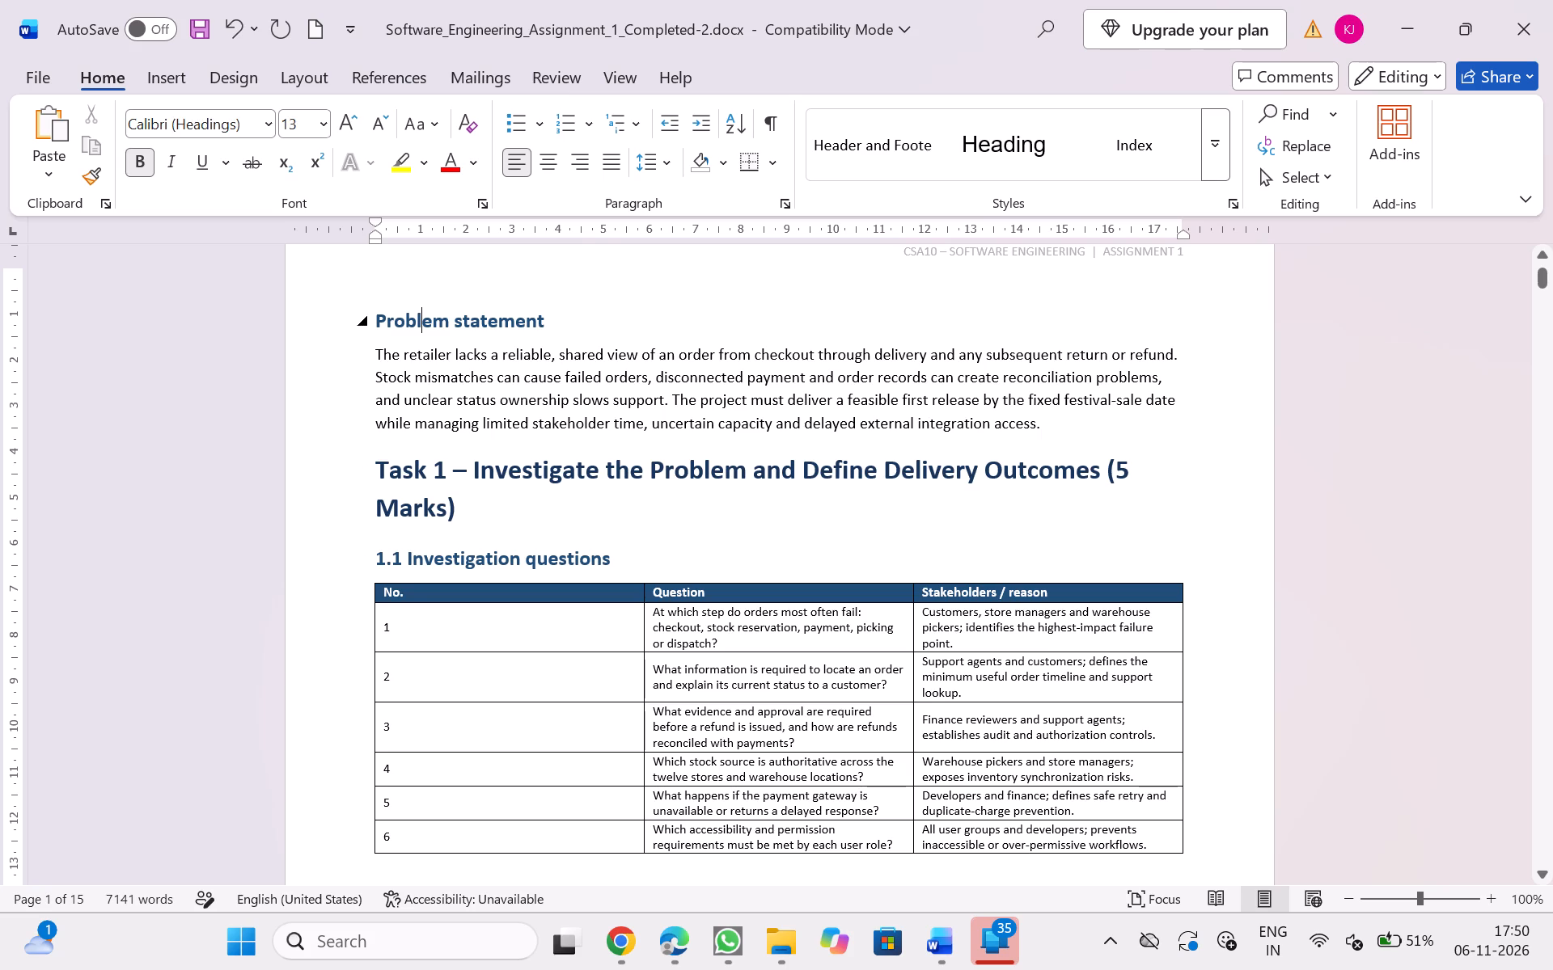
key("ctrl+a")
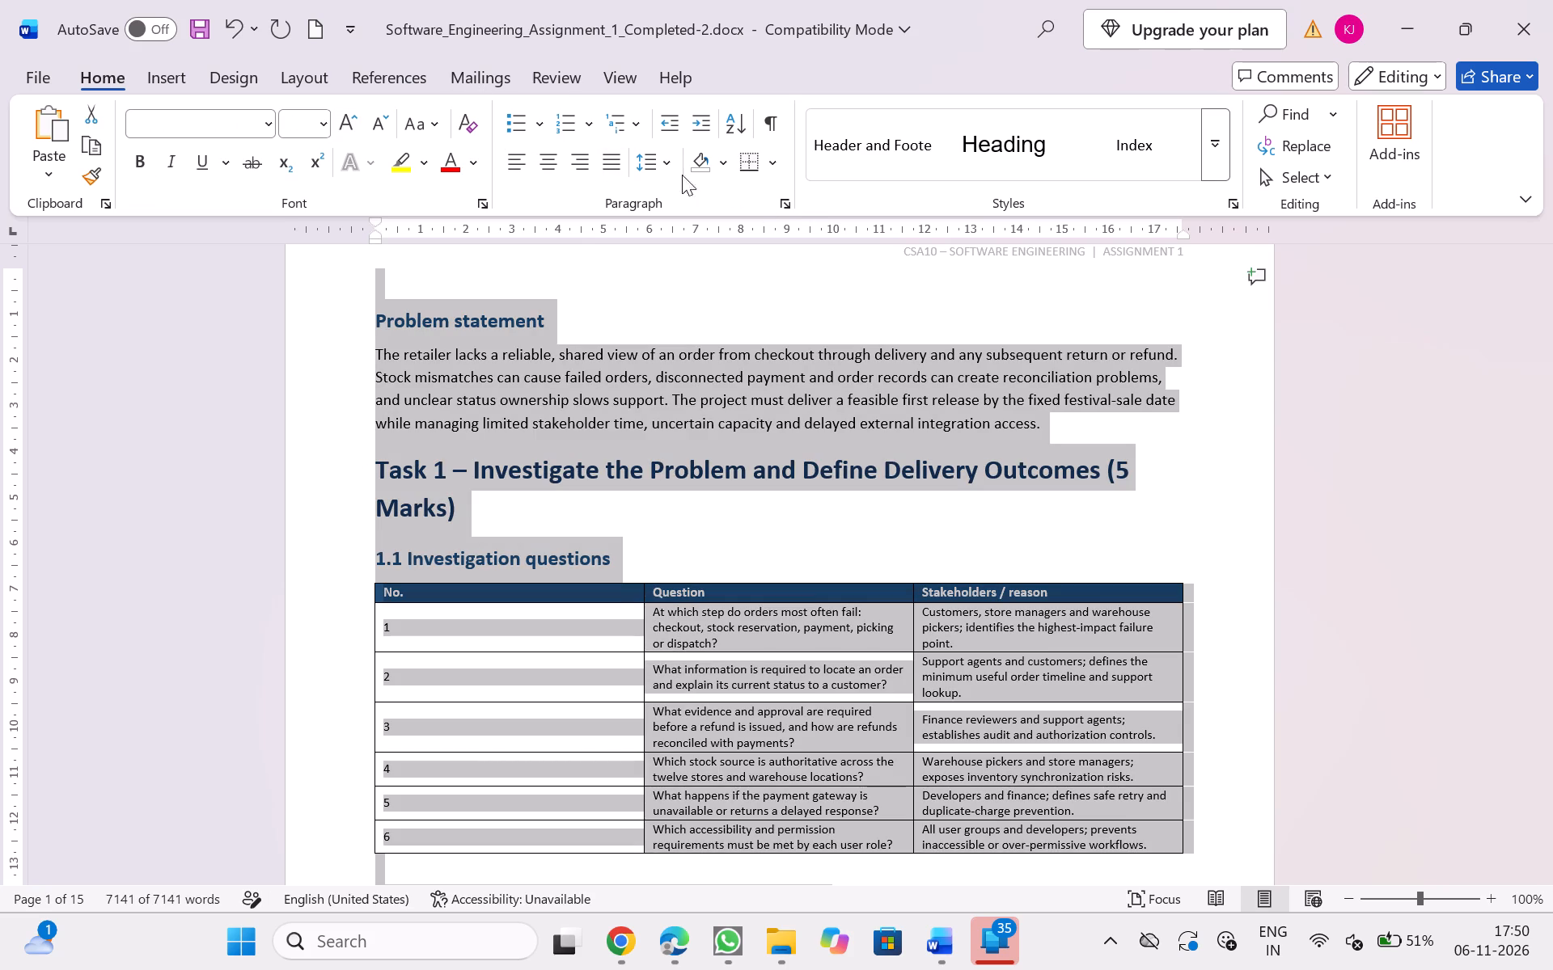
left_click(657, 160)
left_click(696, 262)
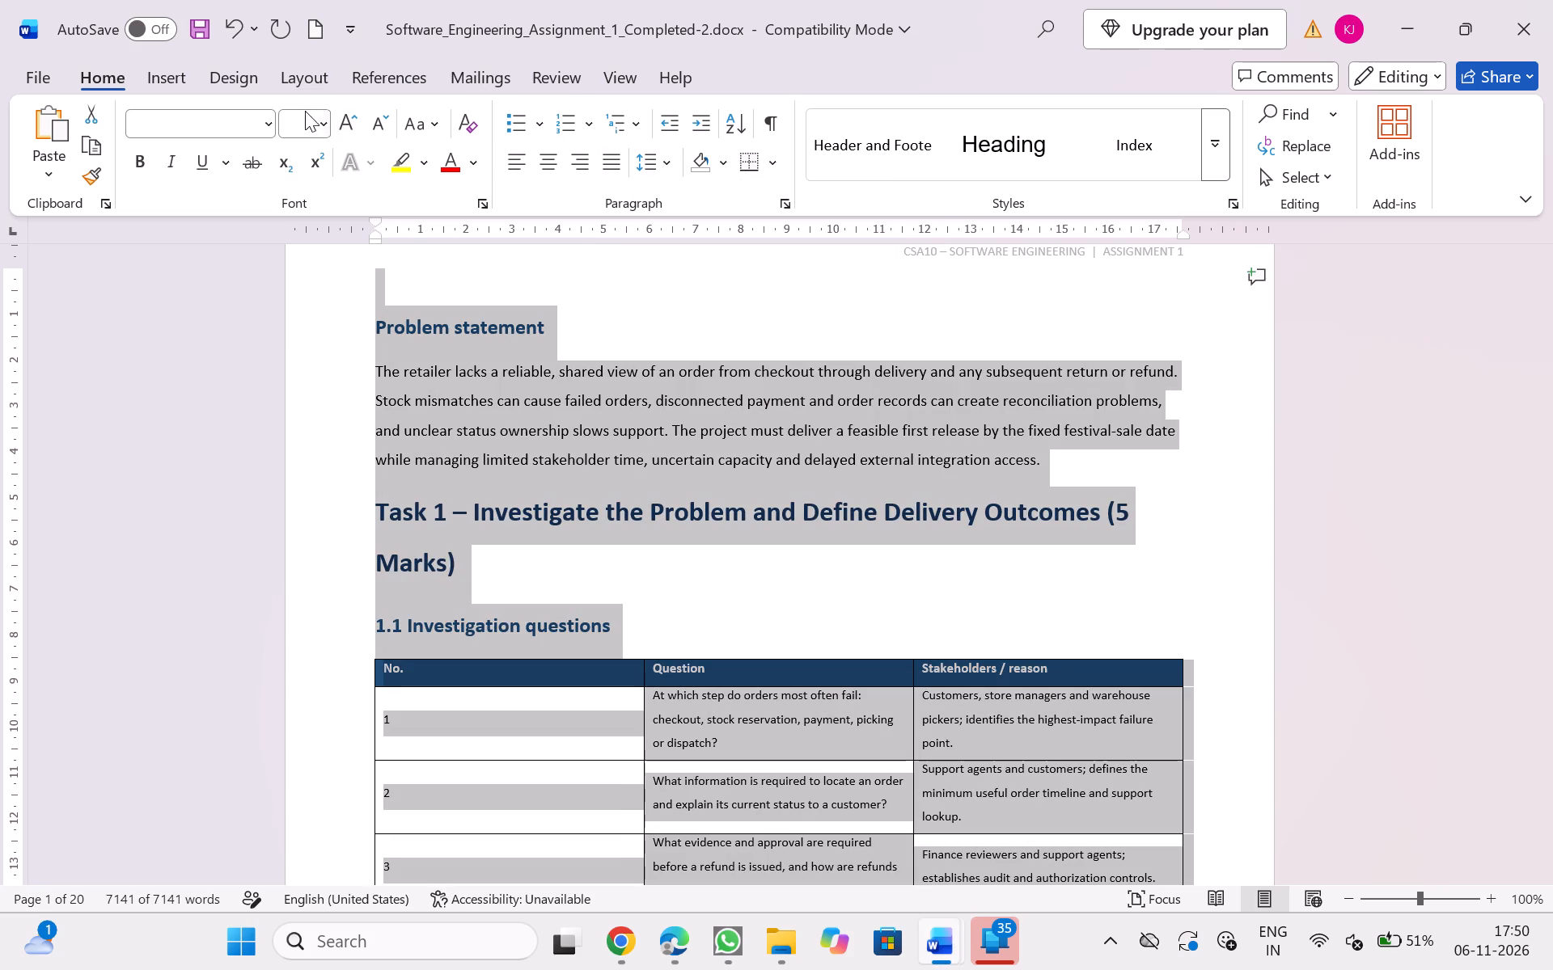
Set the entire document's text to 12 pt Times New Roman.
left_click(307, 114)
type("12")
key("Return")
left_click(195, 120)
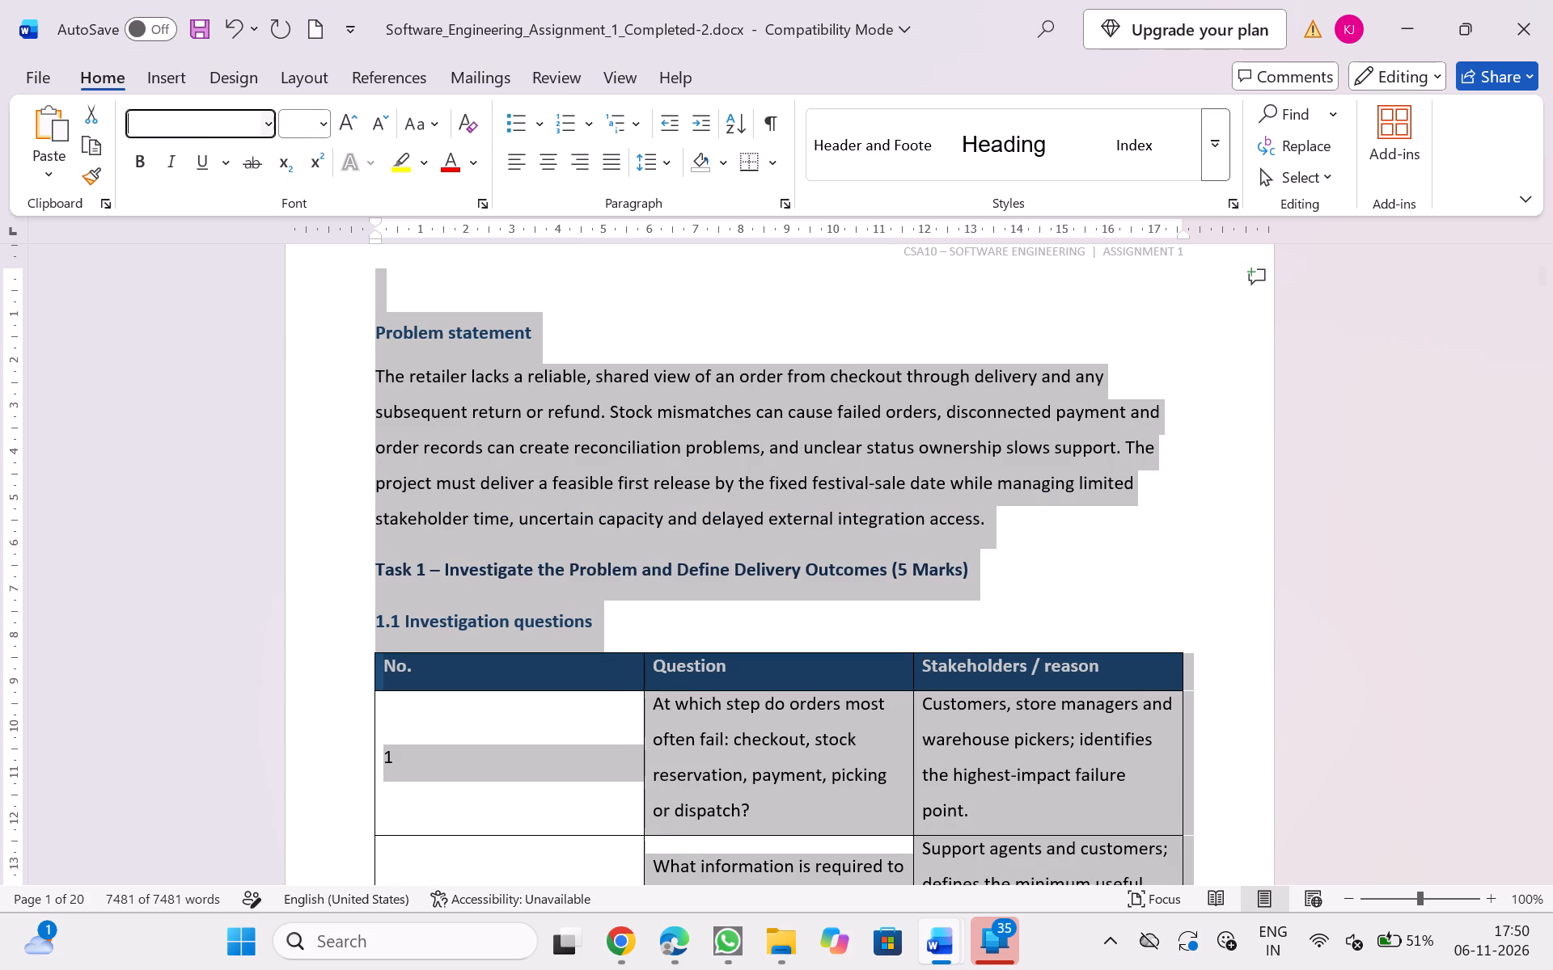
type("TI")
key("Return")
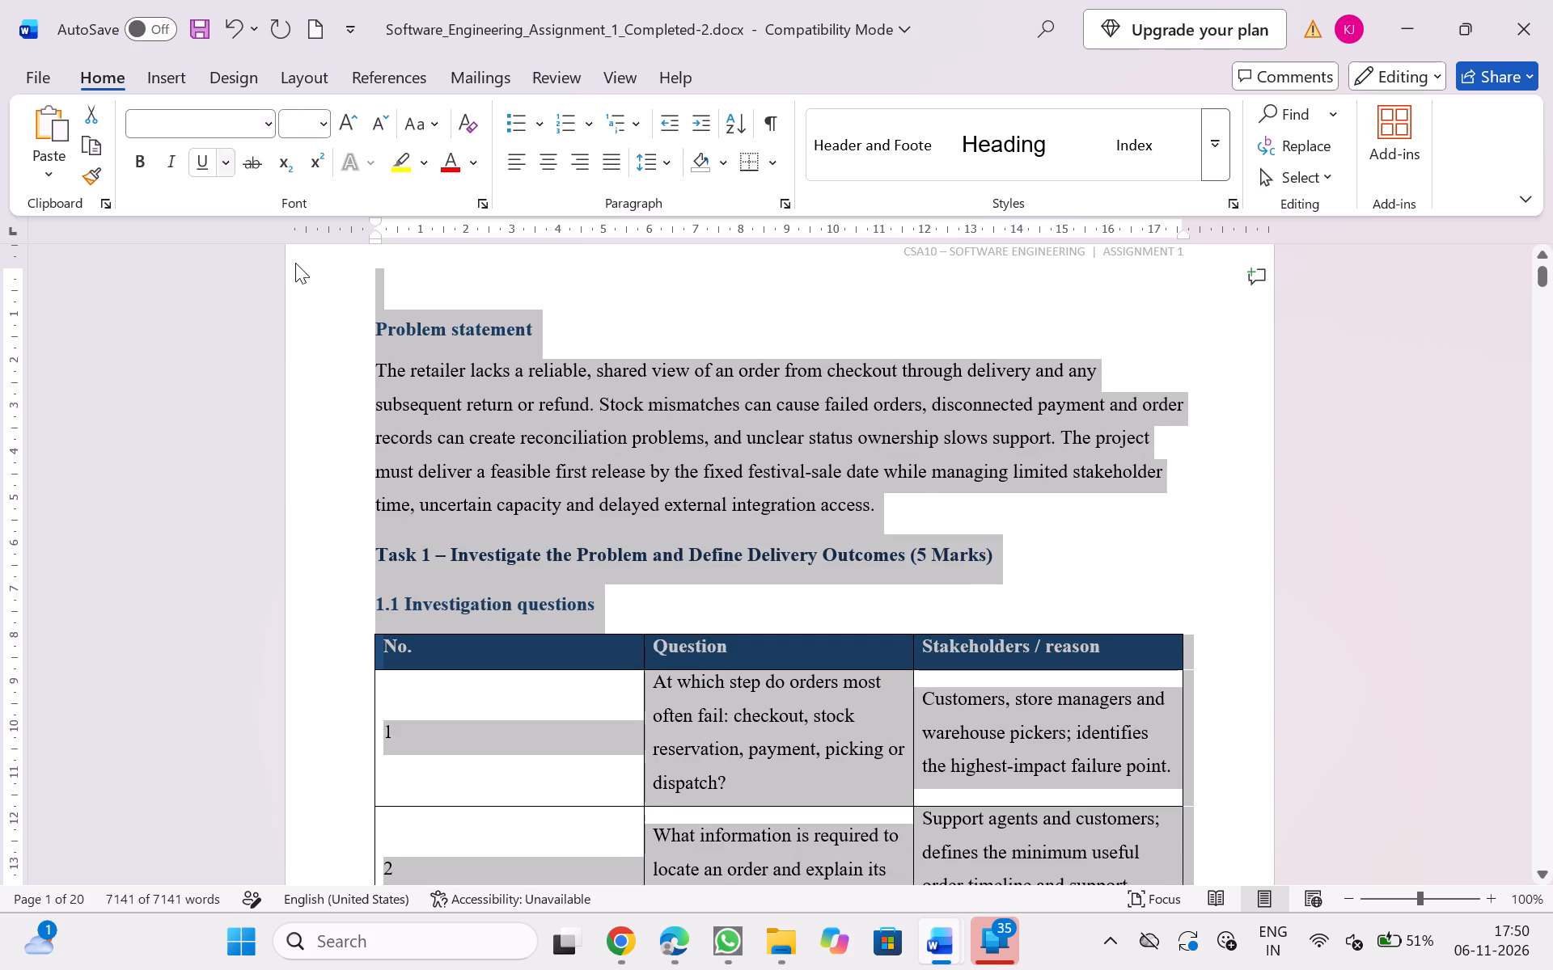
left_click(493, 419)
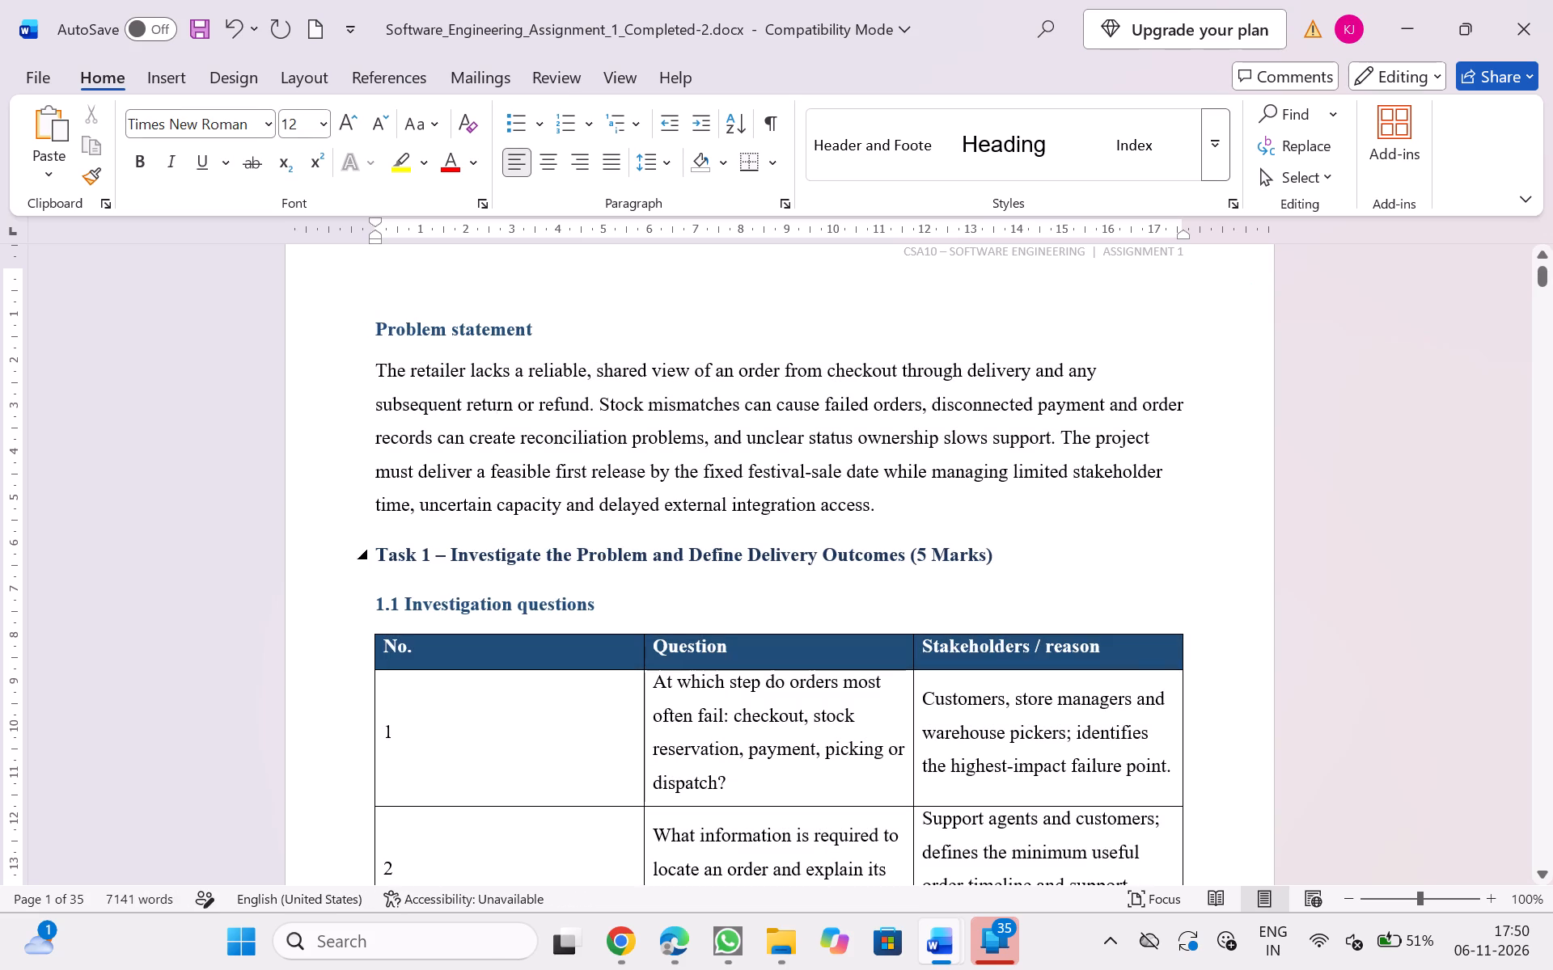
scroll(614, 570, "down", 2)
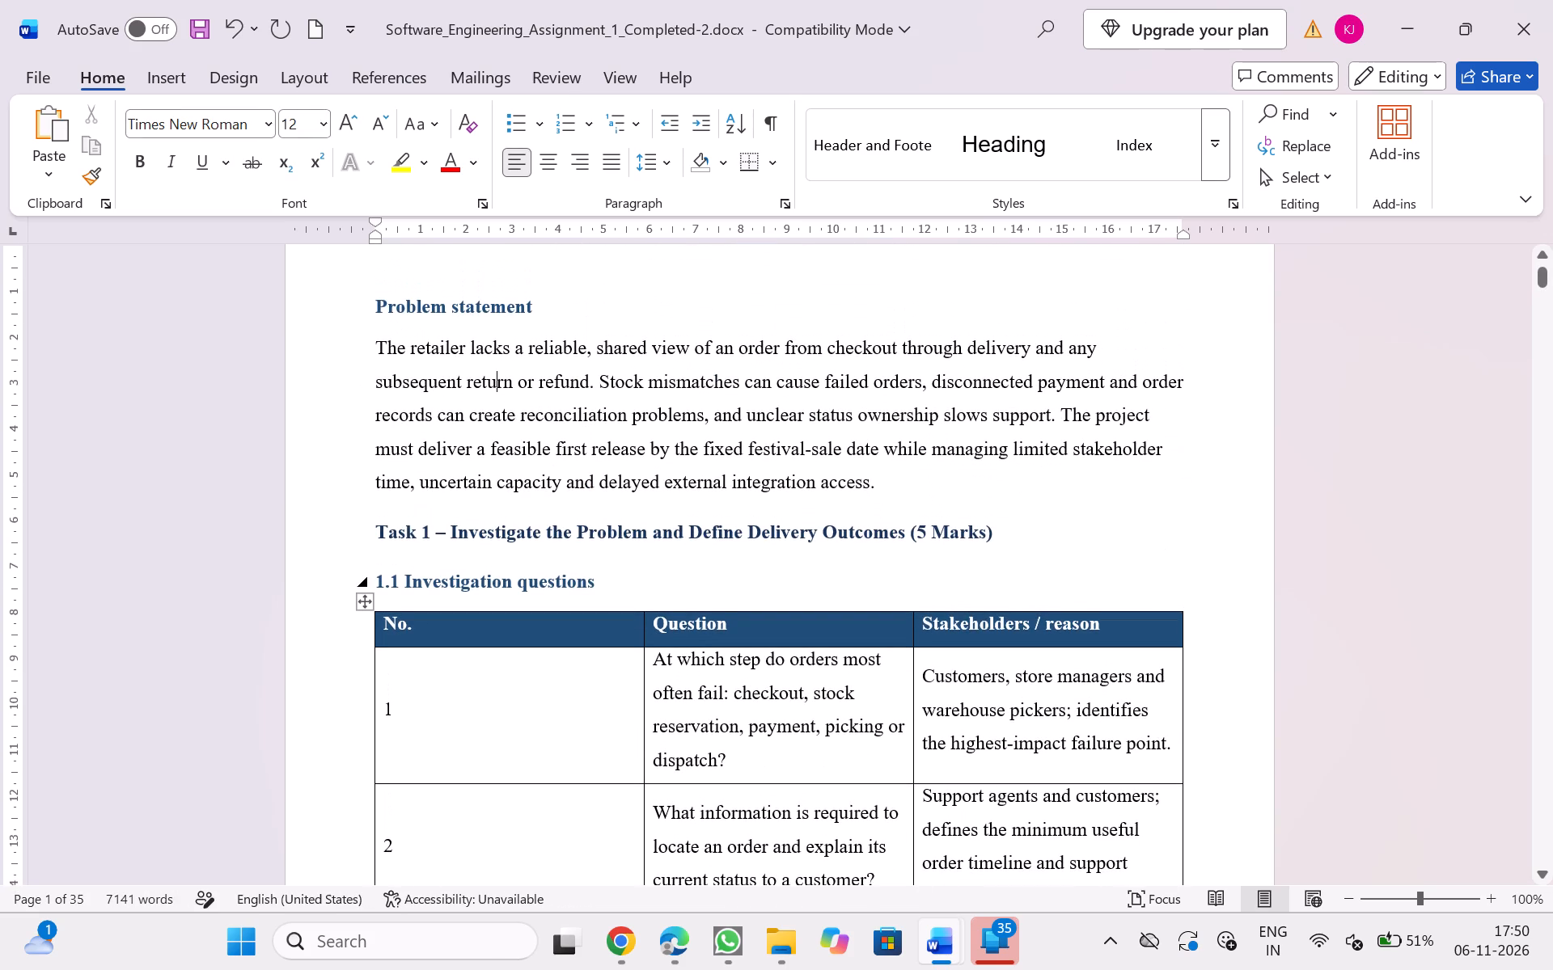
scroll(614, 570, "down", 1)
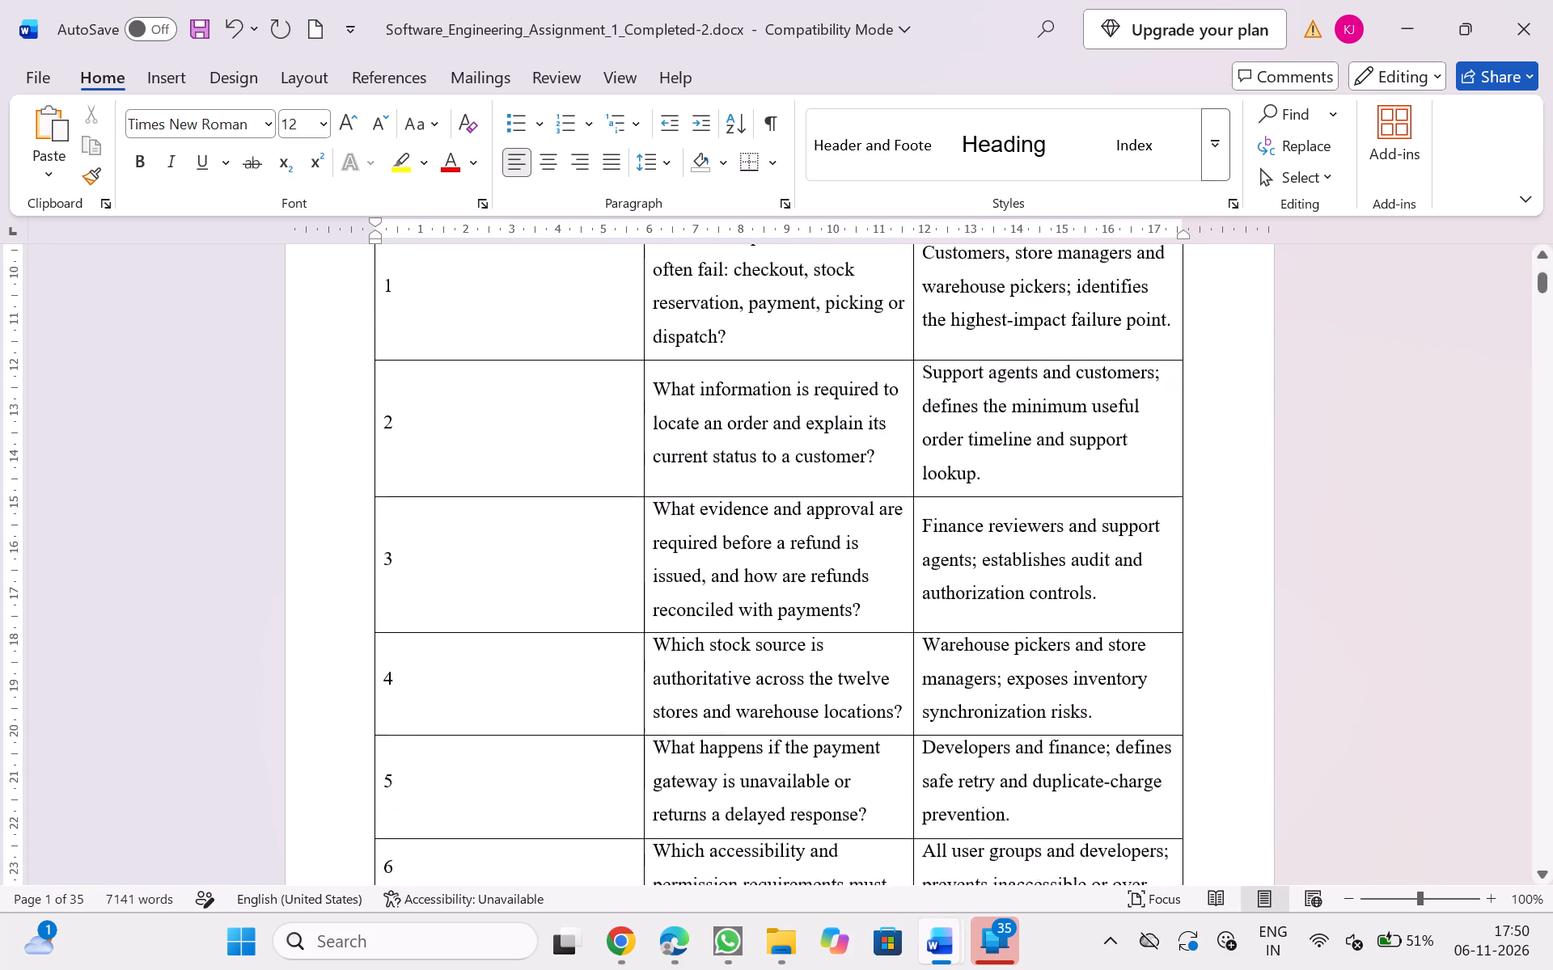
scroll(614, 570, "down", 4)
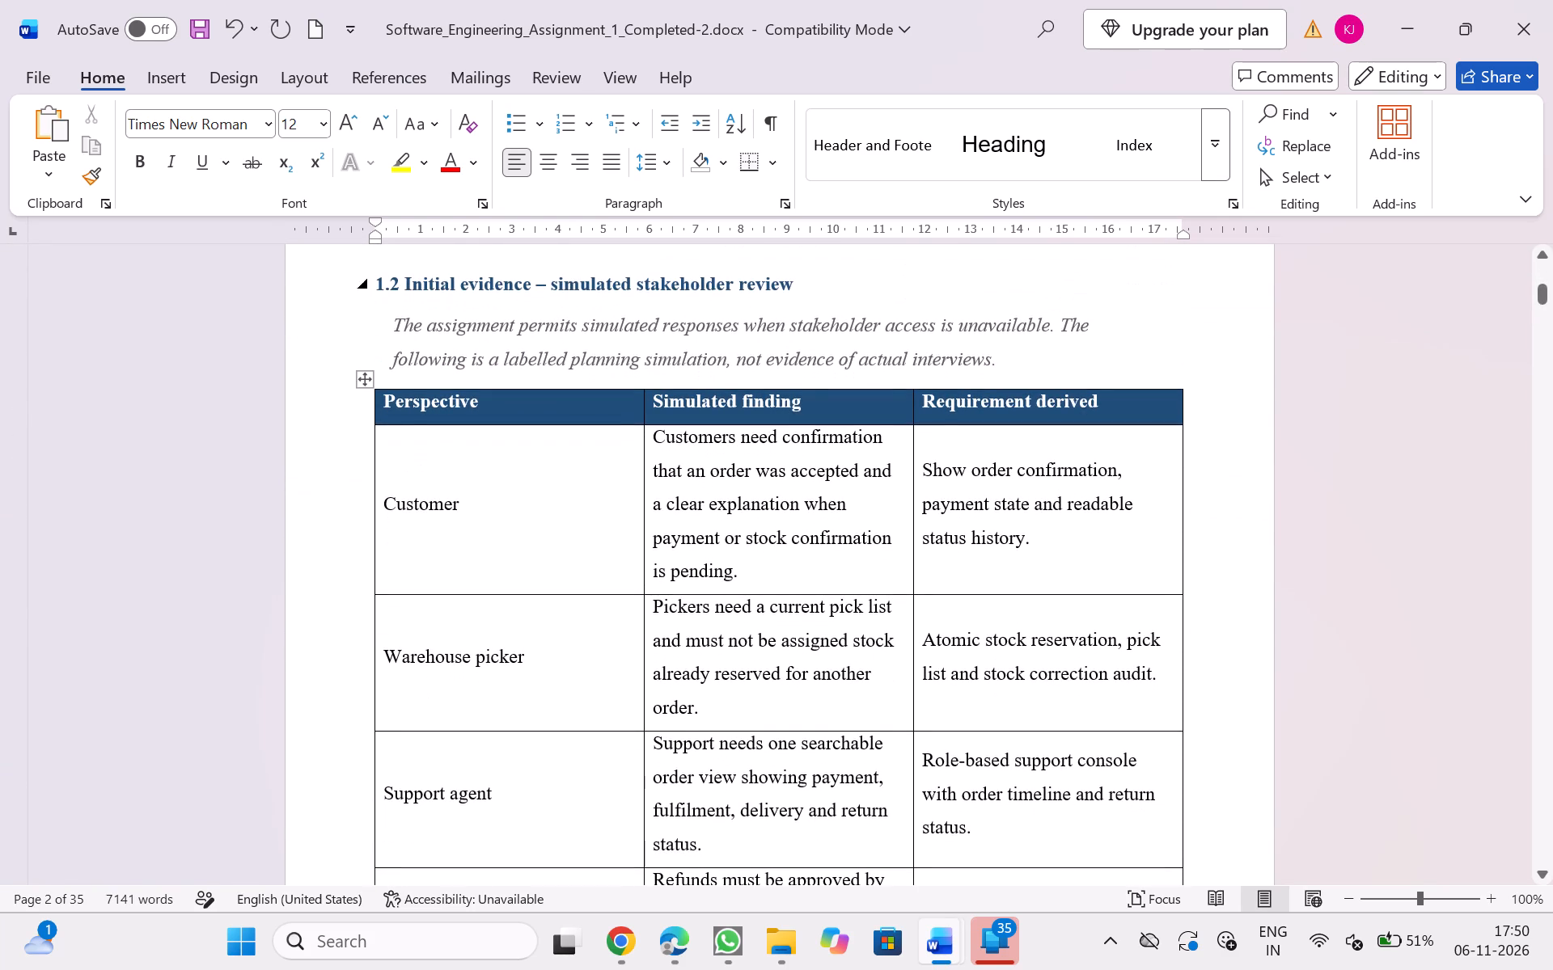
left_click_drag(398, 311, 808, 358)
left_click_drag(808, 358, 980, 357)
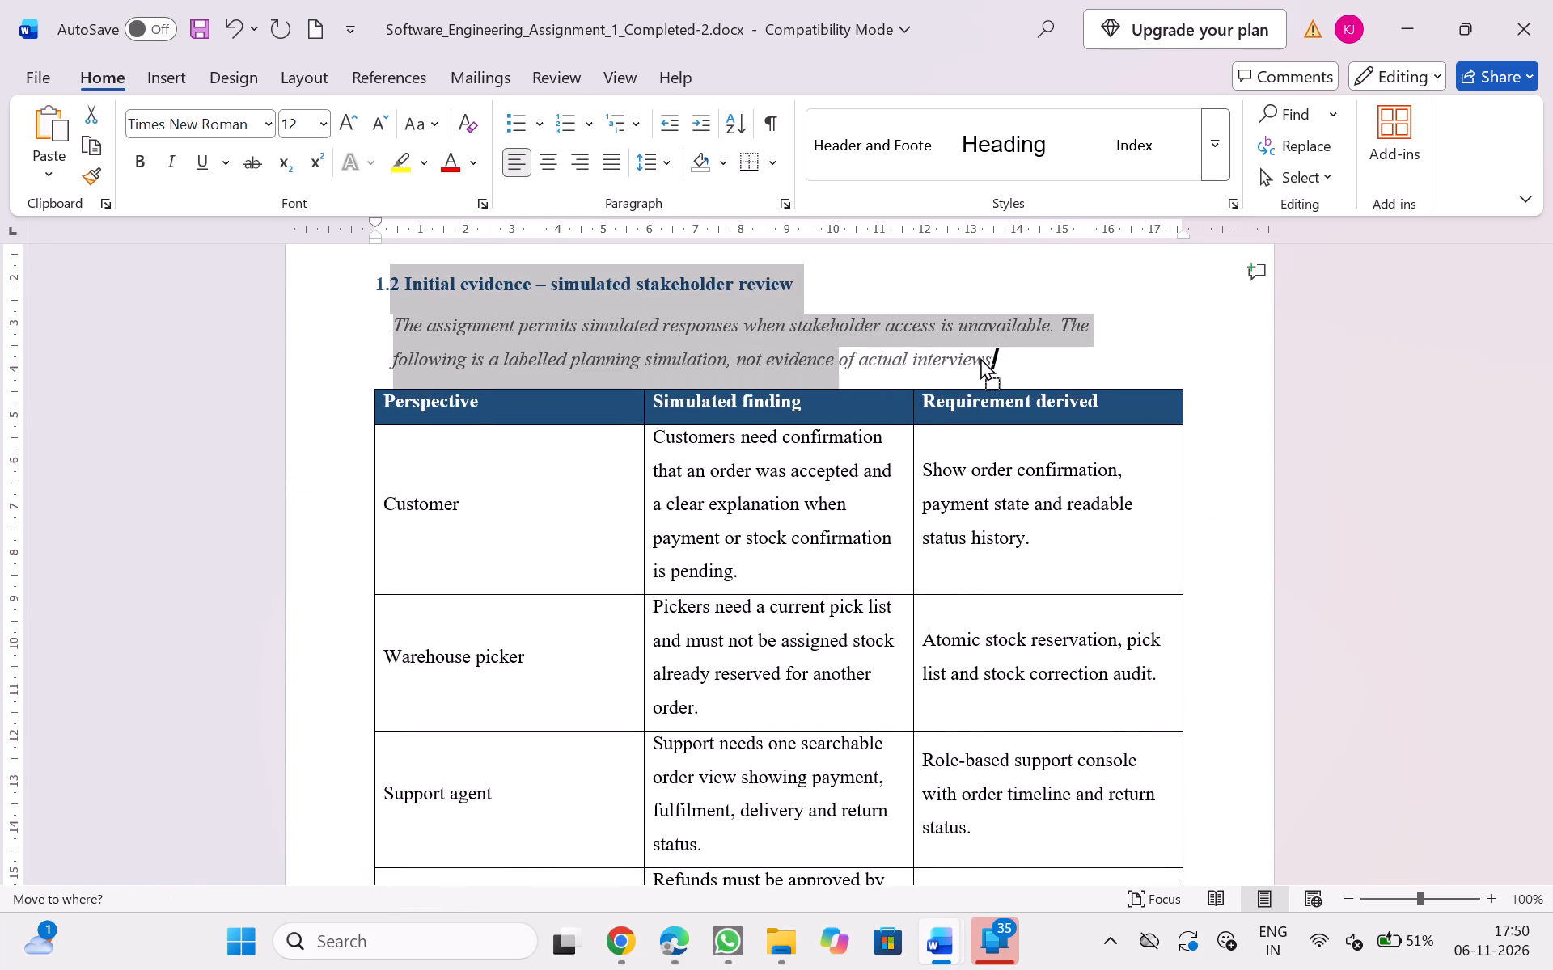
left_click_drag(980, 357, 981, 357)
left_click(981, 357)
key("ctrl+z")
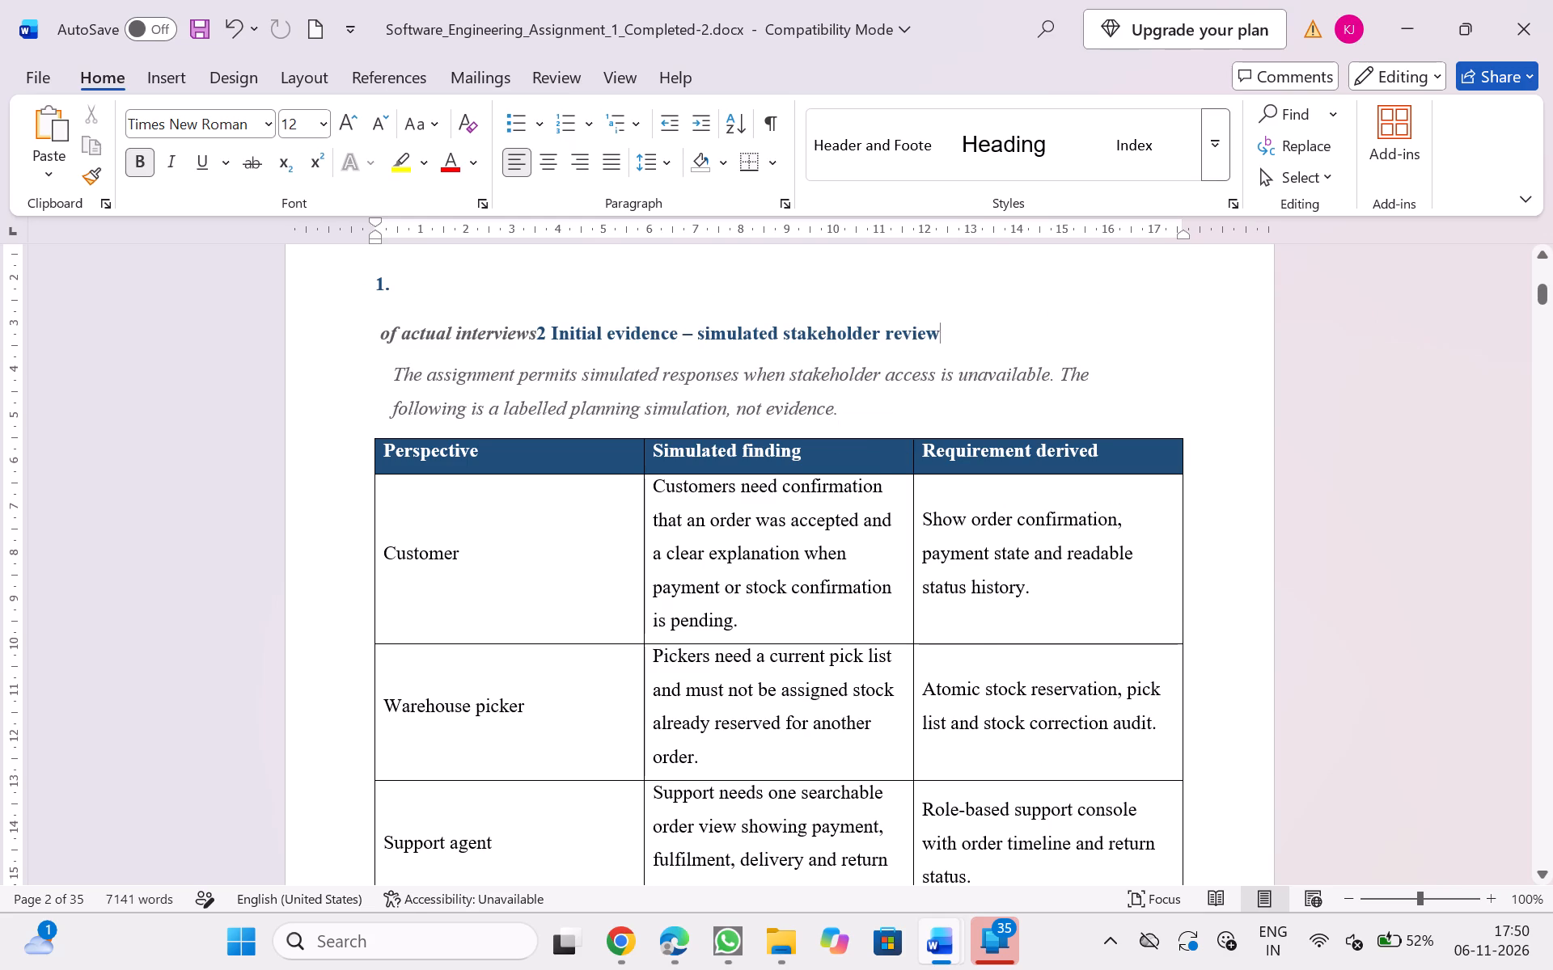
Delete the italic note about simulated responses beneath heading 1.2 Initial evidence, keeping the heading itself.
left_click(1006, 354)
left_click_drag(1006, 354, 383, 321)
key("BackSpace")
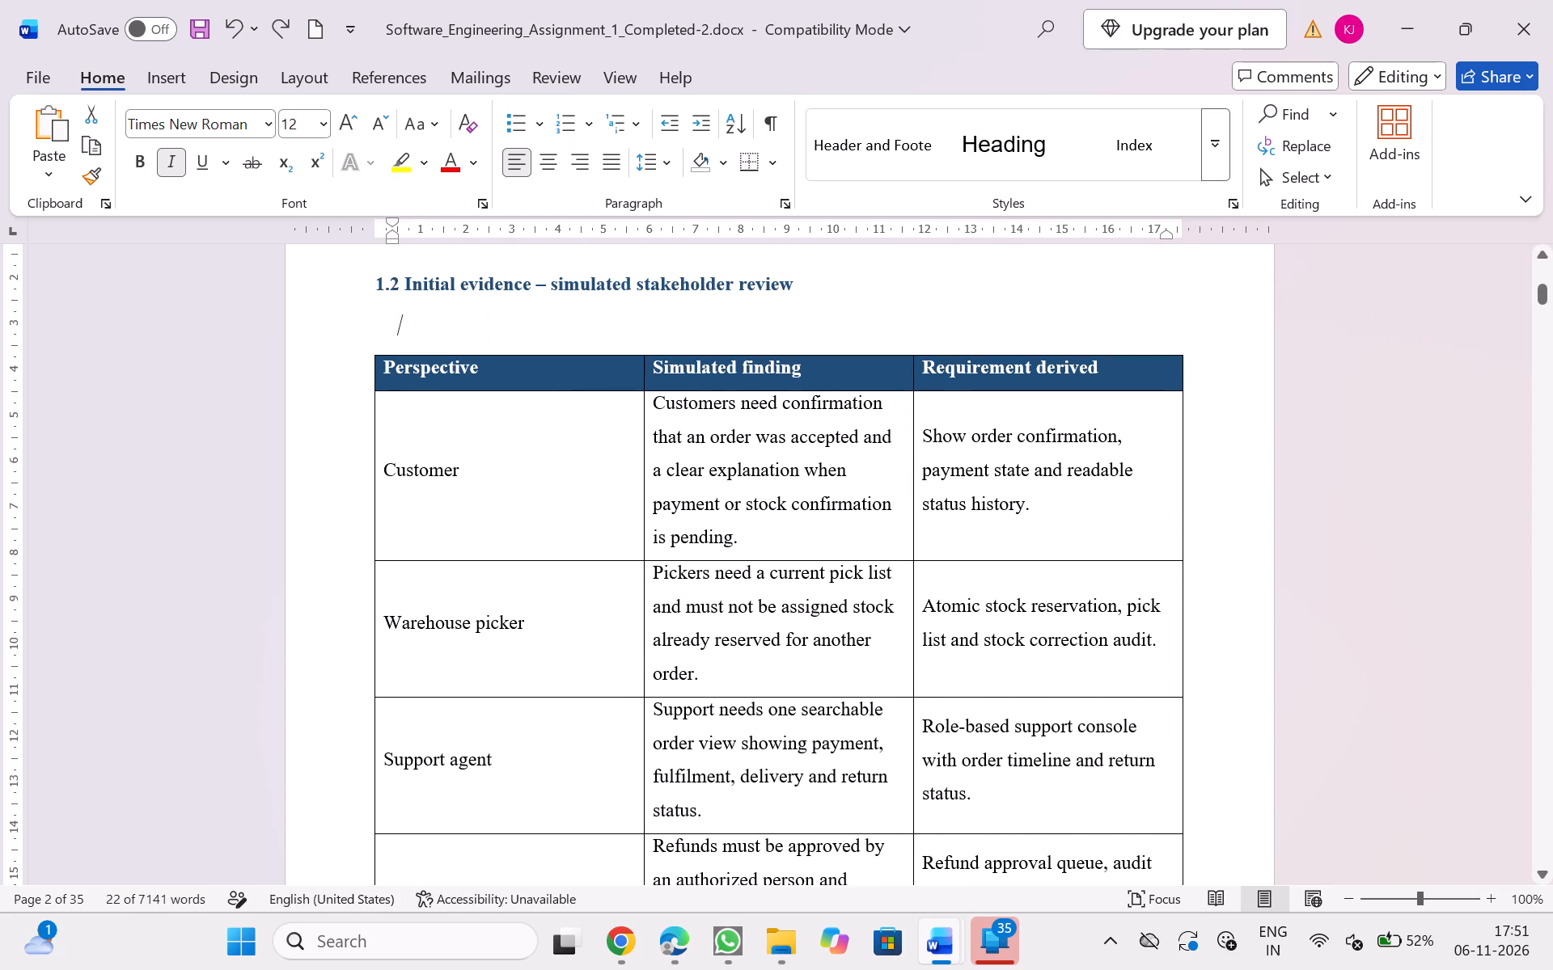
Delete the entire rows for user stories US-10 through US-16 from the table in section 3.1 Epics and user stories.
scroll(573, 625, "down", 3)
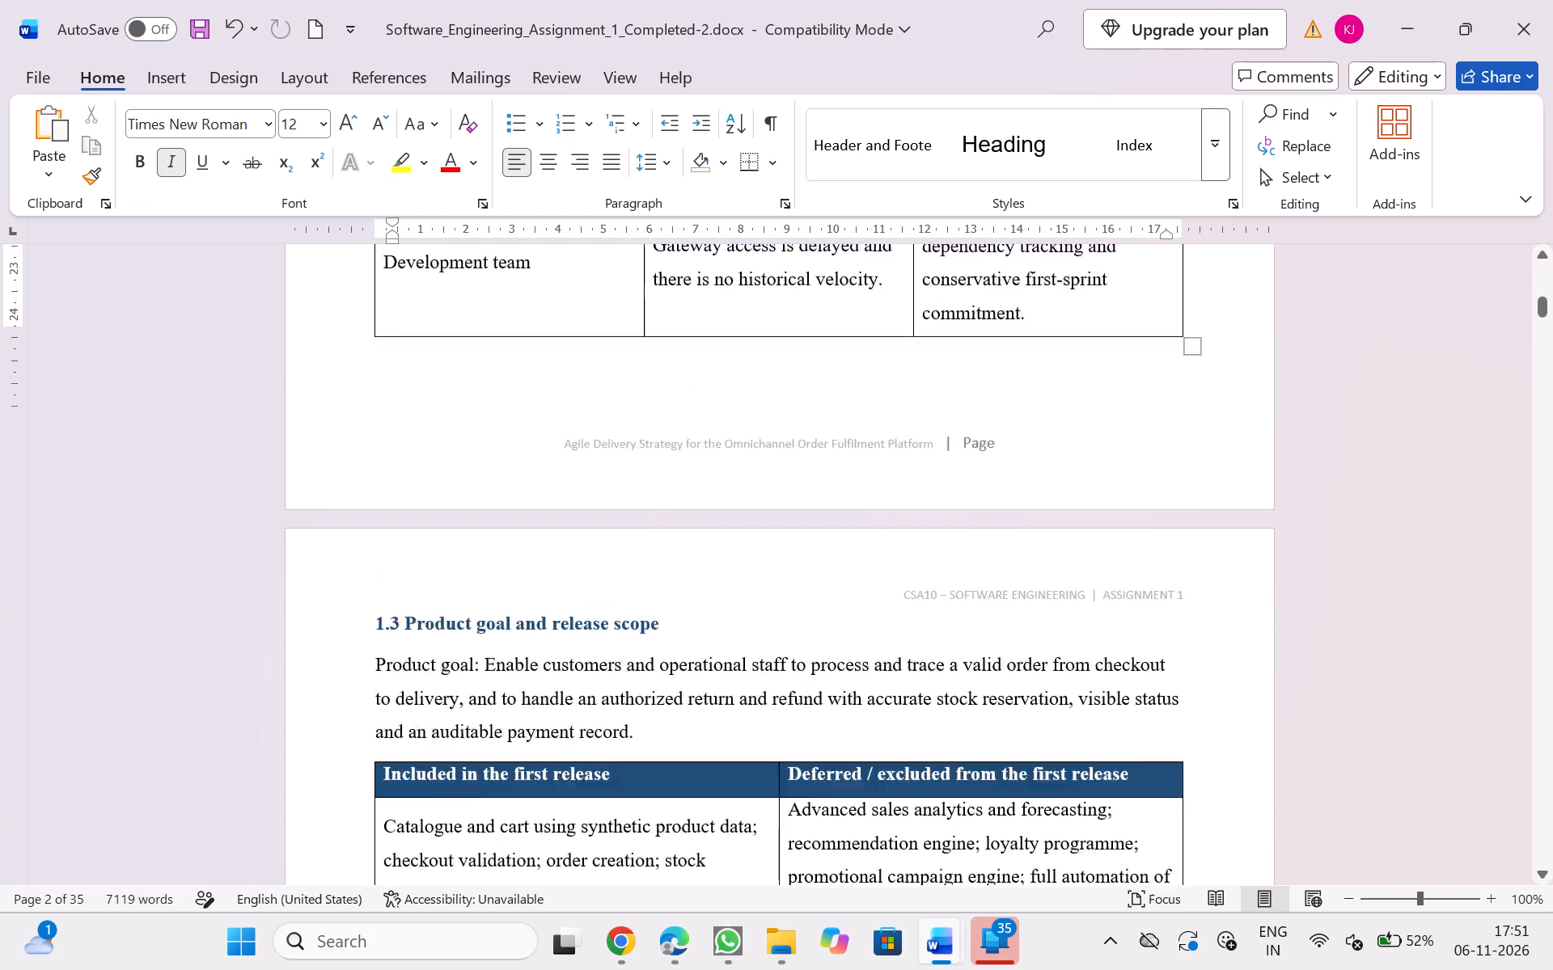
scroll(573, 625, "down", 5)
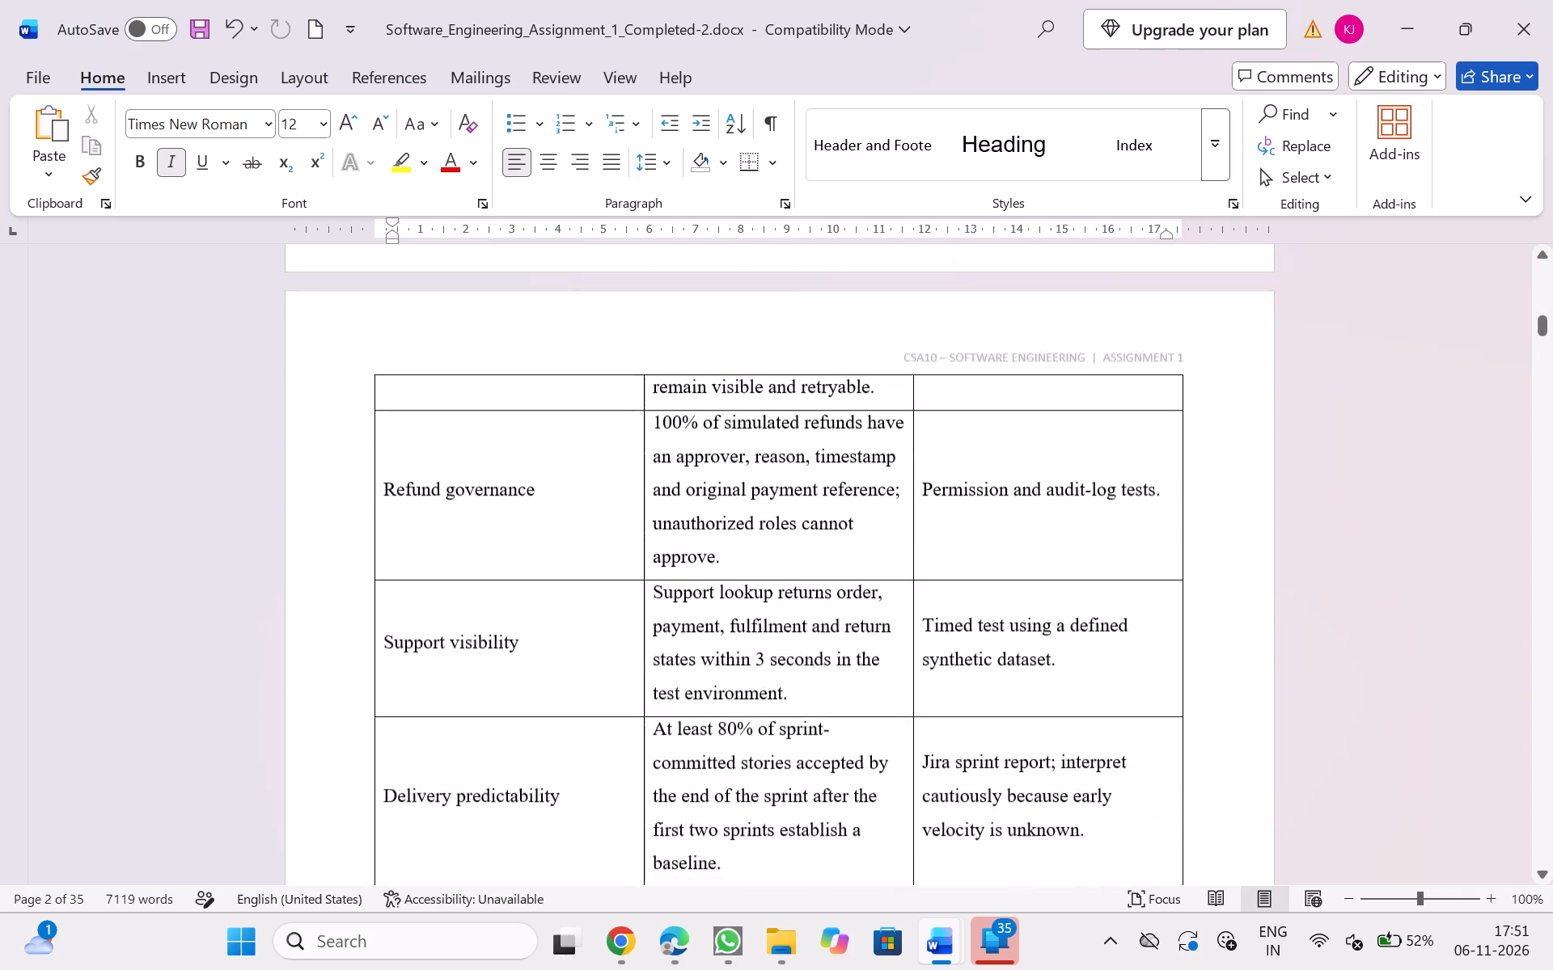
scroll(573, 625, "down", 2)
scroll(573, 625, "up", 3)
scroll(573, 625, "down", 2)
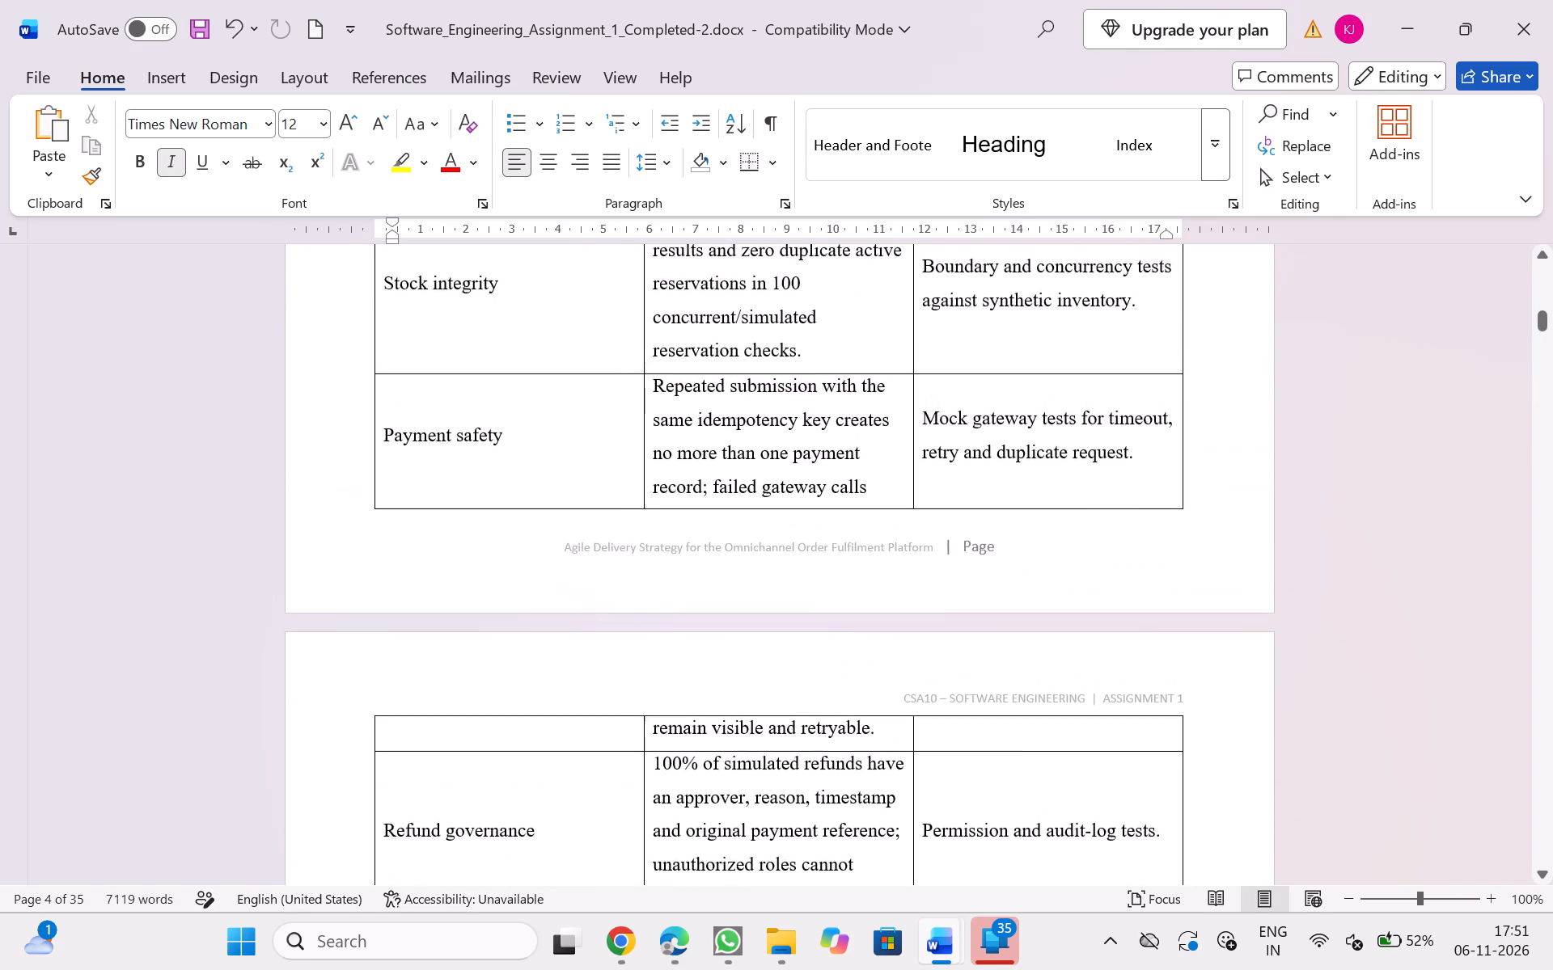
scroll(573, 625, "down", 4)
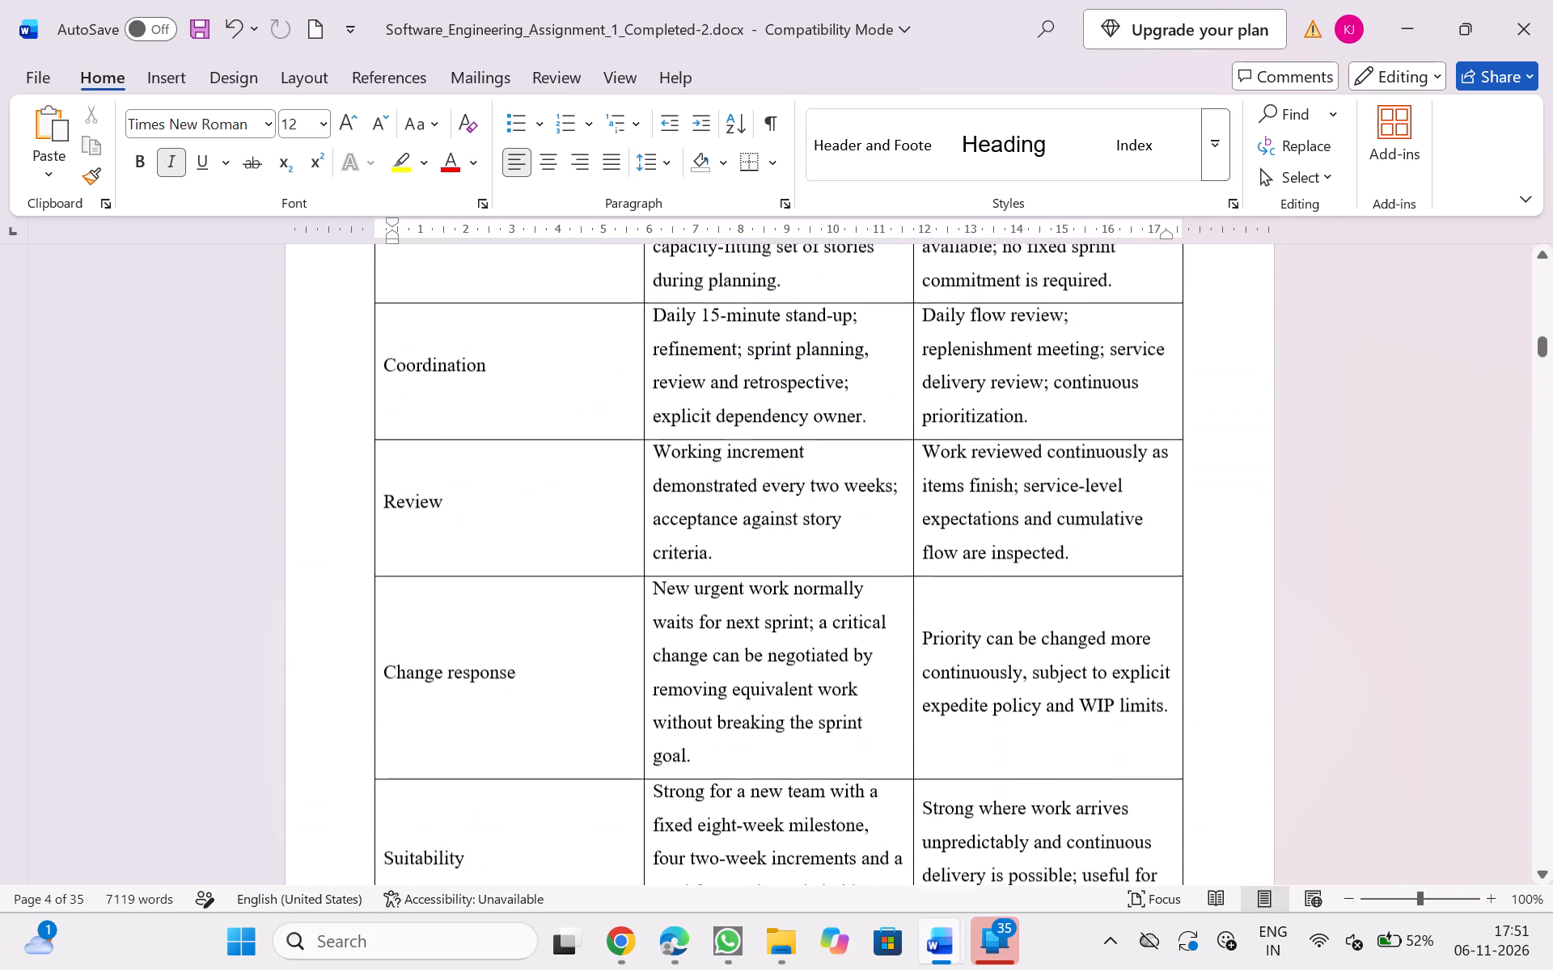
scroll(573, 625, "down", 6)
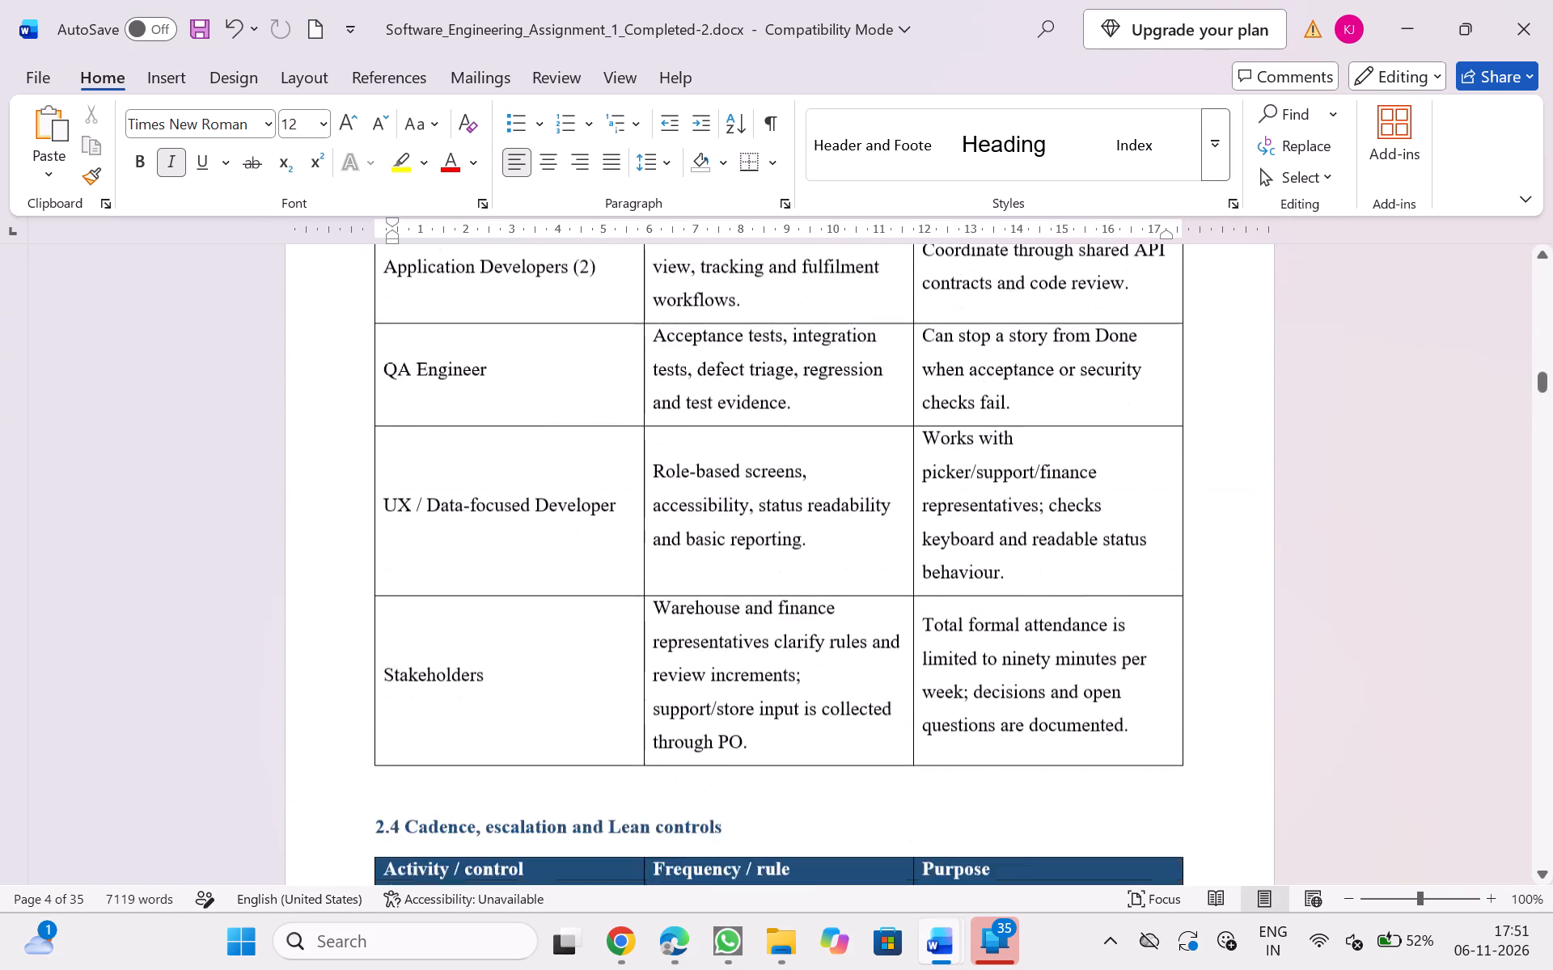
scroll(573, 625, "down", 7)
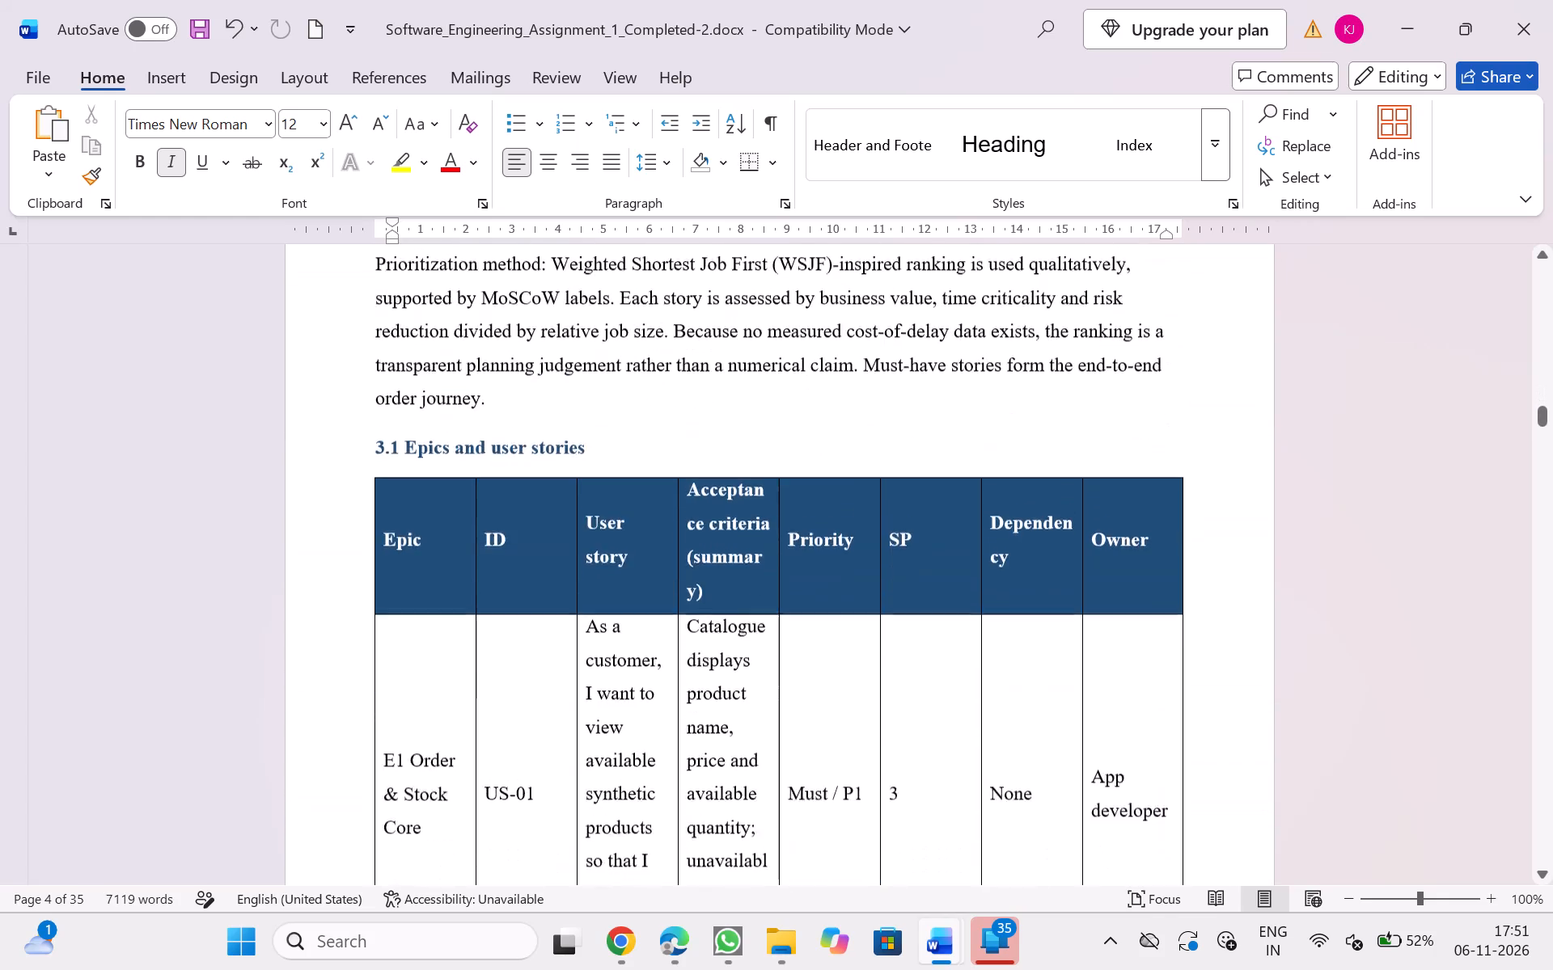
scroll(573, 625, "down", 4)
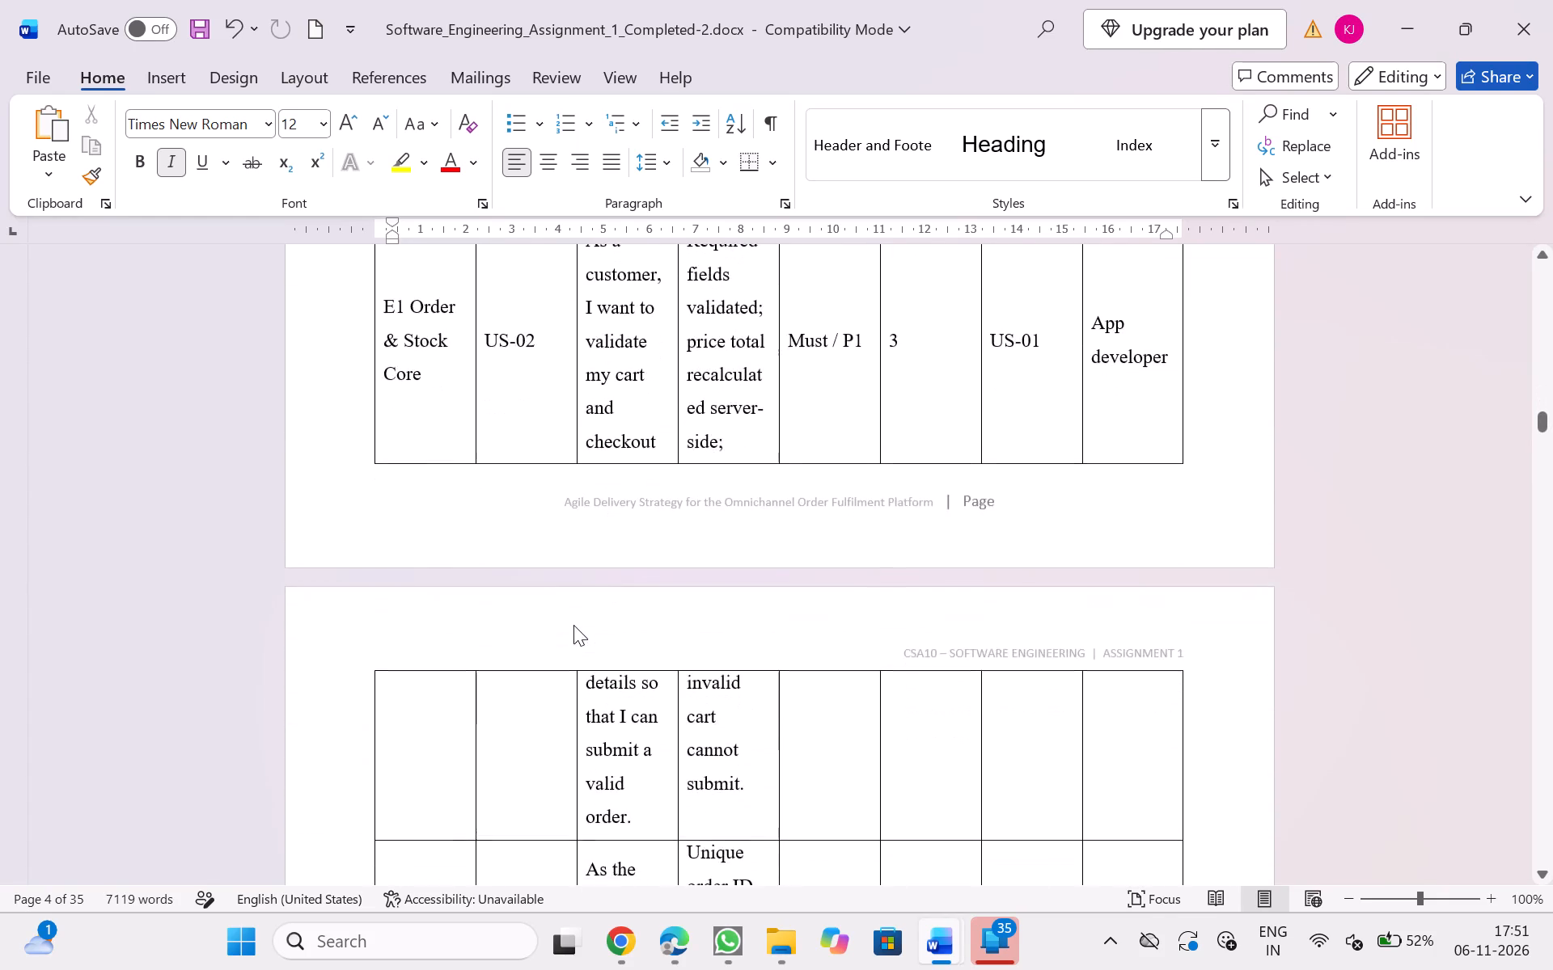
scroll(573, 625, "down", 8)
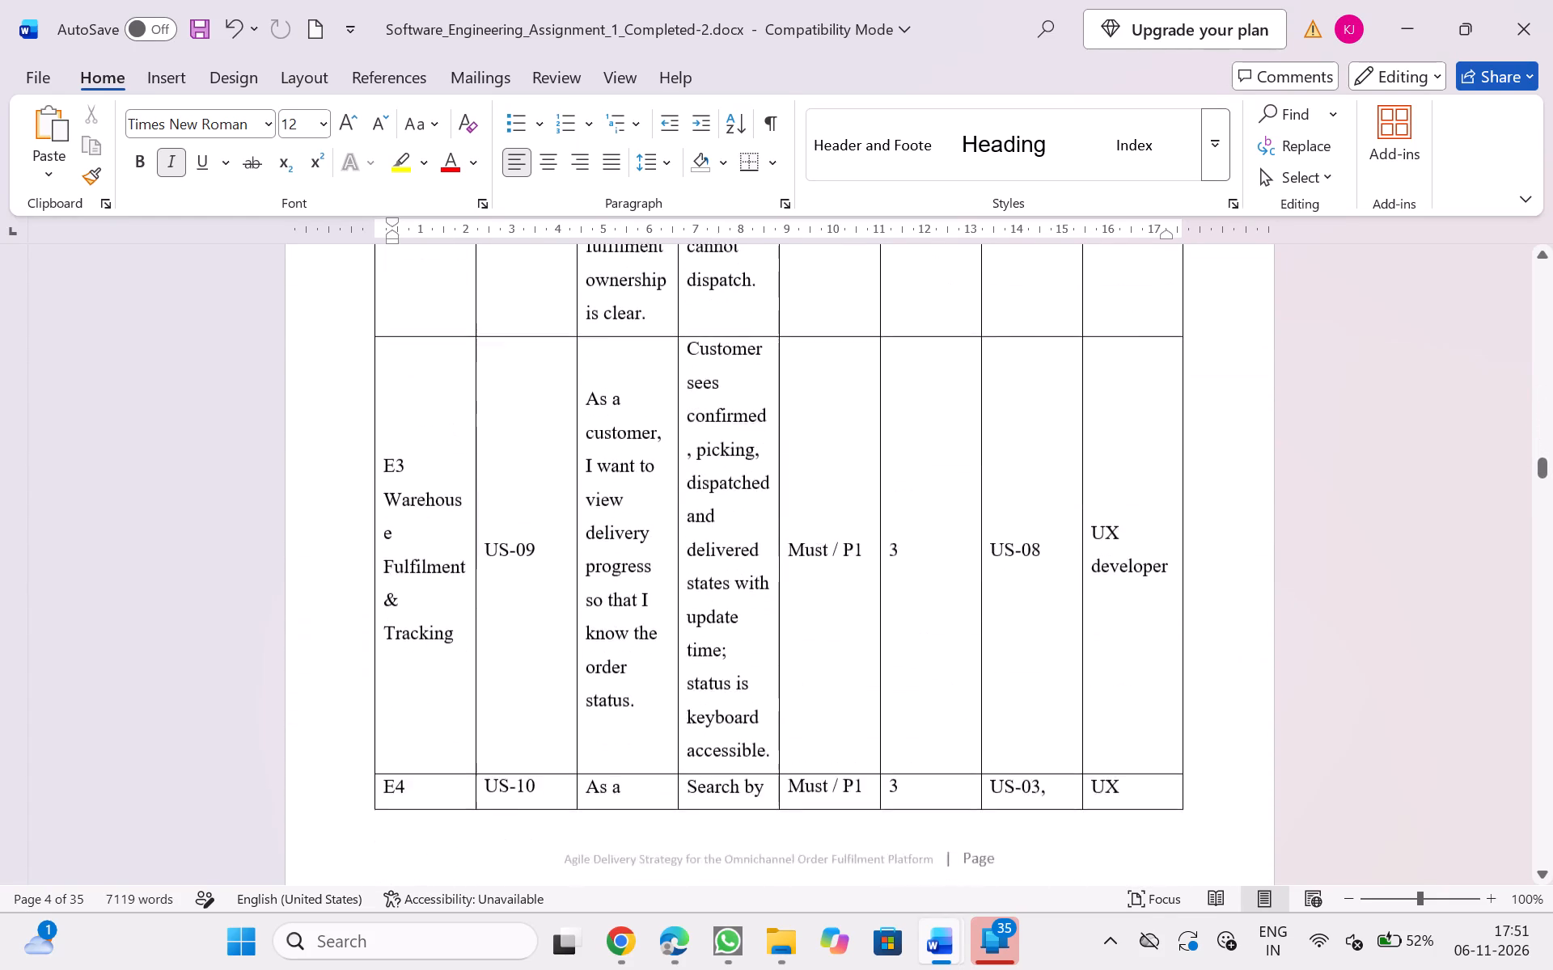
scroll(573, 625, "down", 8)
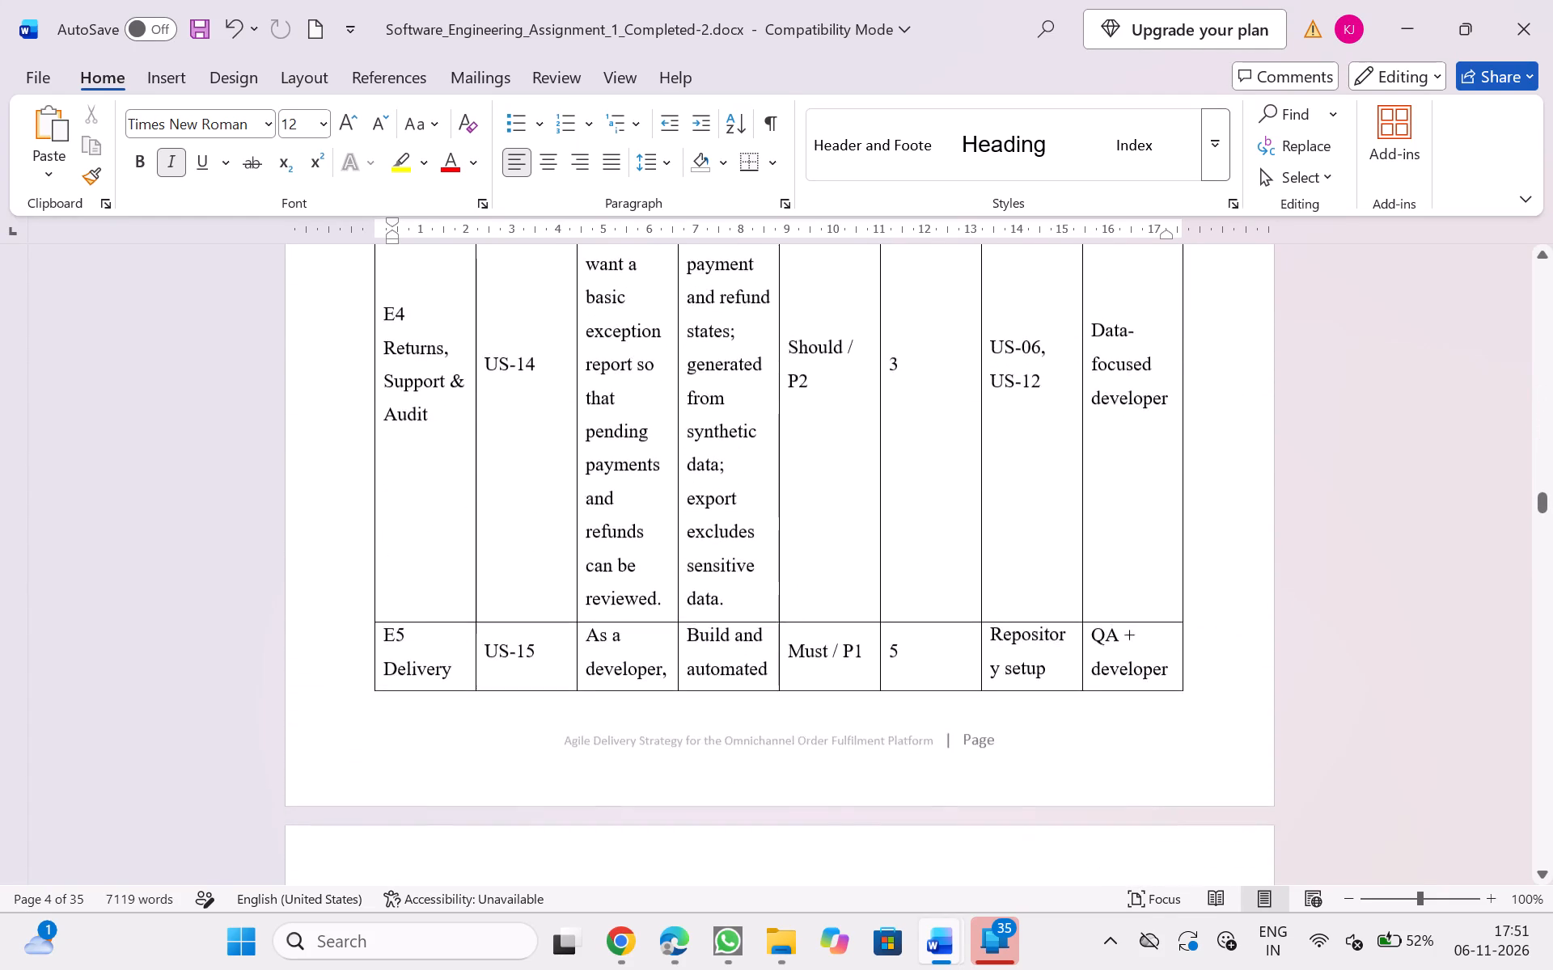
scroll(573, 625, "down", 6)
scroll(573, 625, "up", 1)
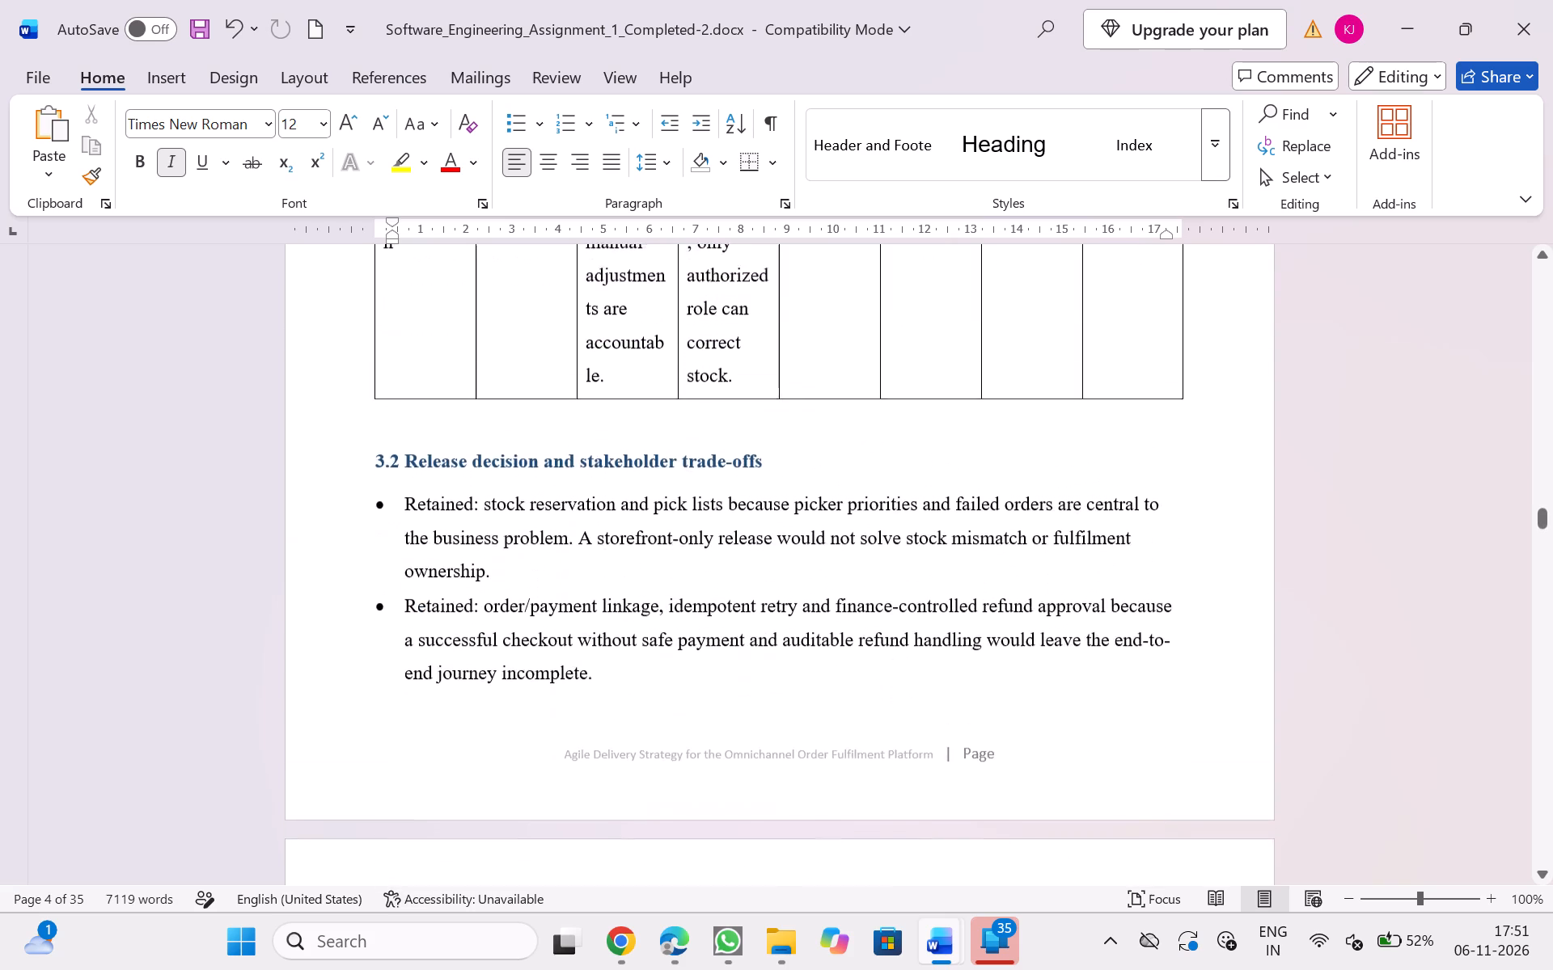
scroll(573, 625, "up", 1)
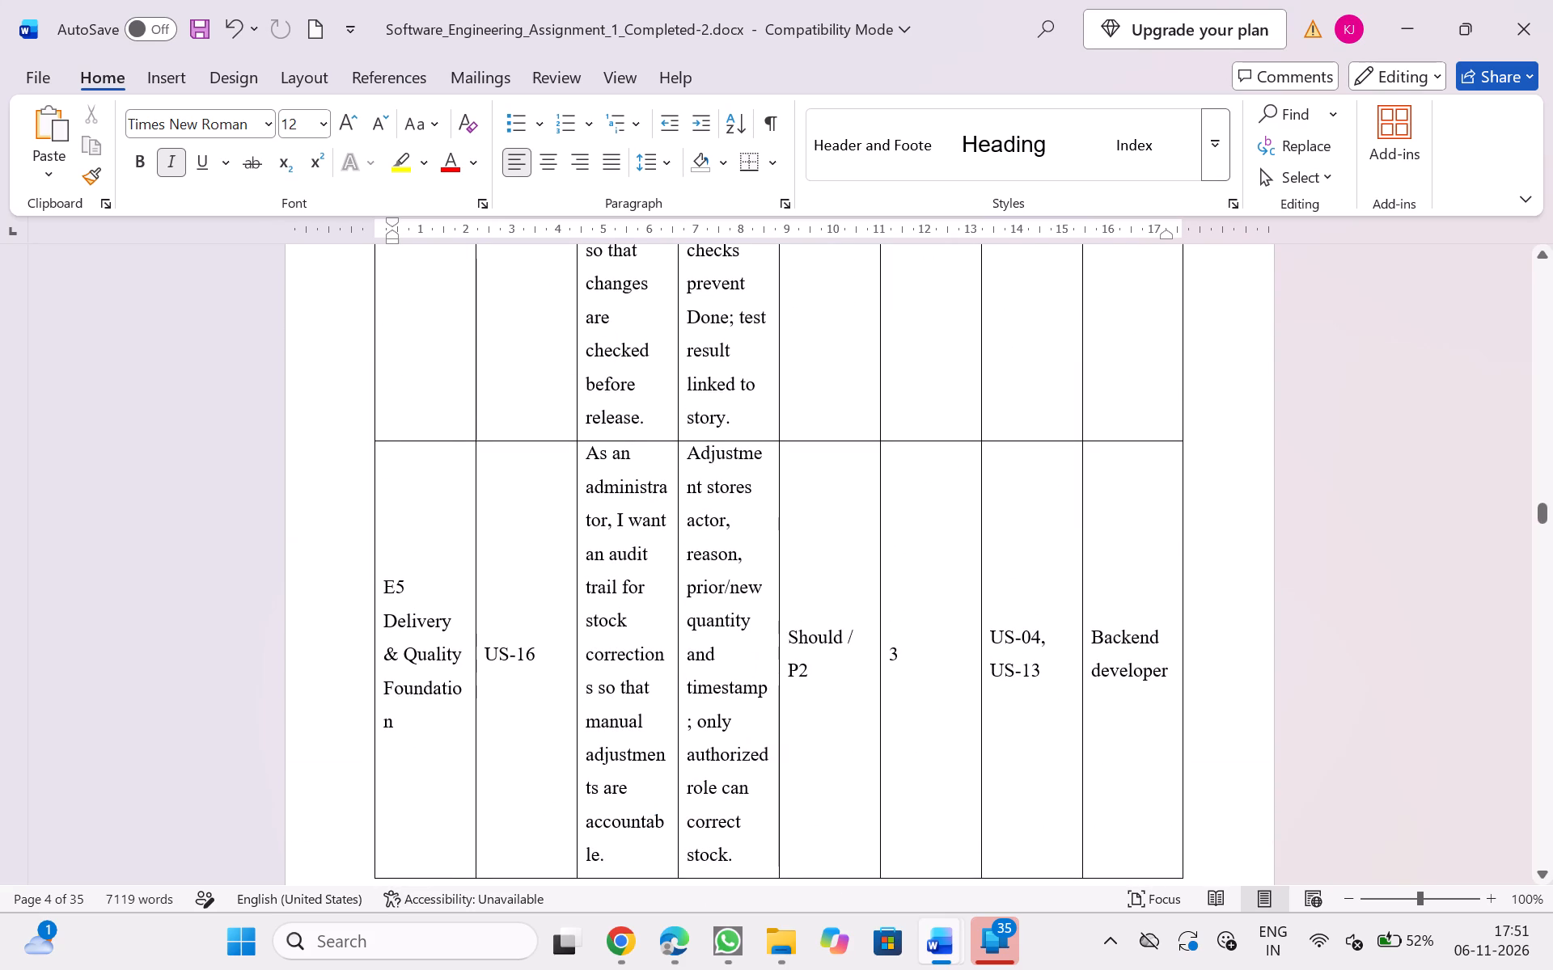
left_click_drag(1130, 842, 754, 584)
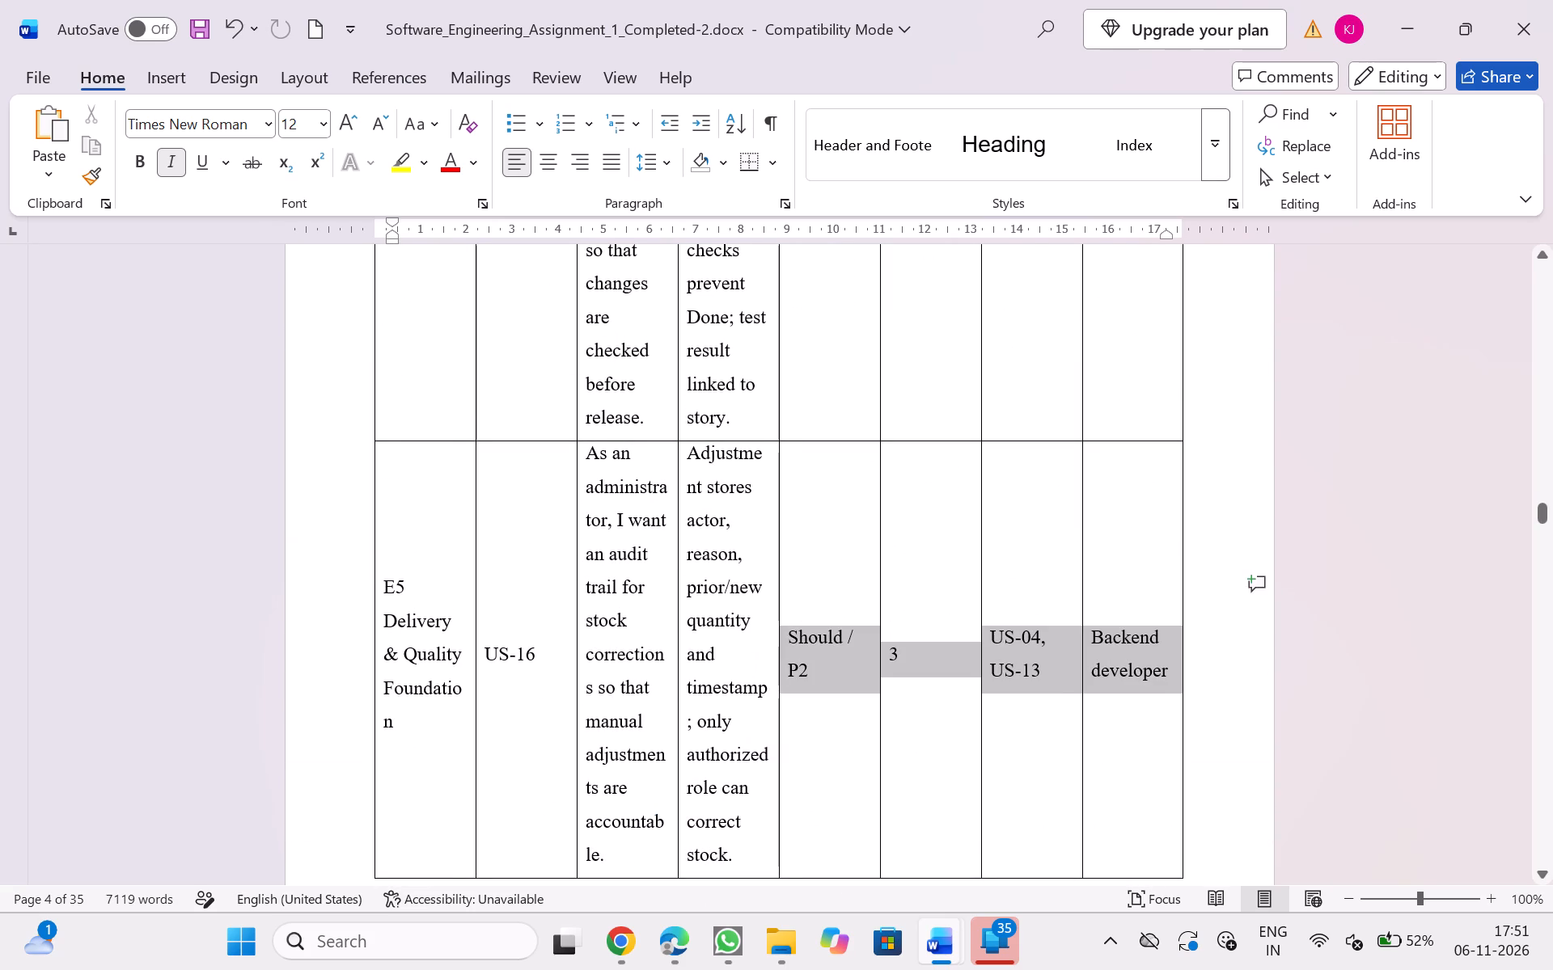
left_click_drag(754, 584, 407, 551)
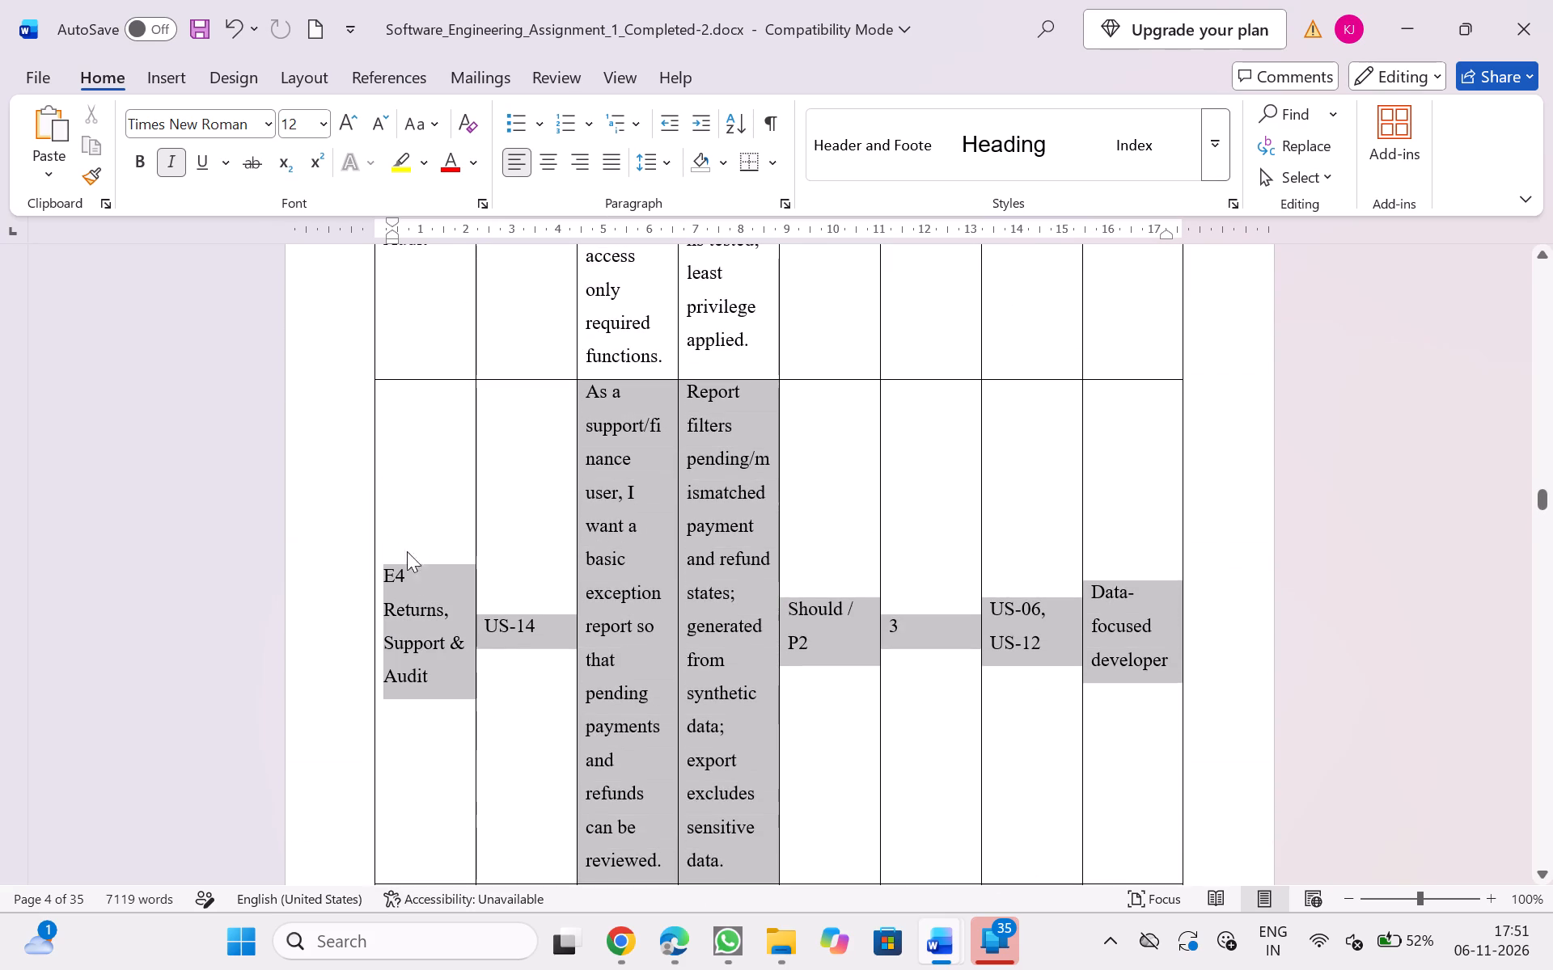
left_click_drag(407, 551, 367, 550)
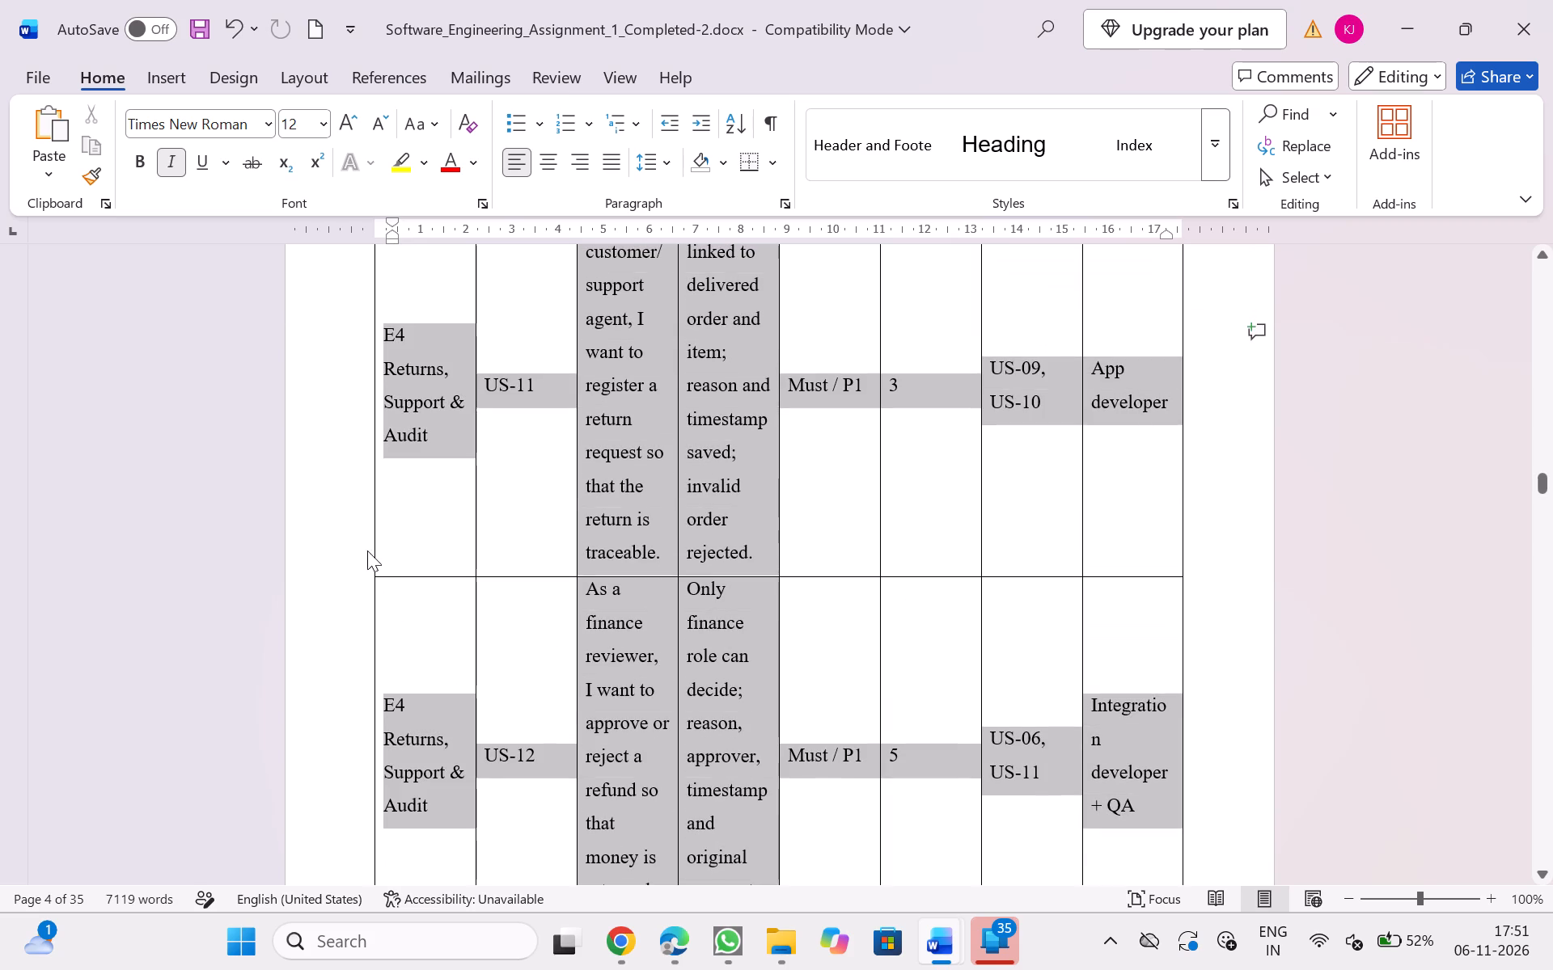
left_click_drag(367, 550, 400, 799)
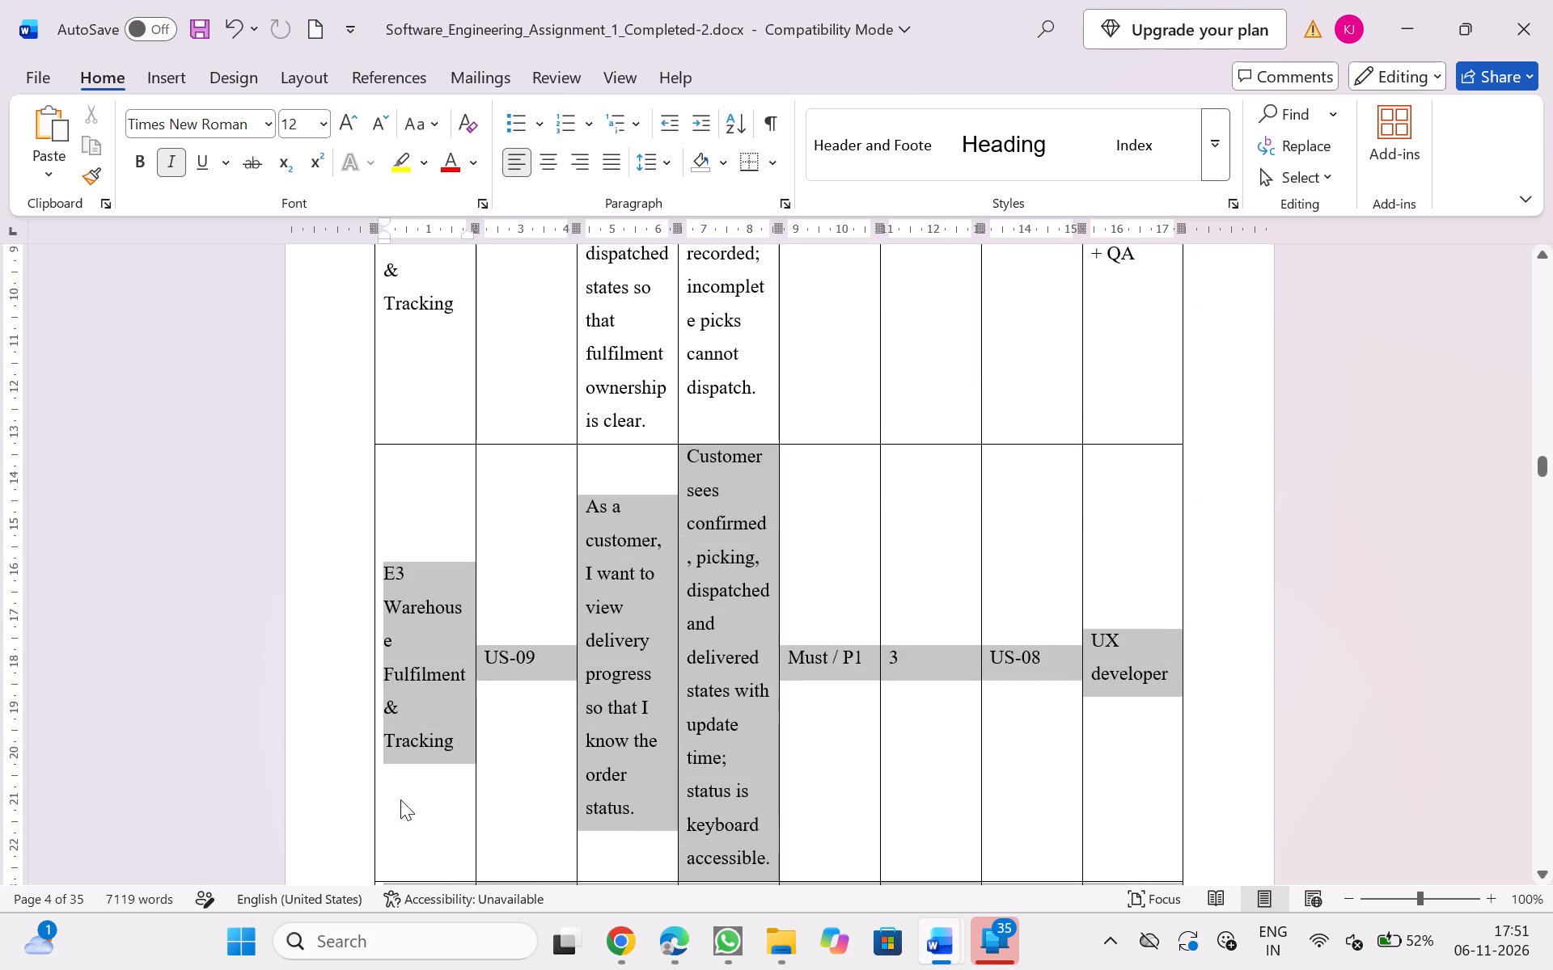
left_click_drag(400, 799, 478, 192)
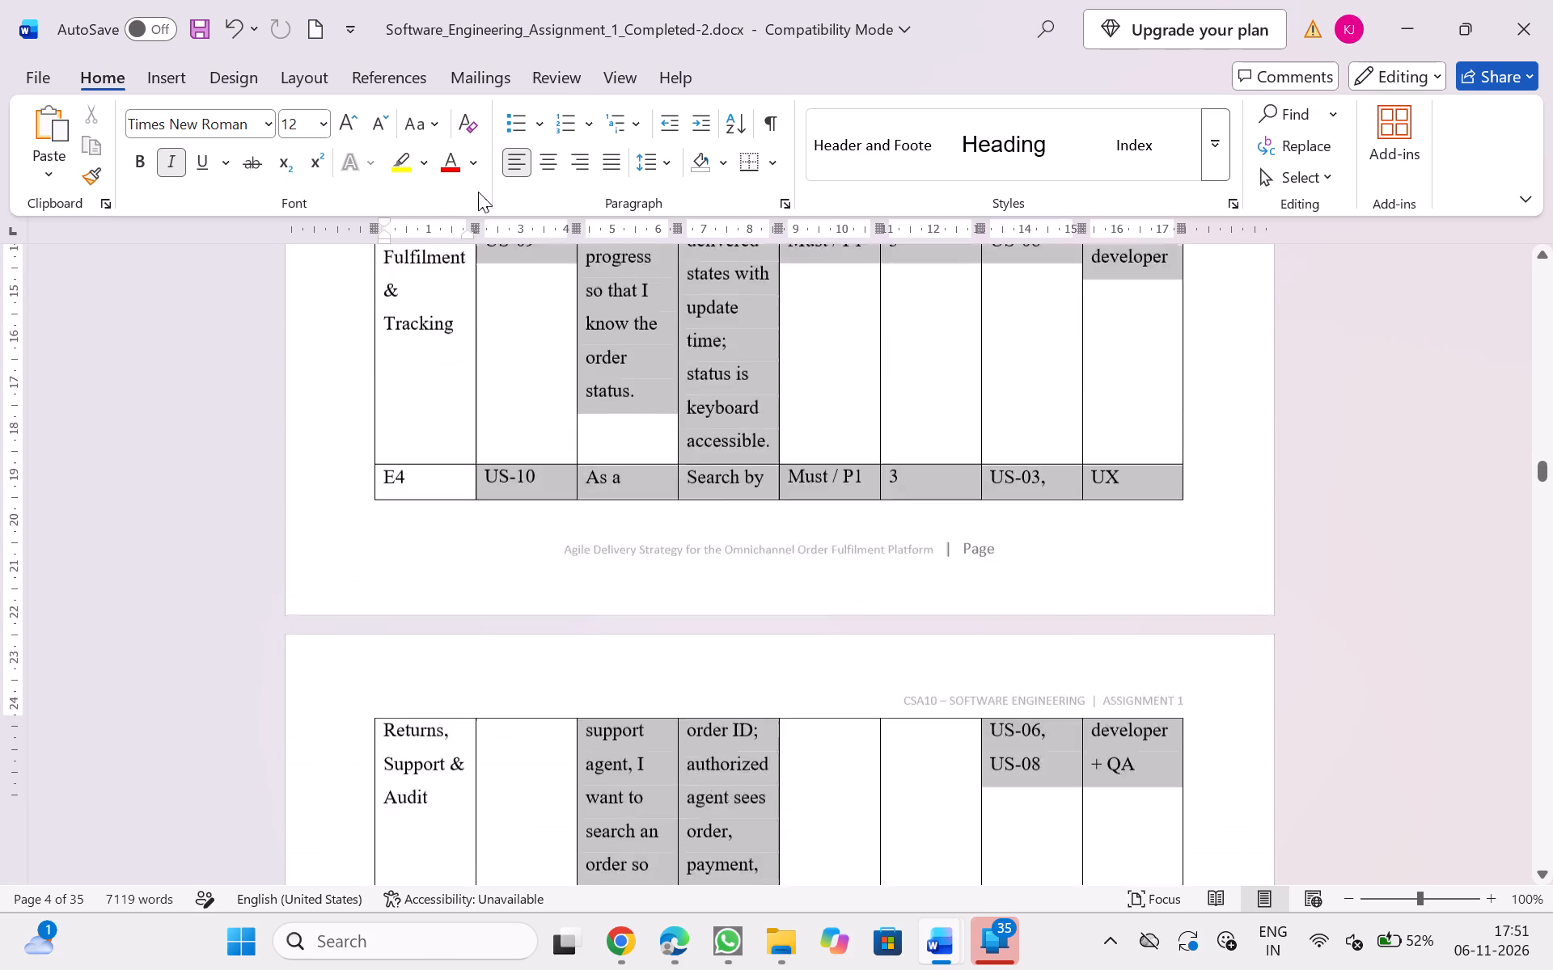
left_click_drag(478, 192, 370, 781)
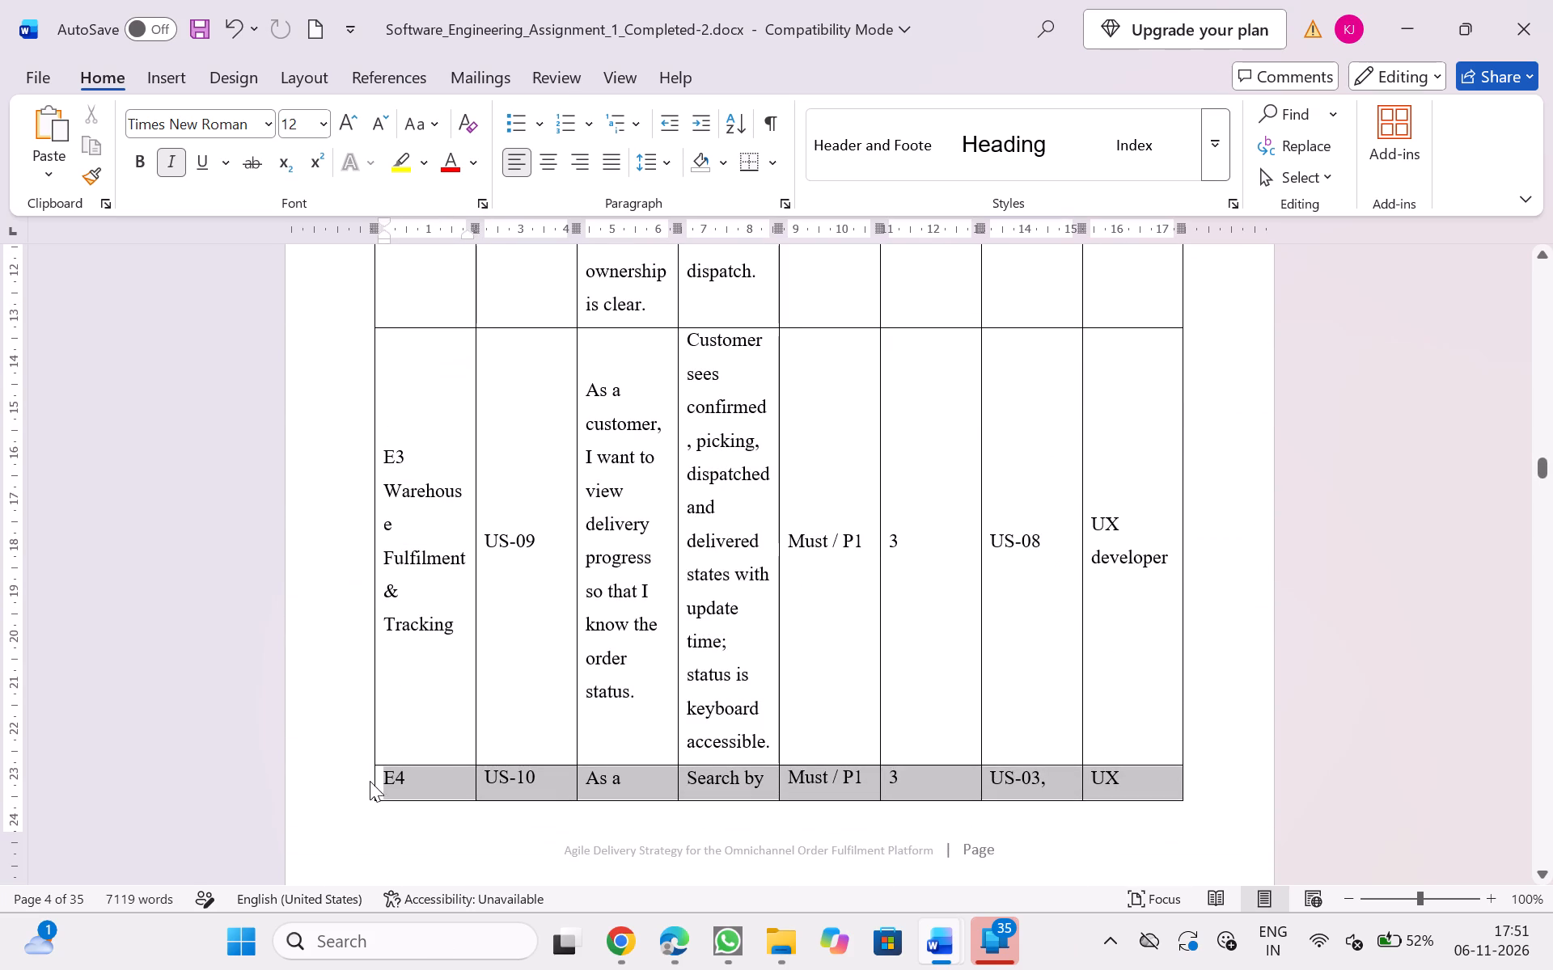
left_click_drag(370, 781, 370, 781)
key("BackSpace")
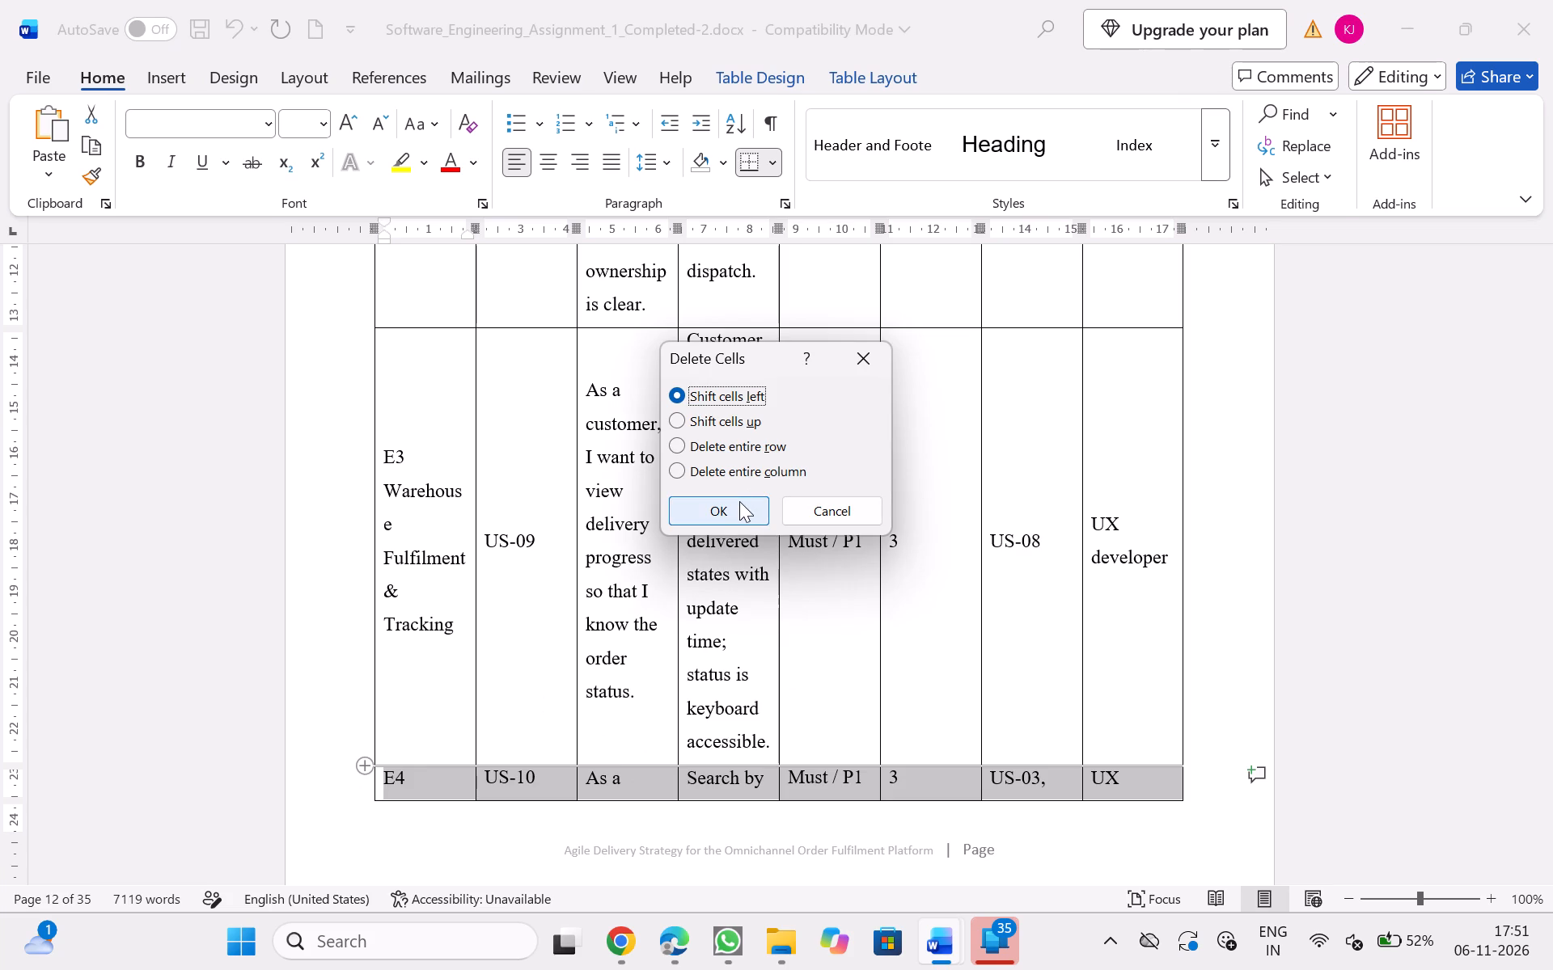
left_click(726, 447)
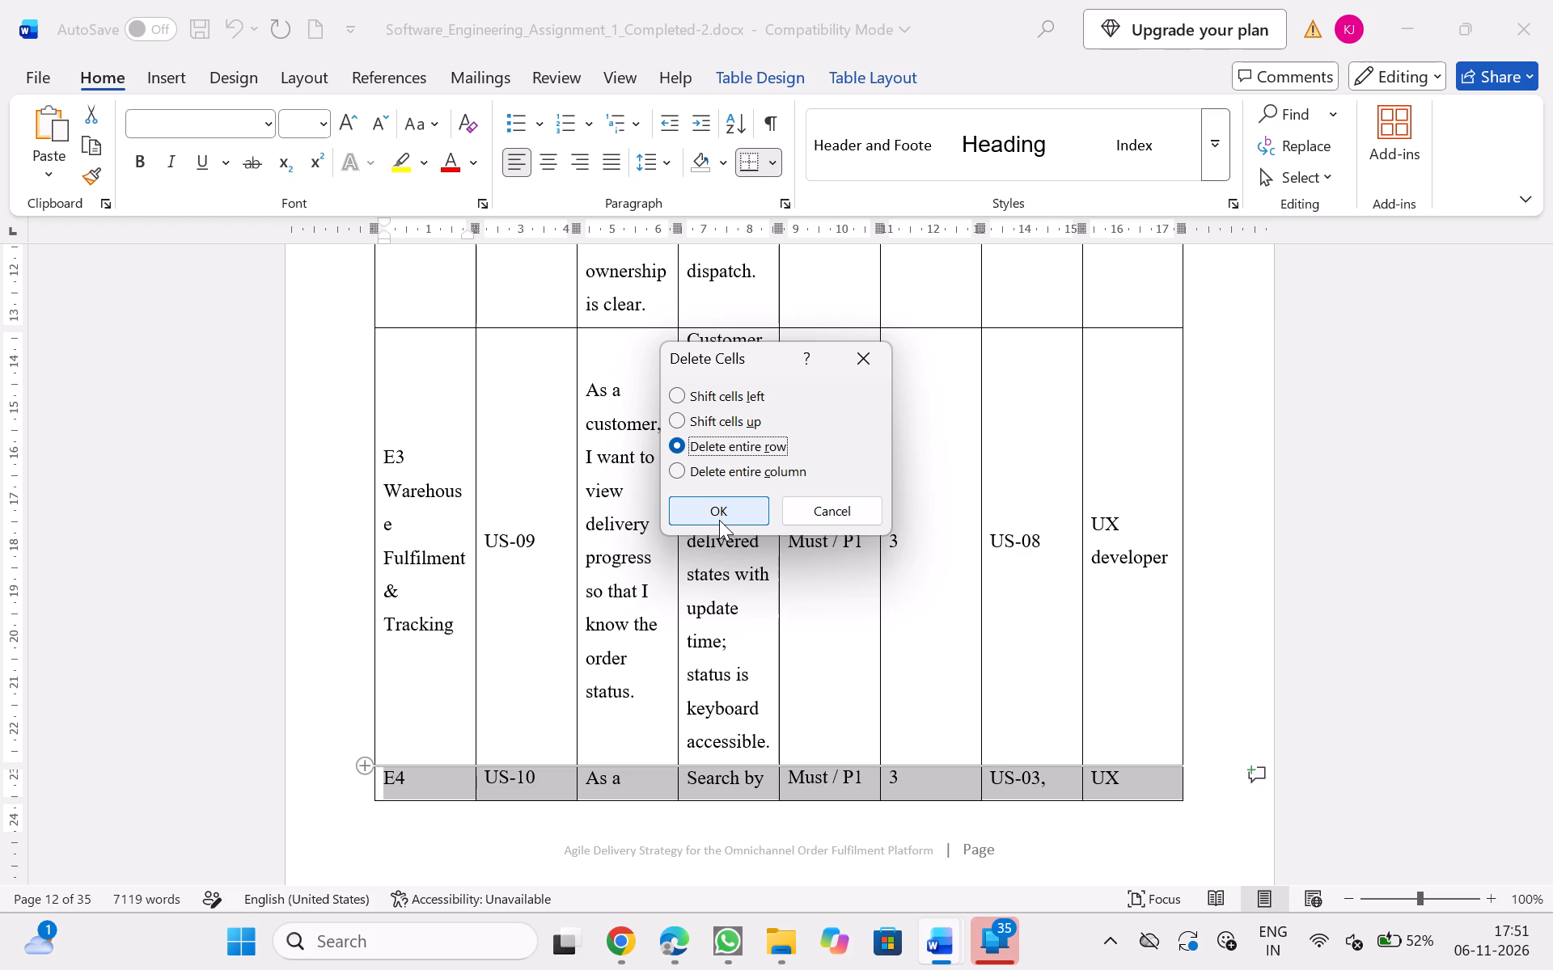
left_click(719, 520)
Review the remaining user story rows in the section 3.1 table.
scroll(695, 630, "down", 3)
scroll(695, 630, "up", 4)
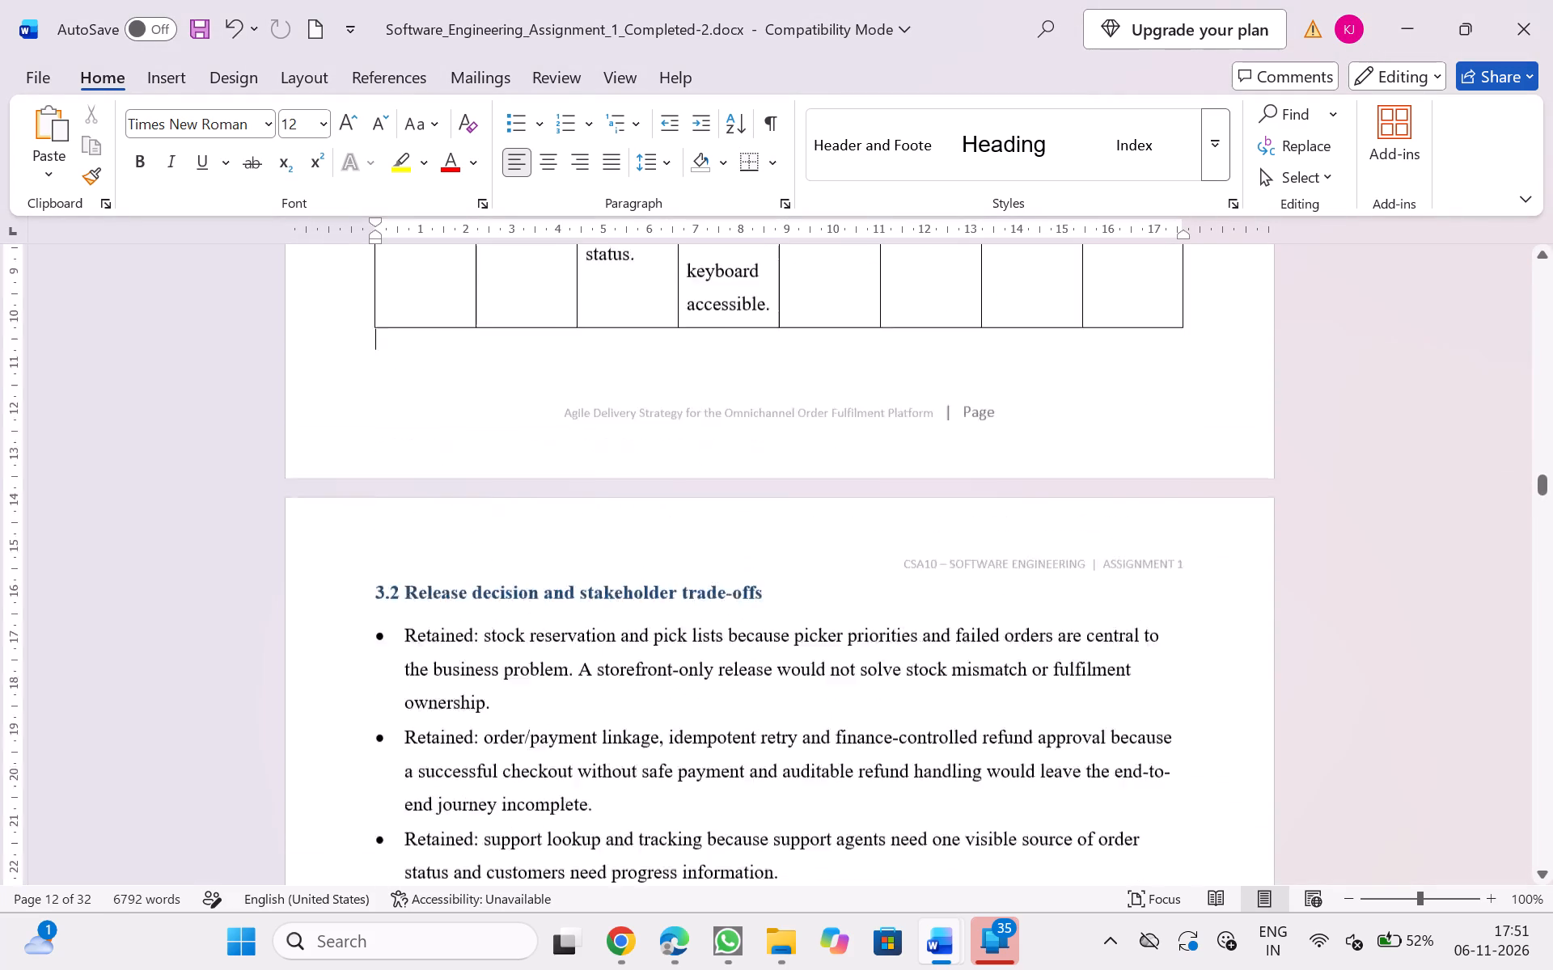
scroll(695, 630, "up", 5)
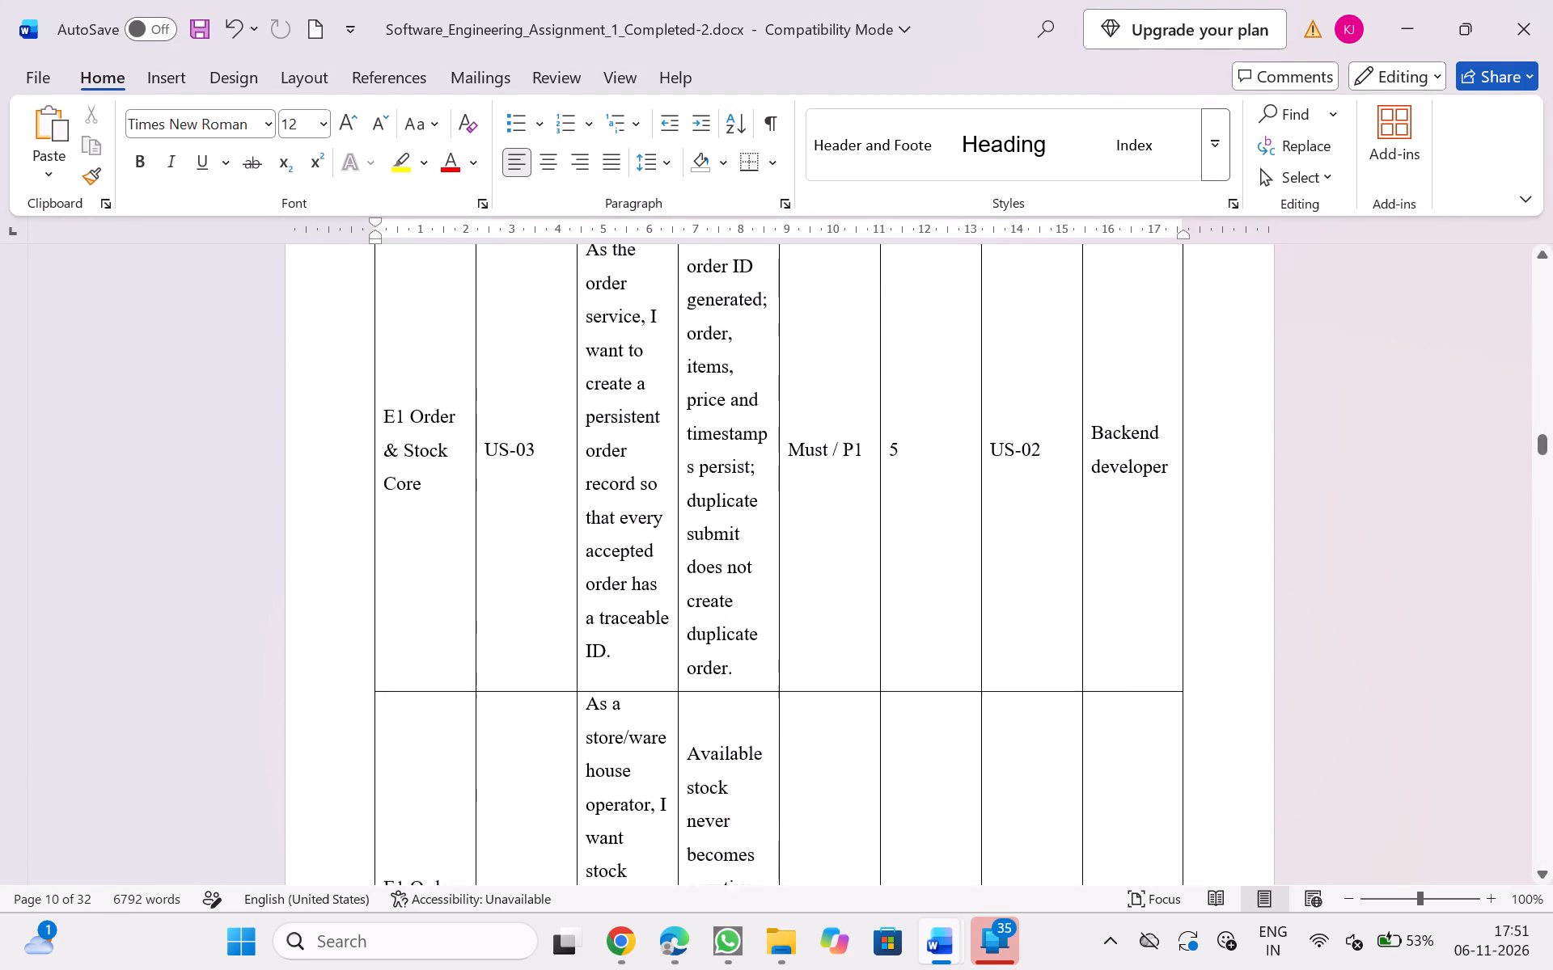
scroll(695, 630, "up", 3)
scroll(695, 630, "down", 7)
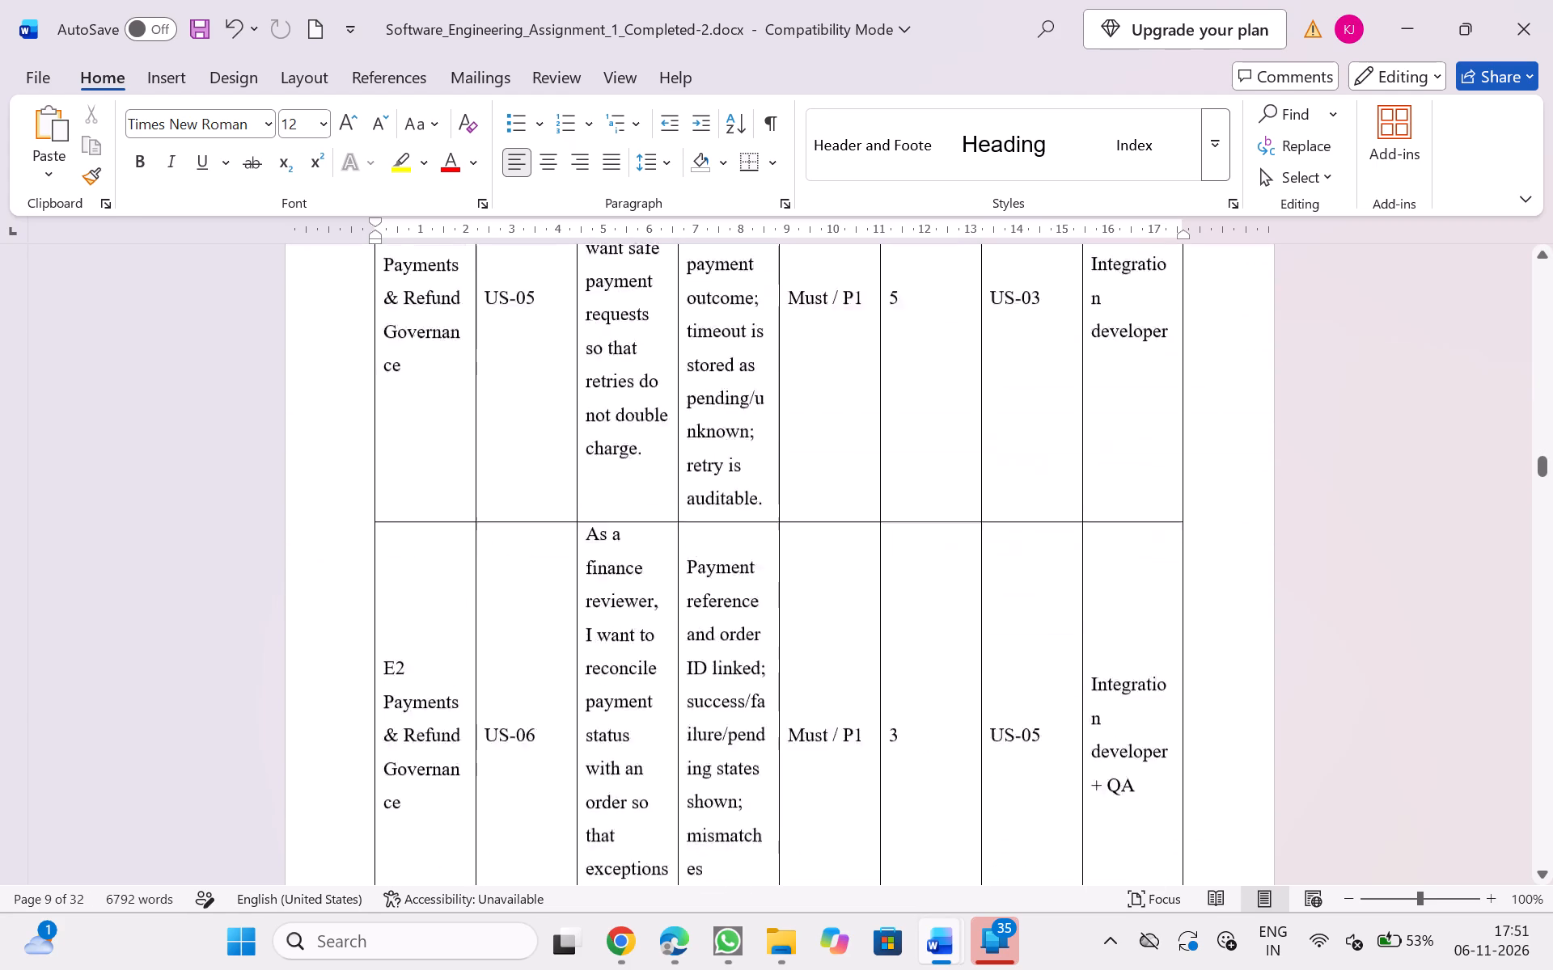
Delete Appendix A – Jira Configuration and Evidence Checklist and Appendix B – Final submission self-check, including their table and bullets.
scroll(695, 630, "down", 12)
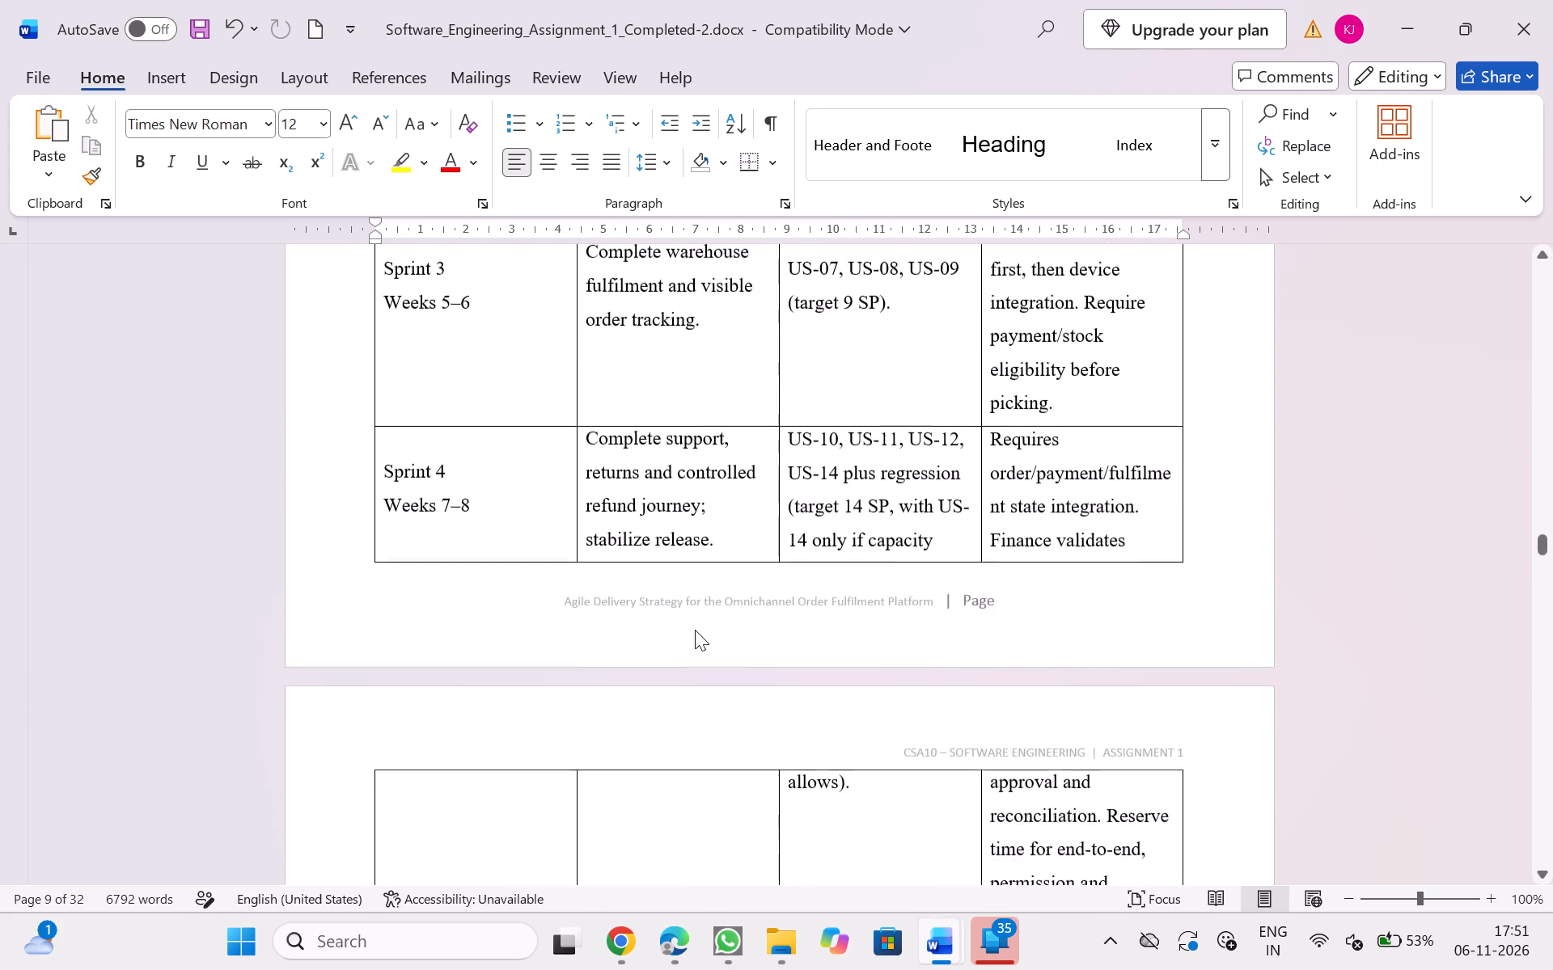
scroll(695, 630, "down", 11)
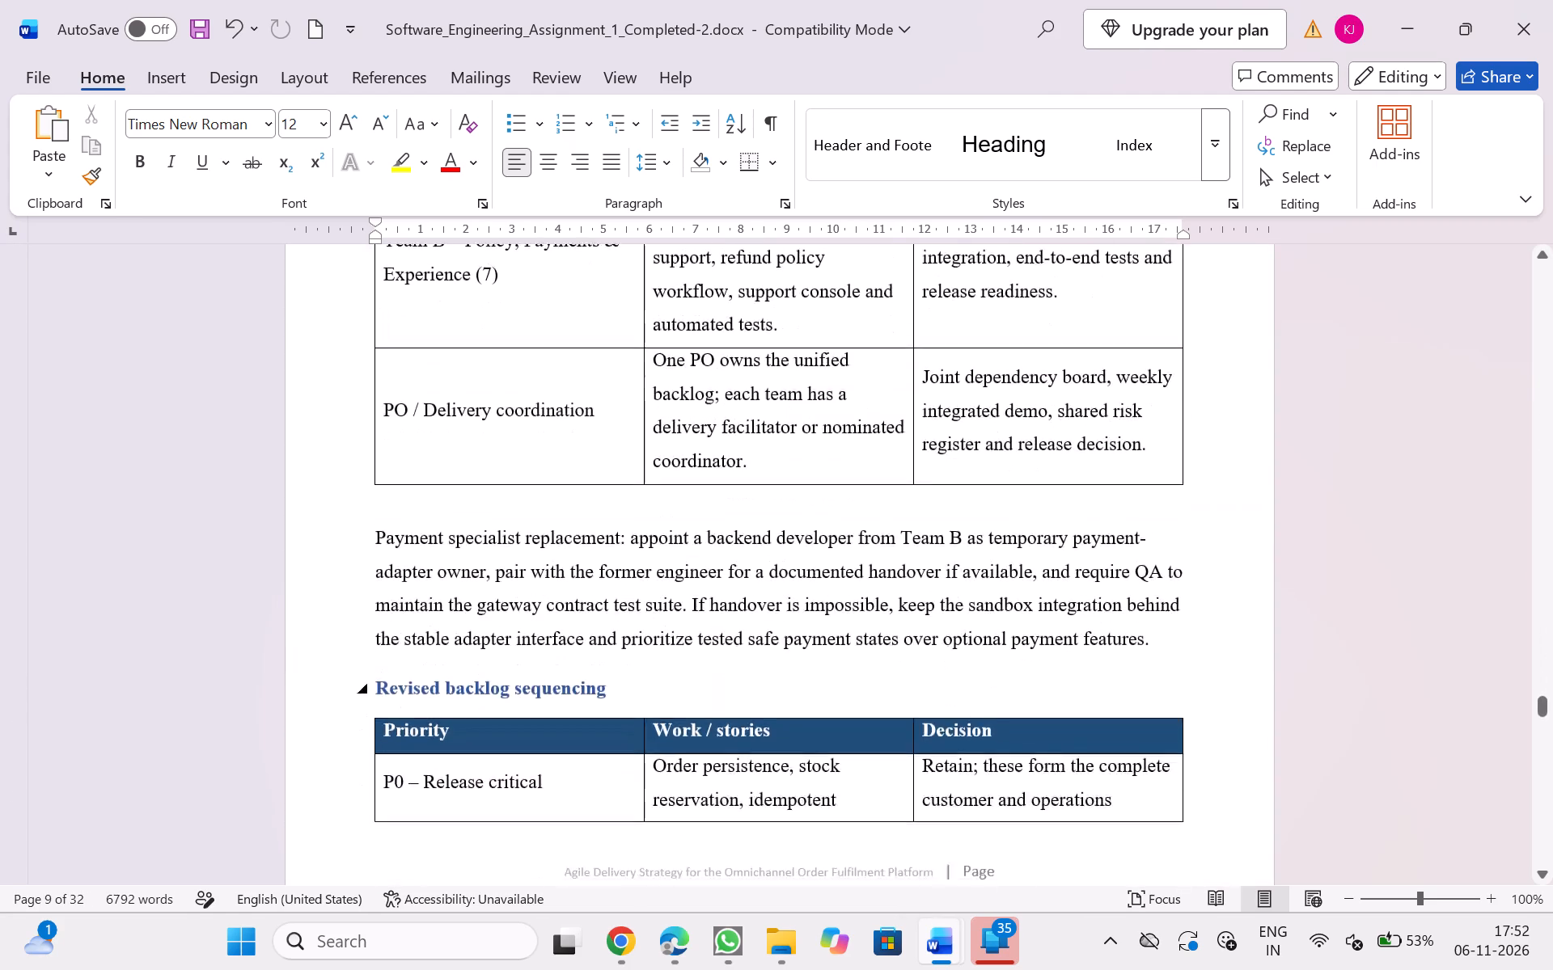
scroll(695, 630, "down", 9)
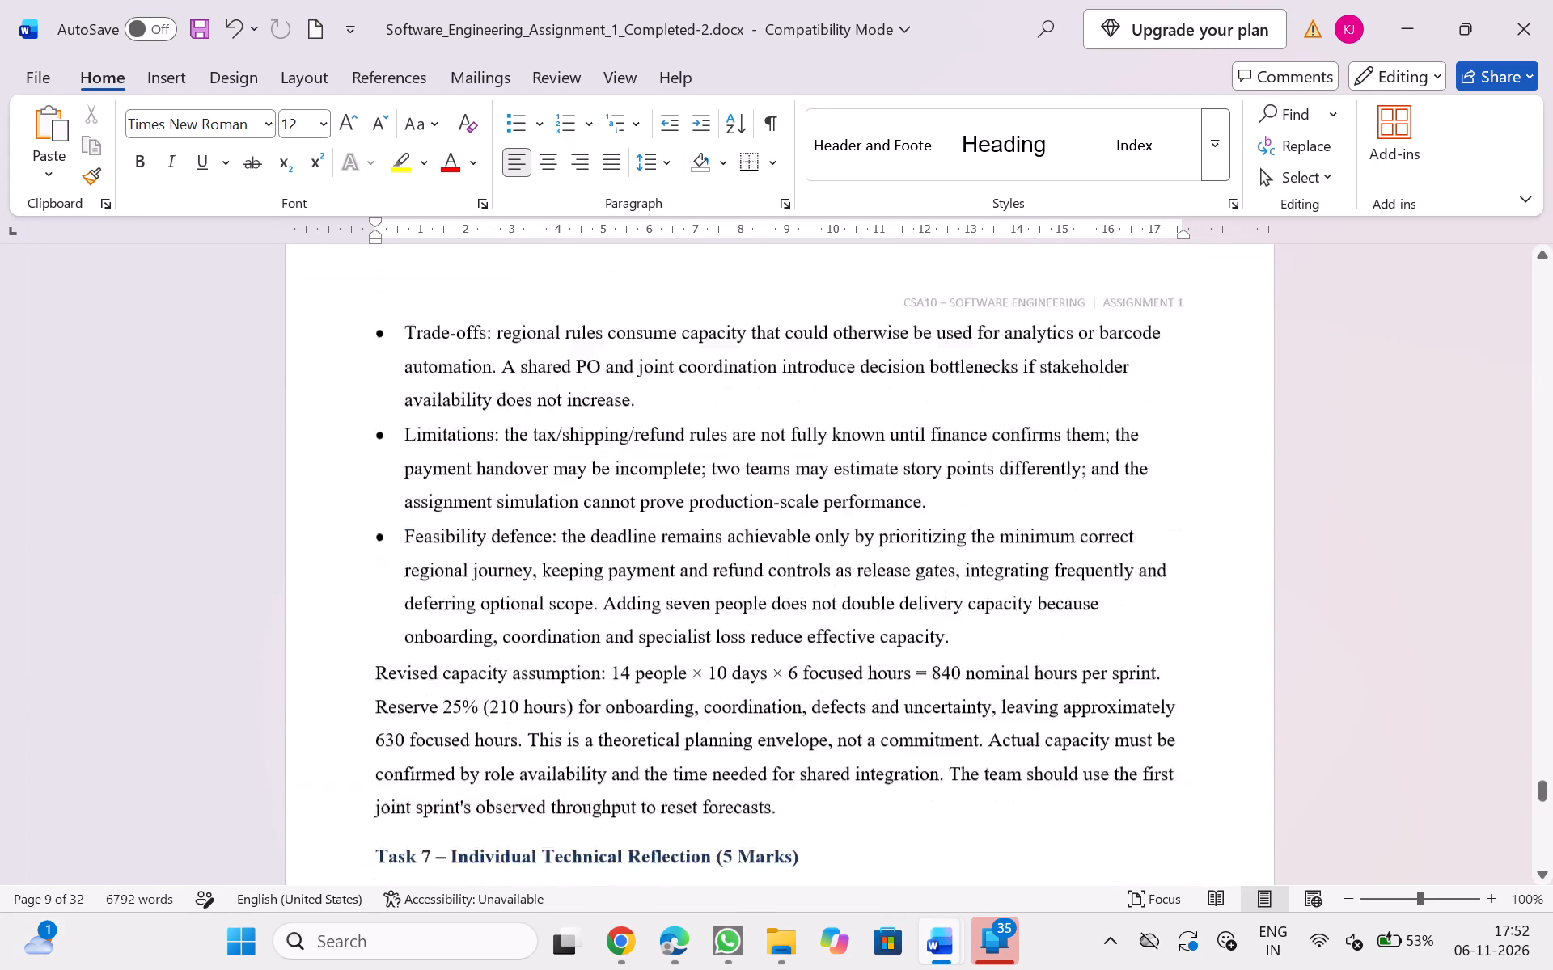
scroll(695, 630, "down", 13)
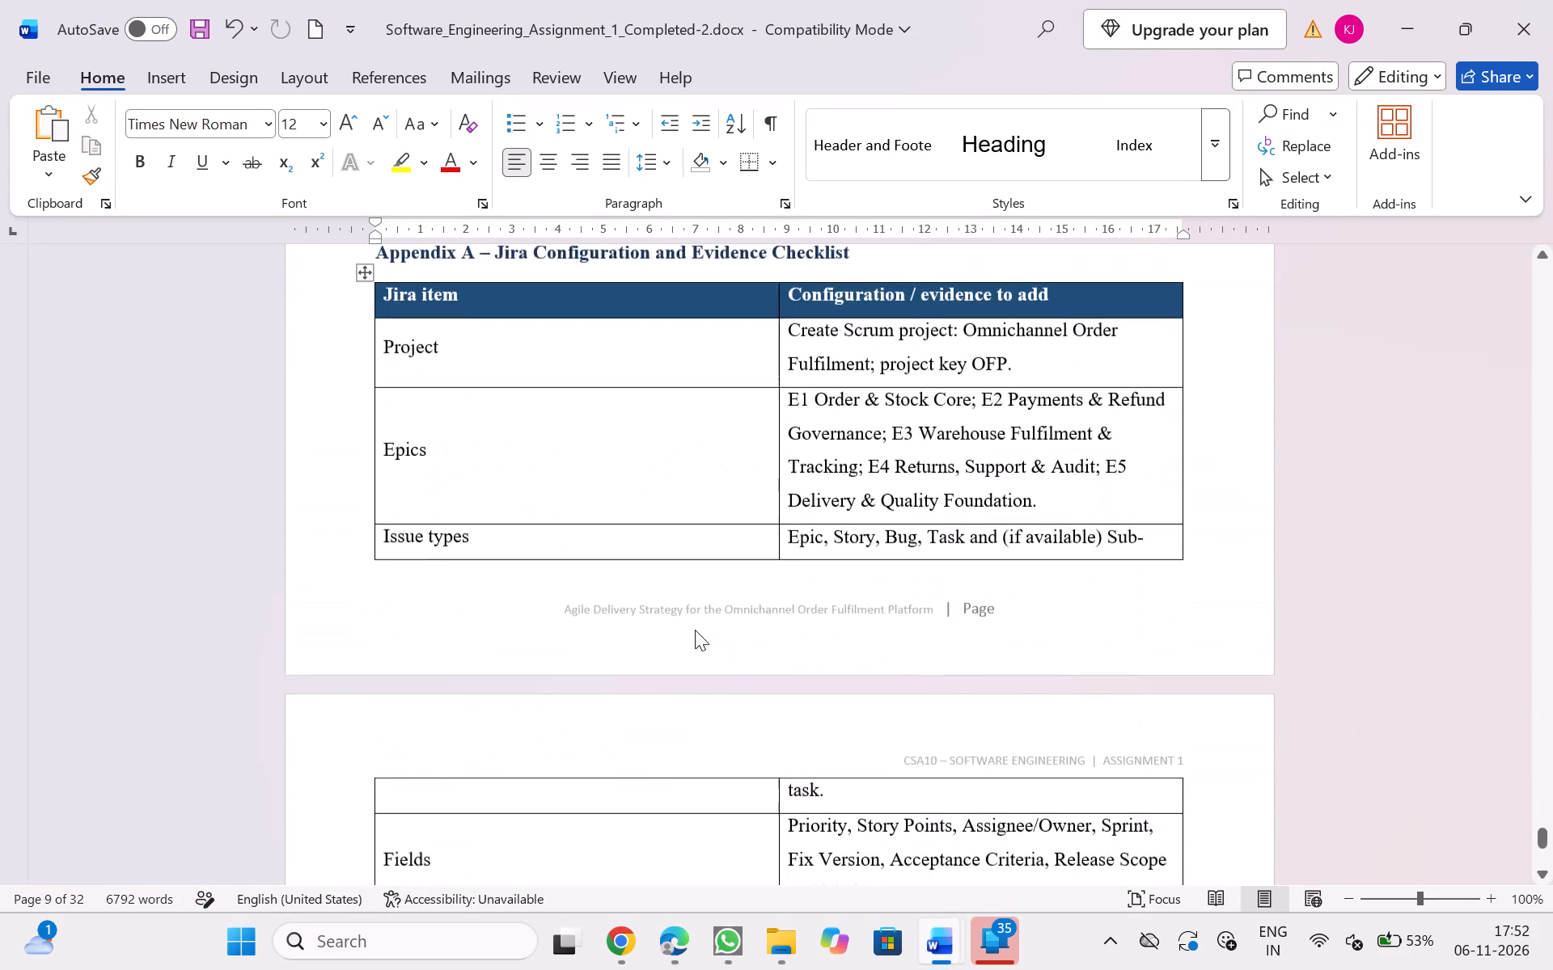
scroll(695, 630, "down", 11)
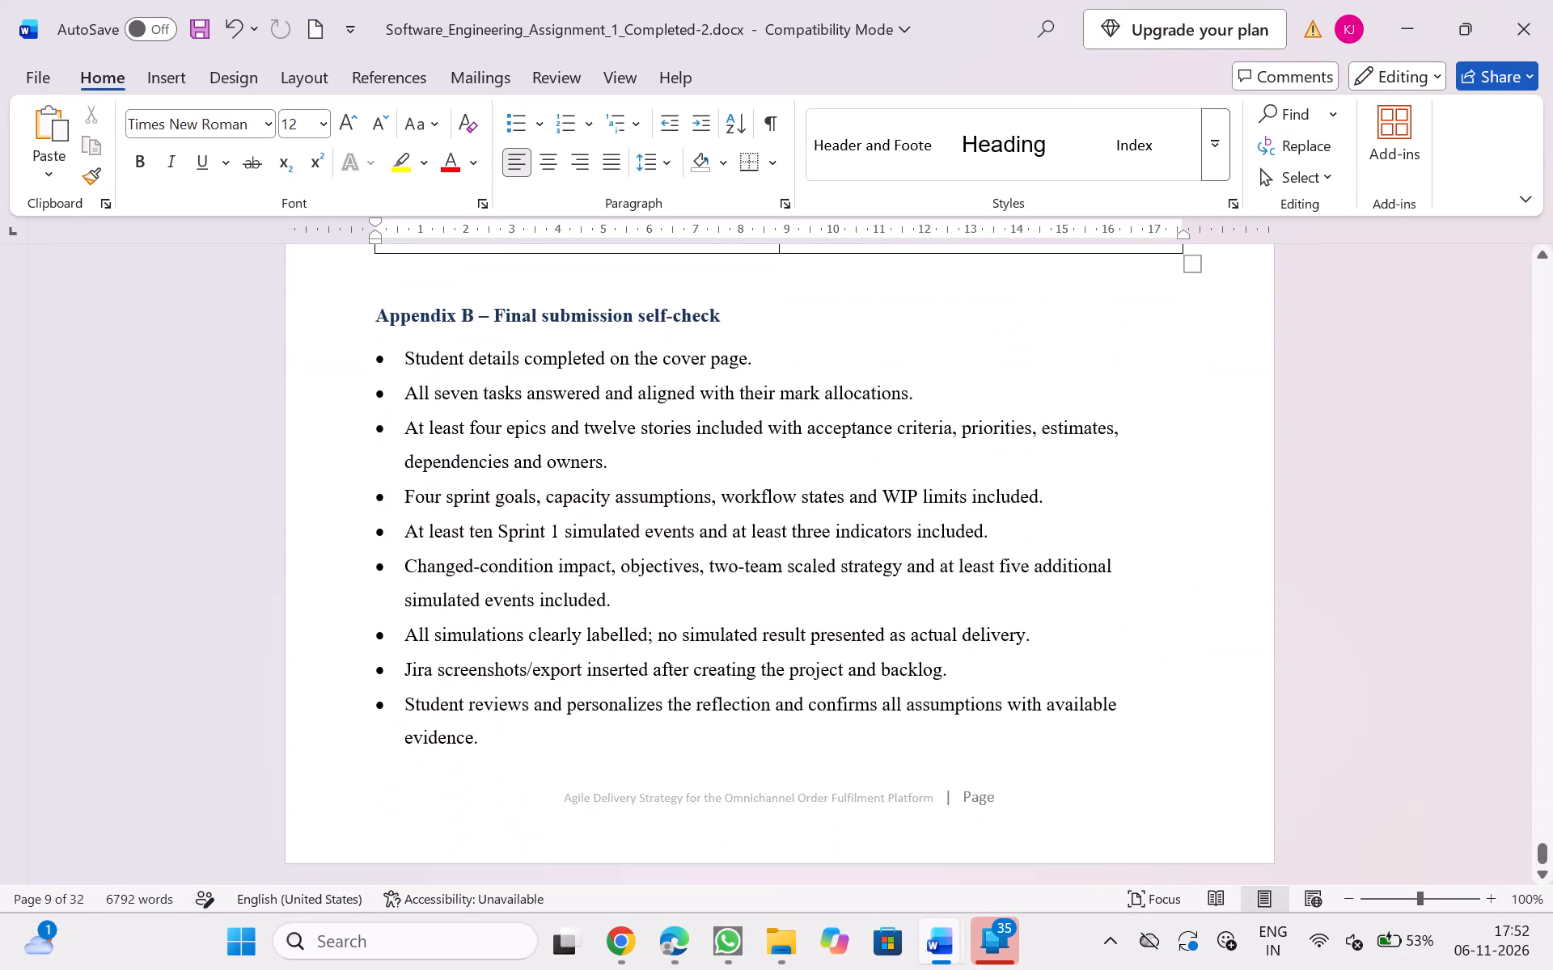
left_click_drag(548, 744, 412, 231)
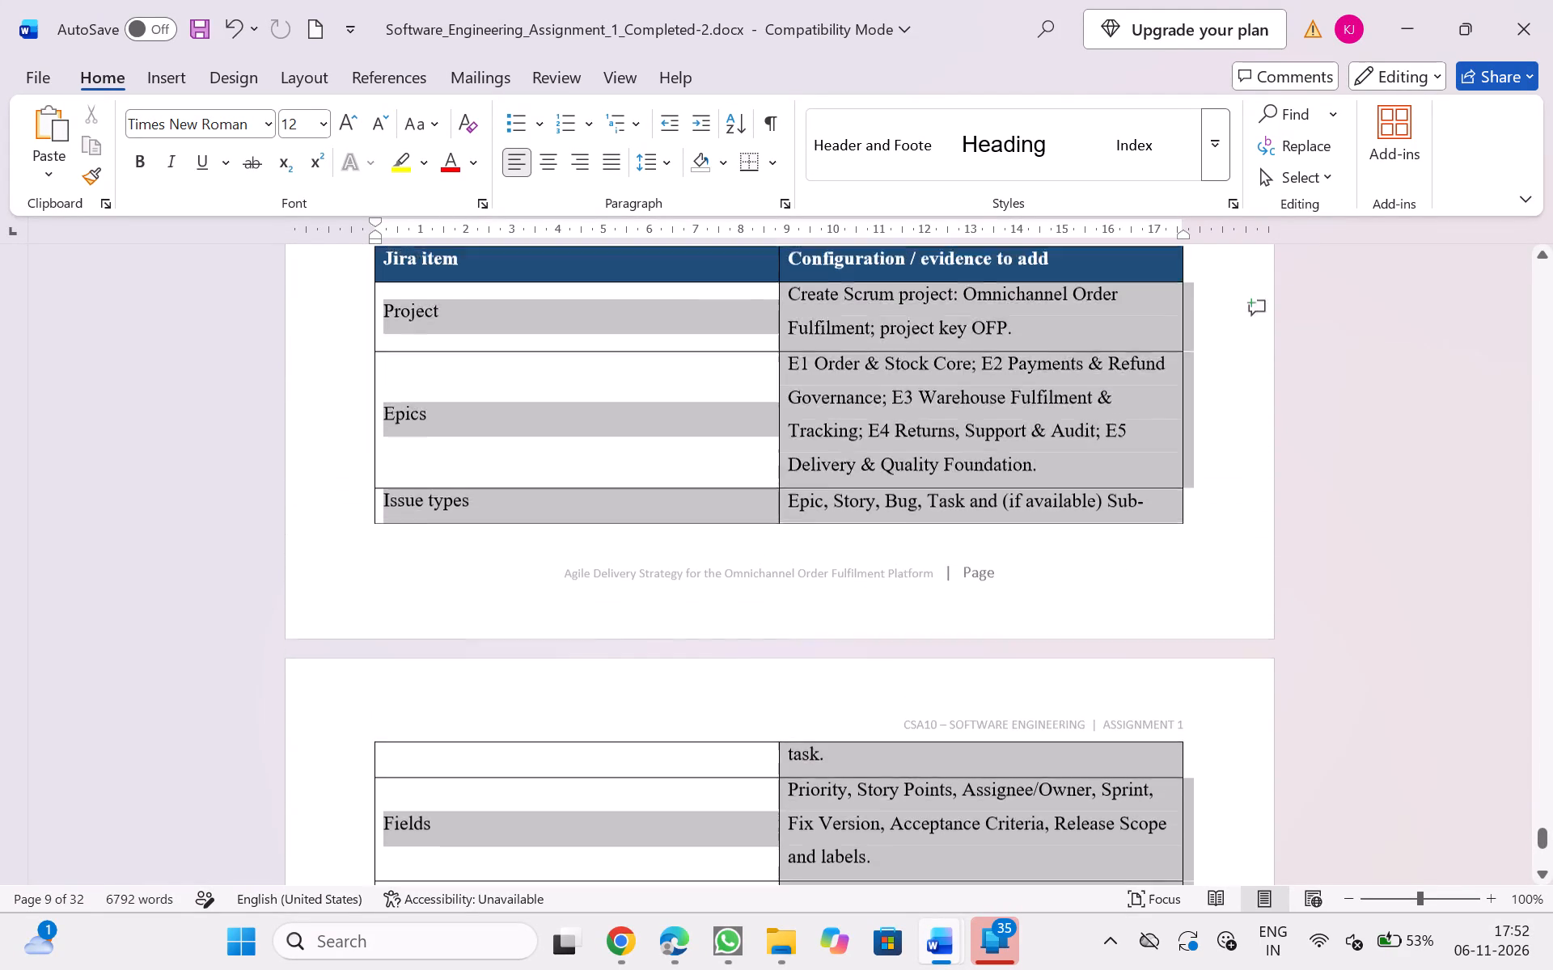
left_click_drag(412, 231, 336, 543)
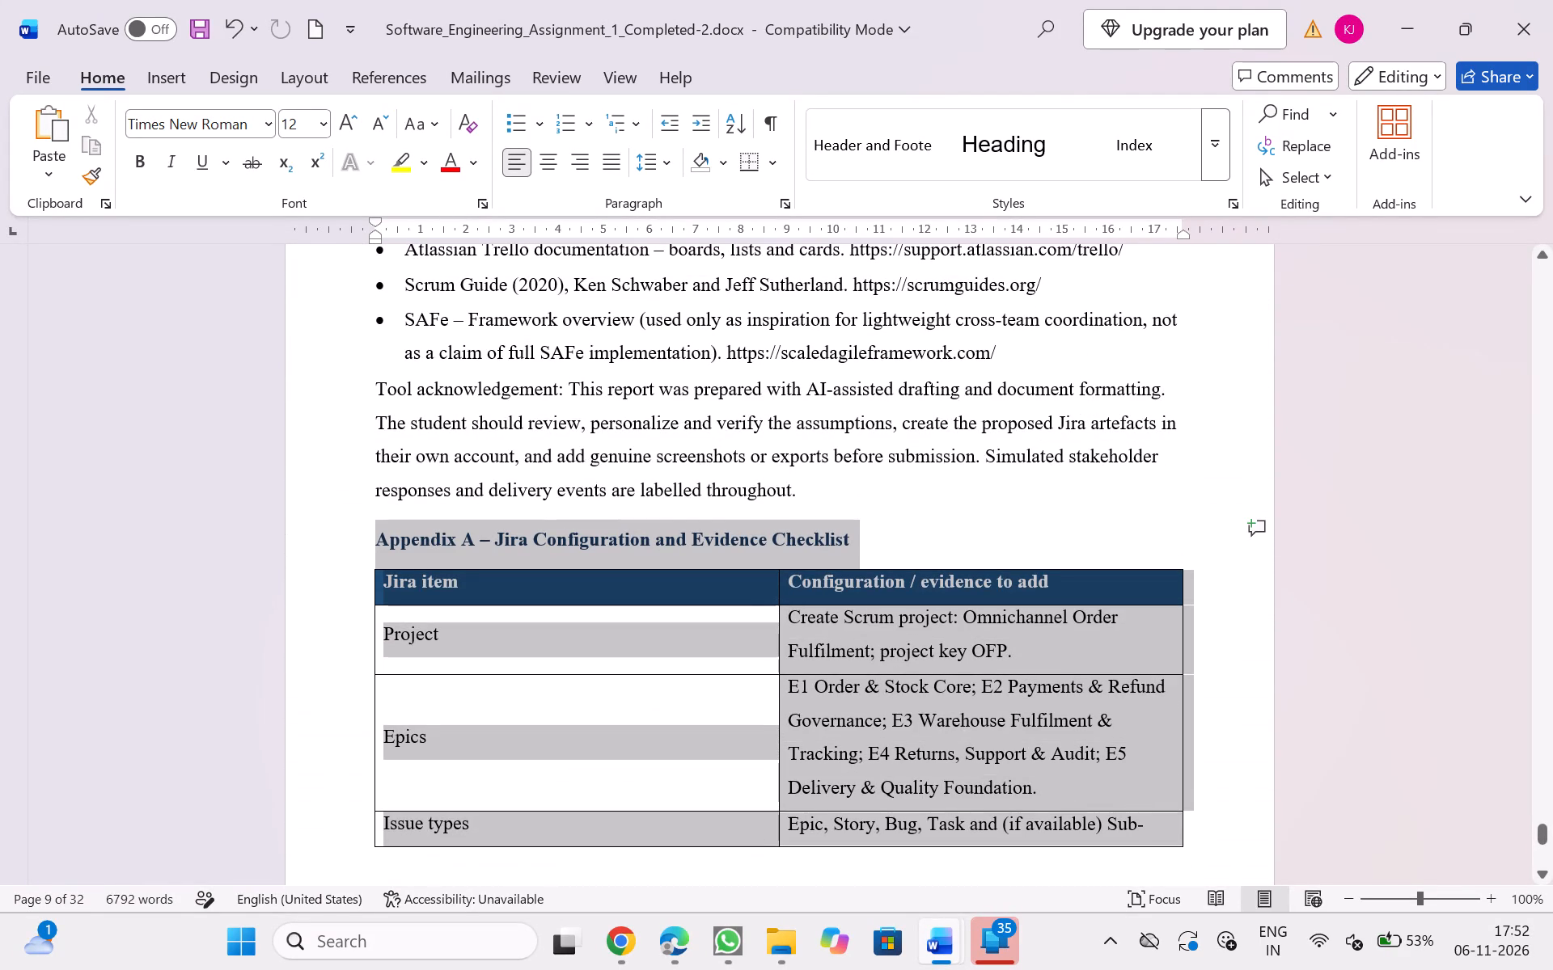
key("BackSpace")
Delete the whole References and Tool Acknowledgement section after the Conclusion, including its heading, bullets and the tool acknowledgement paragraph.
scroll(671, 508, "up", 1)
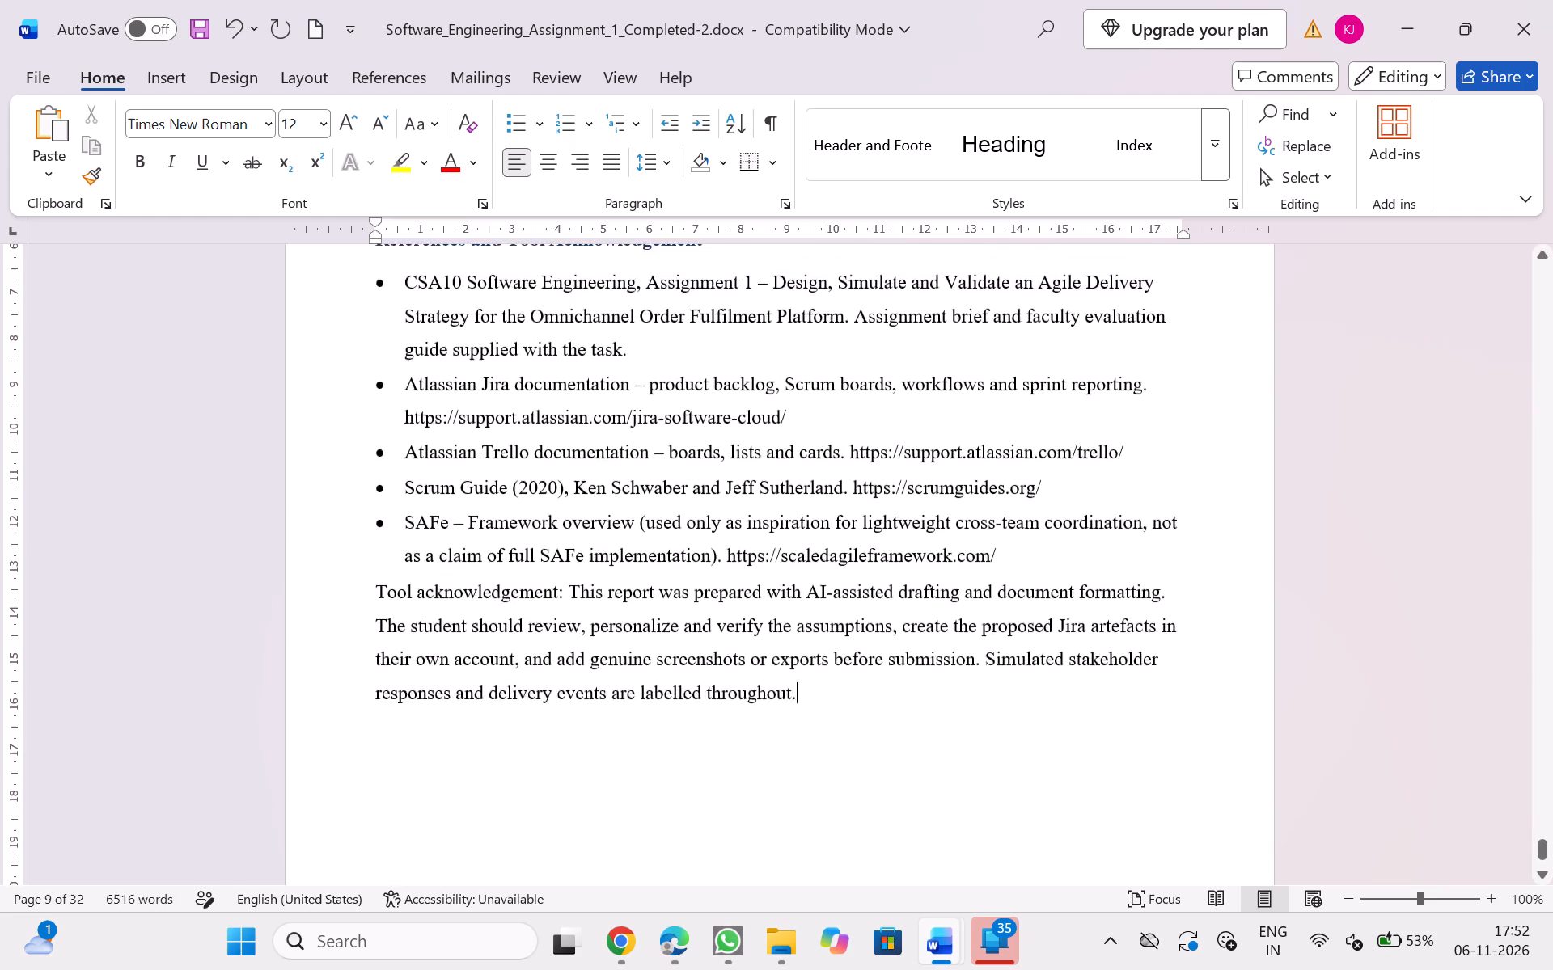
scroll(671, 508, "up", 1)
left_click(671, 508)
scroll(662, 663, "up", 1)
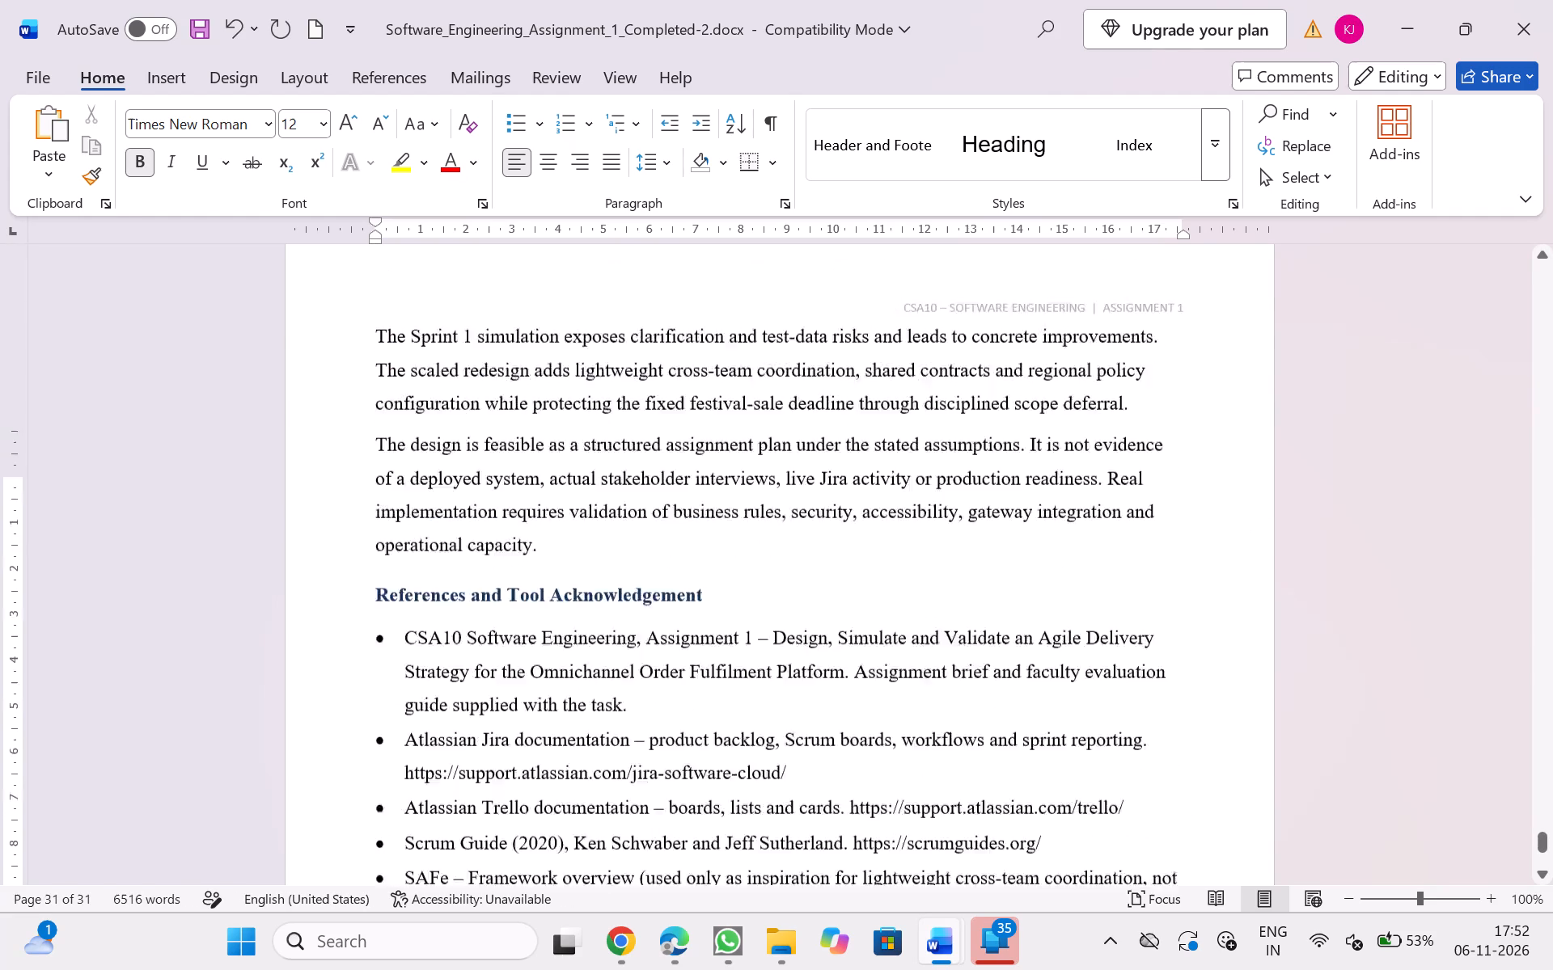
scroll(662, 663, "up", 1)
scroll(532, 778, "right", 1)
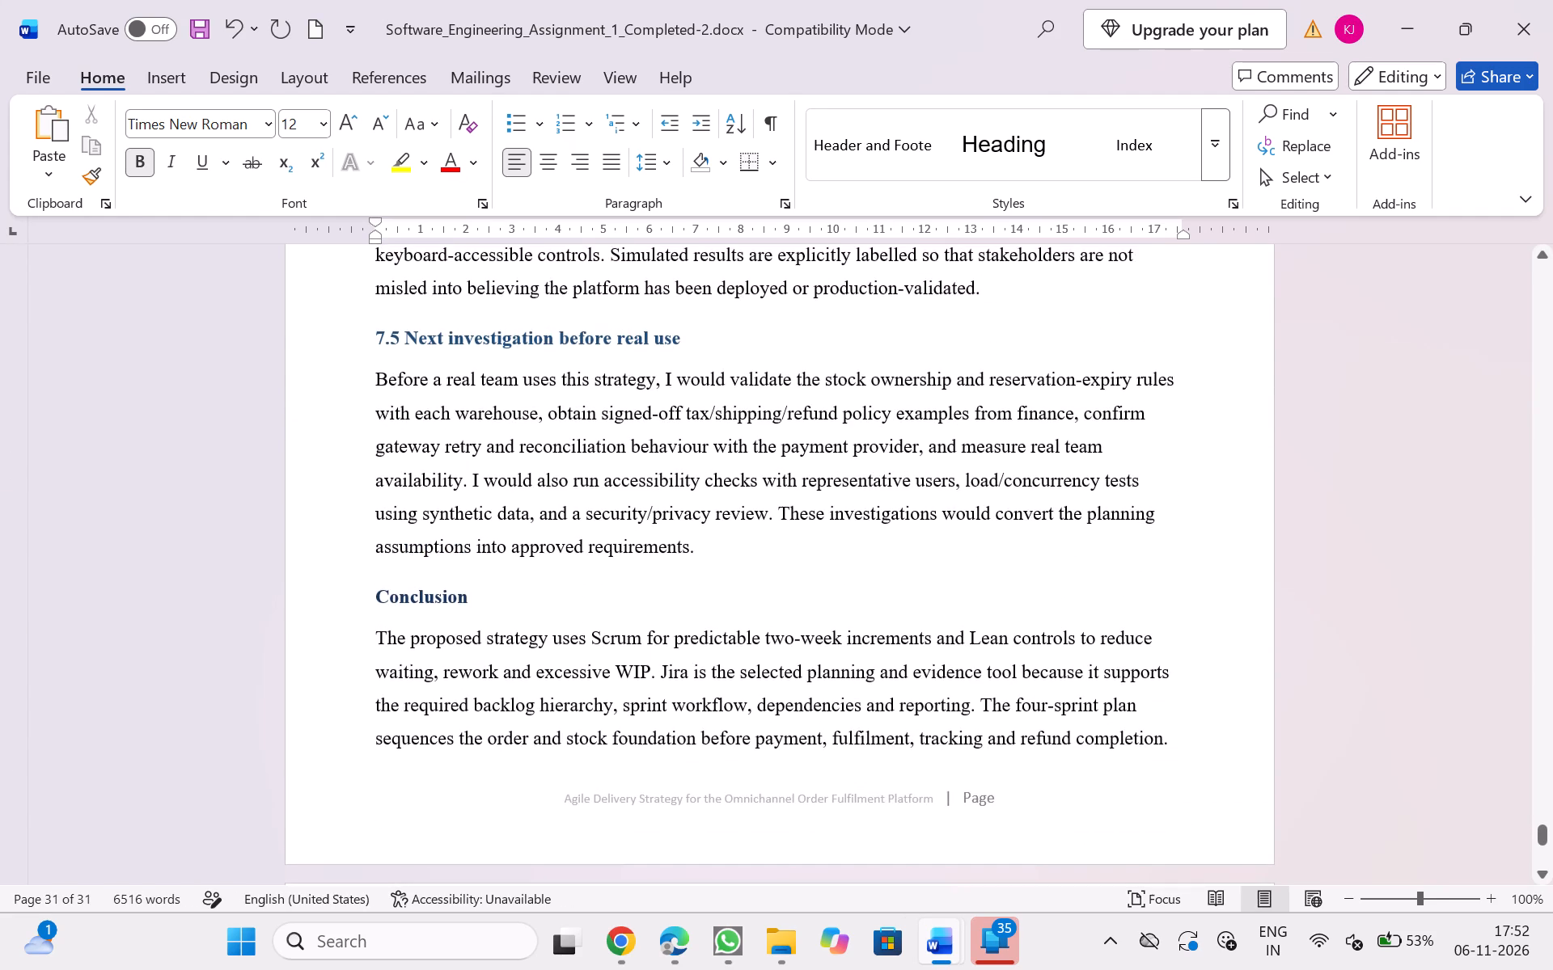
scroll(532, 778, "right", 1)
scroll(532, 778, "down", 1)
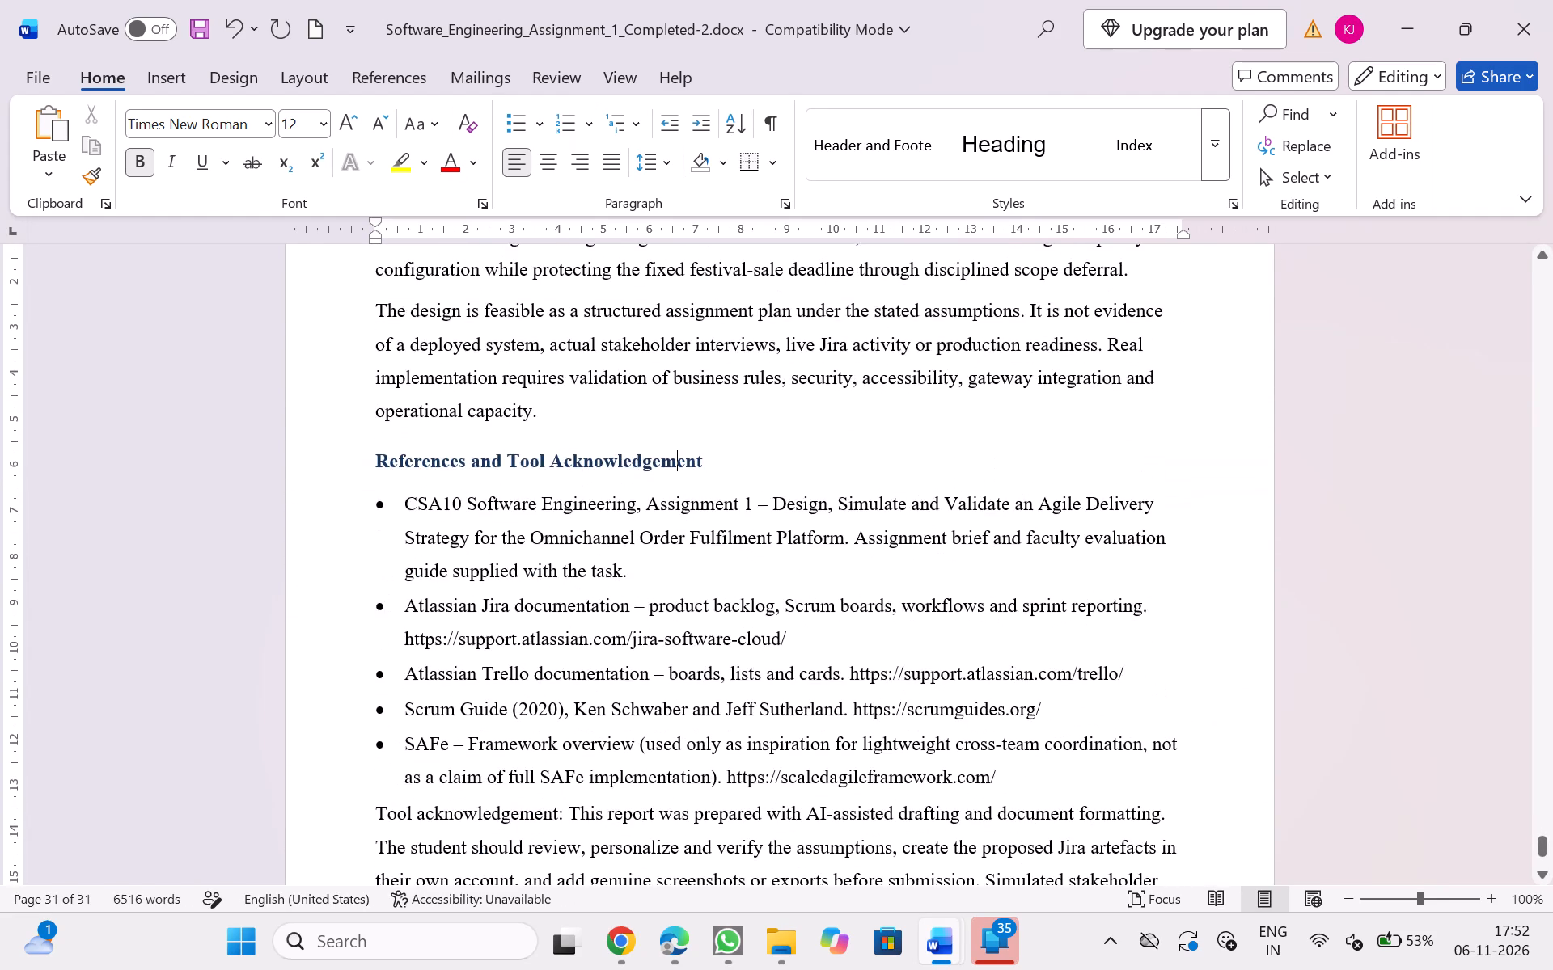
left_click_drag(374, 457, 810, 723)
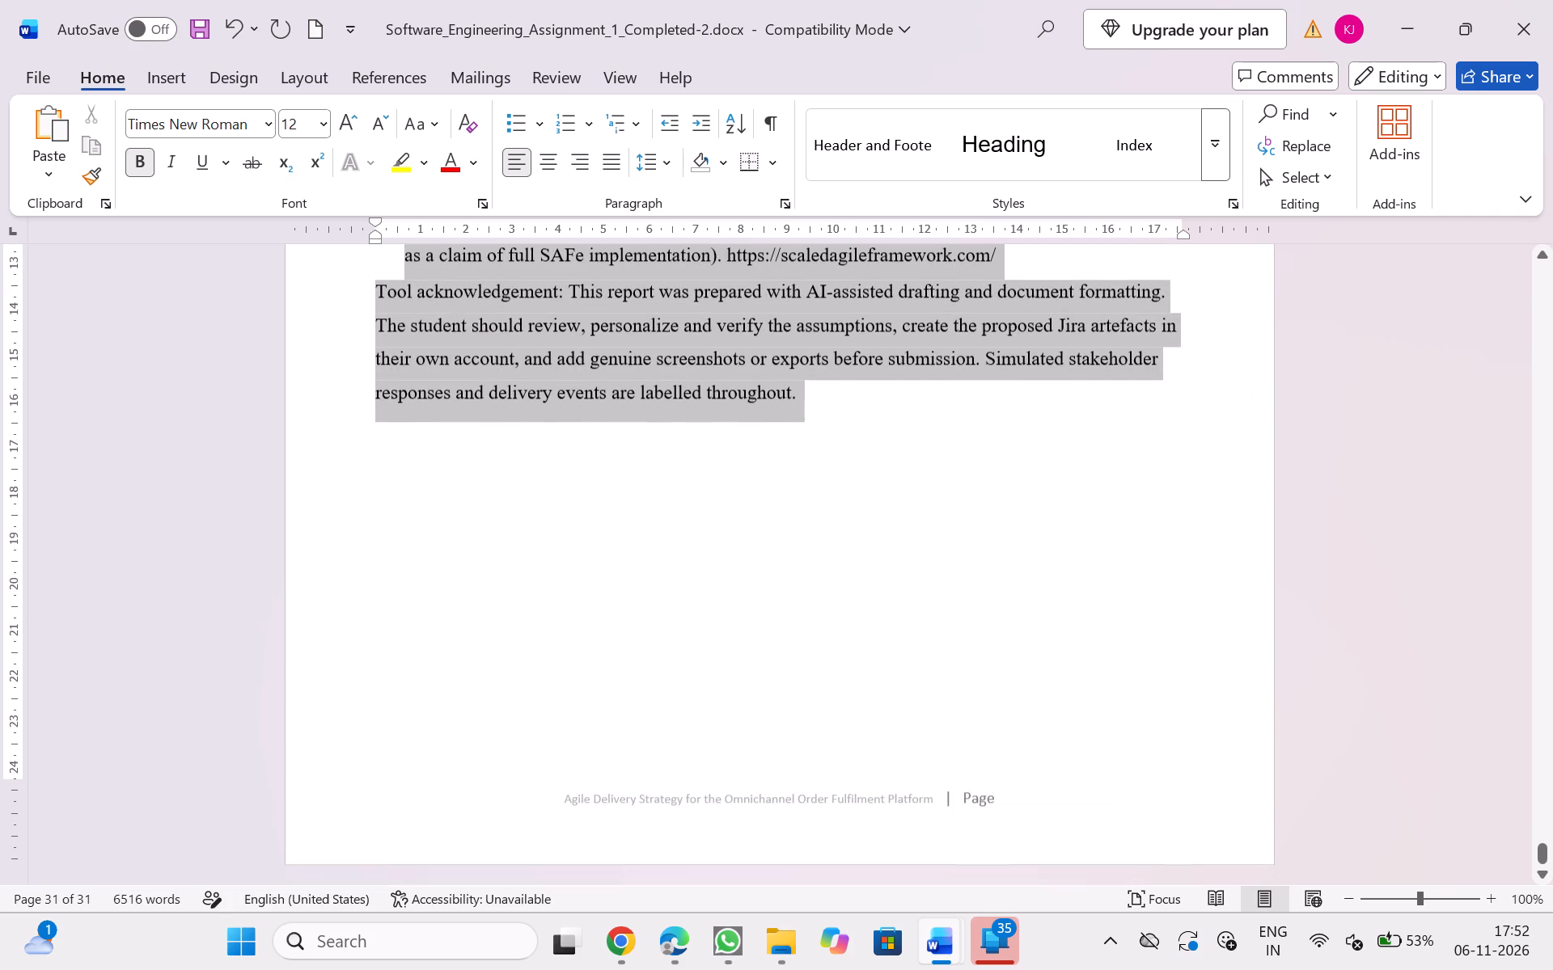
left_click_drag(810, 723, 831, 578)
key("BackSpace")
Delete the footer text "Agile Delivery Strategy for the Omnichannel Order Fulfilment Platform", keeping the Page label, and return to the body text.
scroll(995, 491, "up", 1)
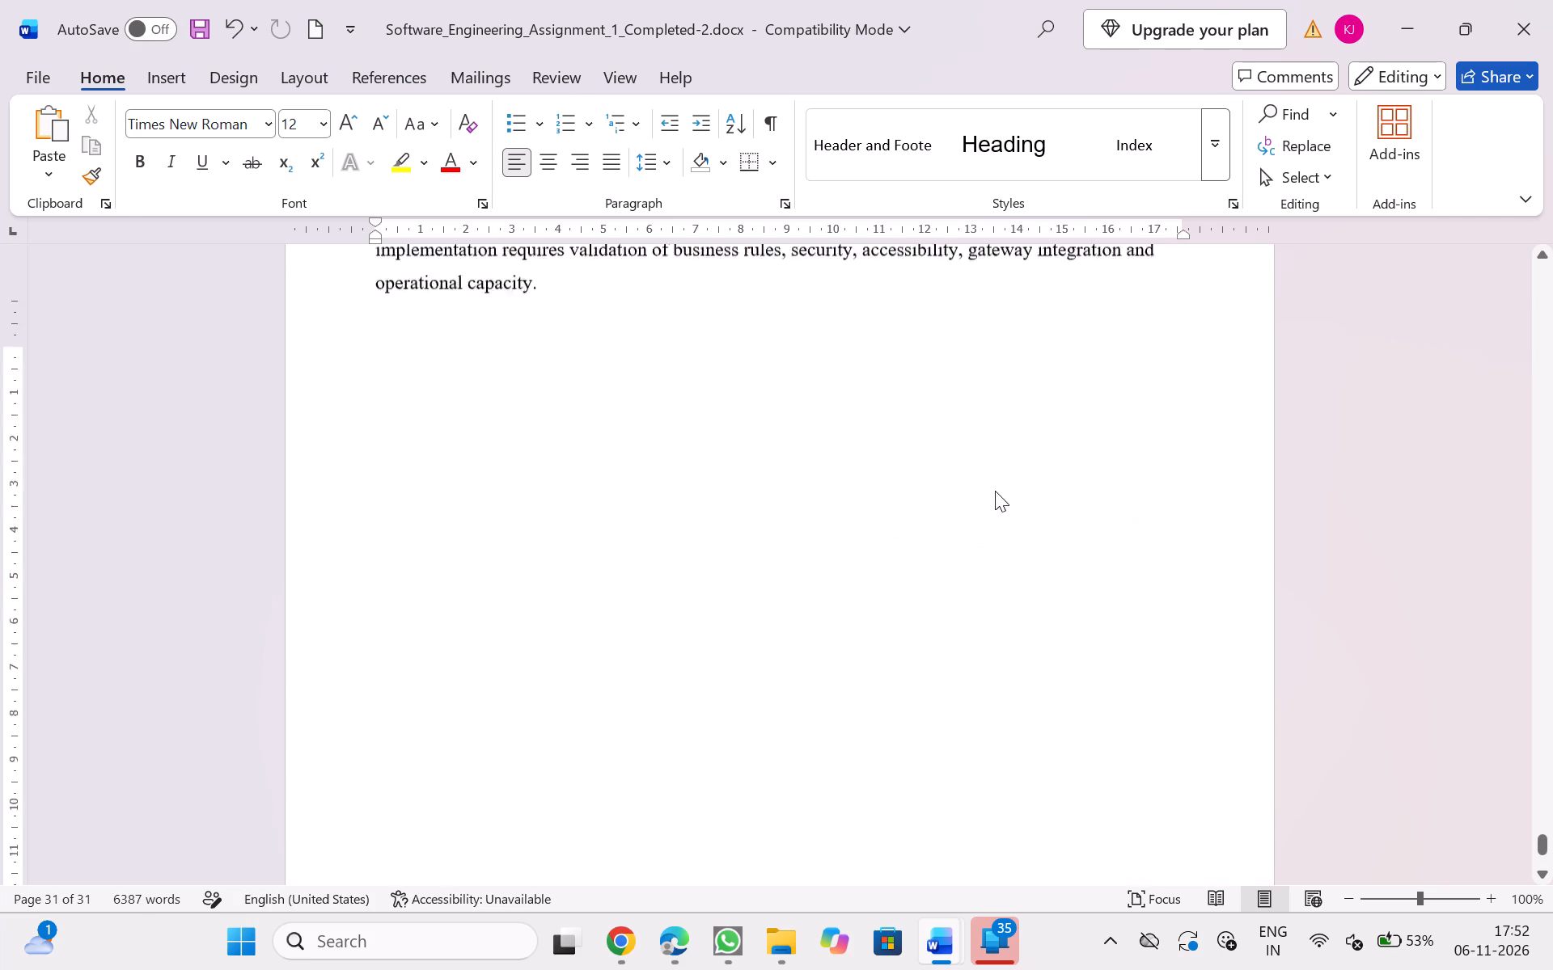
scroll(995, 491, "up", 3)
scroll(995, 491, "down", 1)
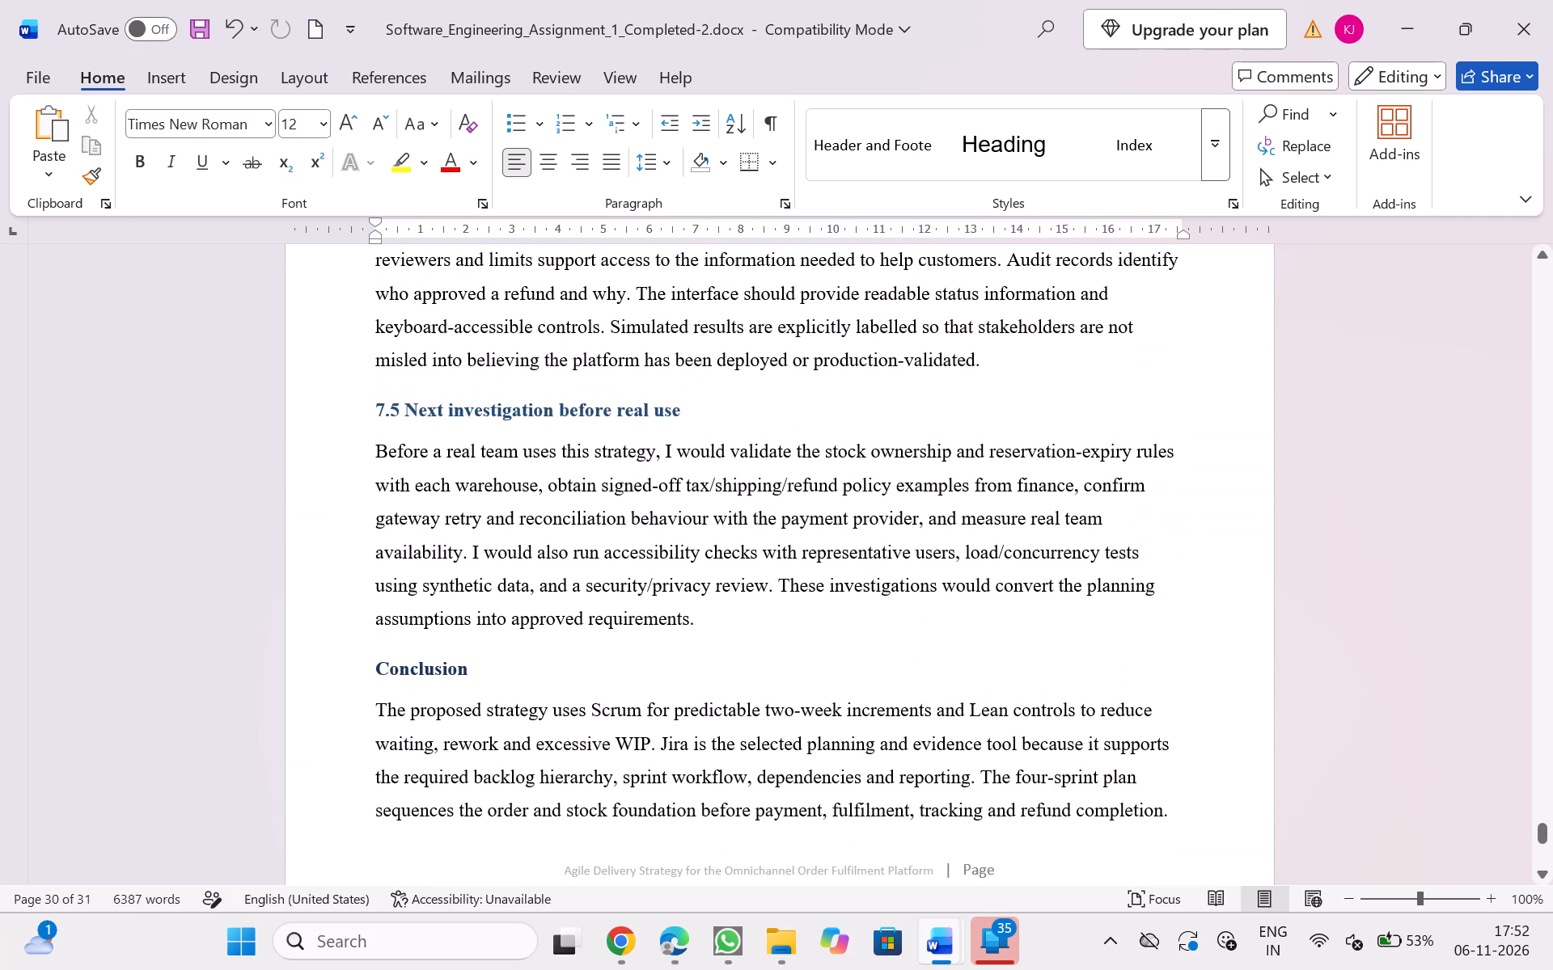
scroll(995, 491, "down", 1)
double_click(823, 718)
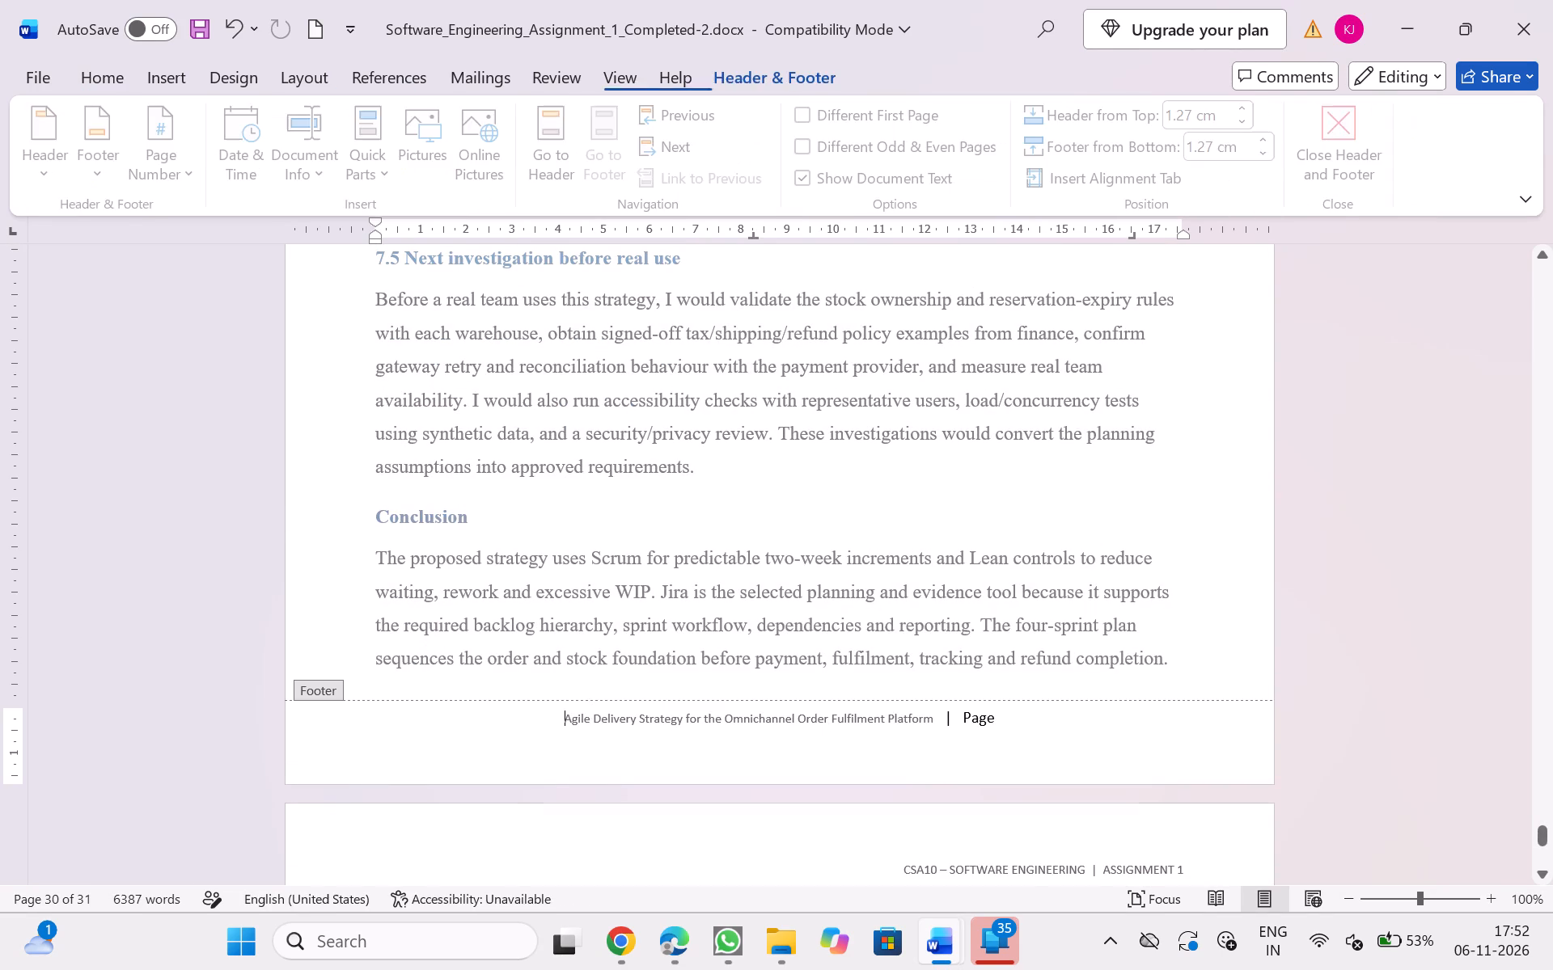
double_click(823, 718)
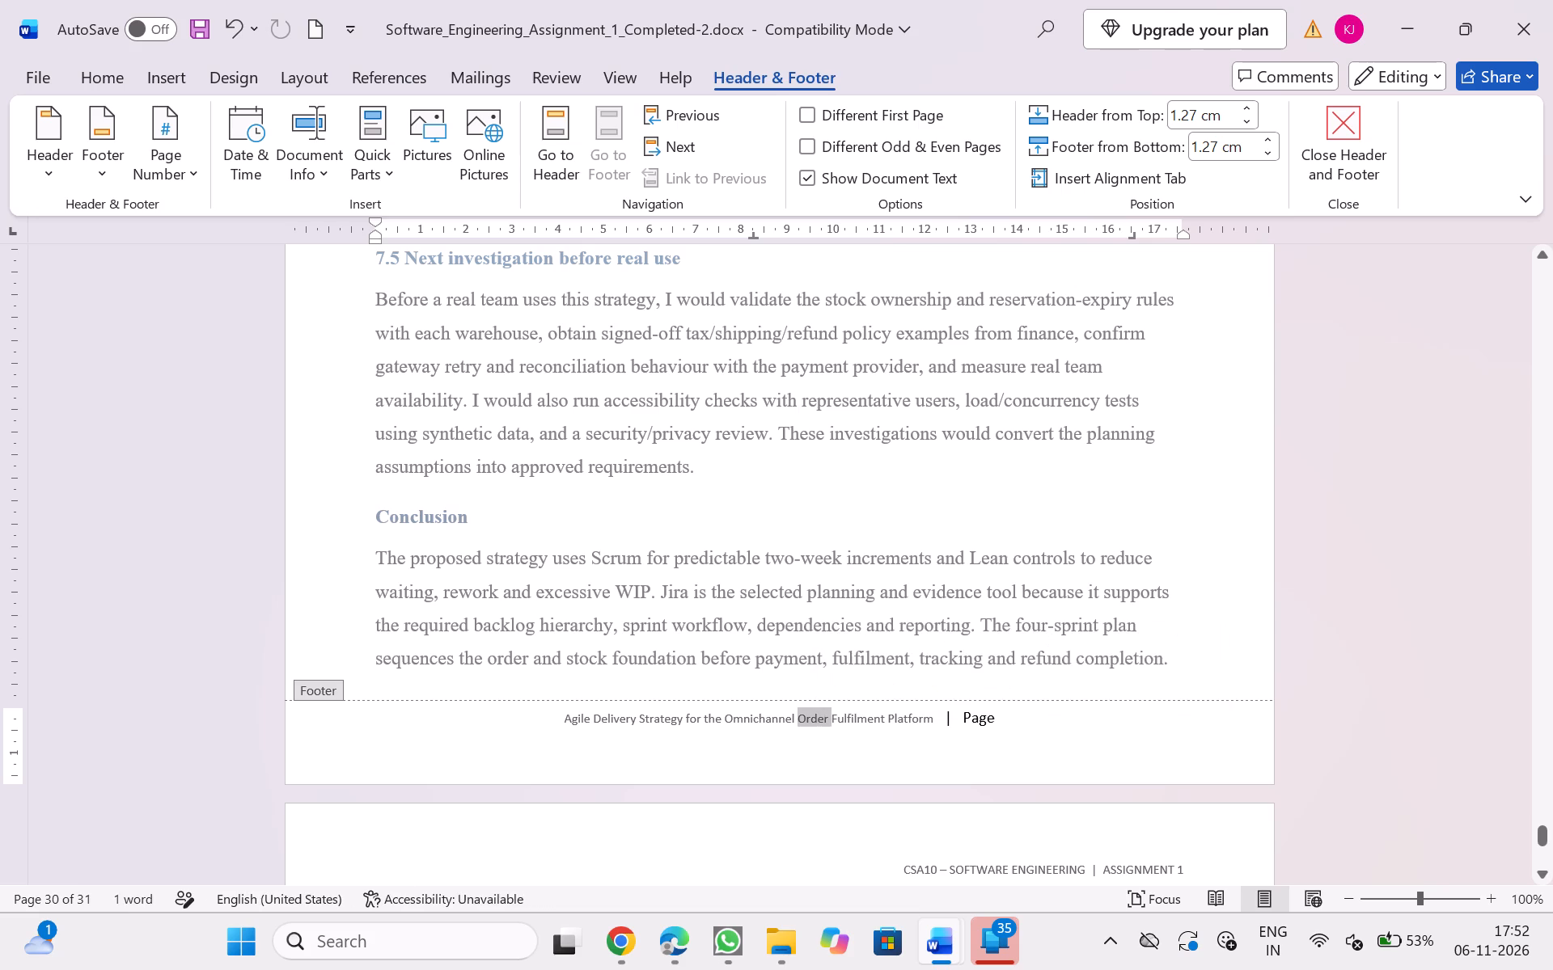
left_click_drag(564, 715, 926, 732)
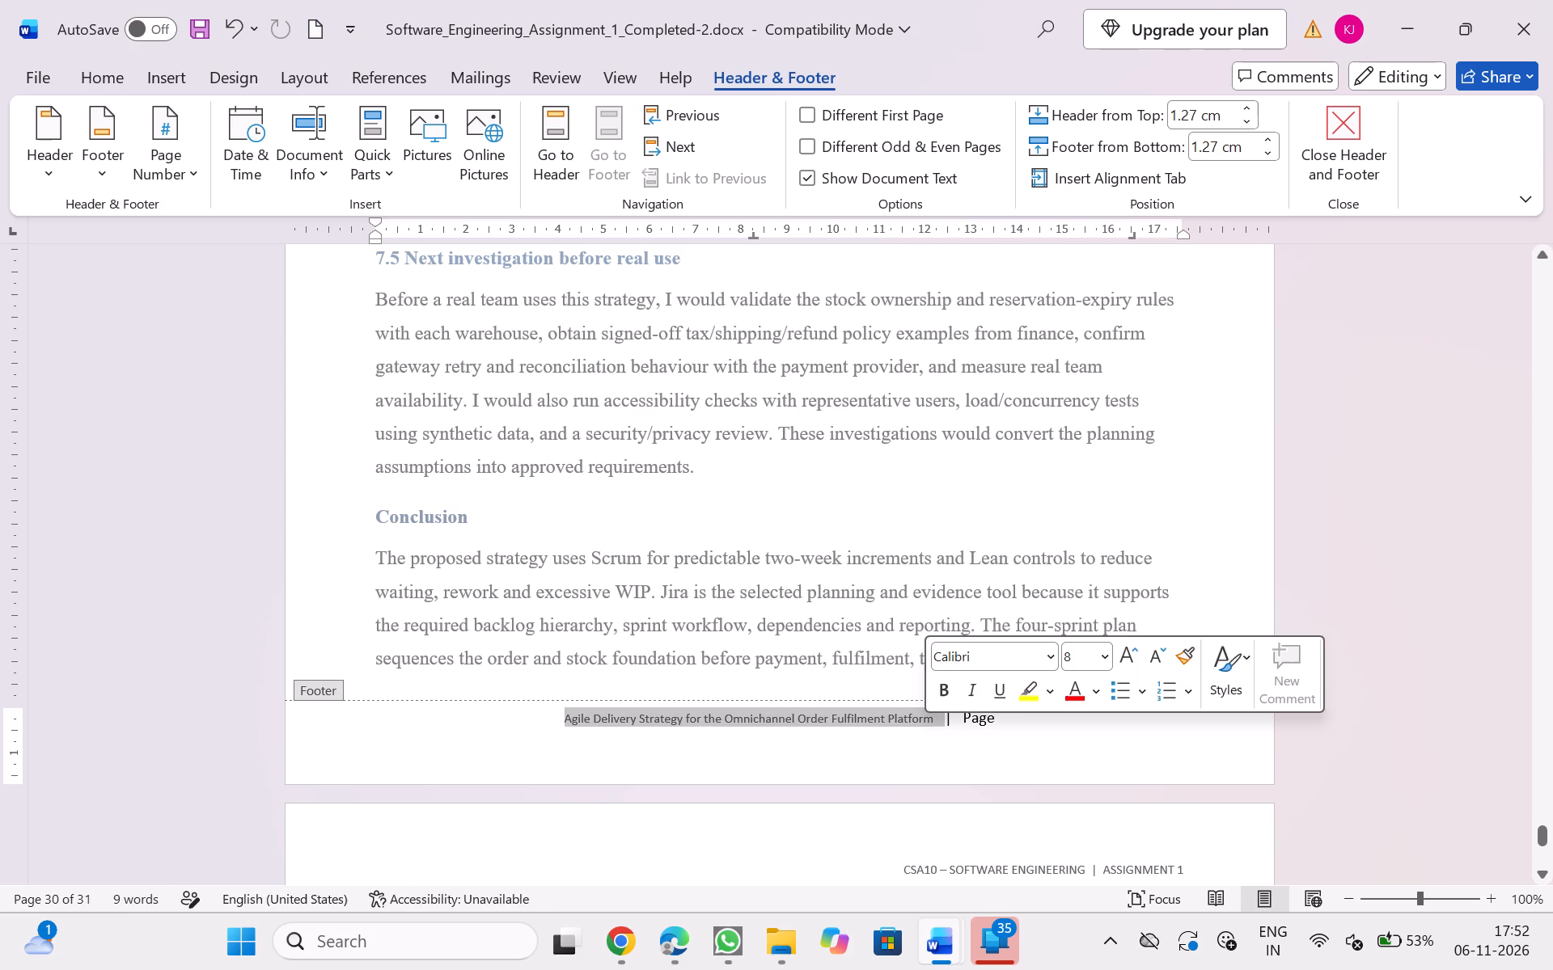
key("BackSpace")
scroll(810, 747, "up", 1)
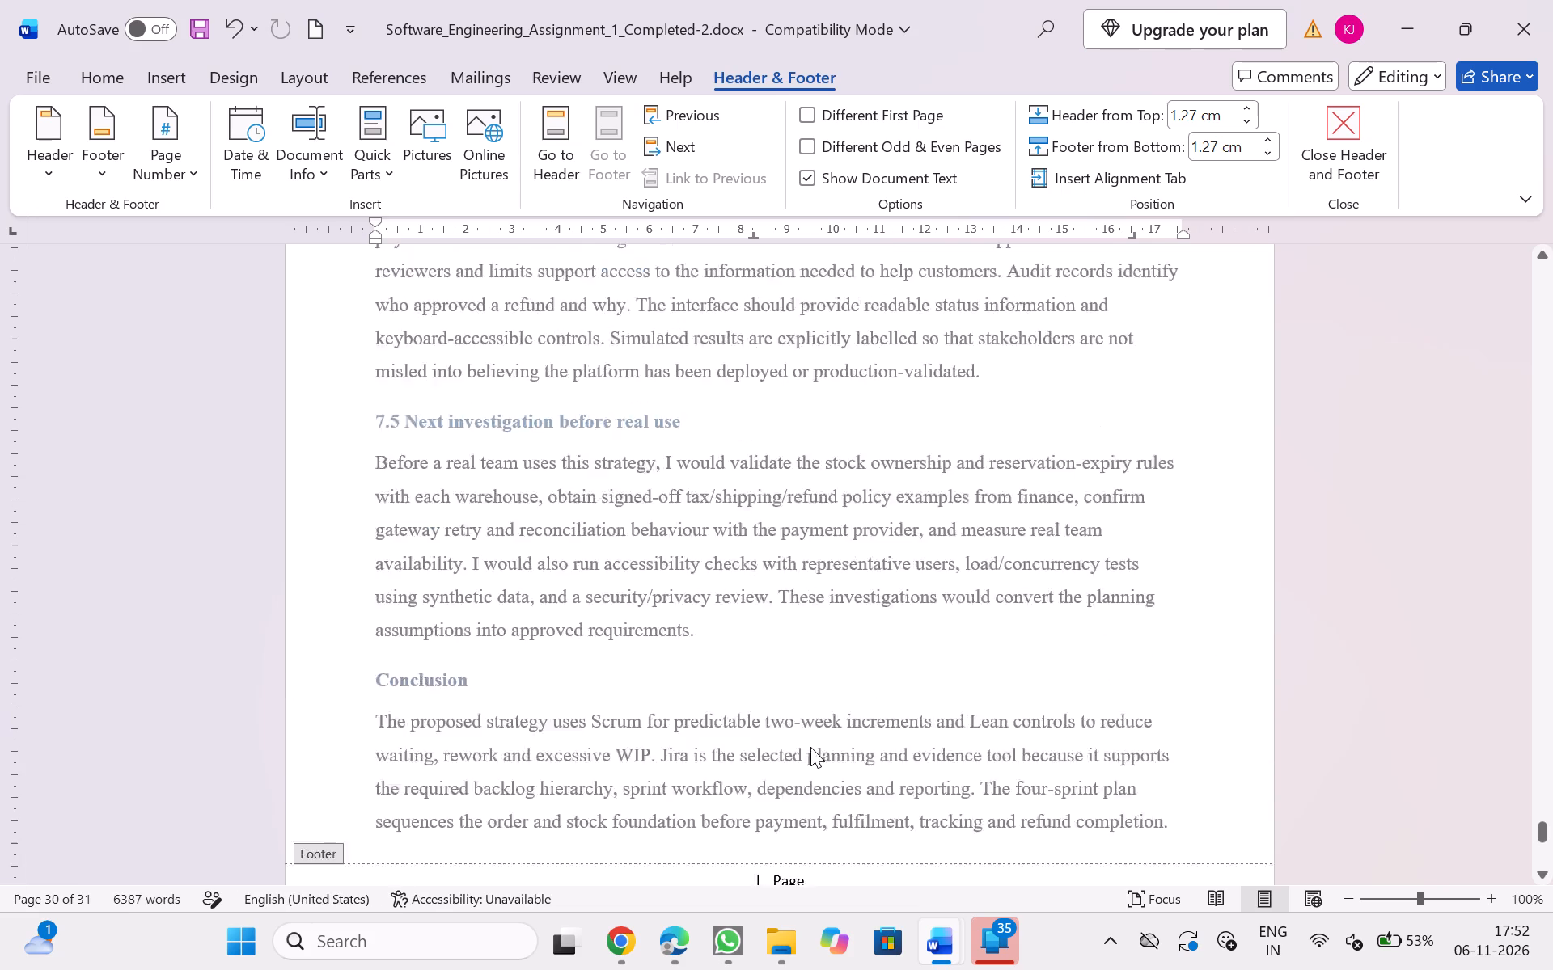
scroll(810, 747, "up", 1)
left_click(810, 747)
double_click(810, 747)
left_click(810, 747)
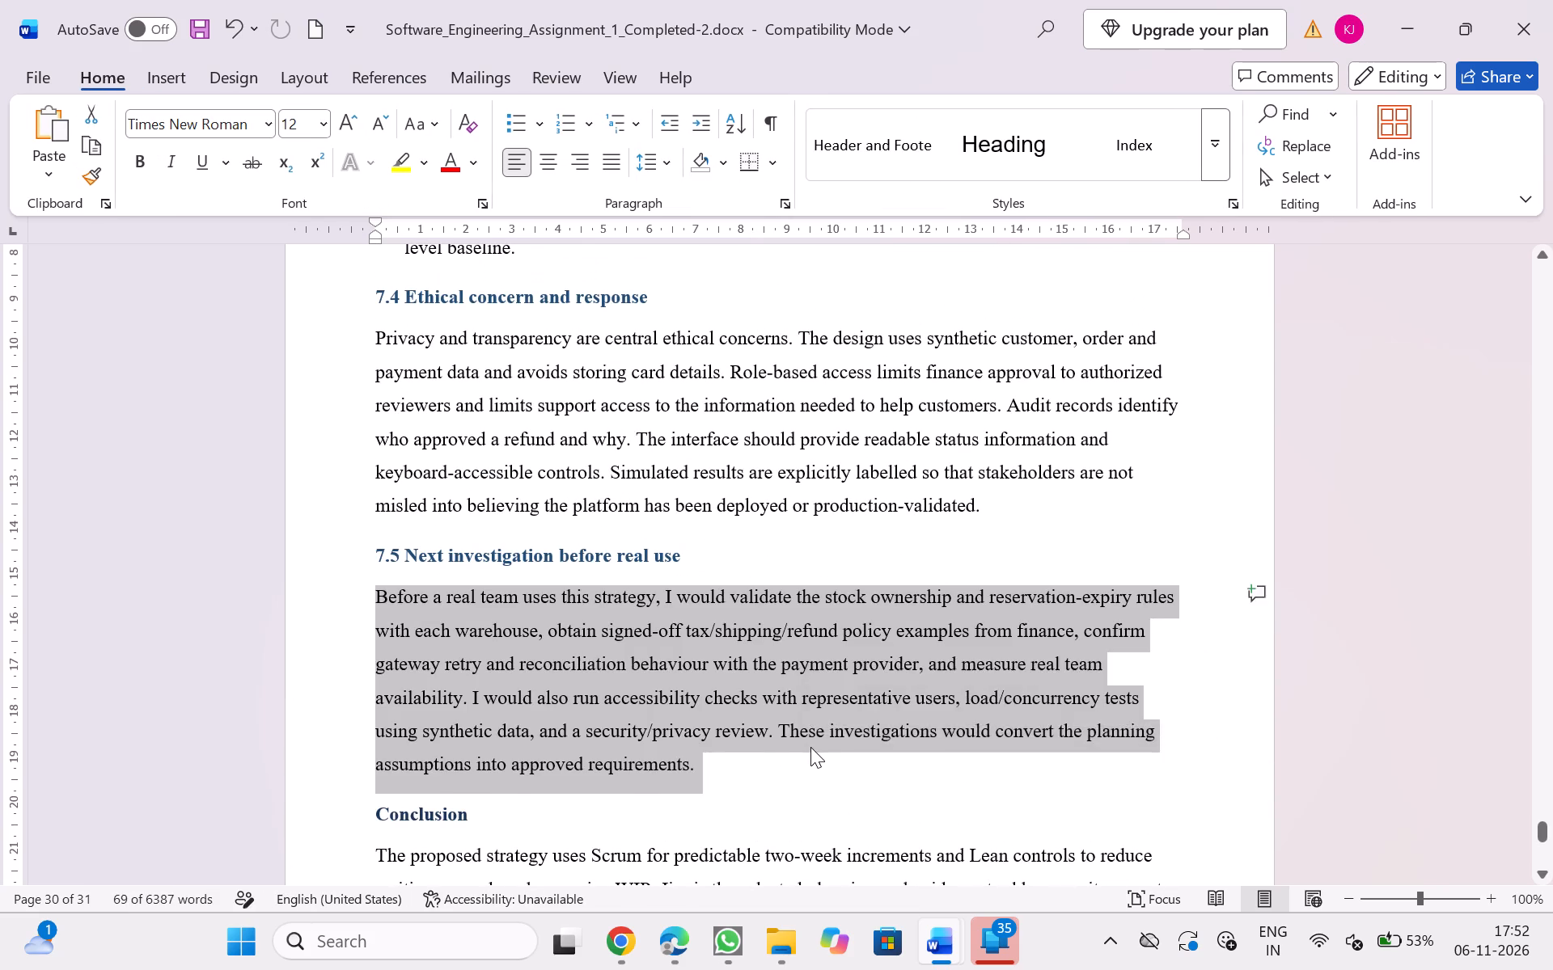
Delete the heading "Lean controls at two-team scale" and all its bullets, up to heading 6D.
scroll(810, 747, "up", 6)
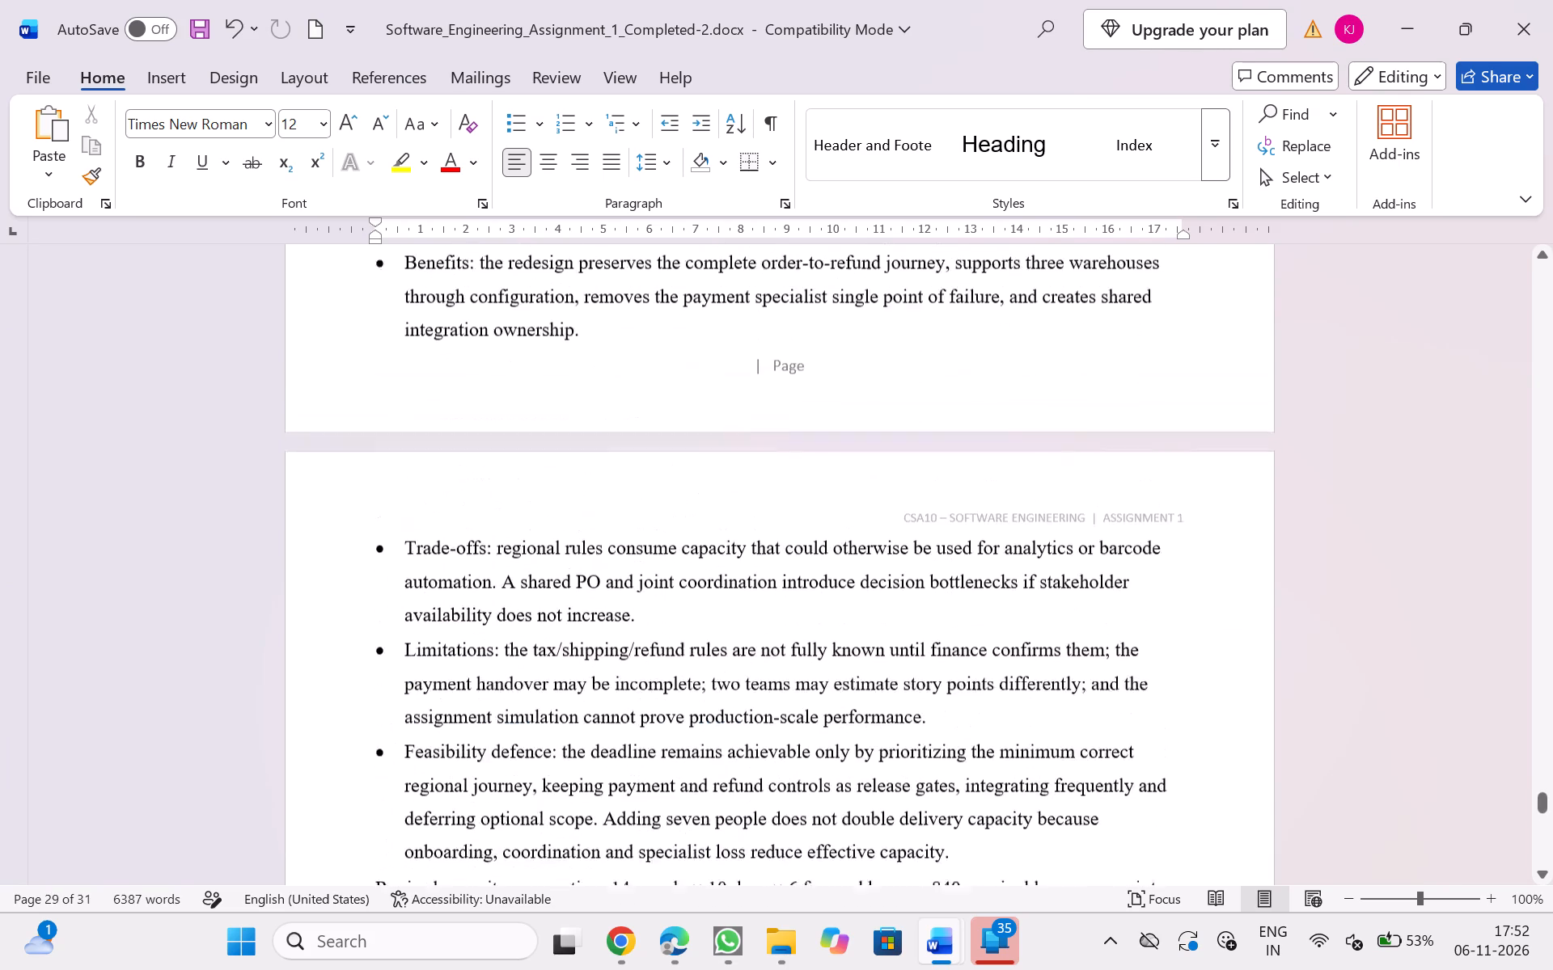
scroll(810, 747, "up", 2)
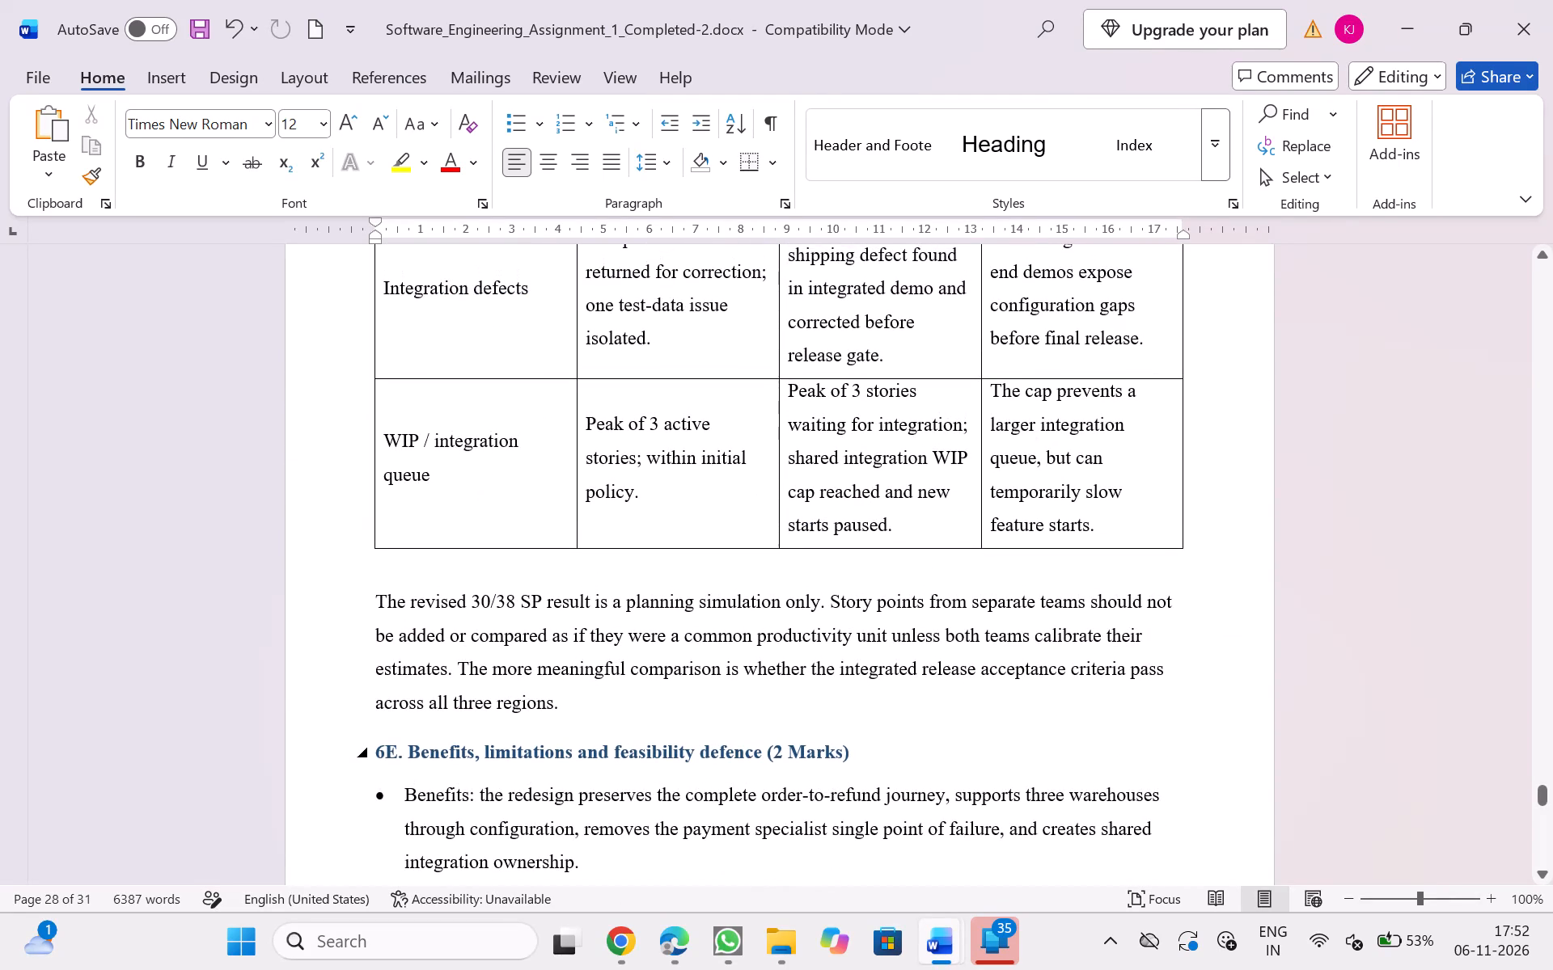
scroll(810, 747, "up", 3)
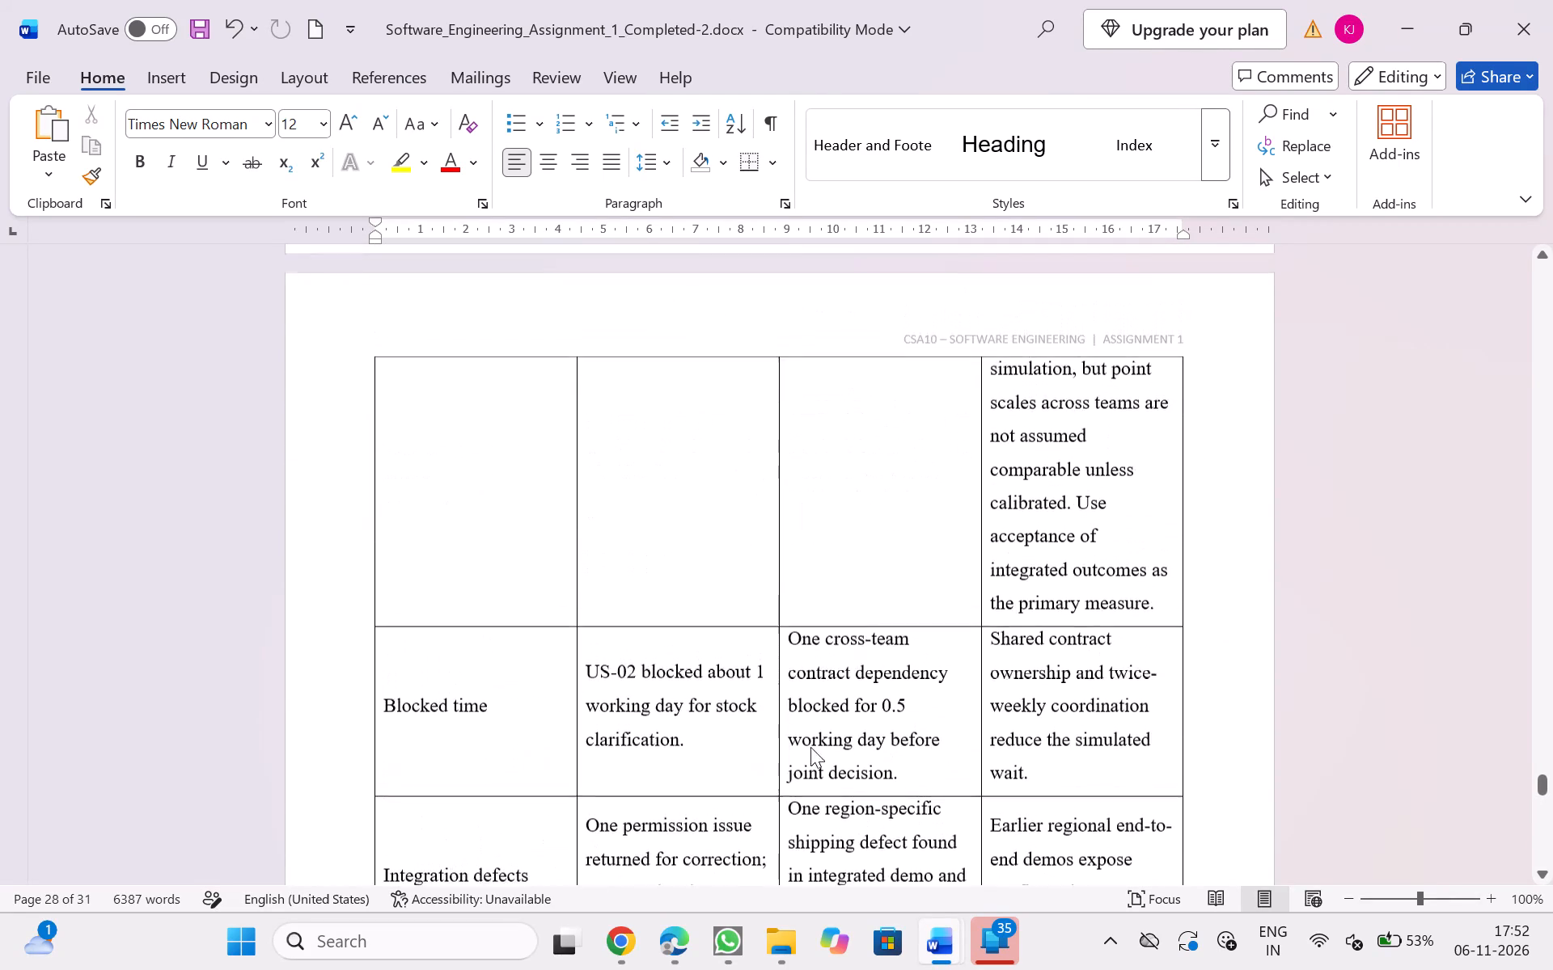
scroll(810, 747, "up", 4)
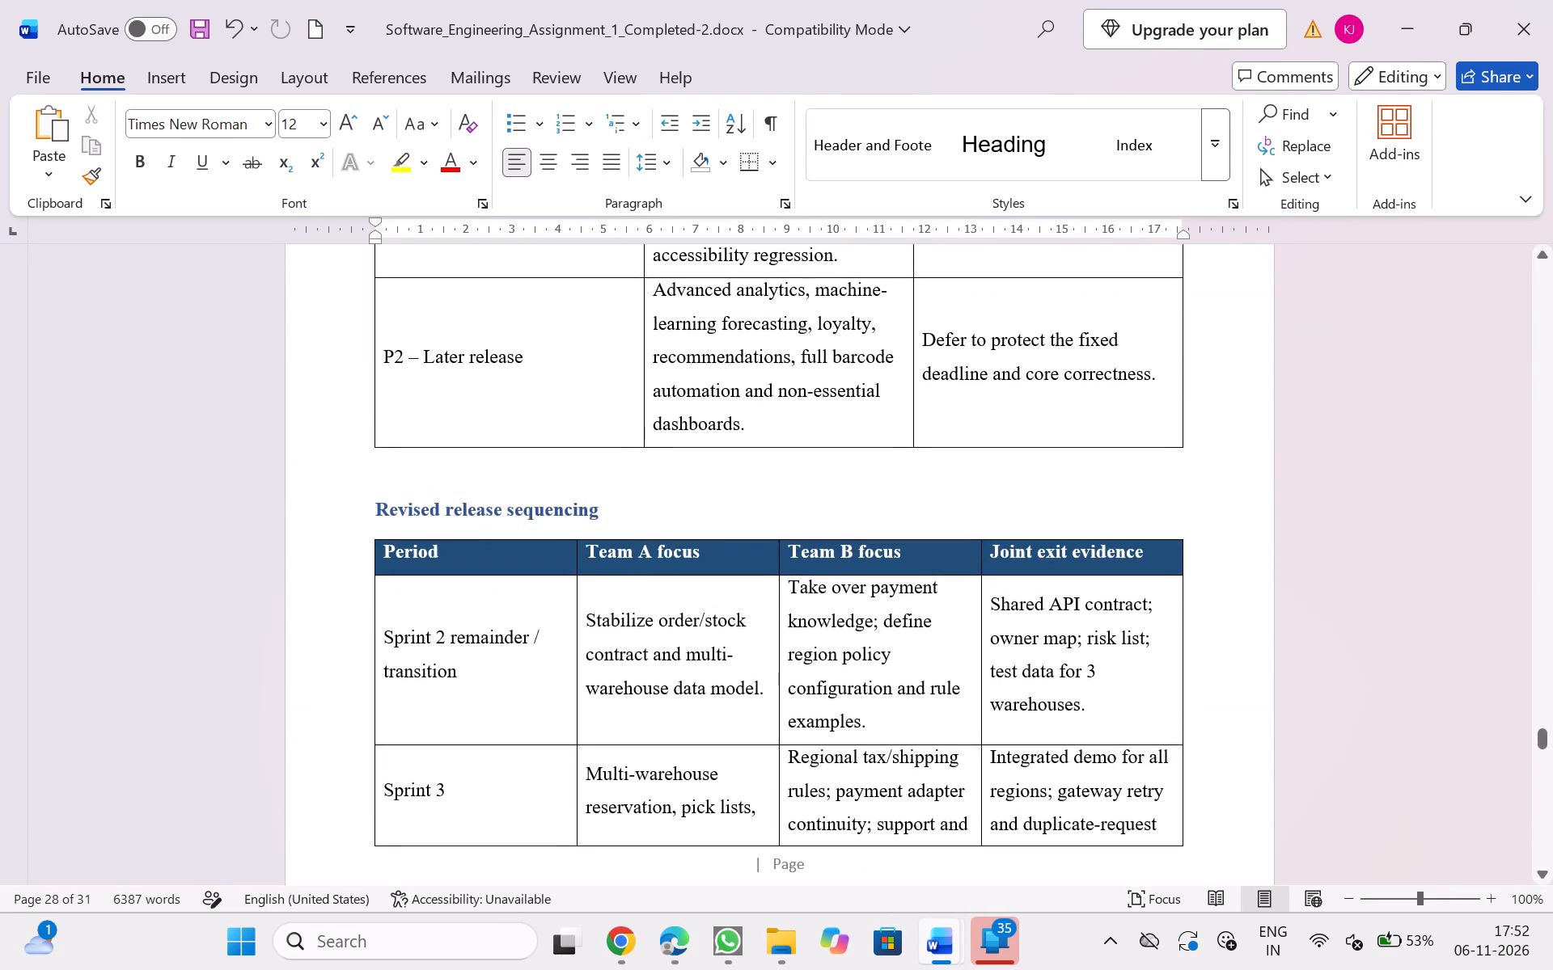
scroll(810, 747, "down", 3)
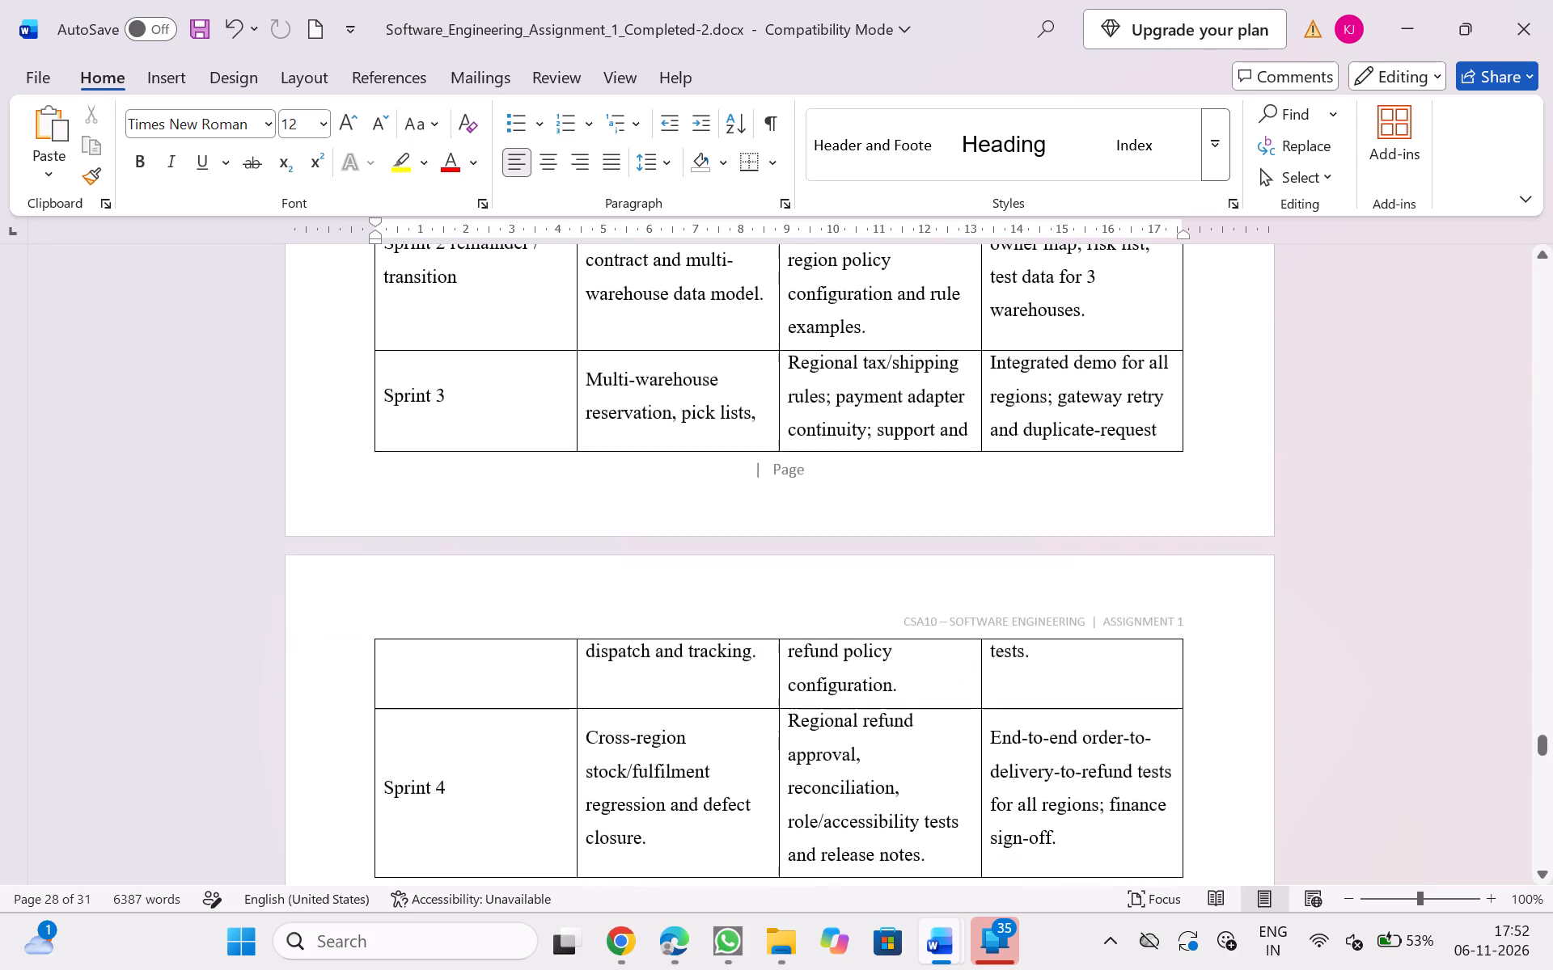
scroll(810, 747, "down", 2)
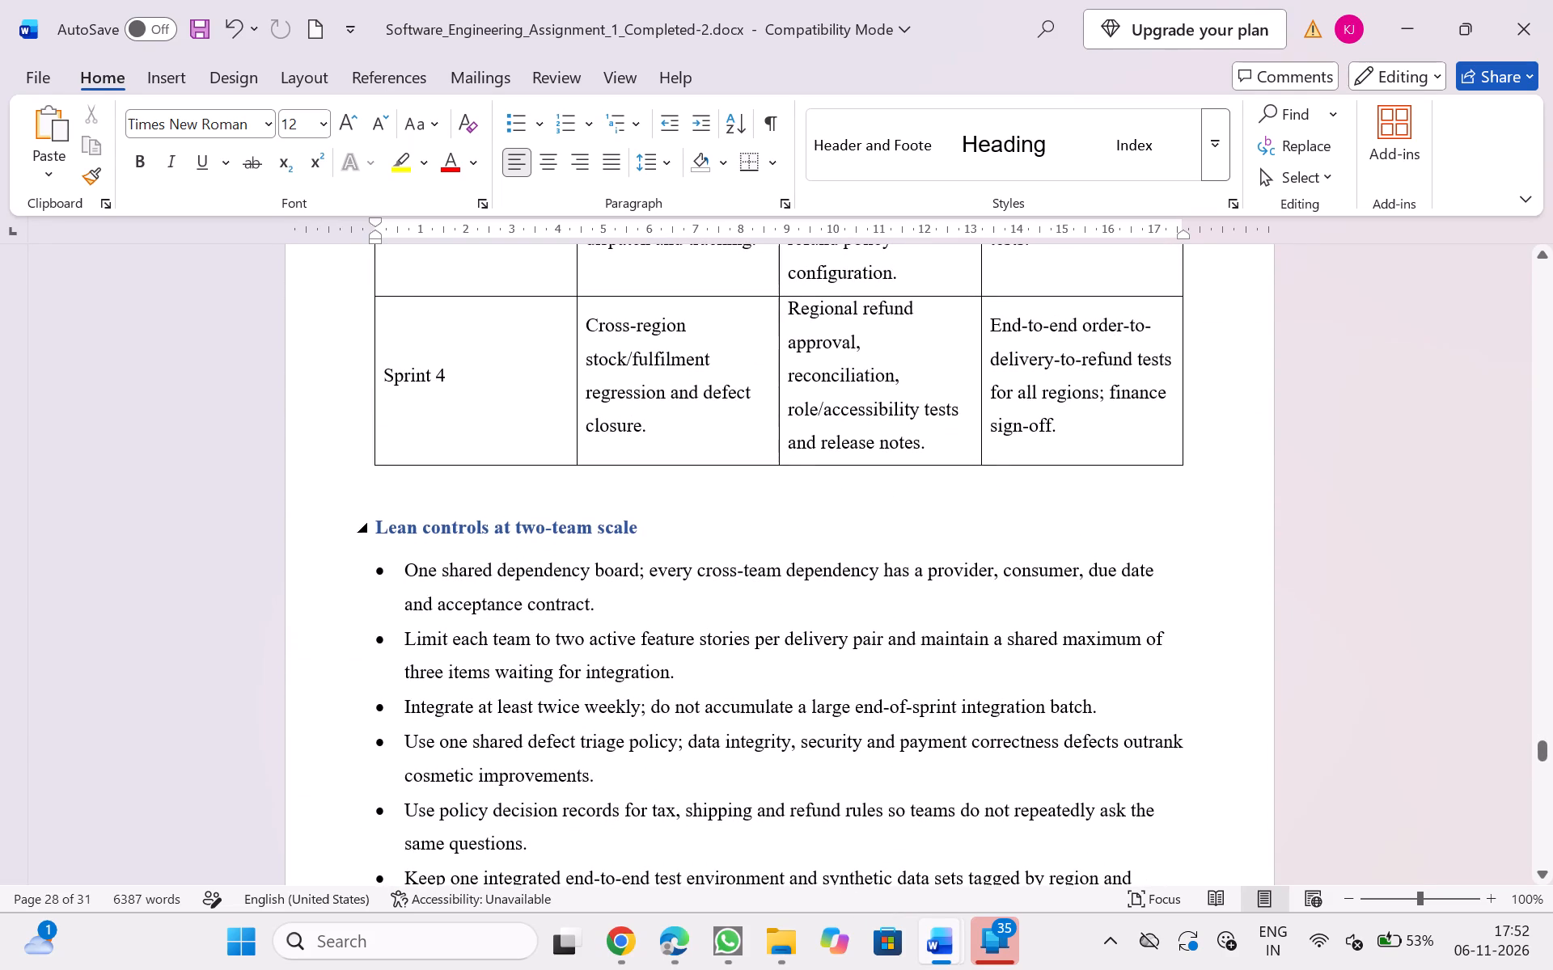
left_click_drag(376, 530, 652, 538)
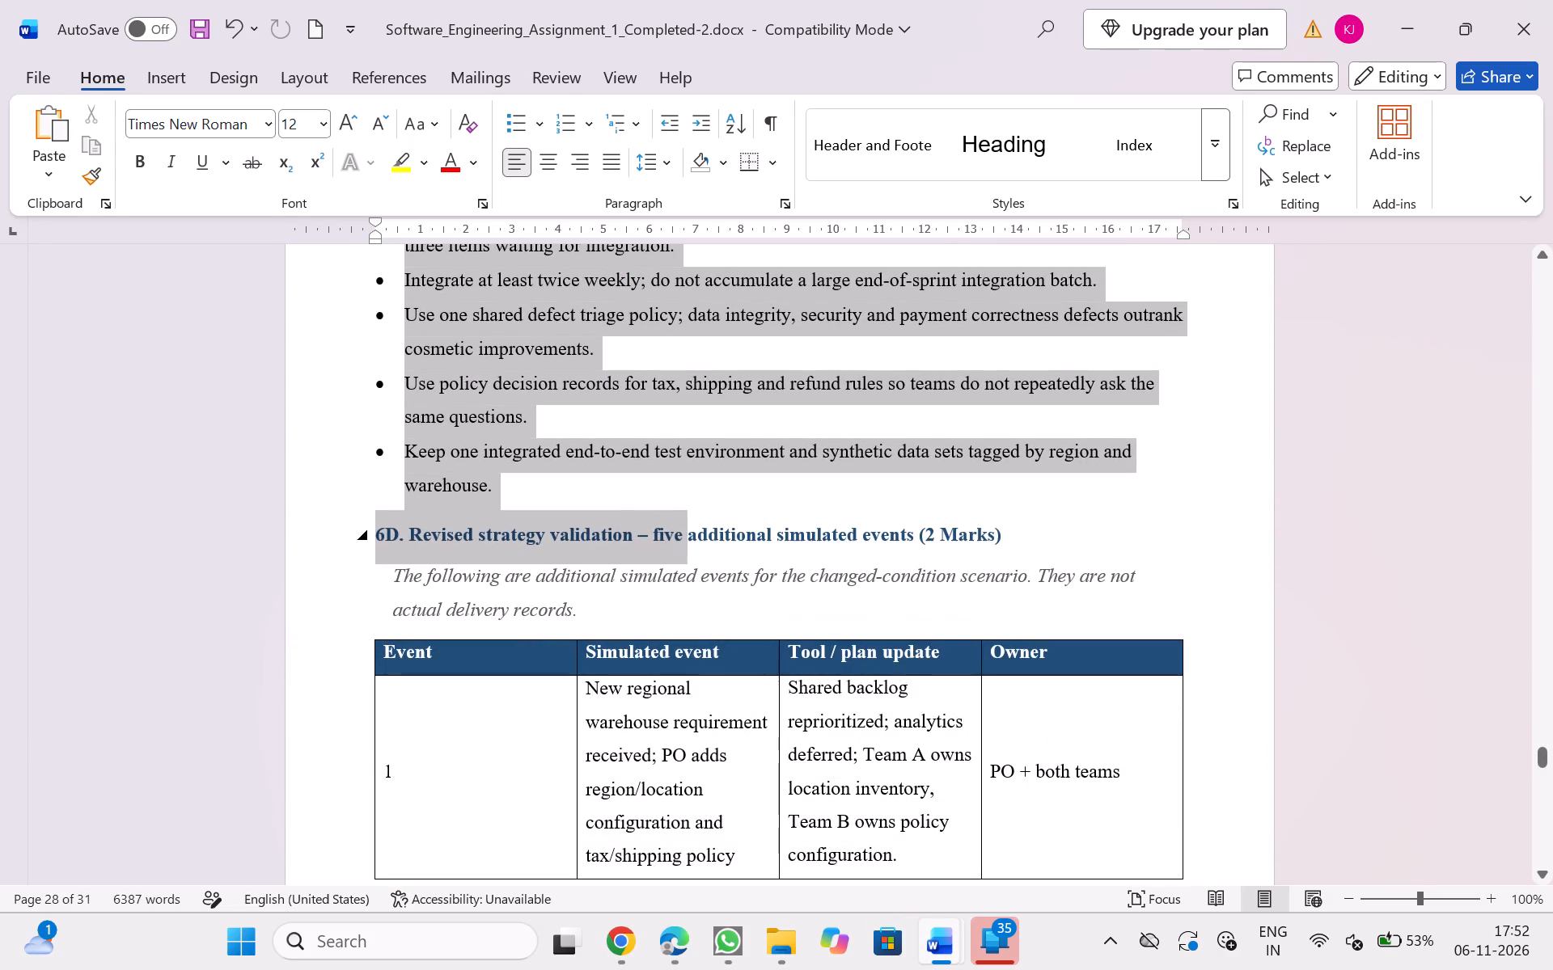
left_click_drag(652, 538, 559, 492)
key("BackSpace")
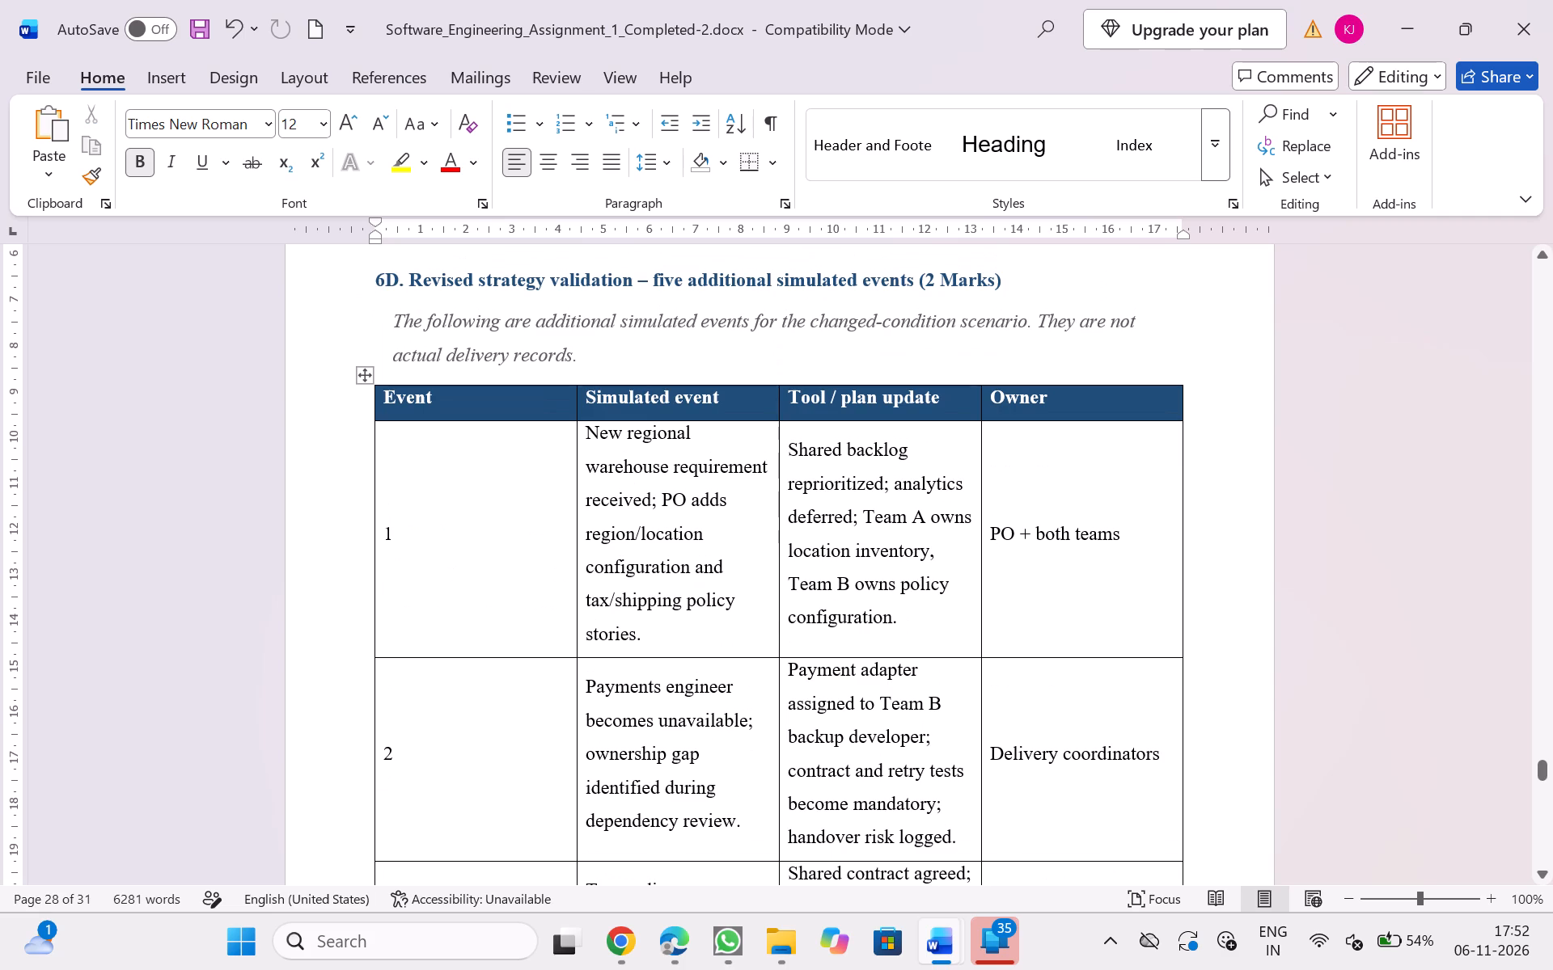
Delete the italic note about additional simulated events beneath heading 6D, keeping the heading and the events table.
left_click_drag(585, 353, 371, 317)
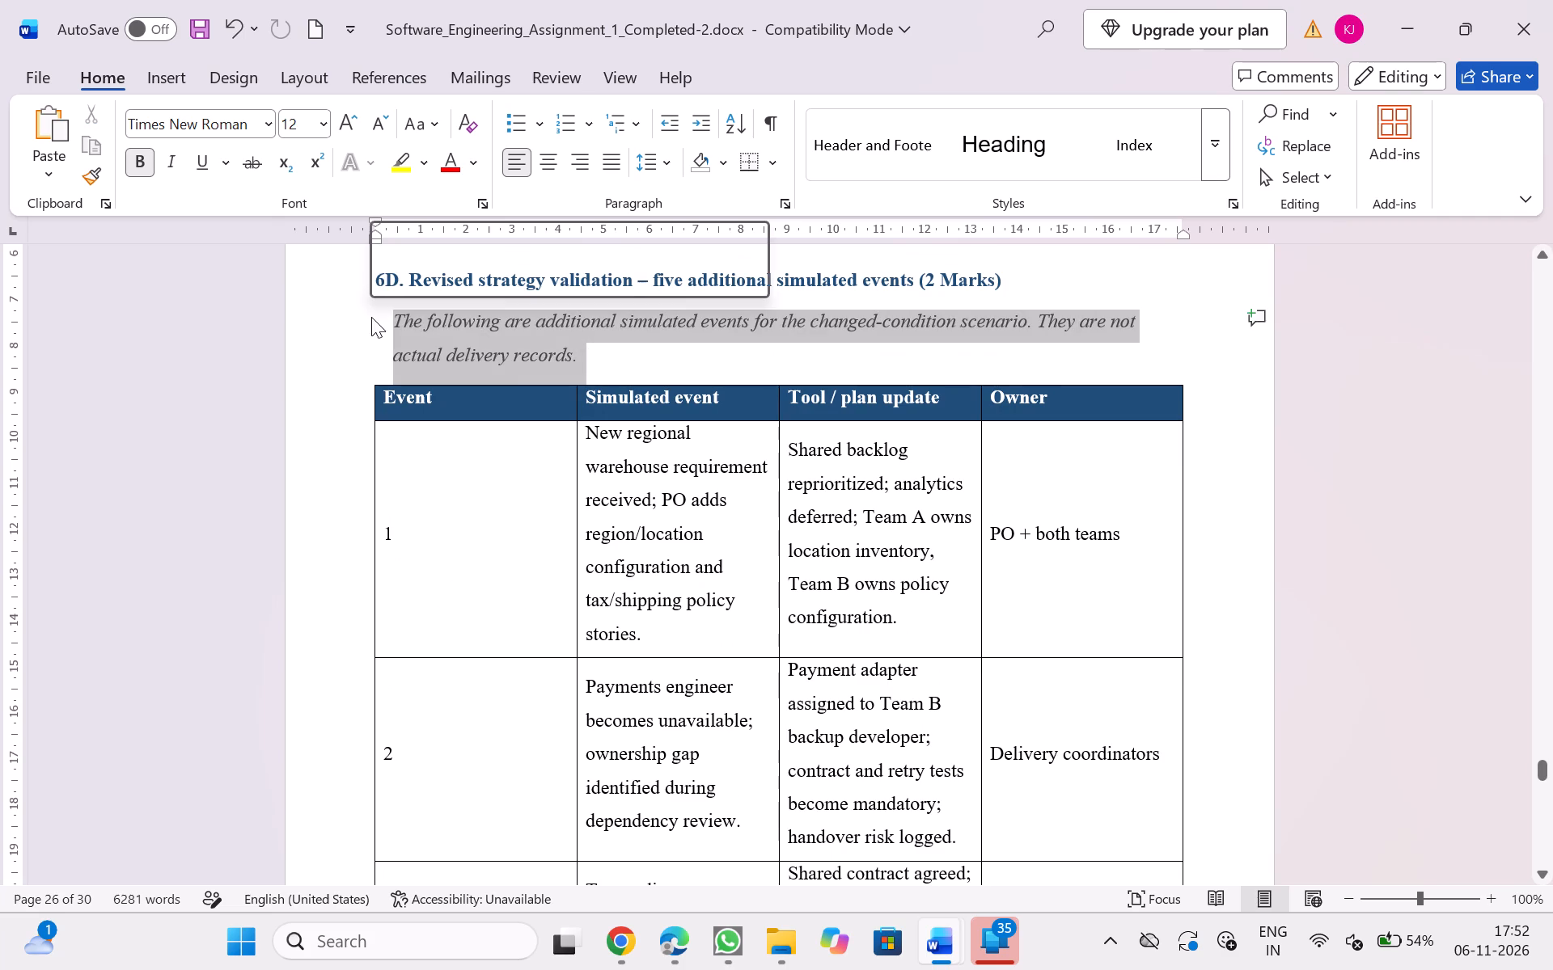
key("BackSpace")
Review the document from the 6D events table back through the earlier tasks to the Problem statement on the first page.
scroll(545, 449, "down", 1)
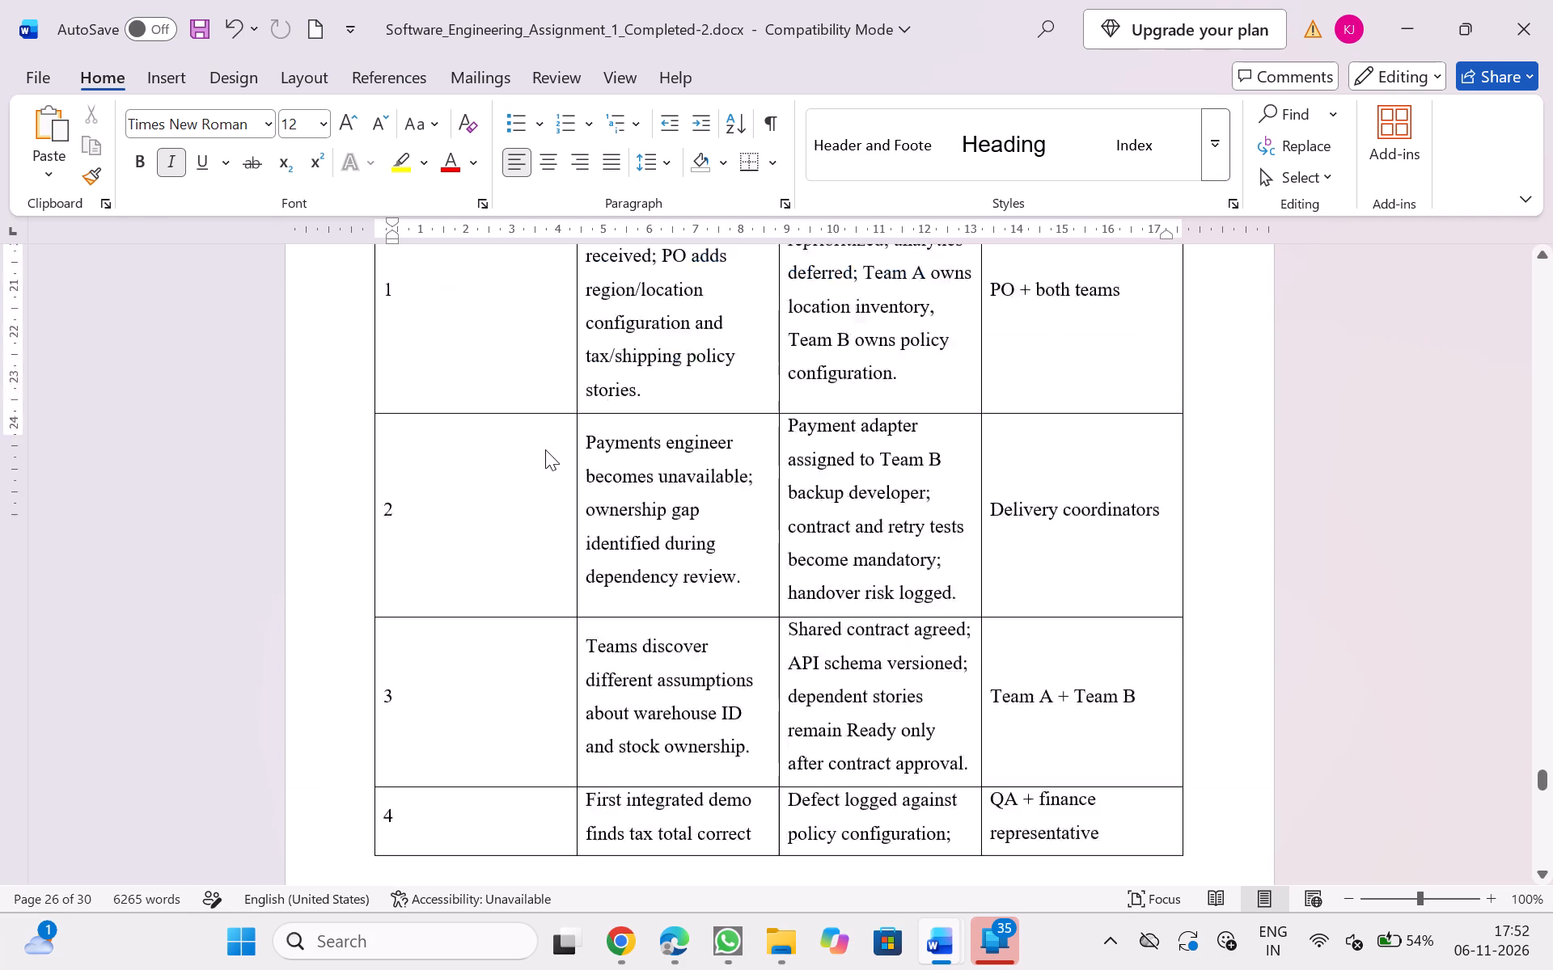
scroll(545, 449, "down", 1)
scroll(545, 449, "up", 14)
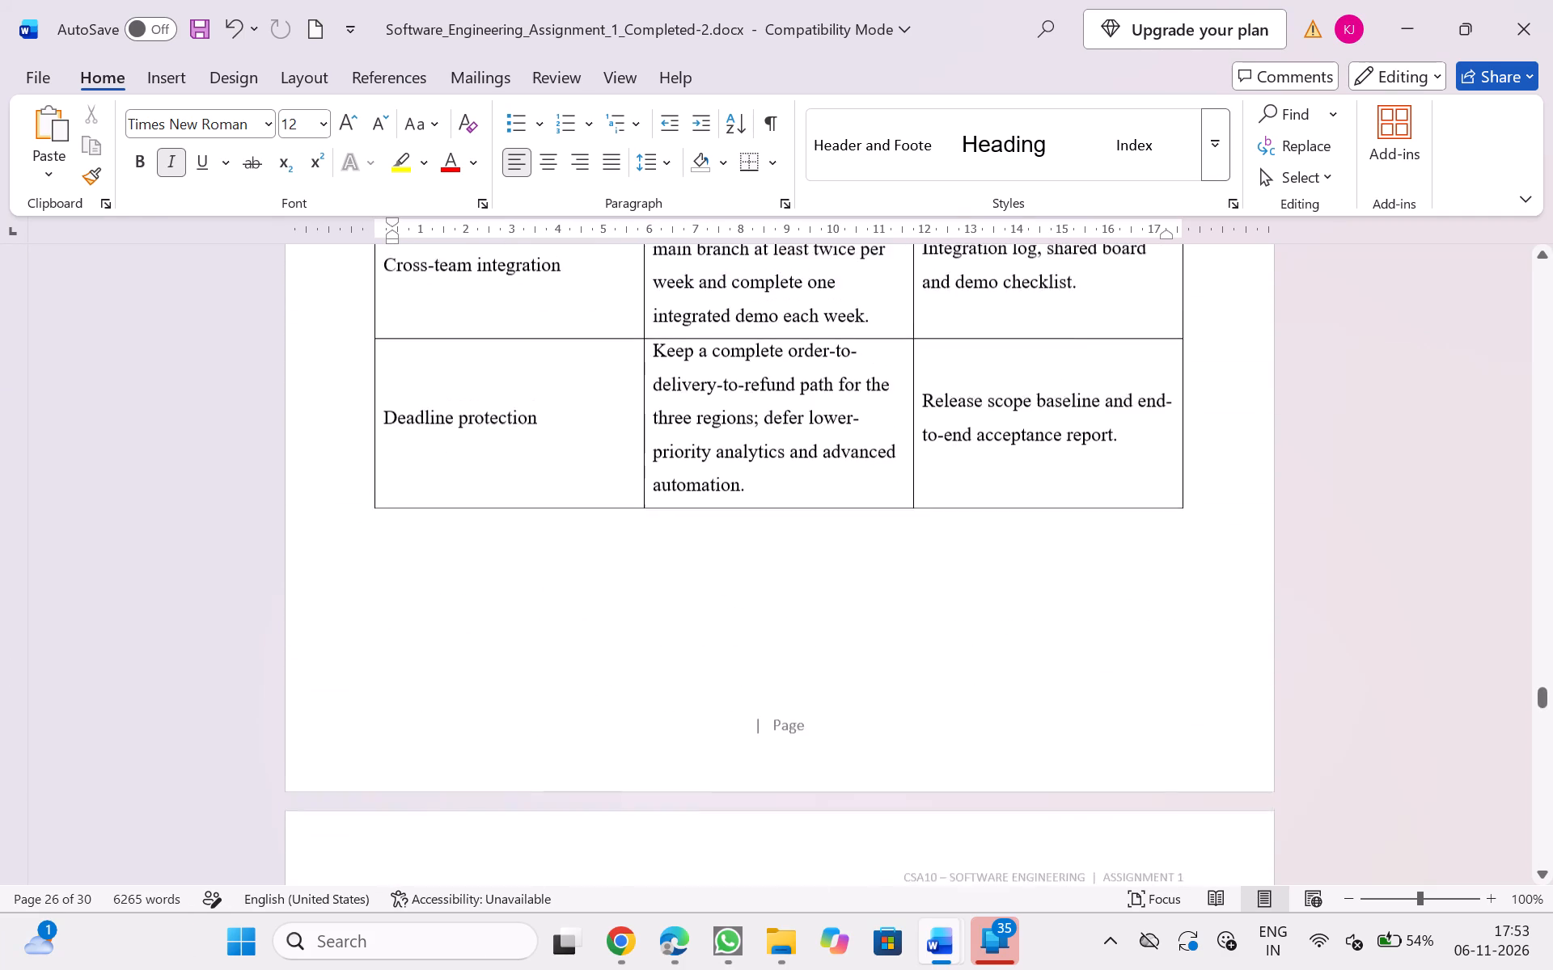
scroll(545, 449, "up", 10)
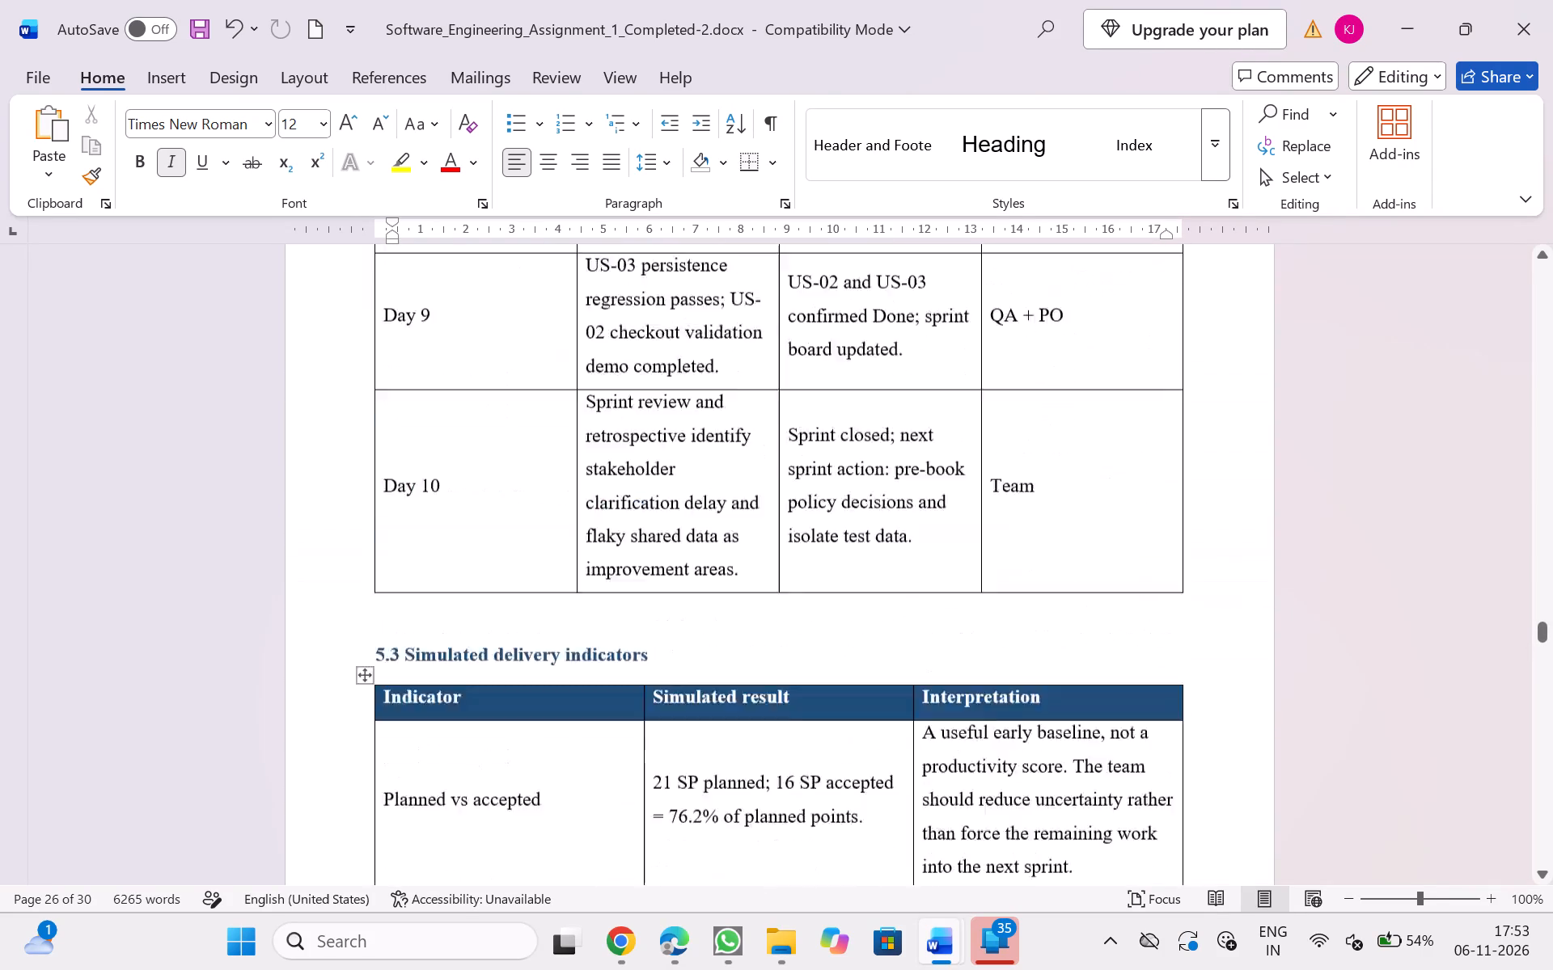
scroll(545, 449, "up", 12)
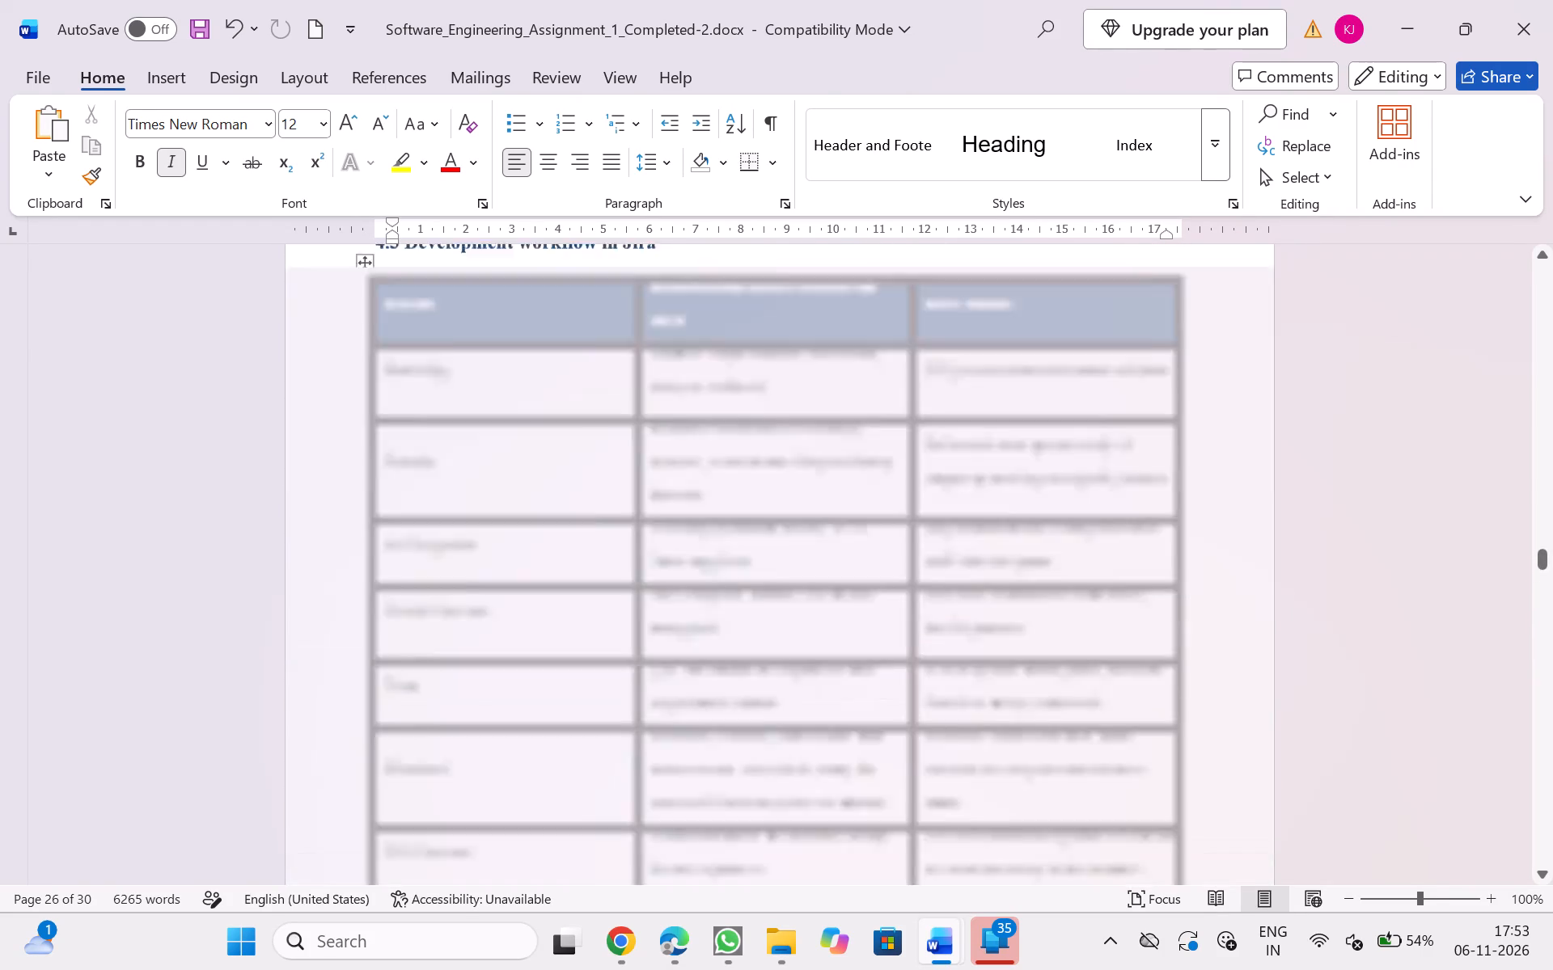
scroll(545, 449, "up", 12)
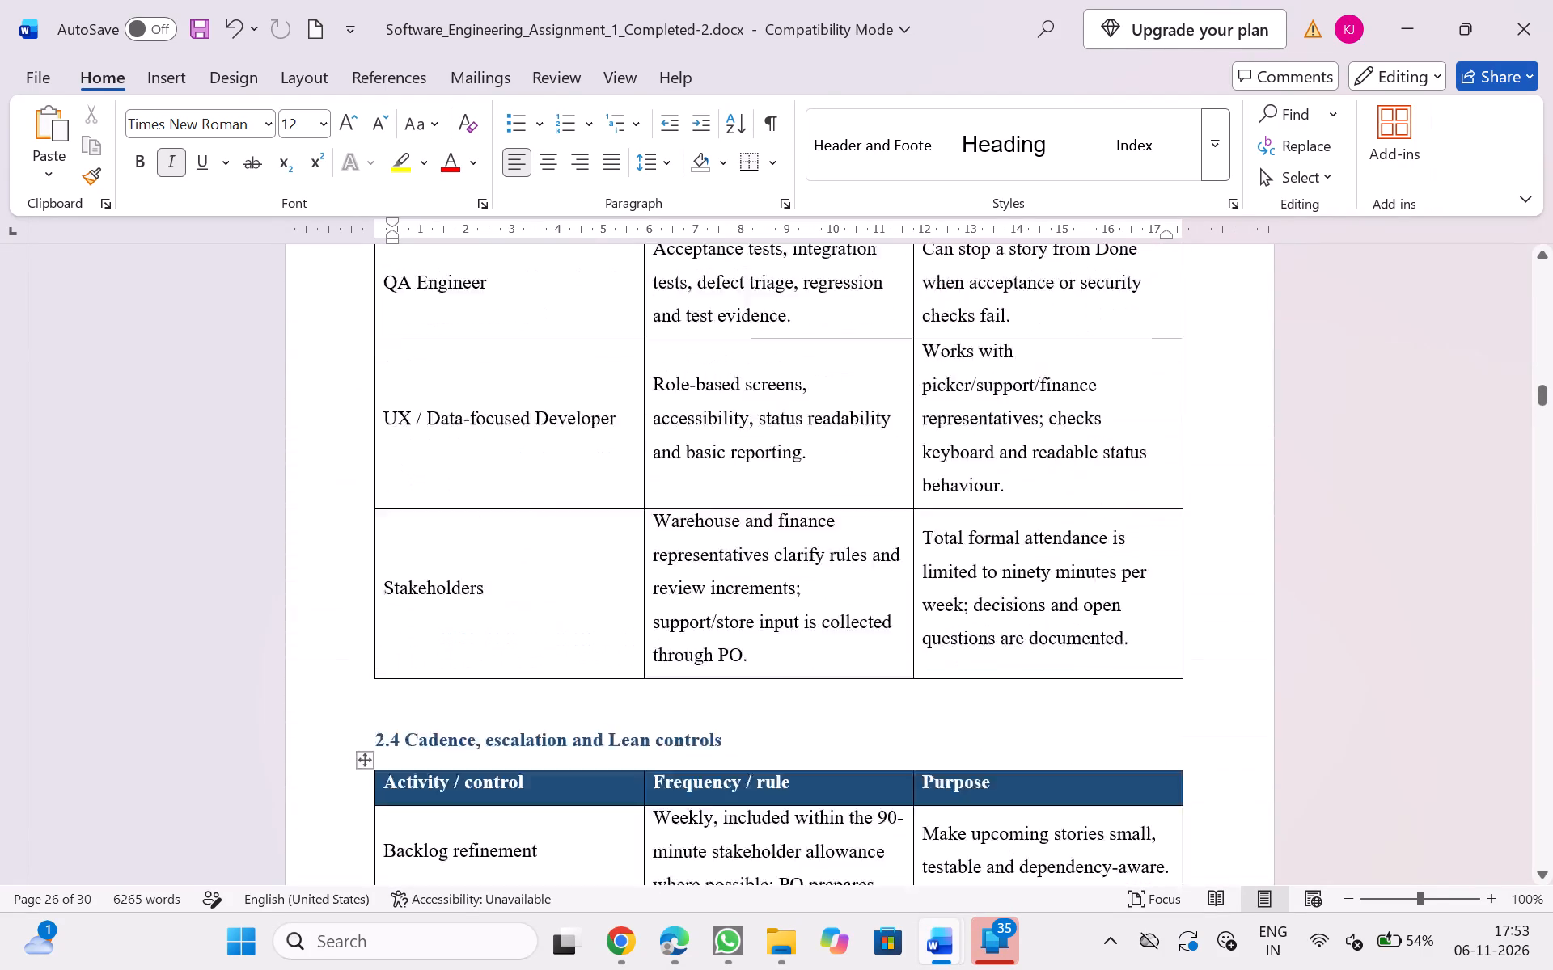
scroll(545, 449, "up", 19)
scroll(545, 449, "up", 4)
scroll(545, 449, "down", 18)
scroll(545, 449, "up", 8)
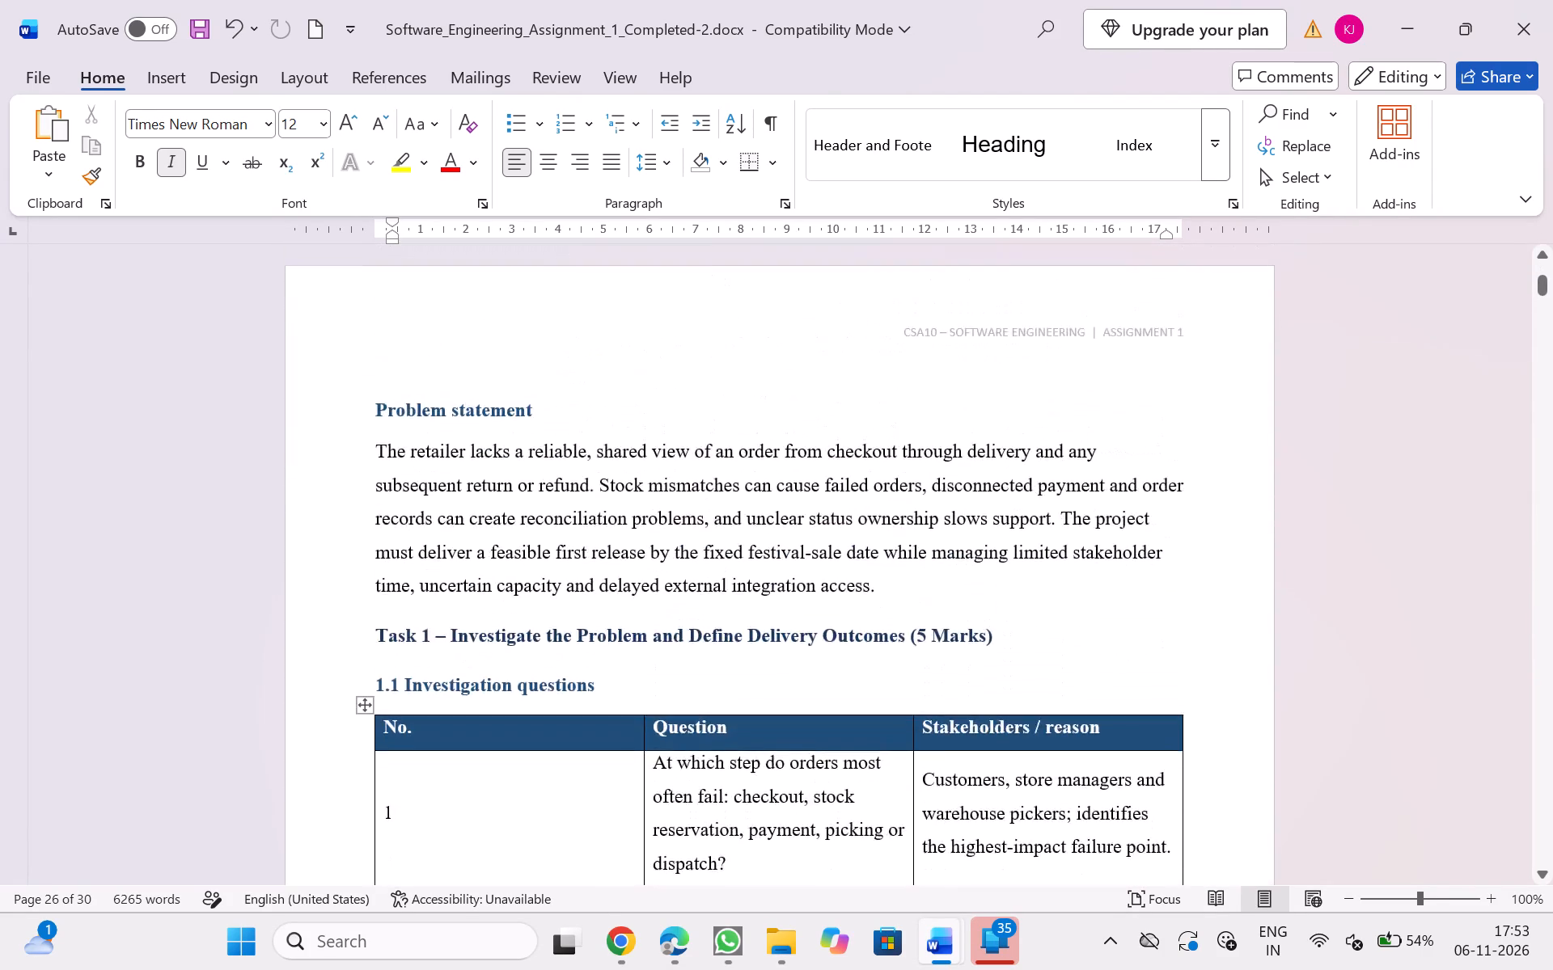
scroll(545, 449, "up", 4)
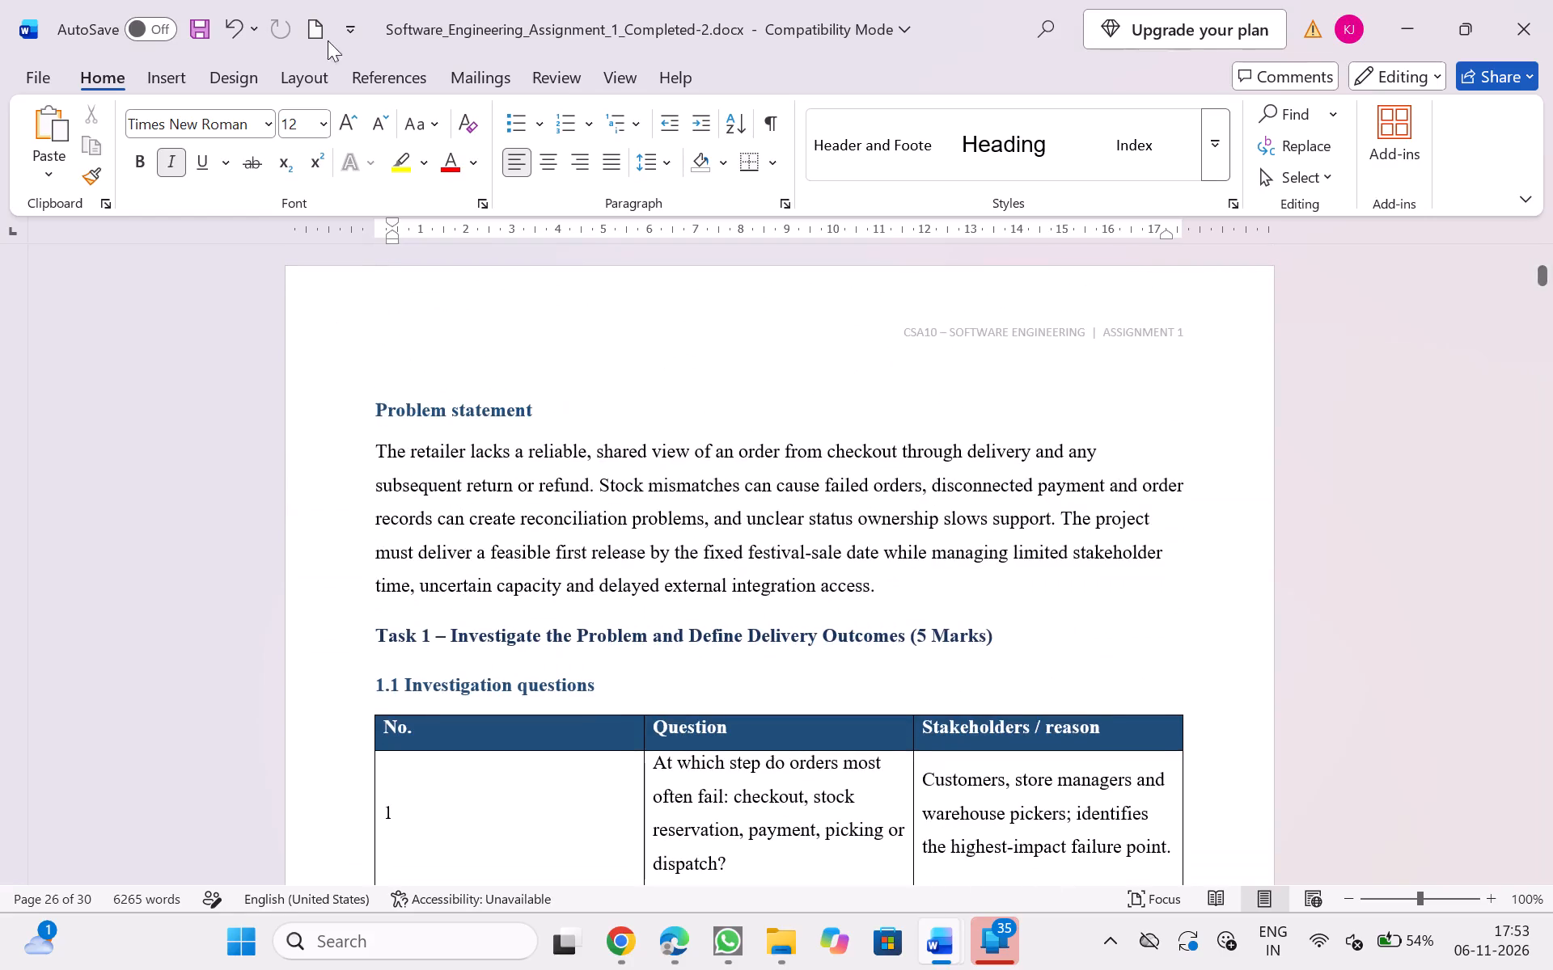
Save the document as a Word Document in Downloads under its existing name, Software_Engineering_Assignment_1_Completed-2.docx.
left_click(47, 73)
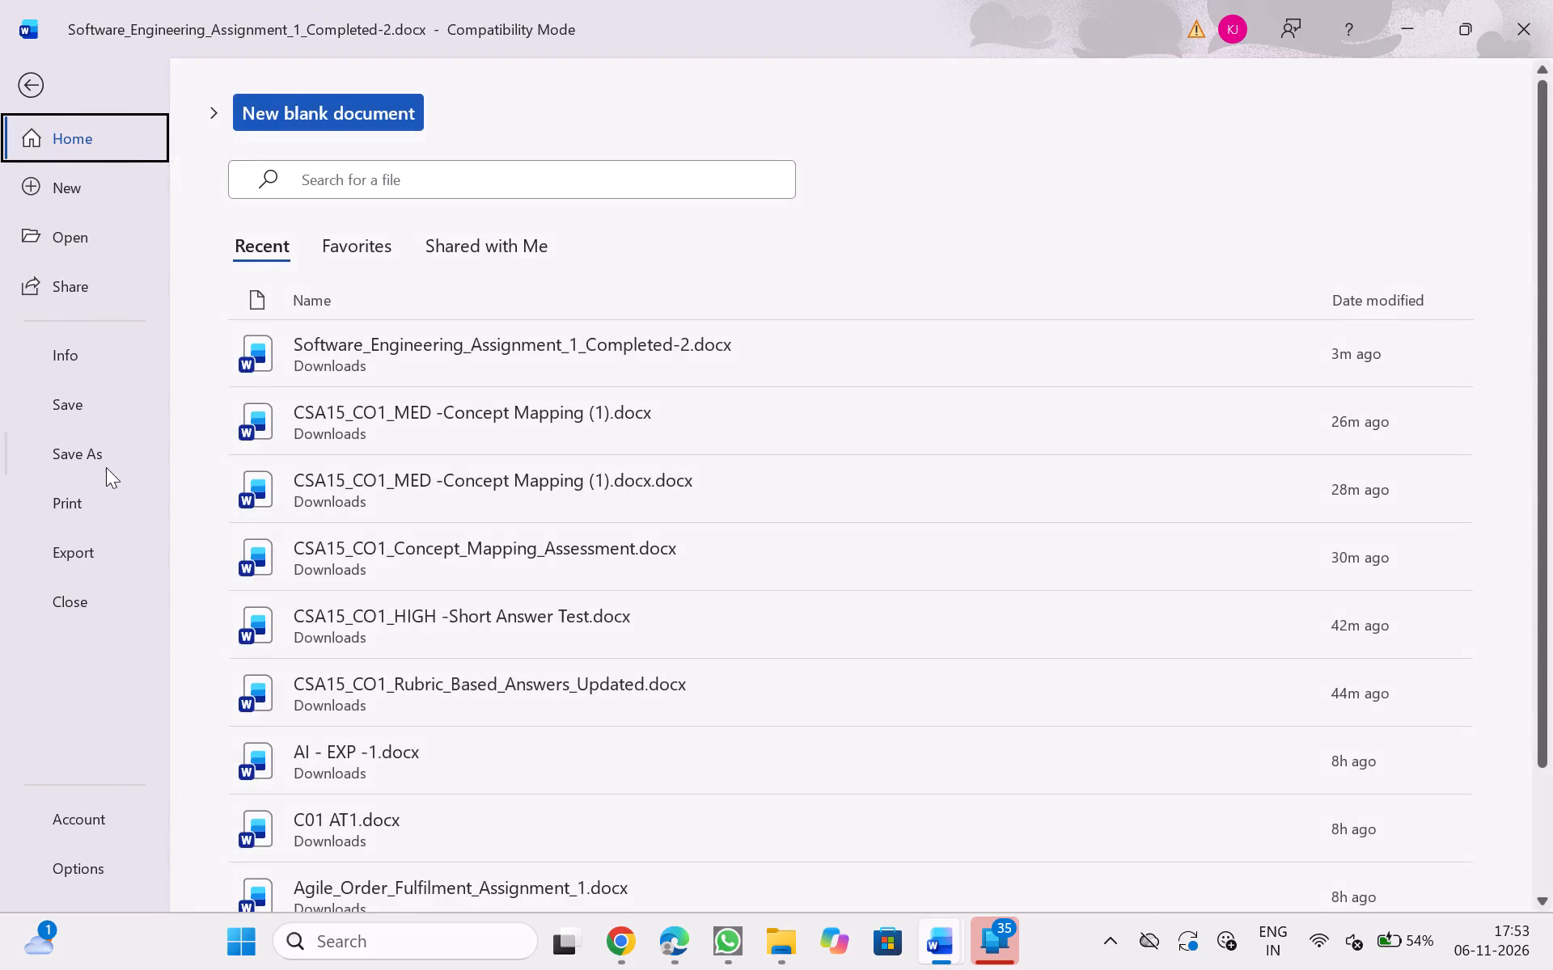
left_click(104, 467)
left_click(789, 286)
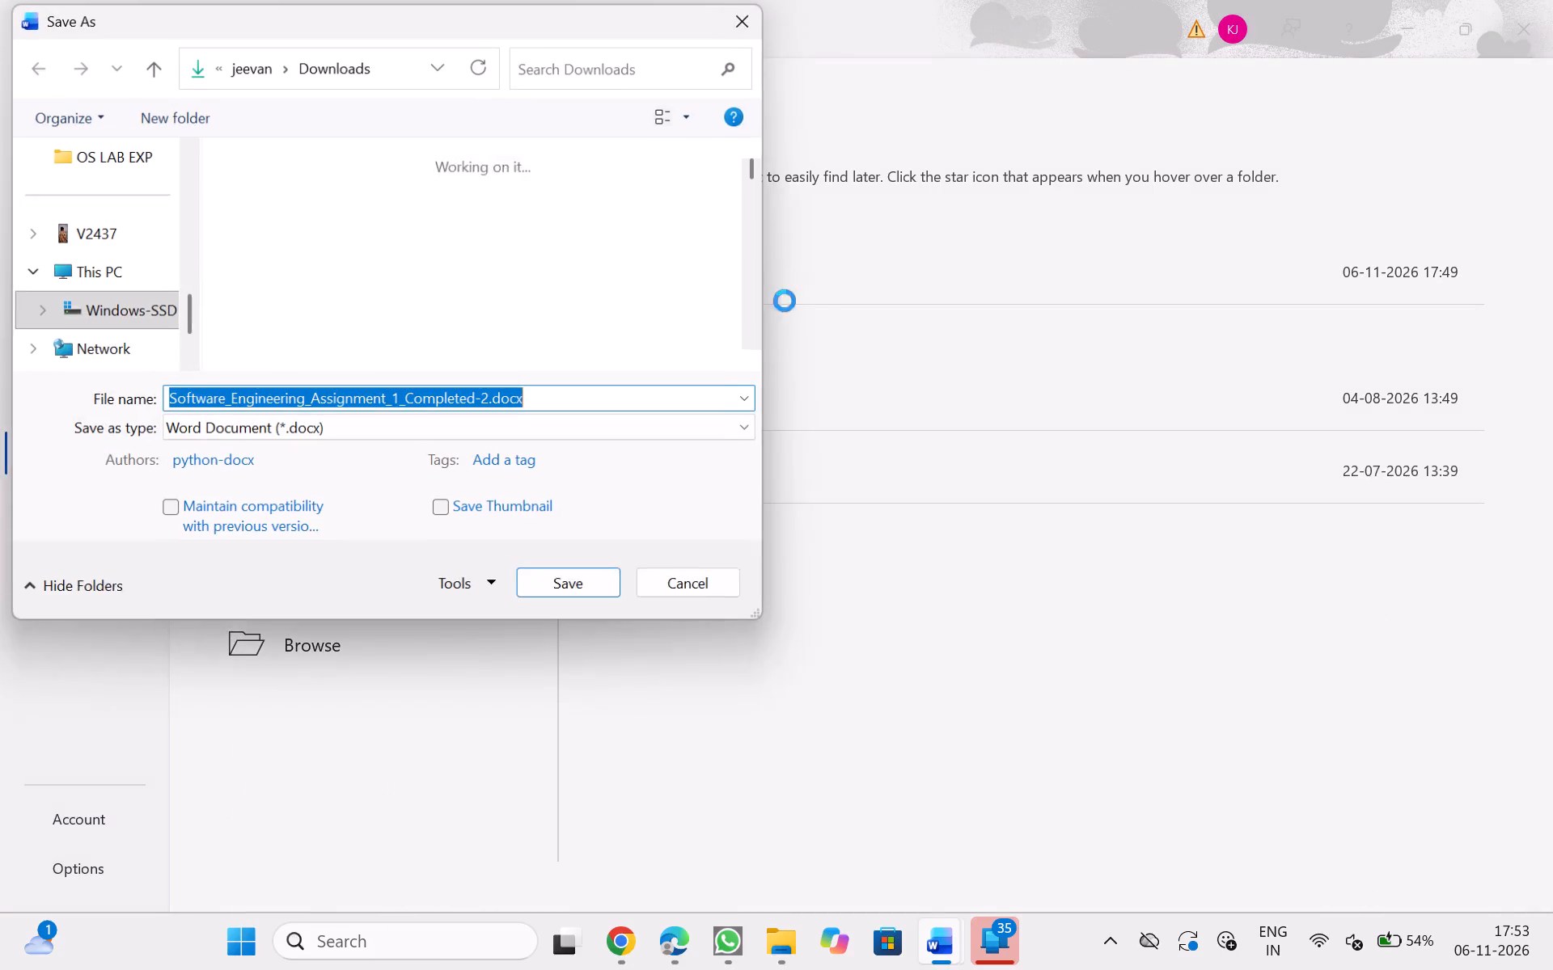
left_click(606, 584)
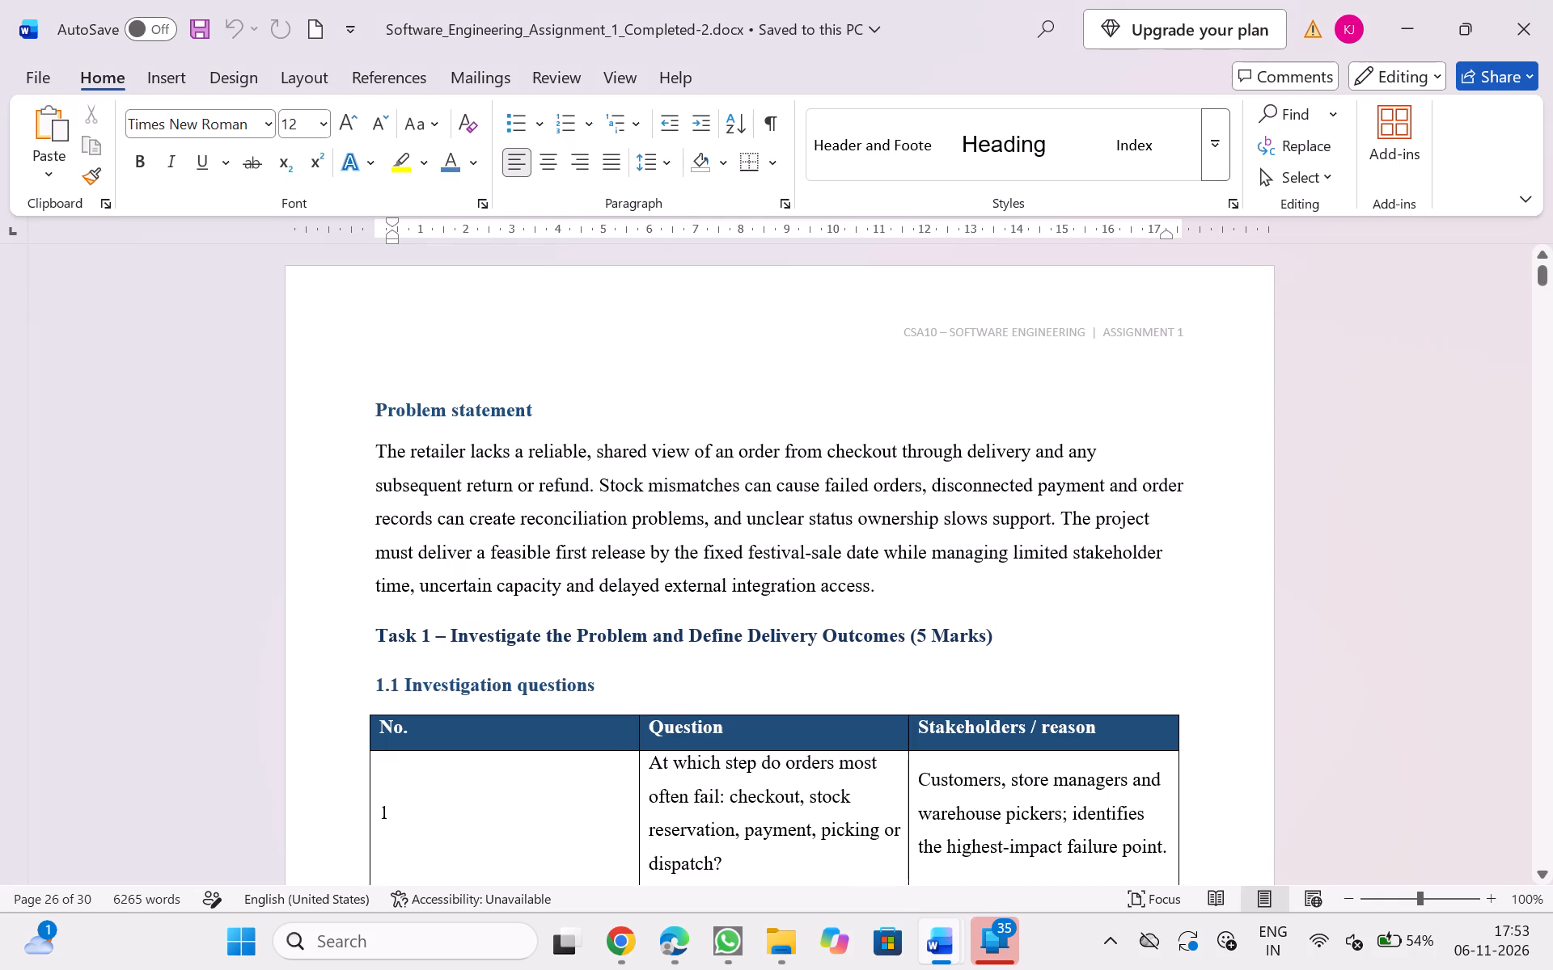
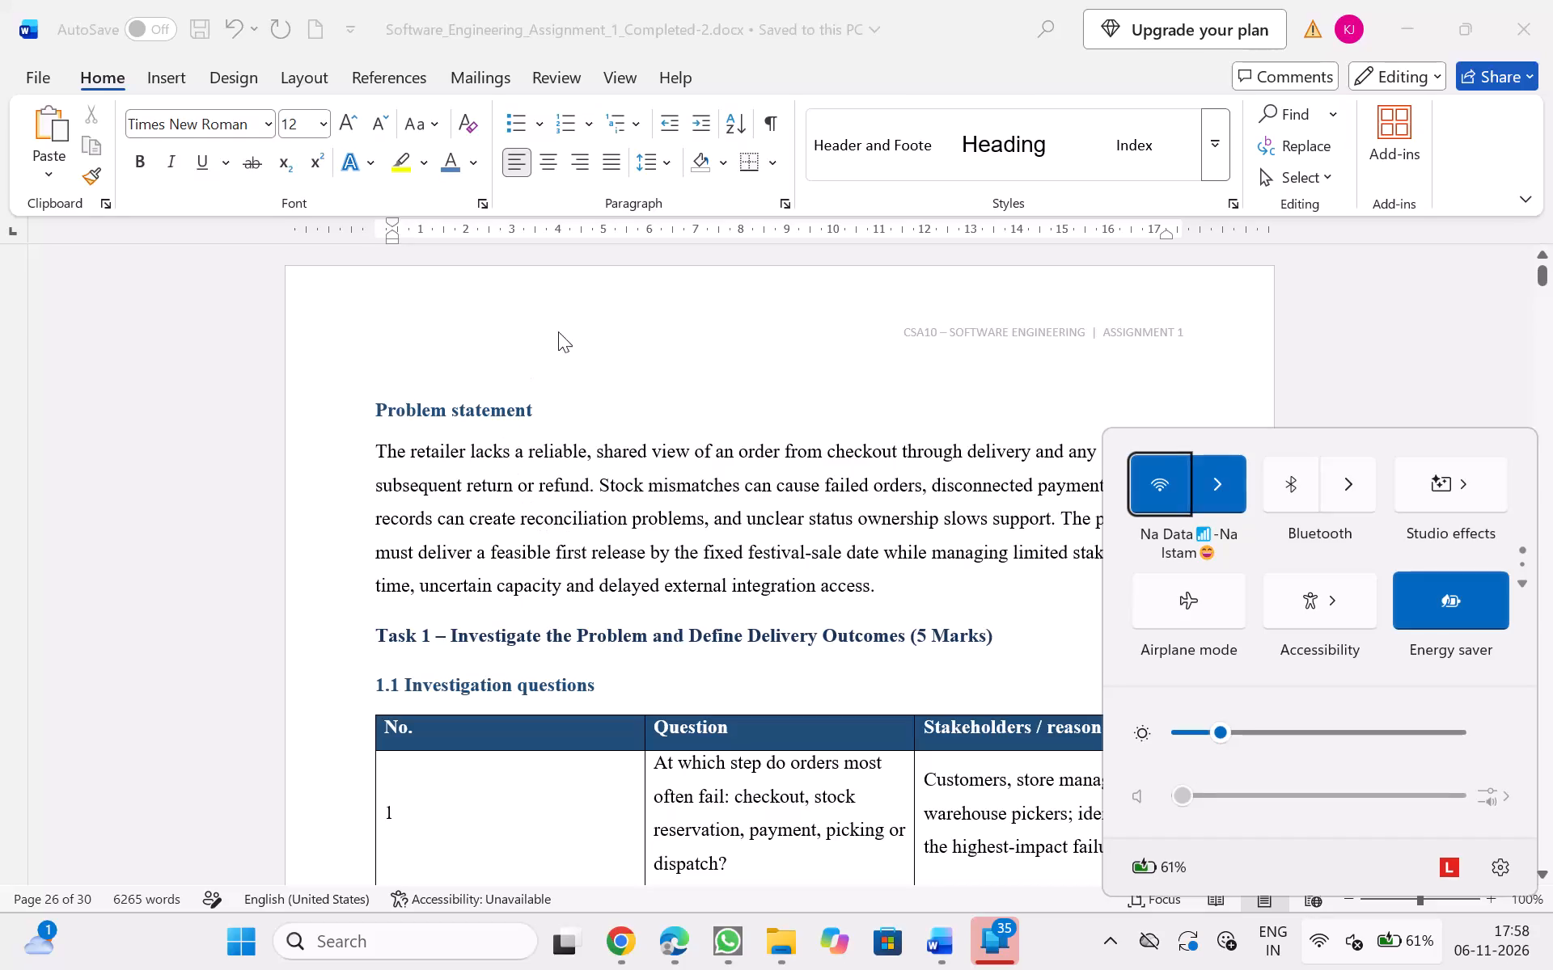
Turn off the computer's Wi-Fi in the Windows quick settings and return to the assignment document.
left_click(1155, 495)
left_click(912, 510)
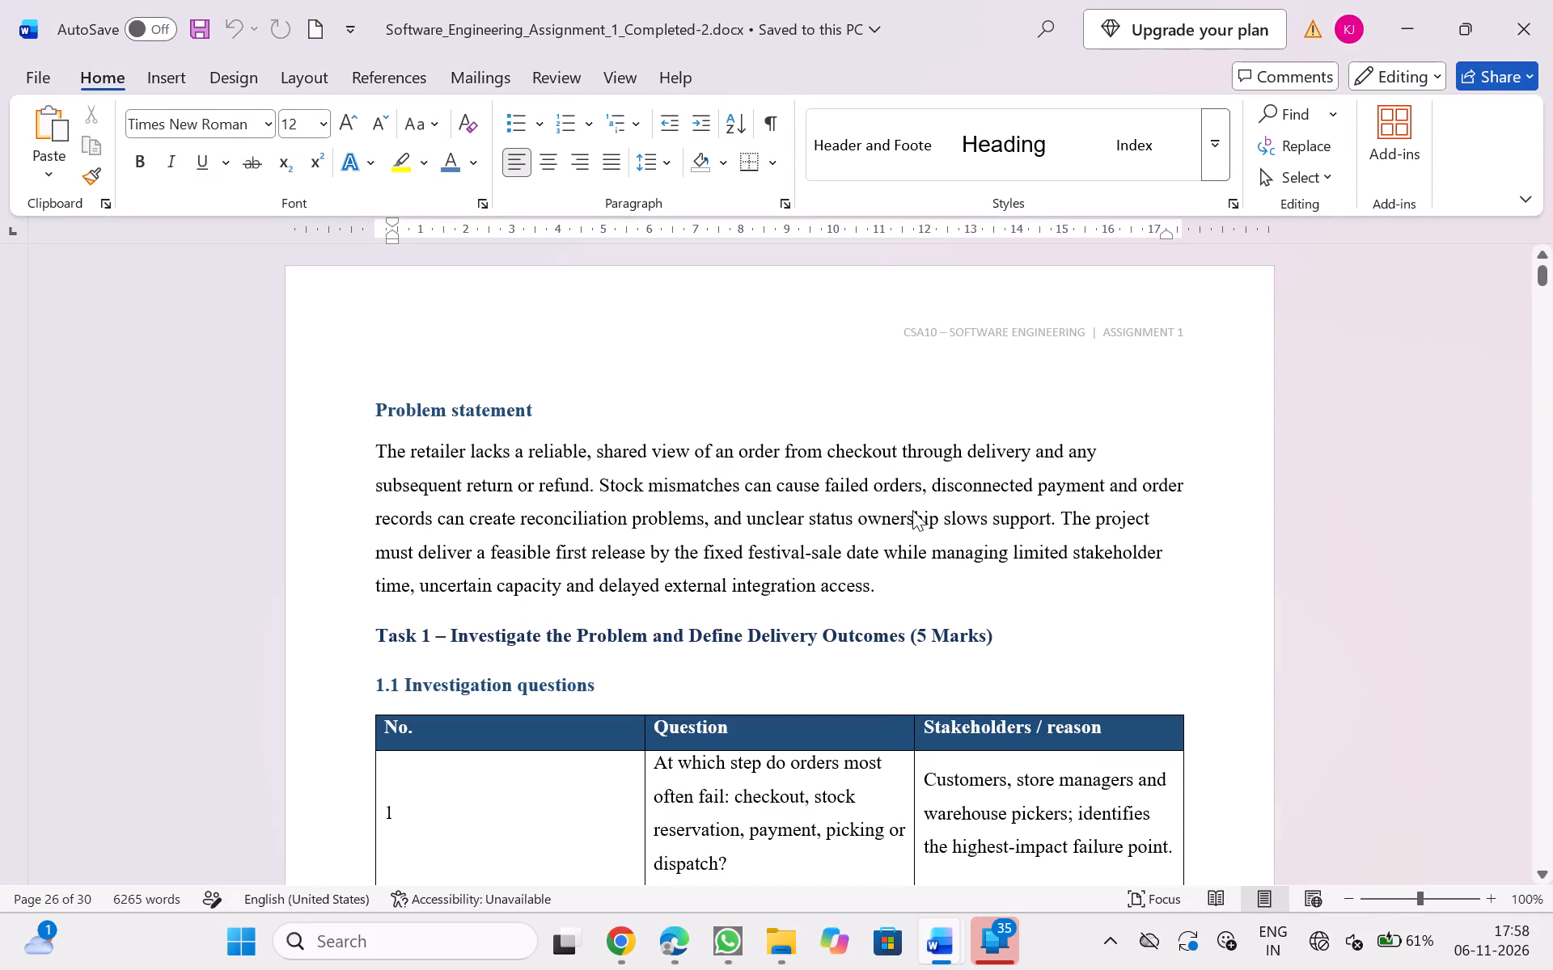
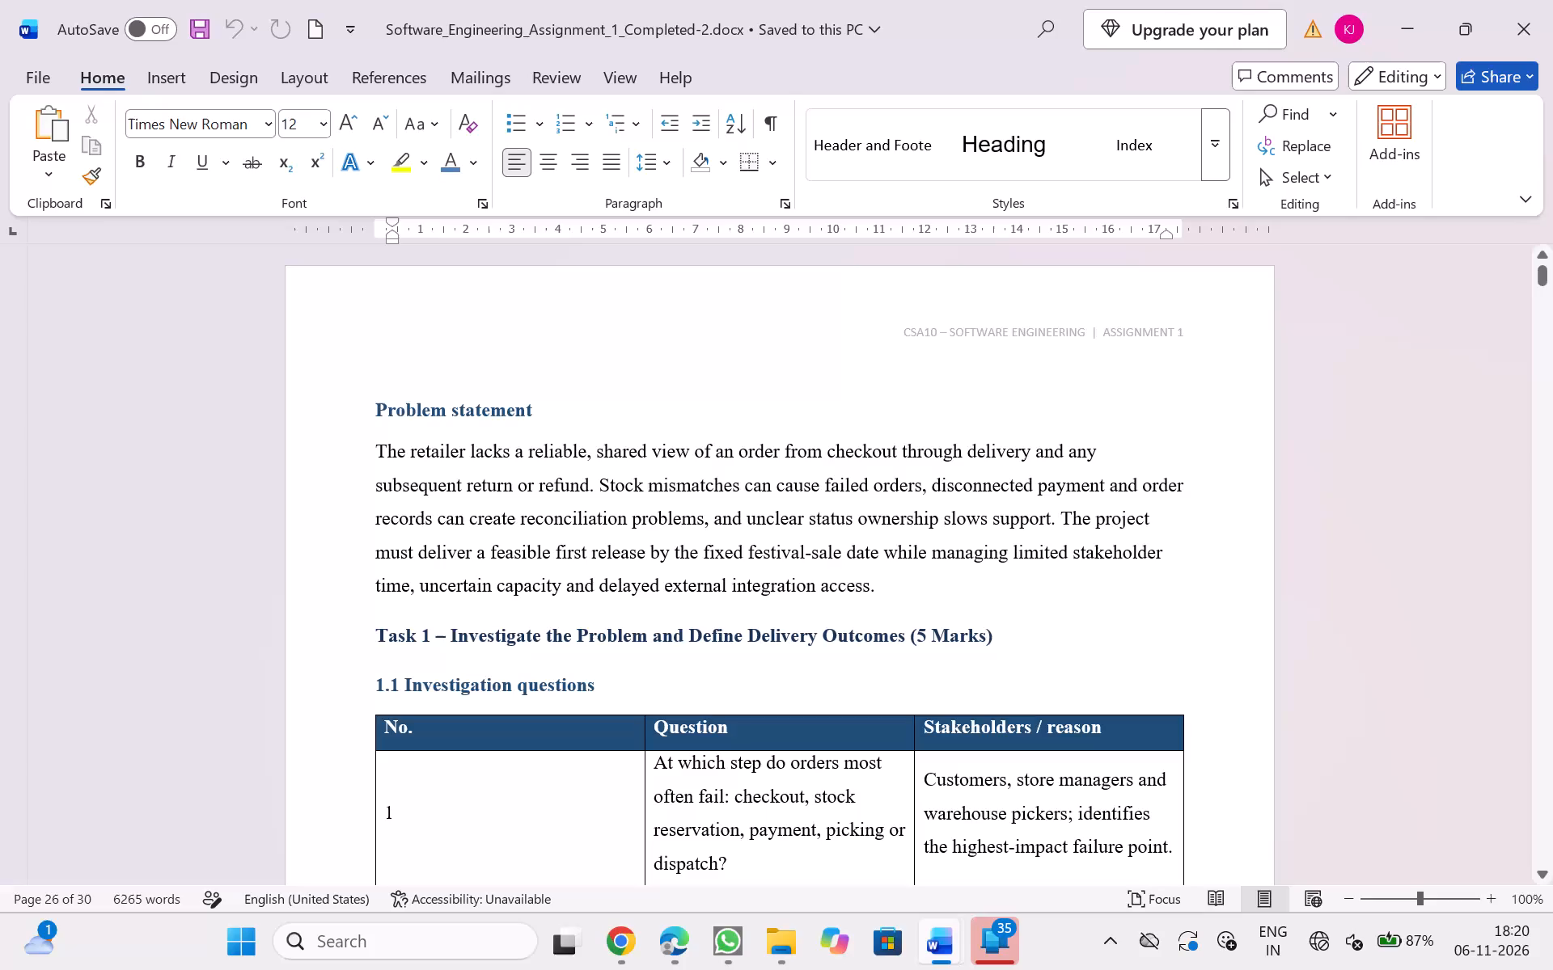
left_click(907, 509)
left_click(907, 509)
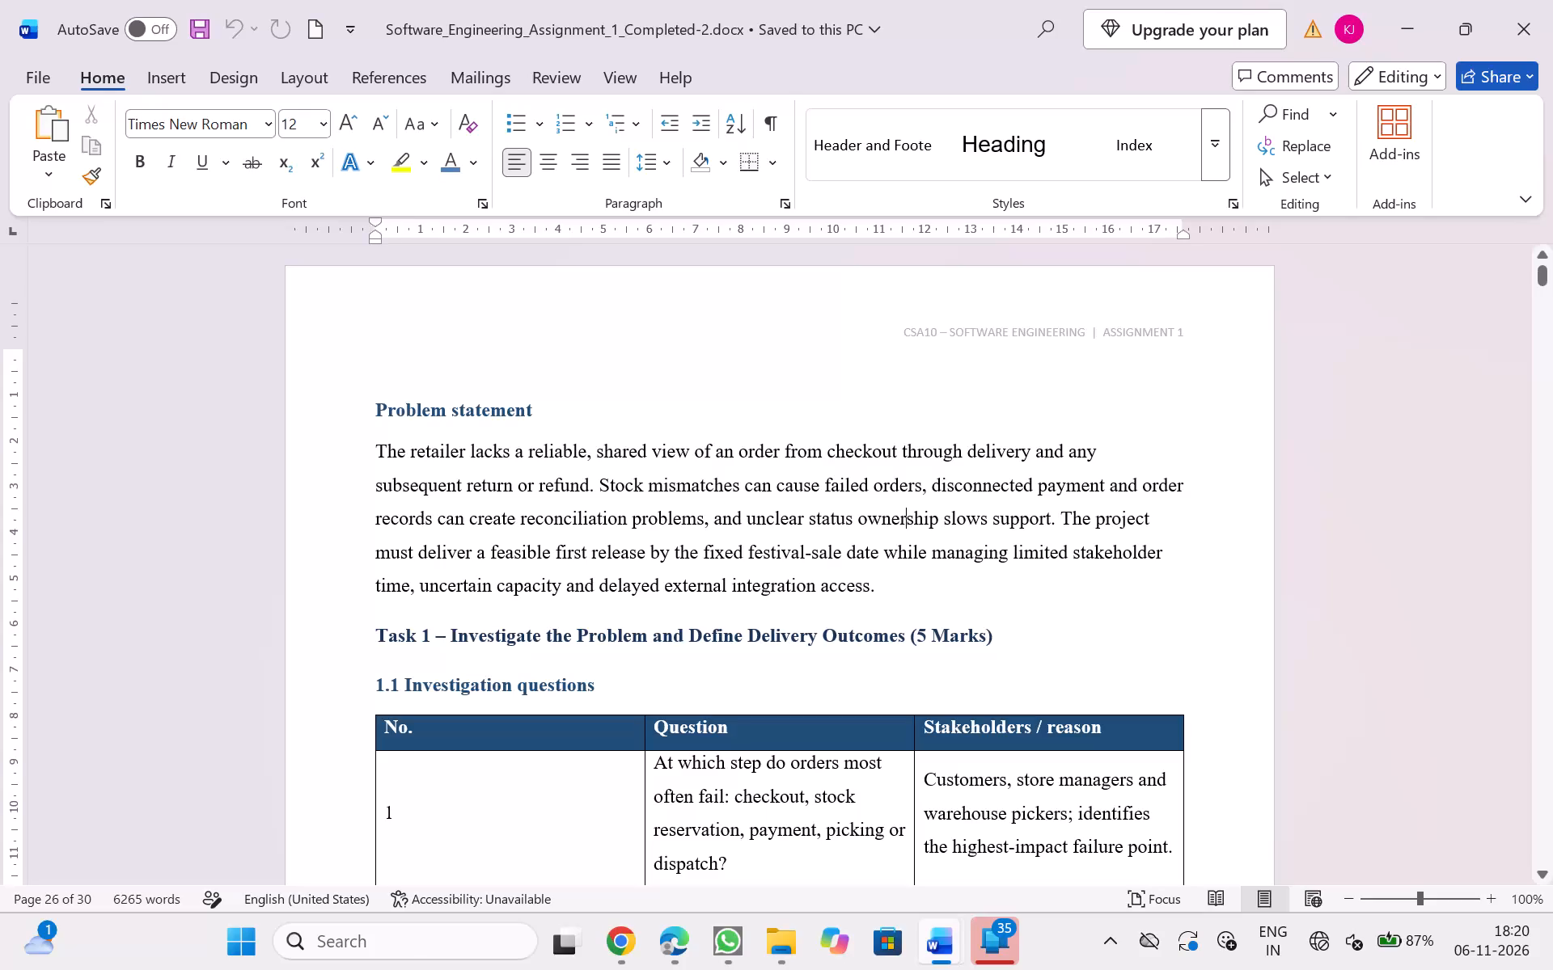
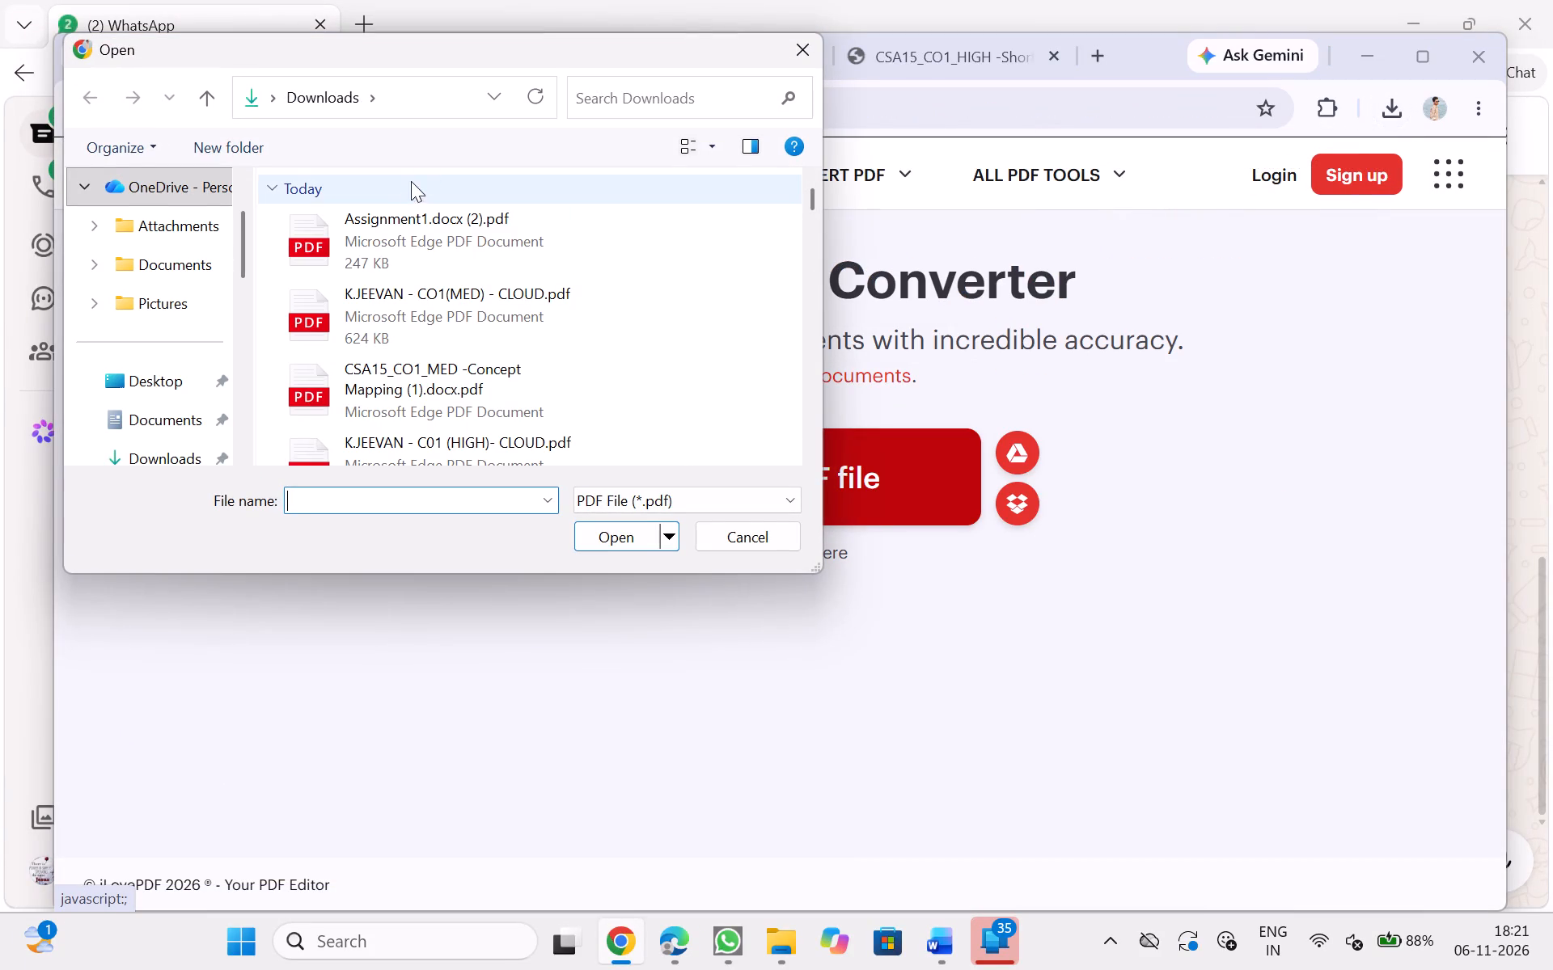
Convert Assignment1.docx (2).pdf to an editable Word document without OCR and download the converted file.
double_click(403, 229)
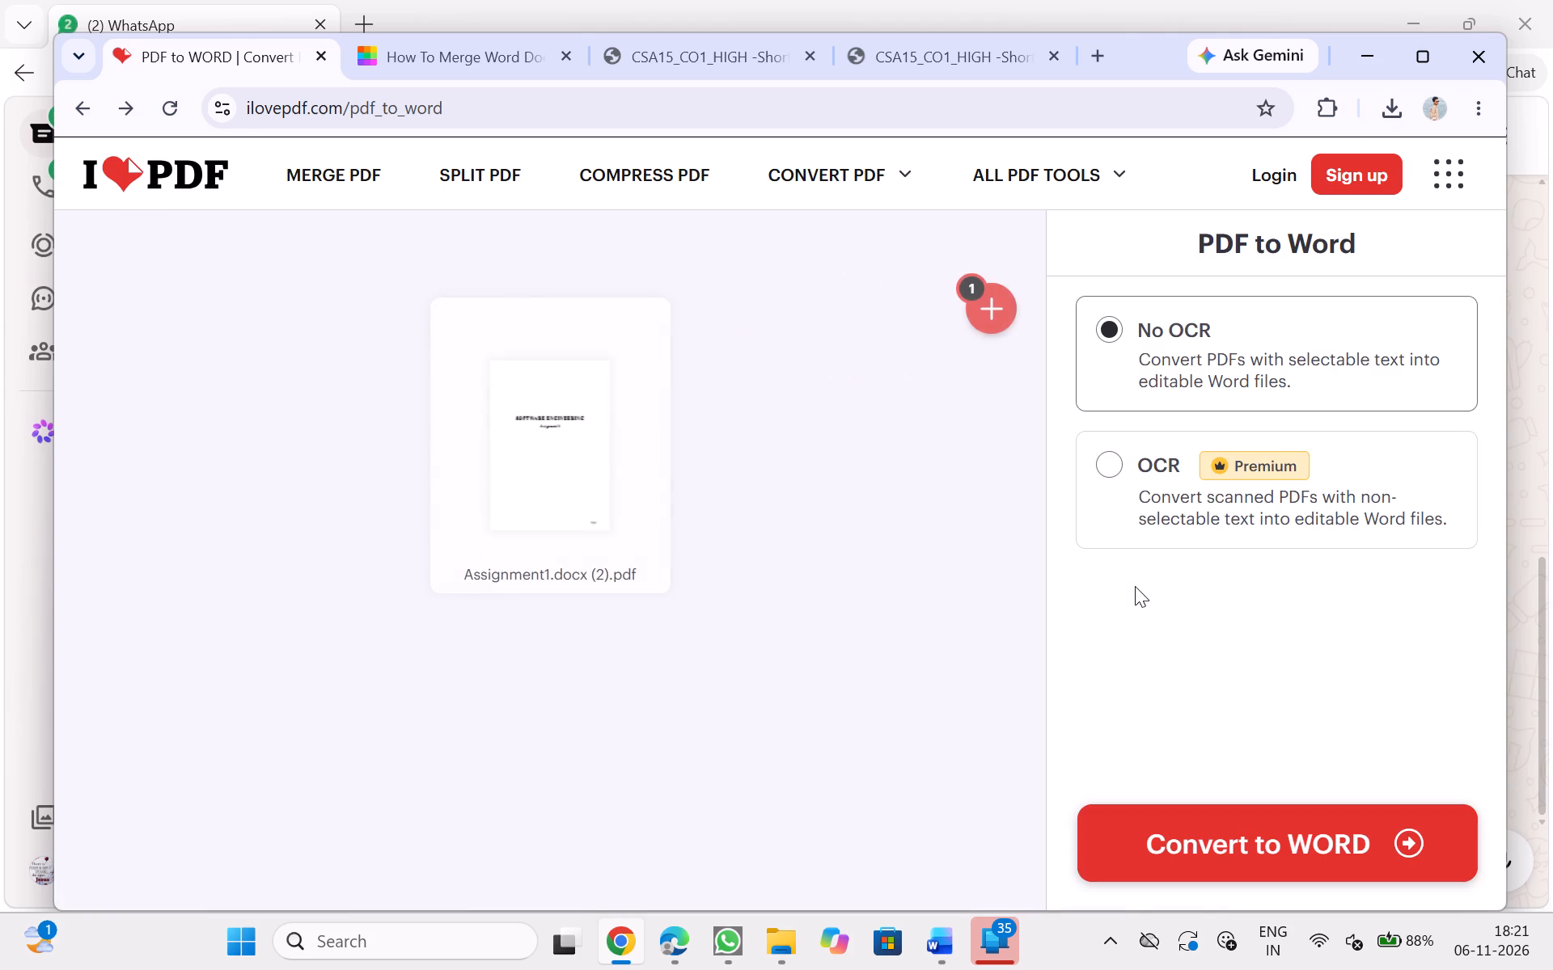
left_click(1265, 855)
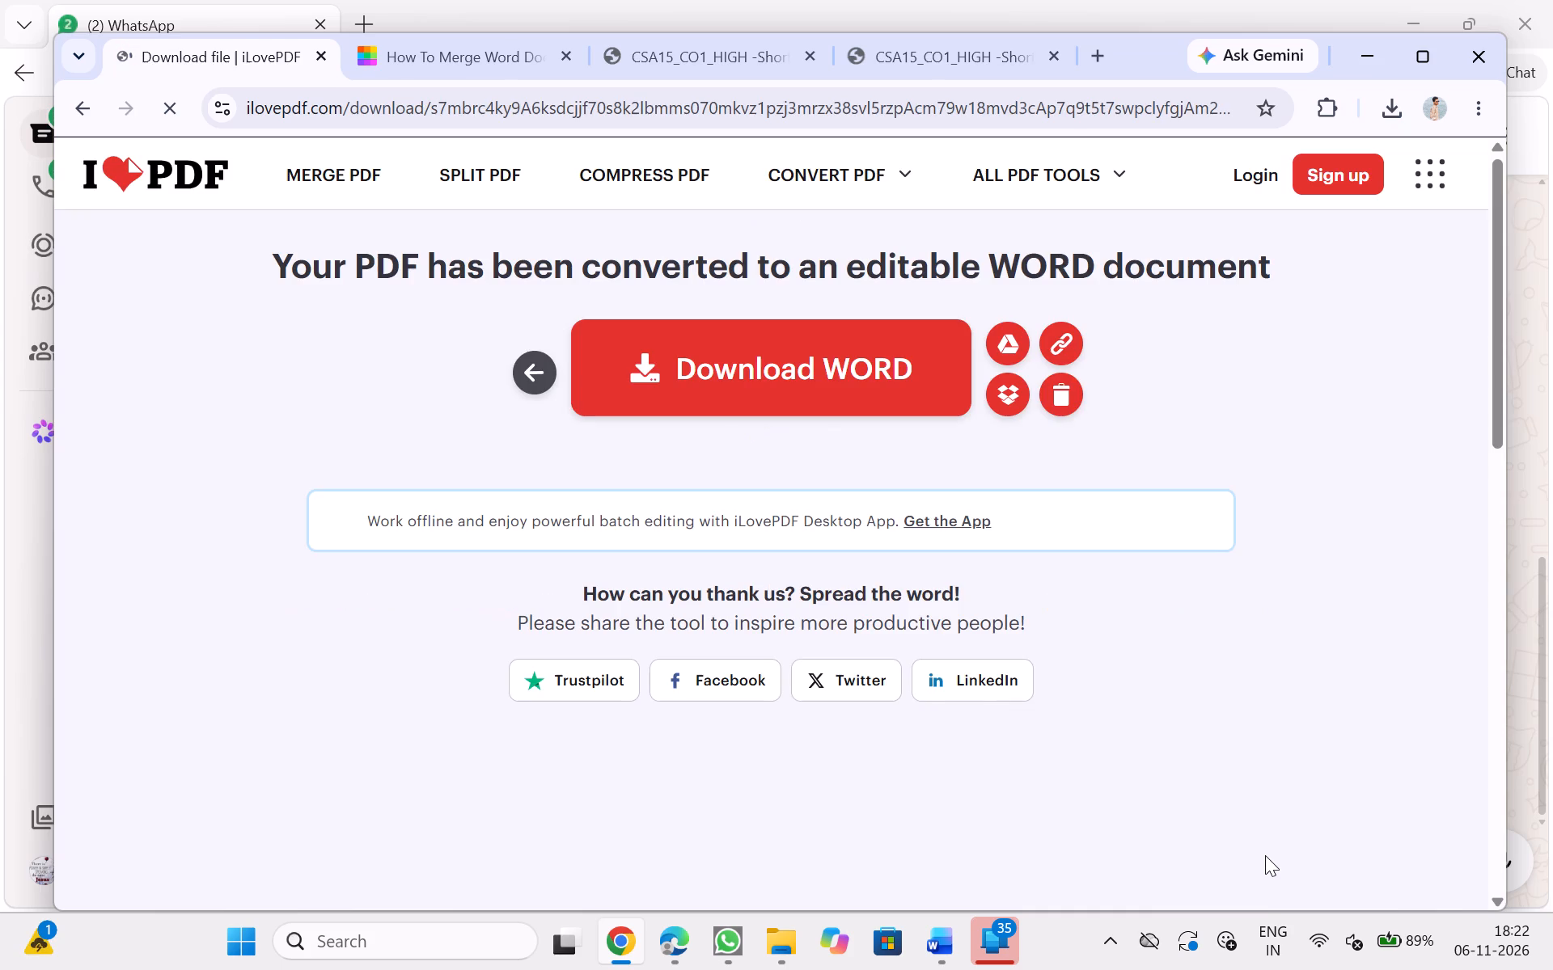
left_click(823, 411)
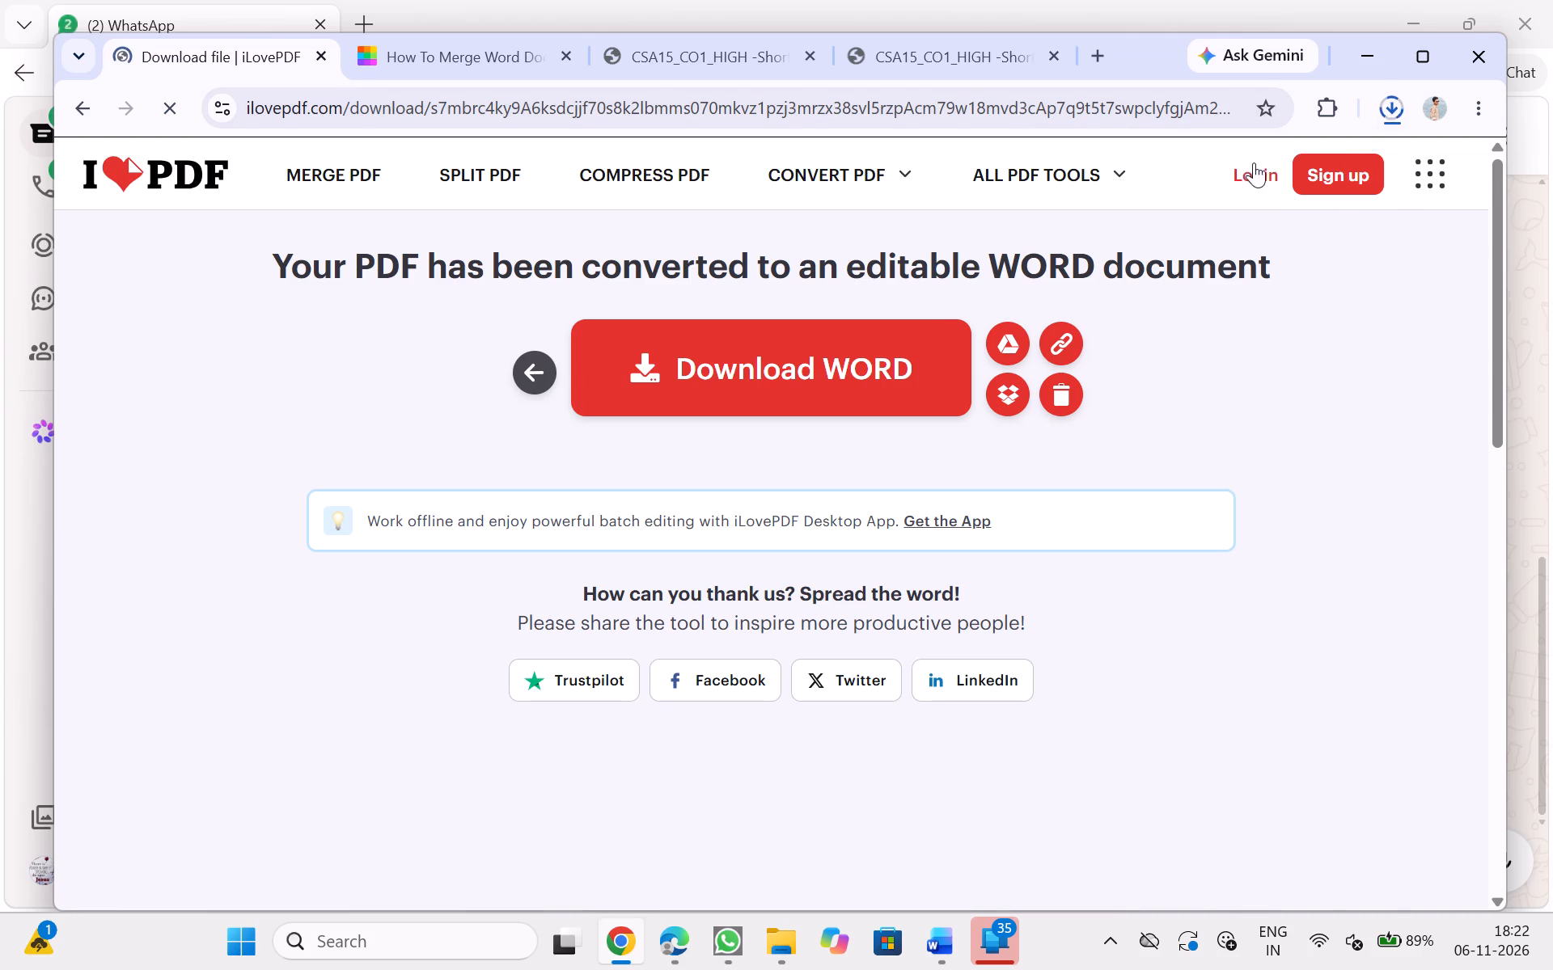
Open the downloaded Assignment1.docx (2).docx in Word and enable editing.
left_click(1403, 103)
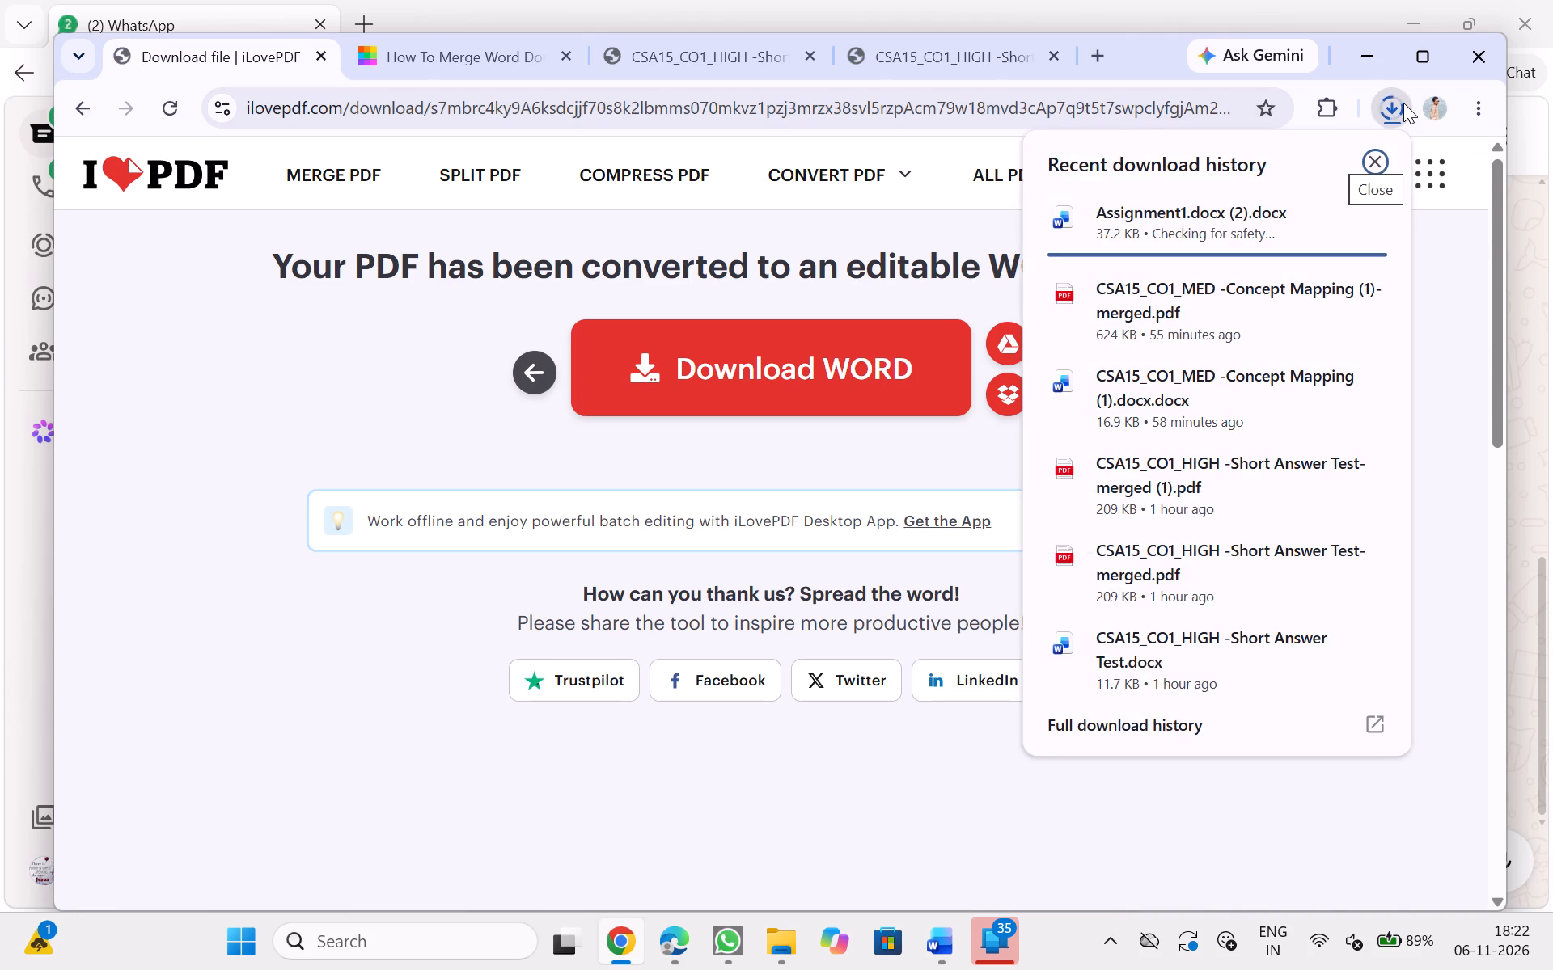
double_click(1164, 238)
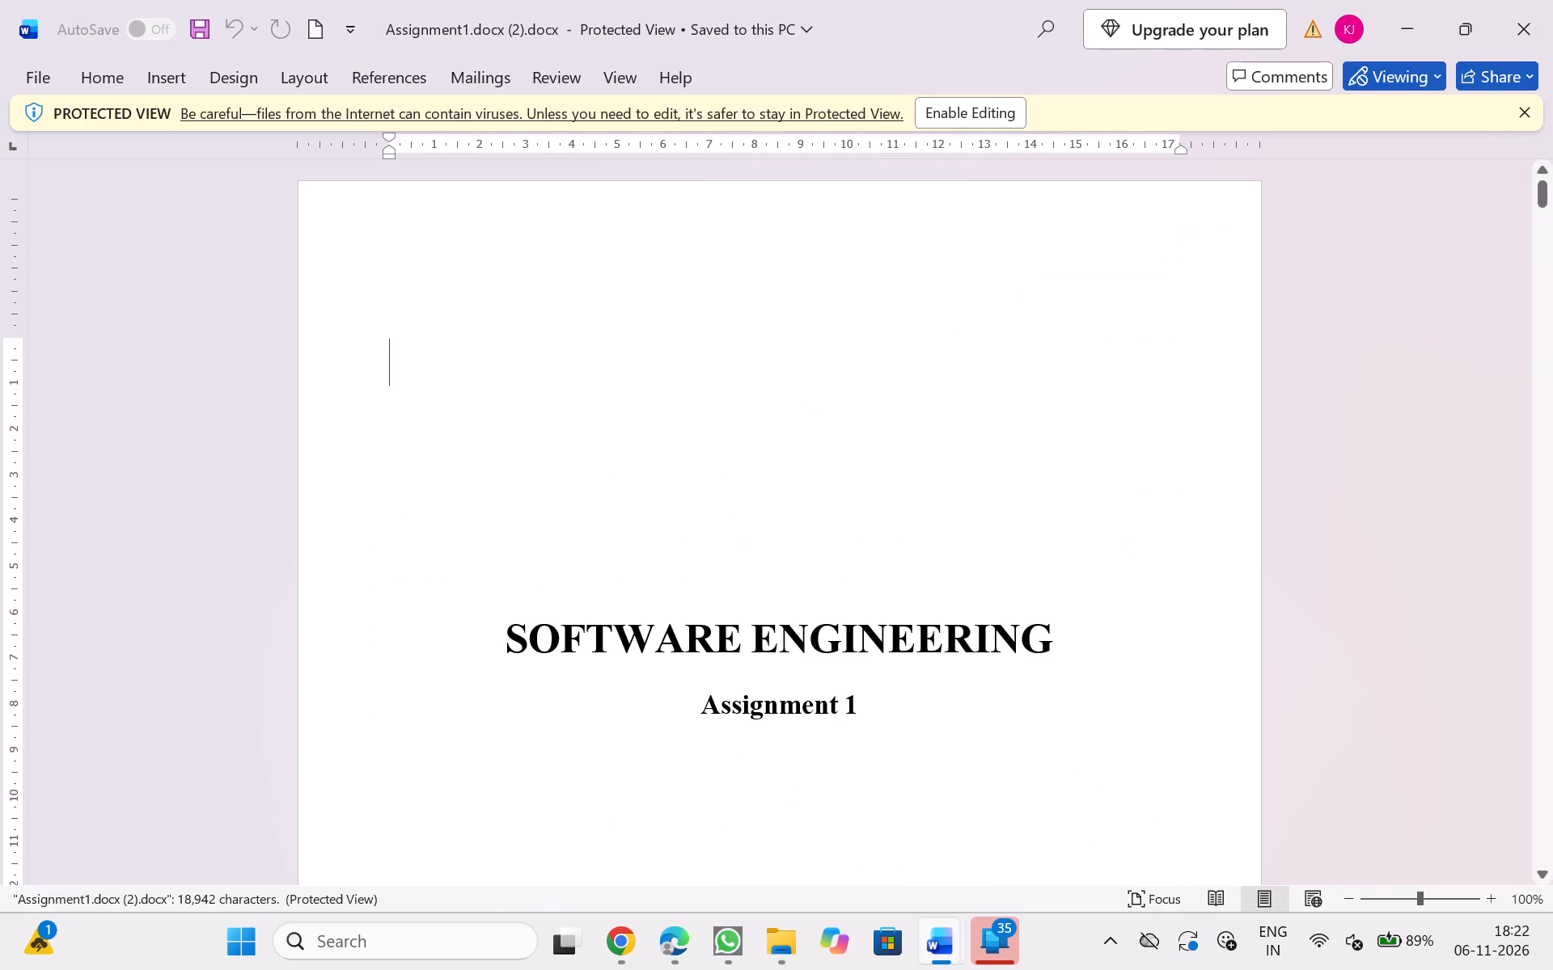
left_click(978, 120)
Read through the assignment from the cover page through the scenario, tasks and mark distribution to the closing sections.
scroll(827, 391, "down", 13)
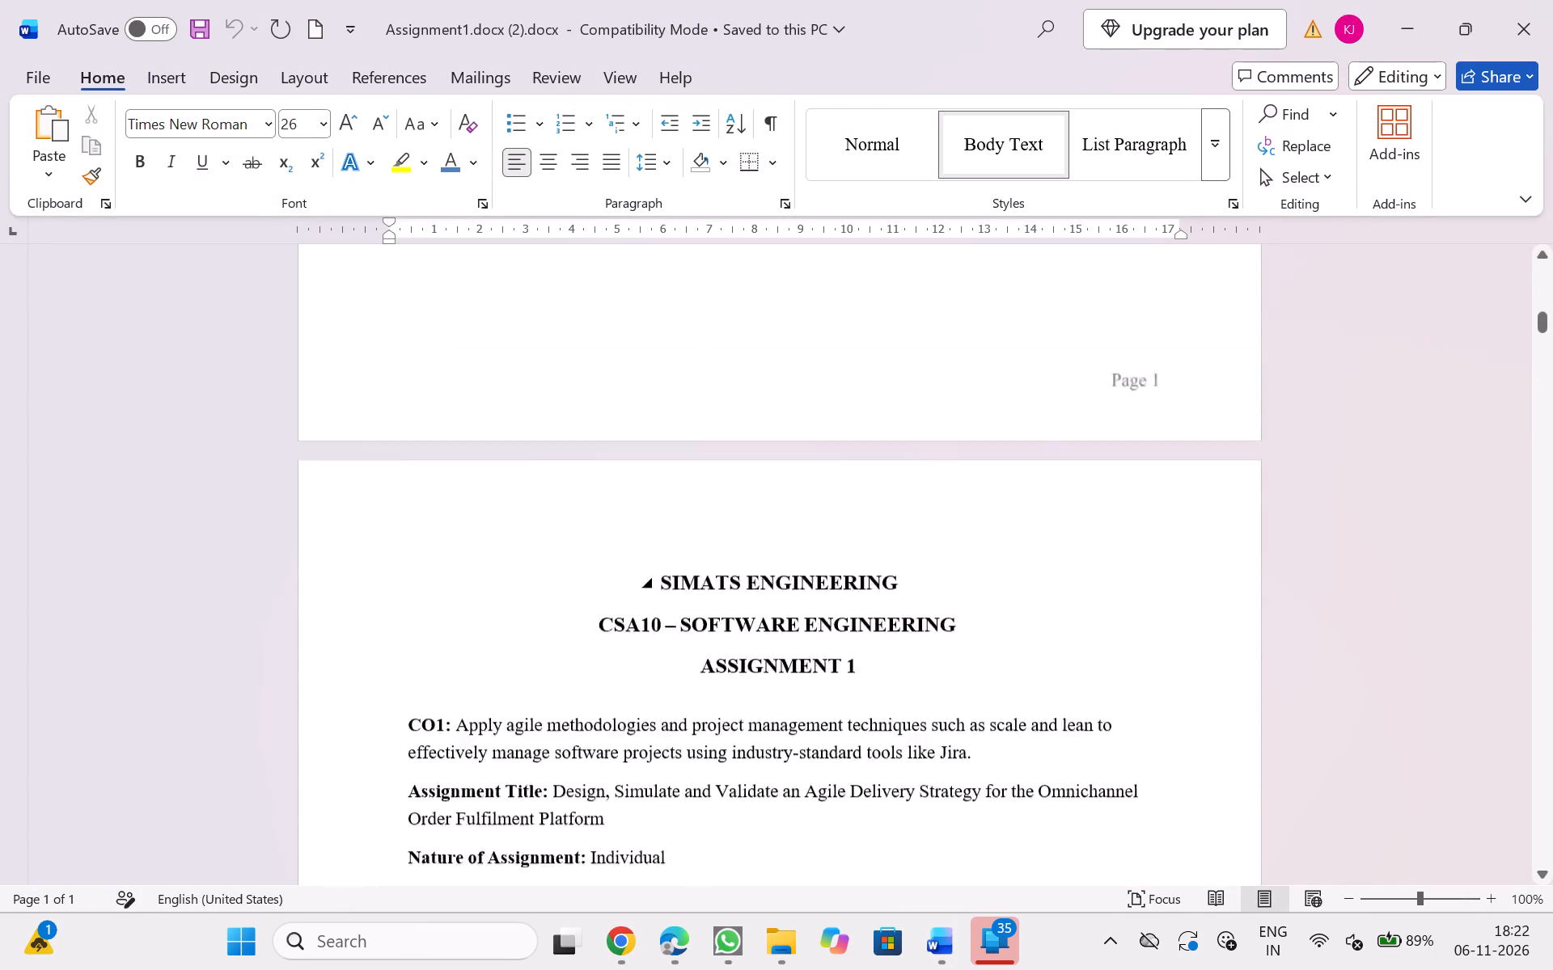
scroll(827, 391, "down", 3)
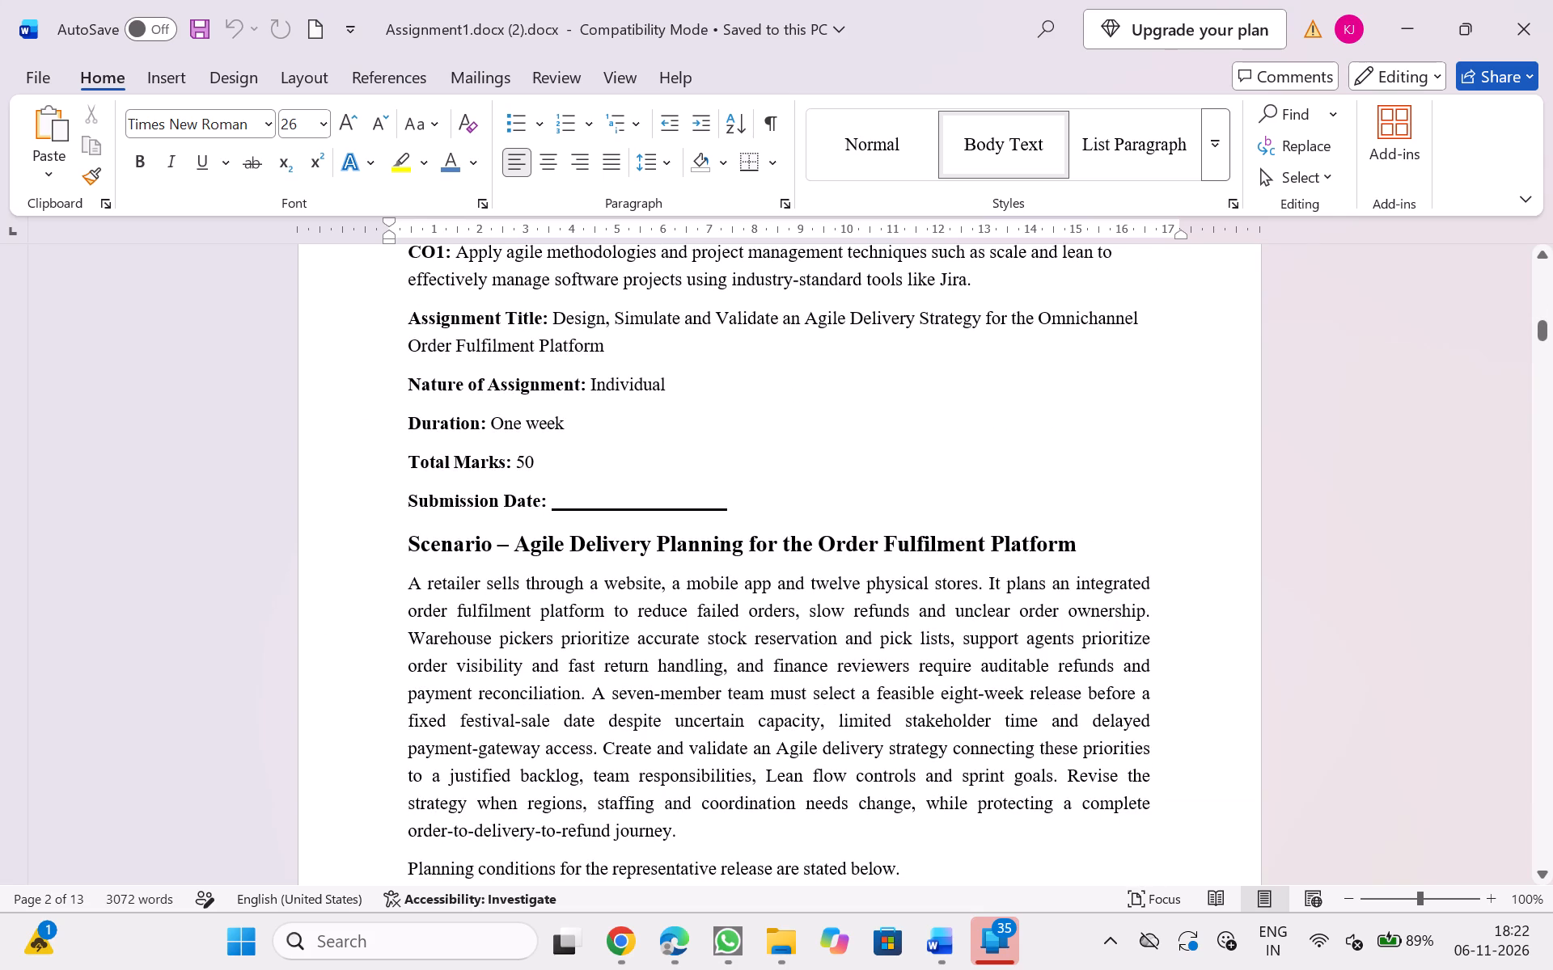
scroll(827, 391, "down", 1)
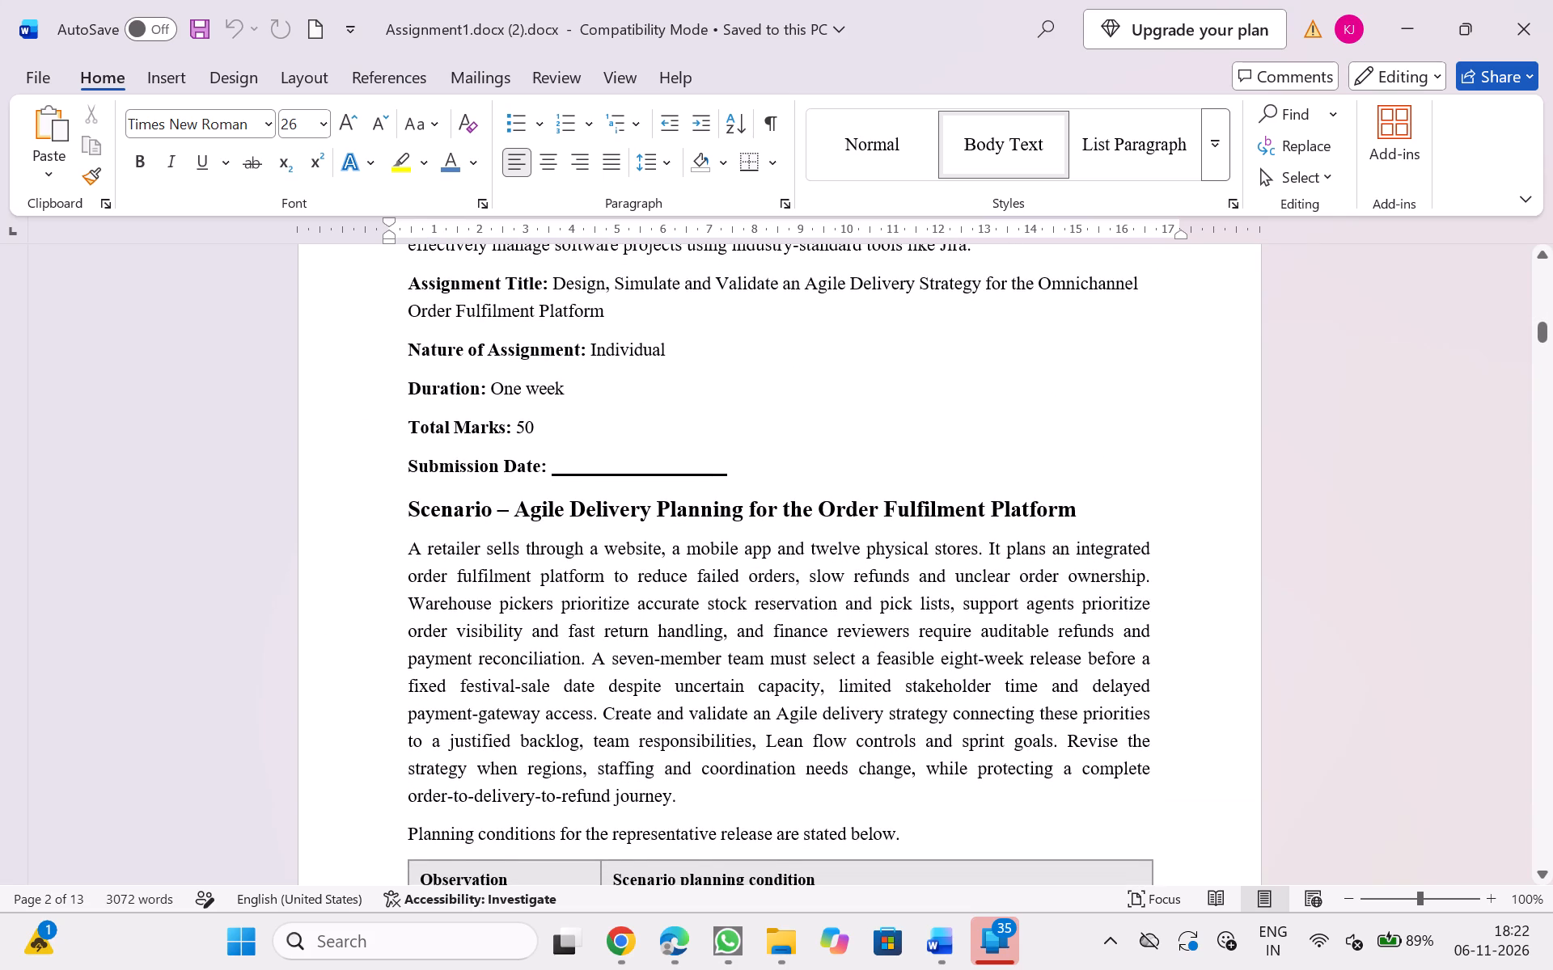
scroll(827, 391, "down", 5)
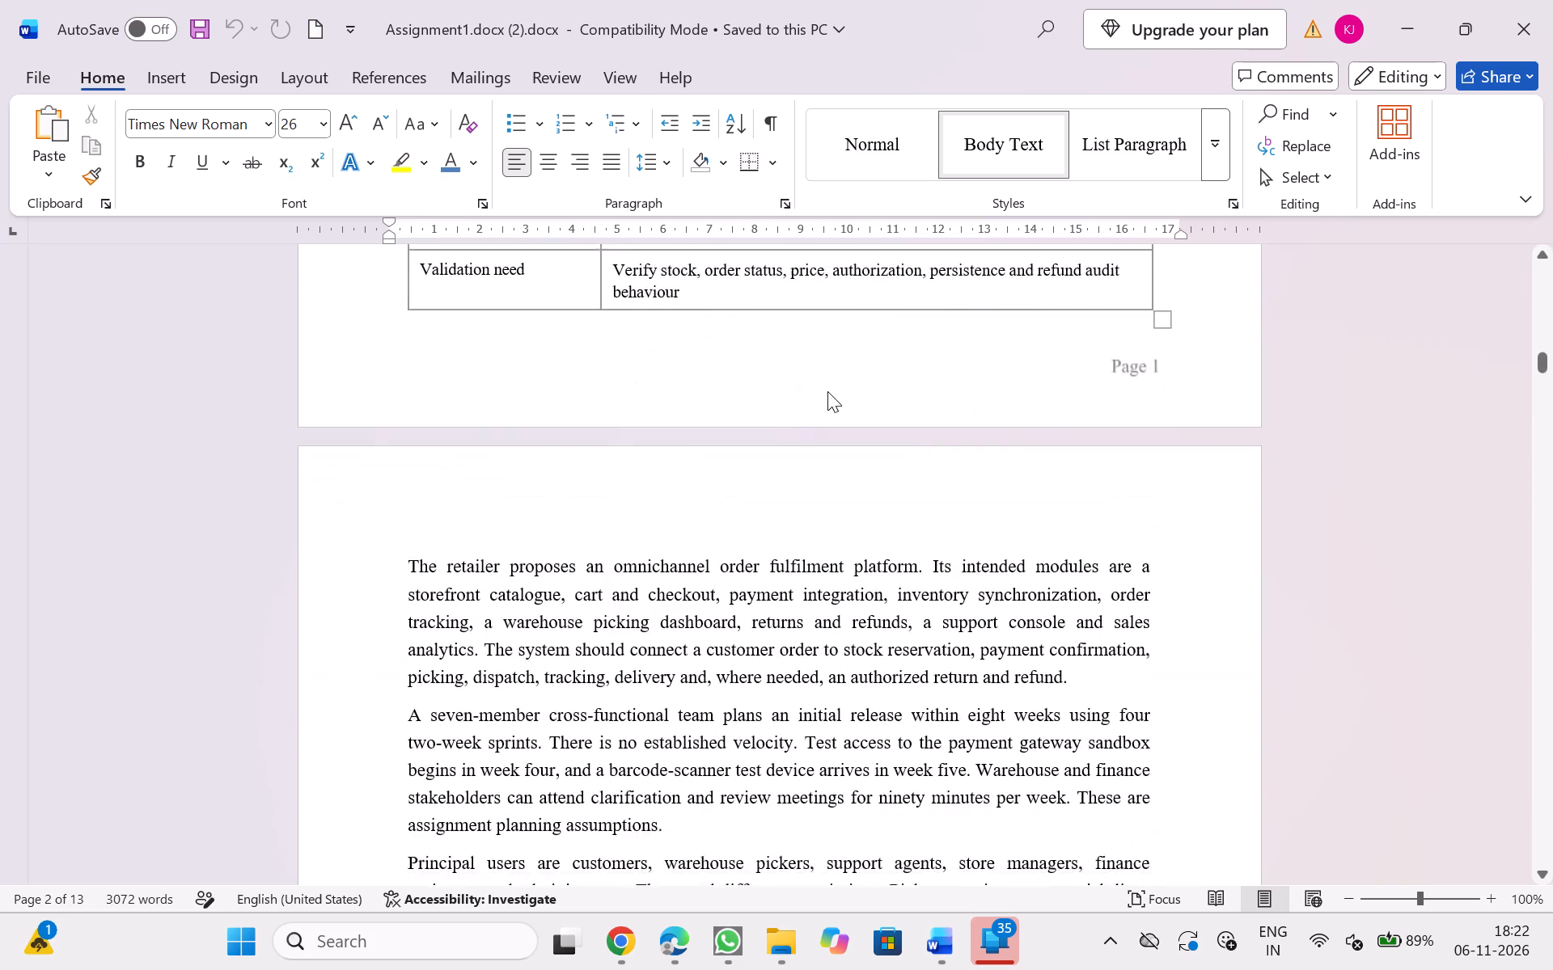
scroll(827, 391, "down", 6)
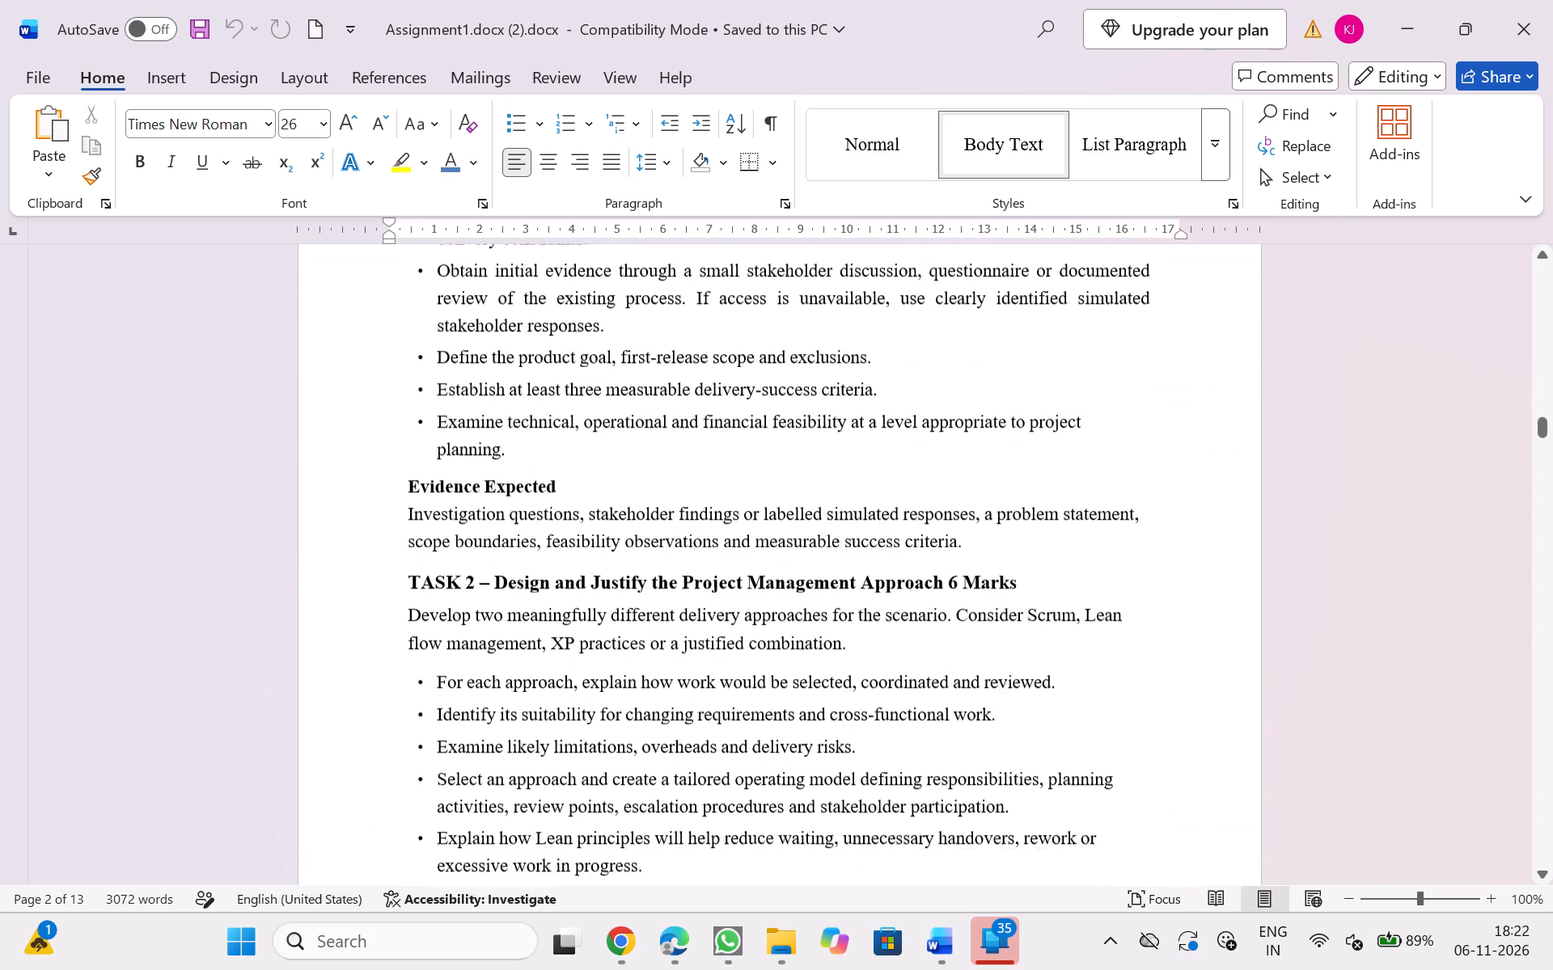
scroll(827, 391, "down", 7)
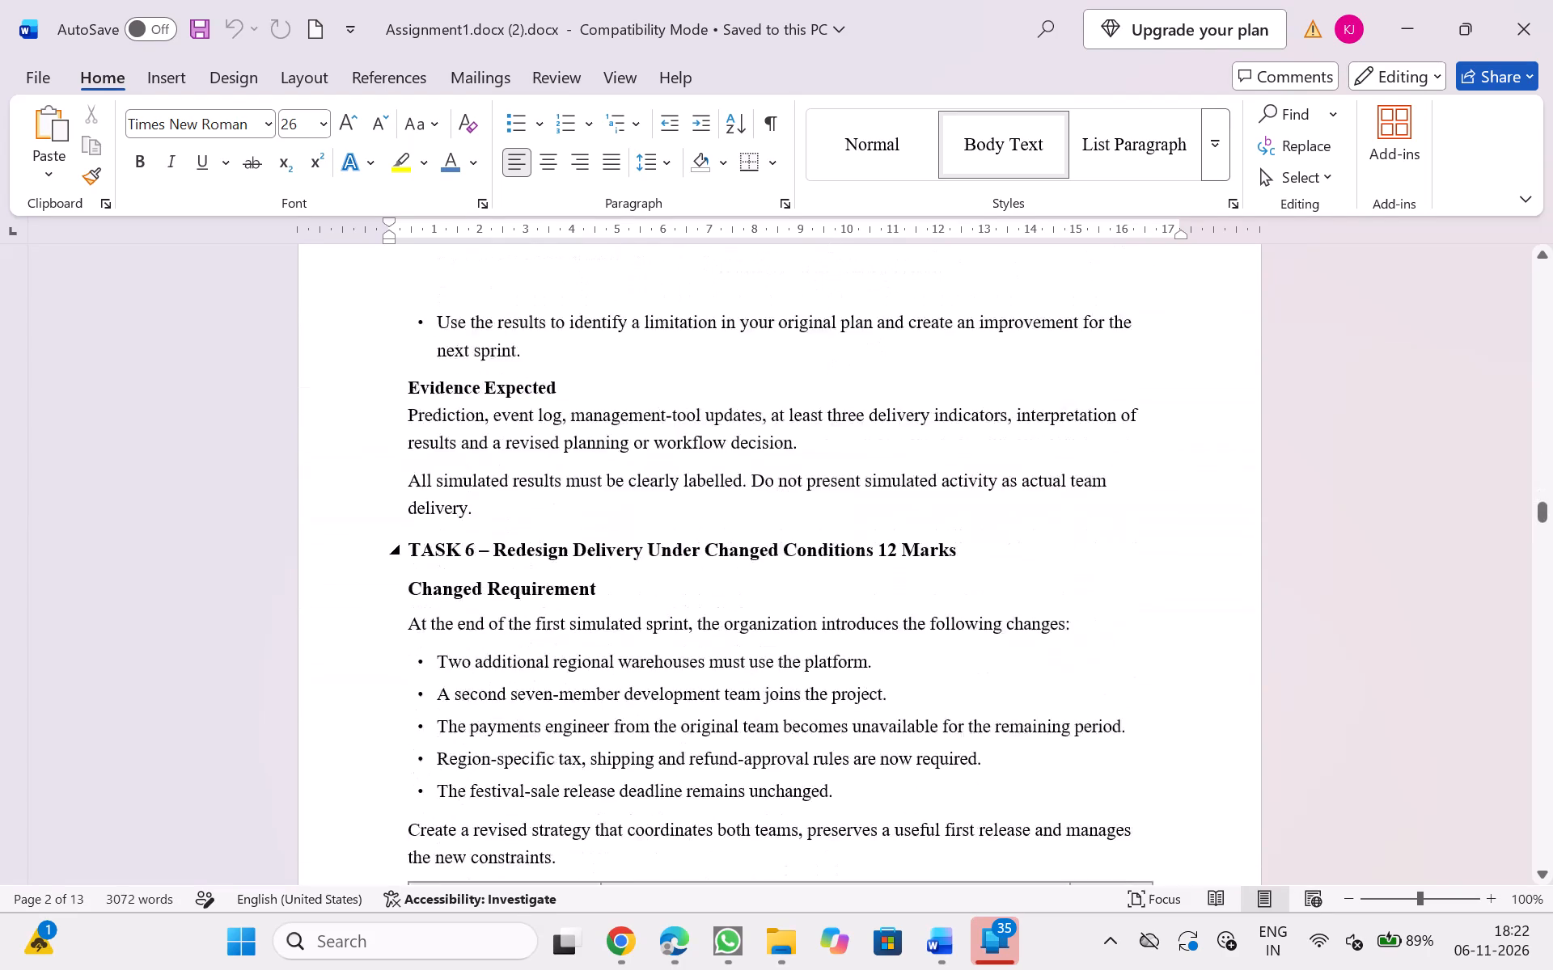
scroll(827, 391, "down", 9)
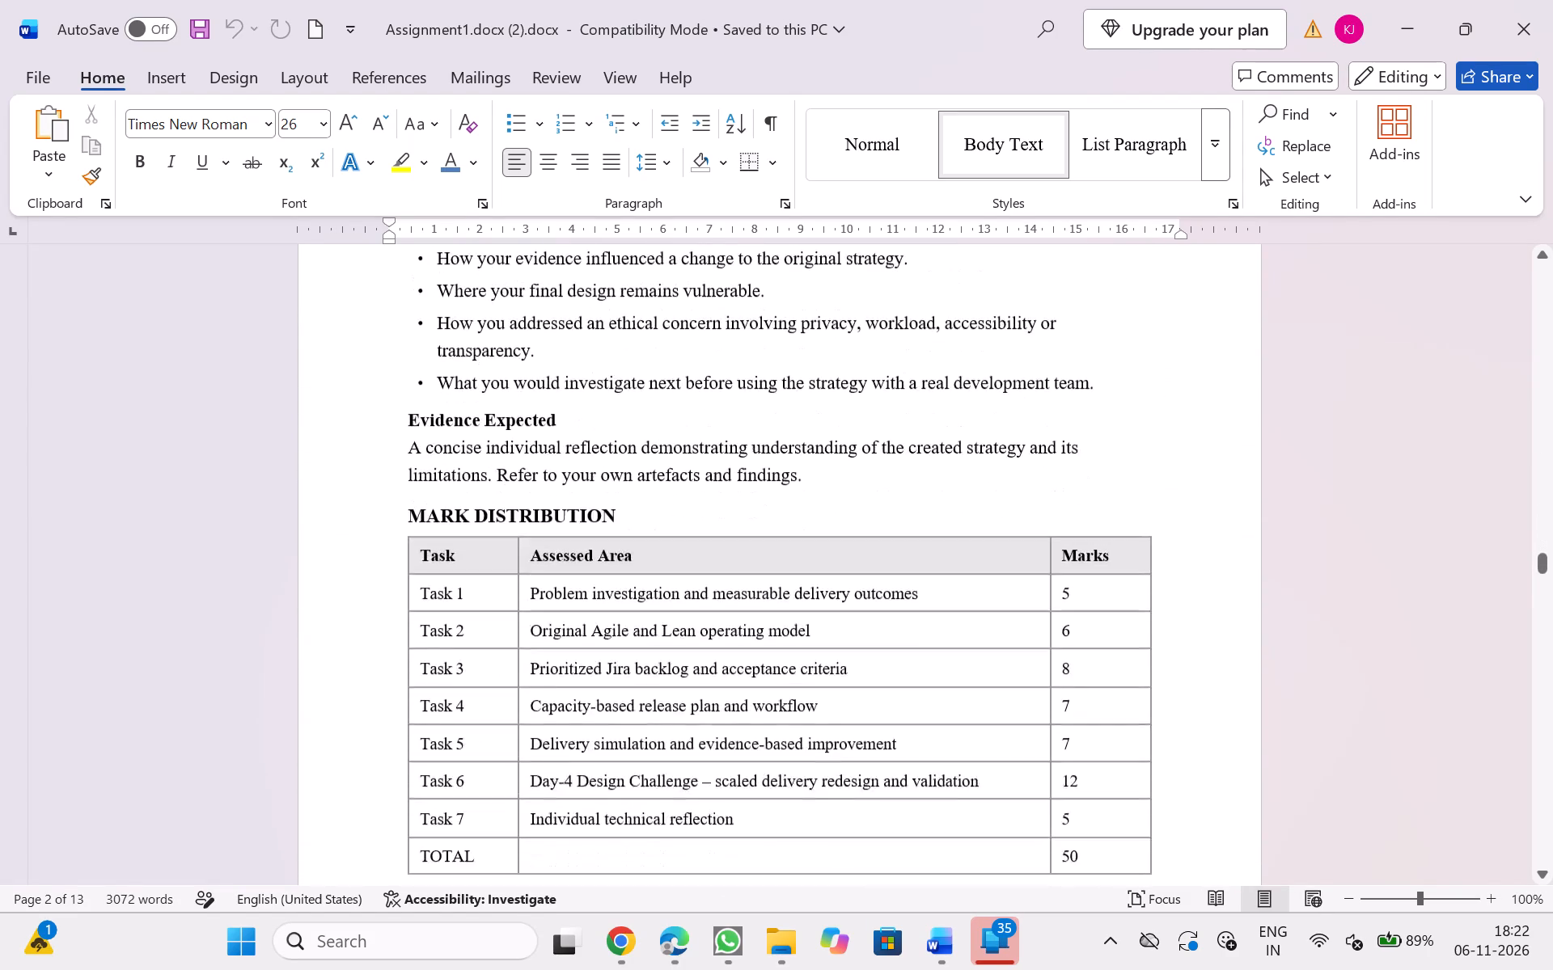
scroll(827, 391, "down", 4)
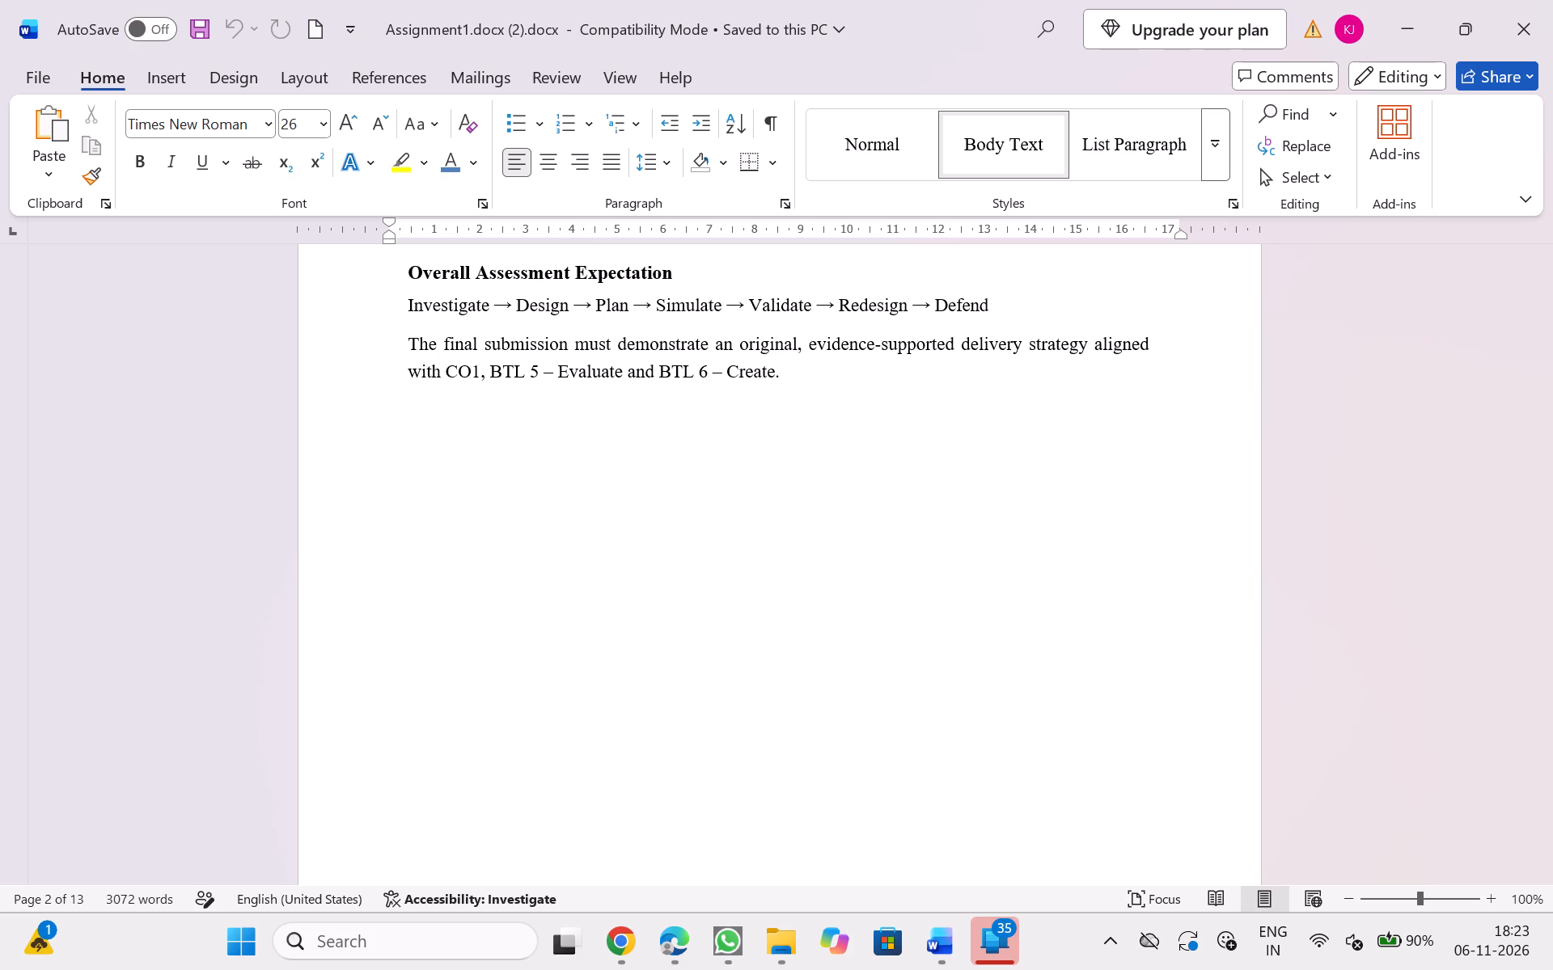
scroll(827, 391, "down", 6)
Examine the Software Engineering Assignment Answer Key and the Submission Requirements section.
scroll(827, 391, "up", 1)
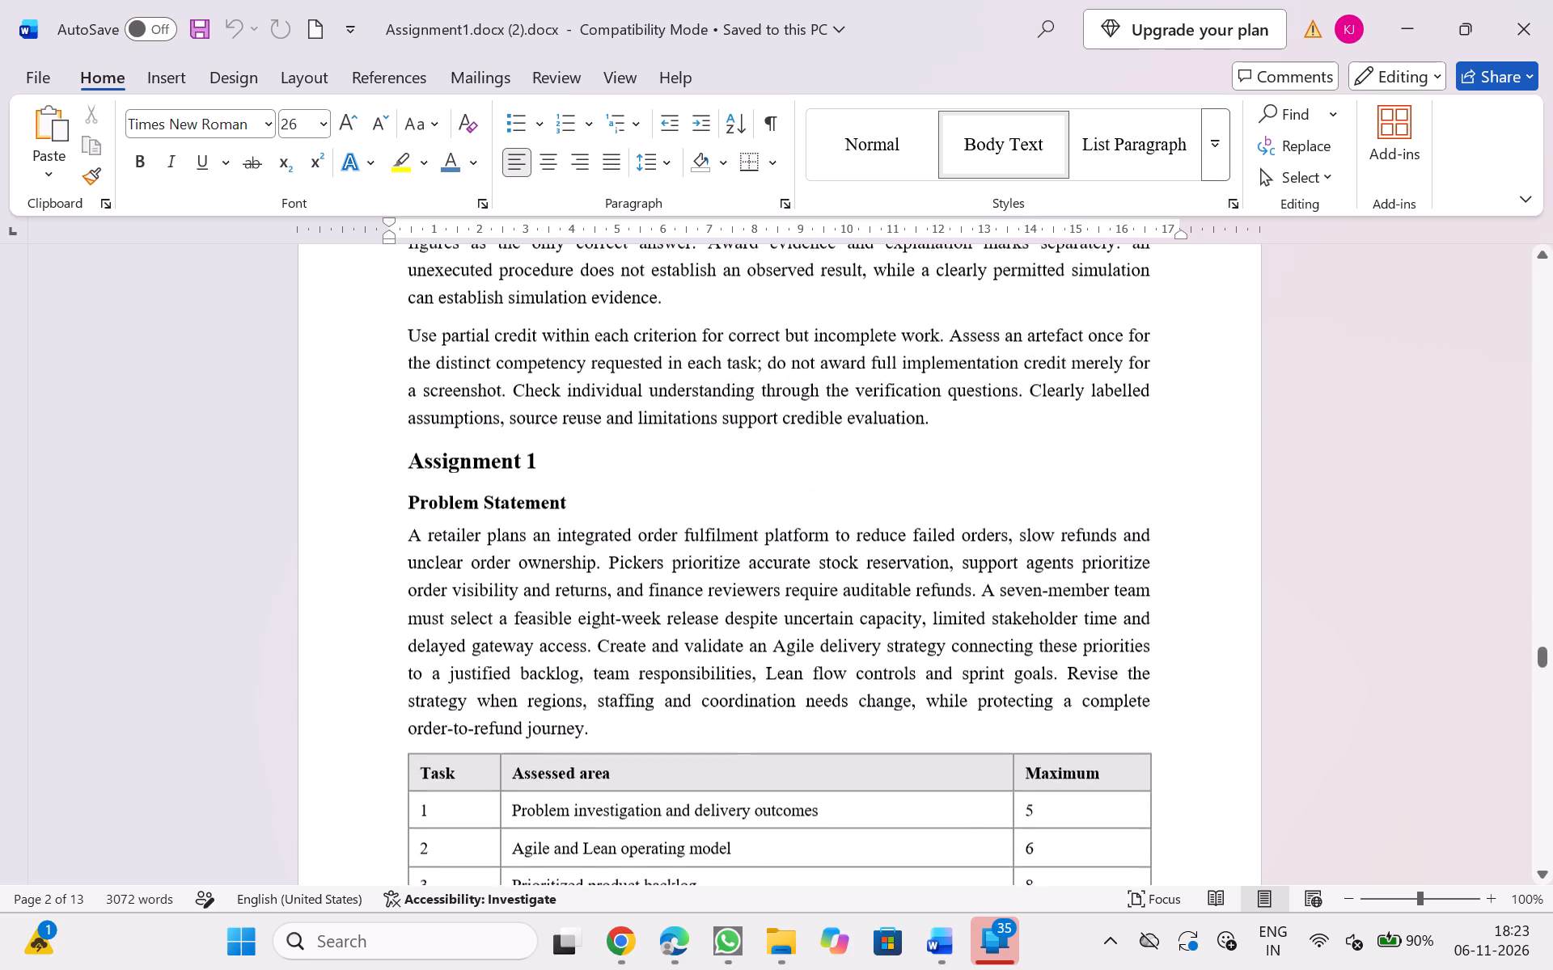
scroll(827, 391, "up", 1)
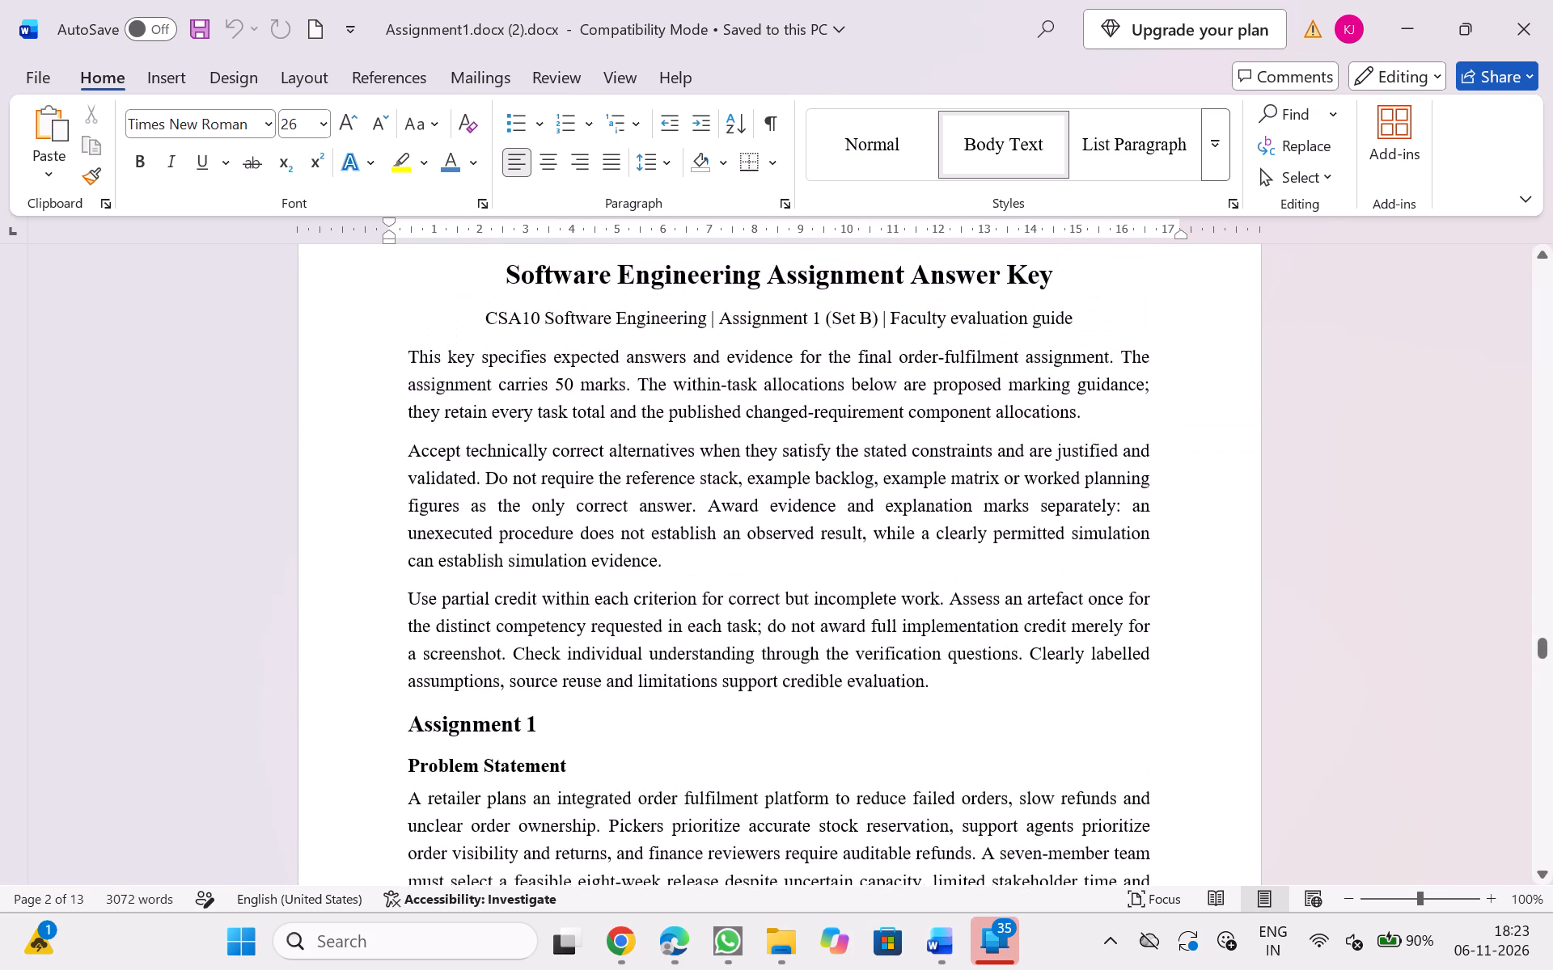
scroll(827, 391, "up", 1)
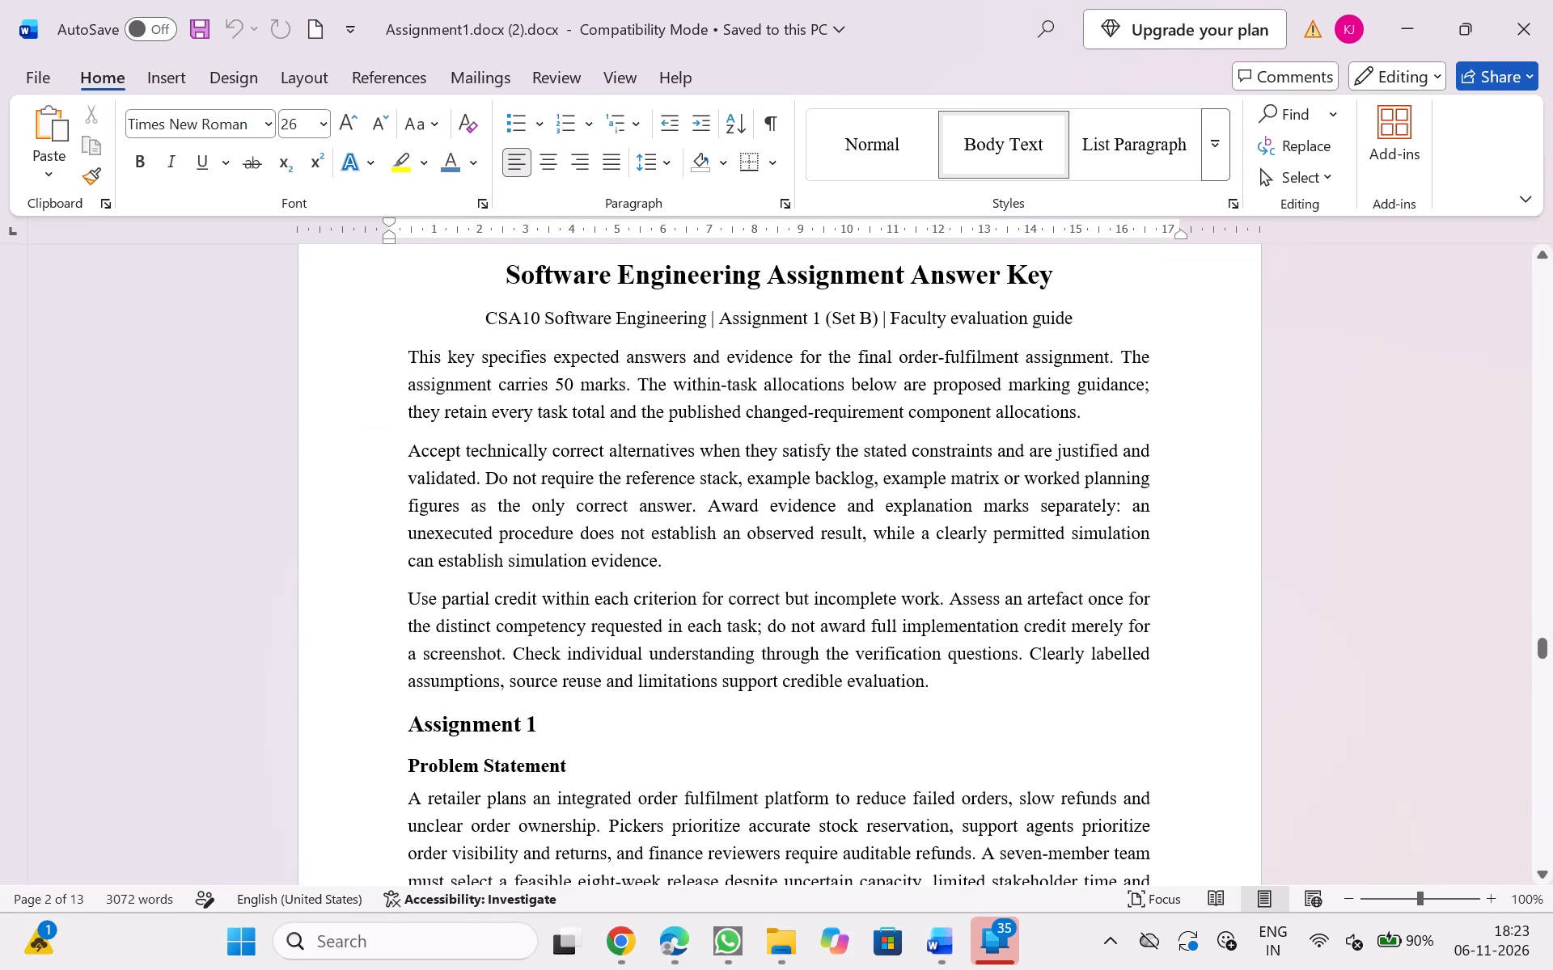
scroll(827, 391, "up", 1)
scroll(827, 391, "down", 4)
scroll(827, 391, "up", 1)
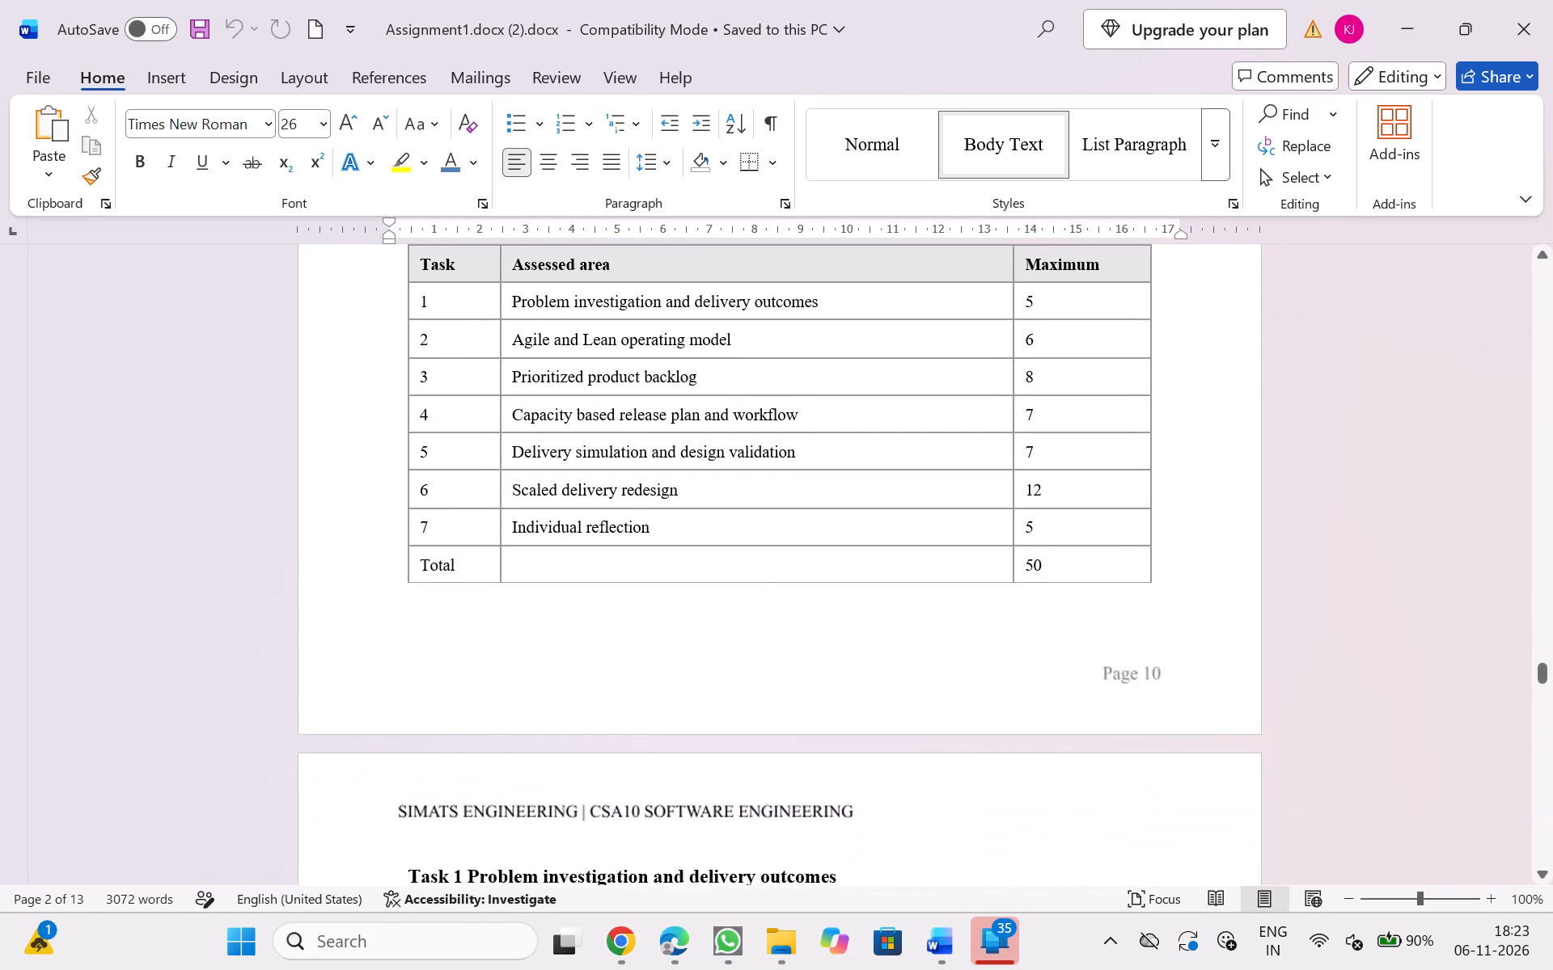
scroll(827, 391, "up", 1)
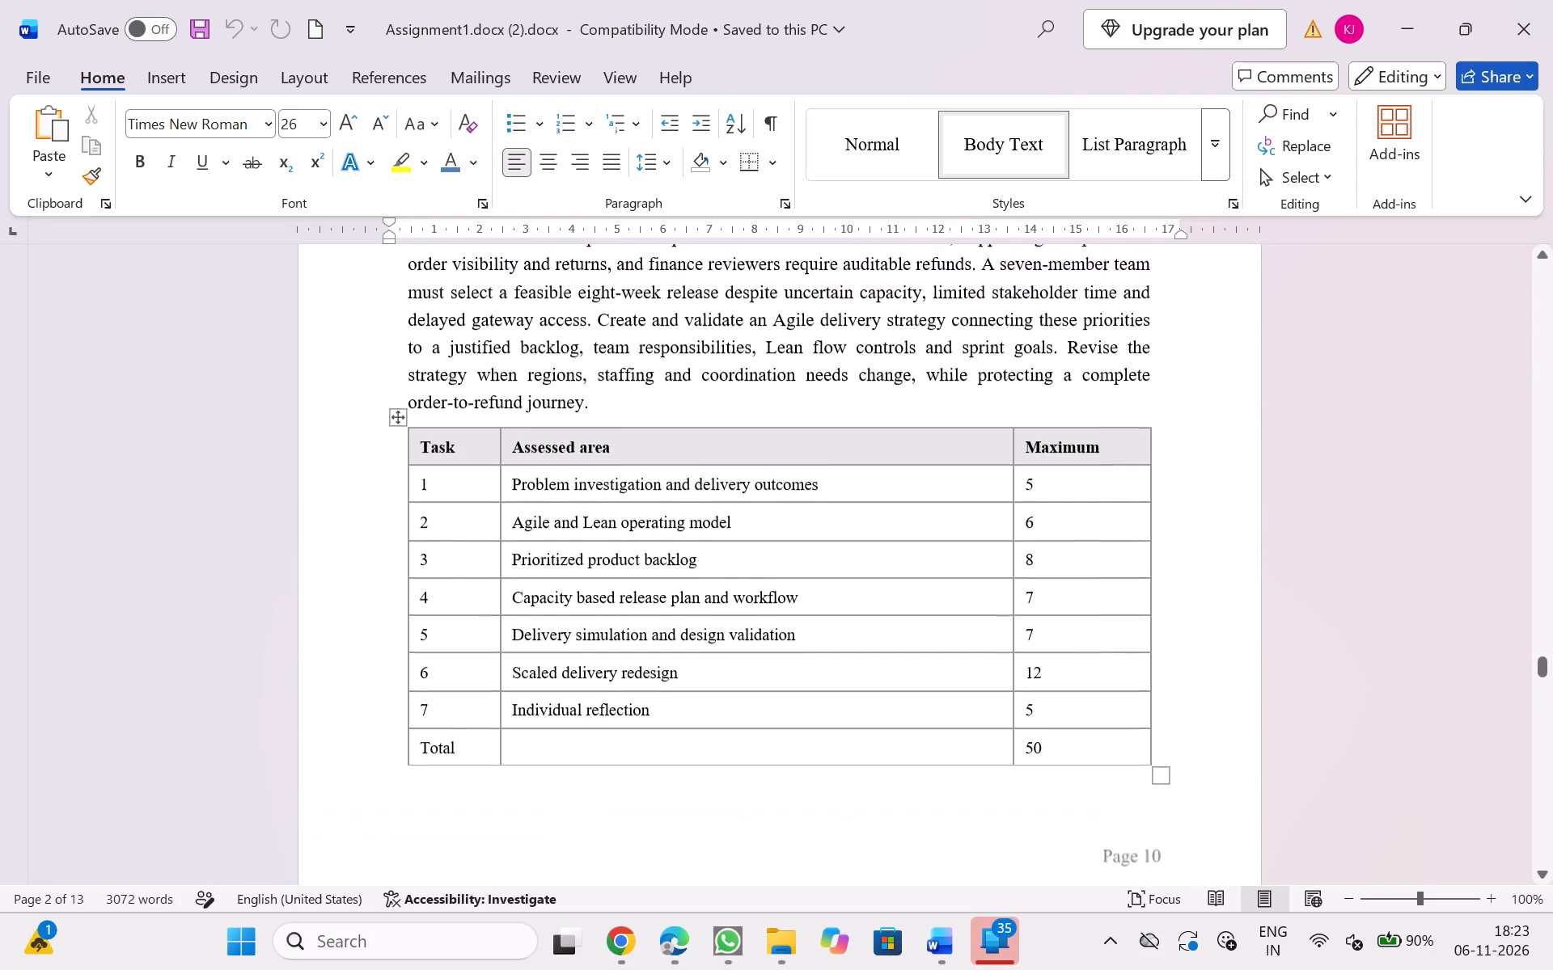
scroll(827, 391, "up", 3)
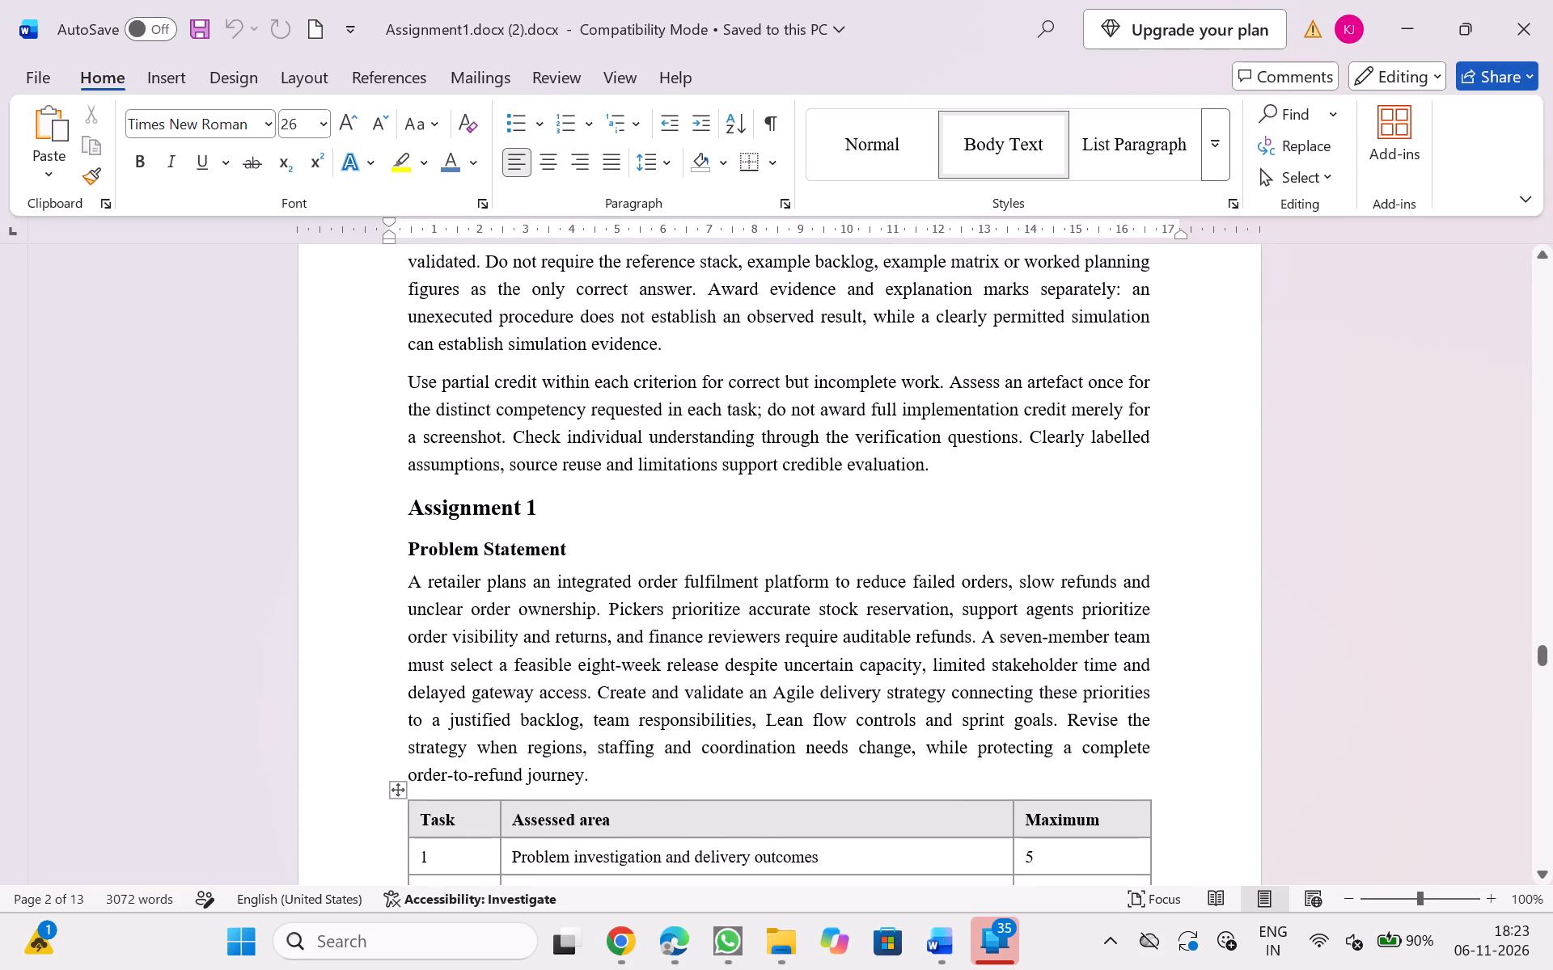
scroll(827, 391, "up", 8)
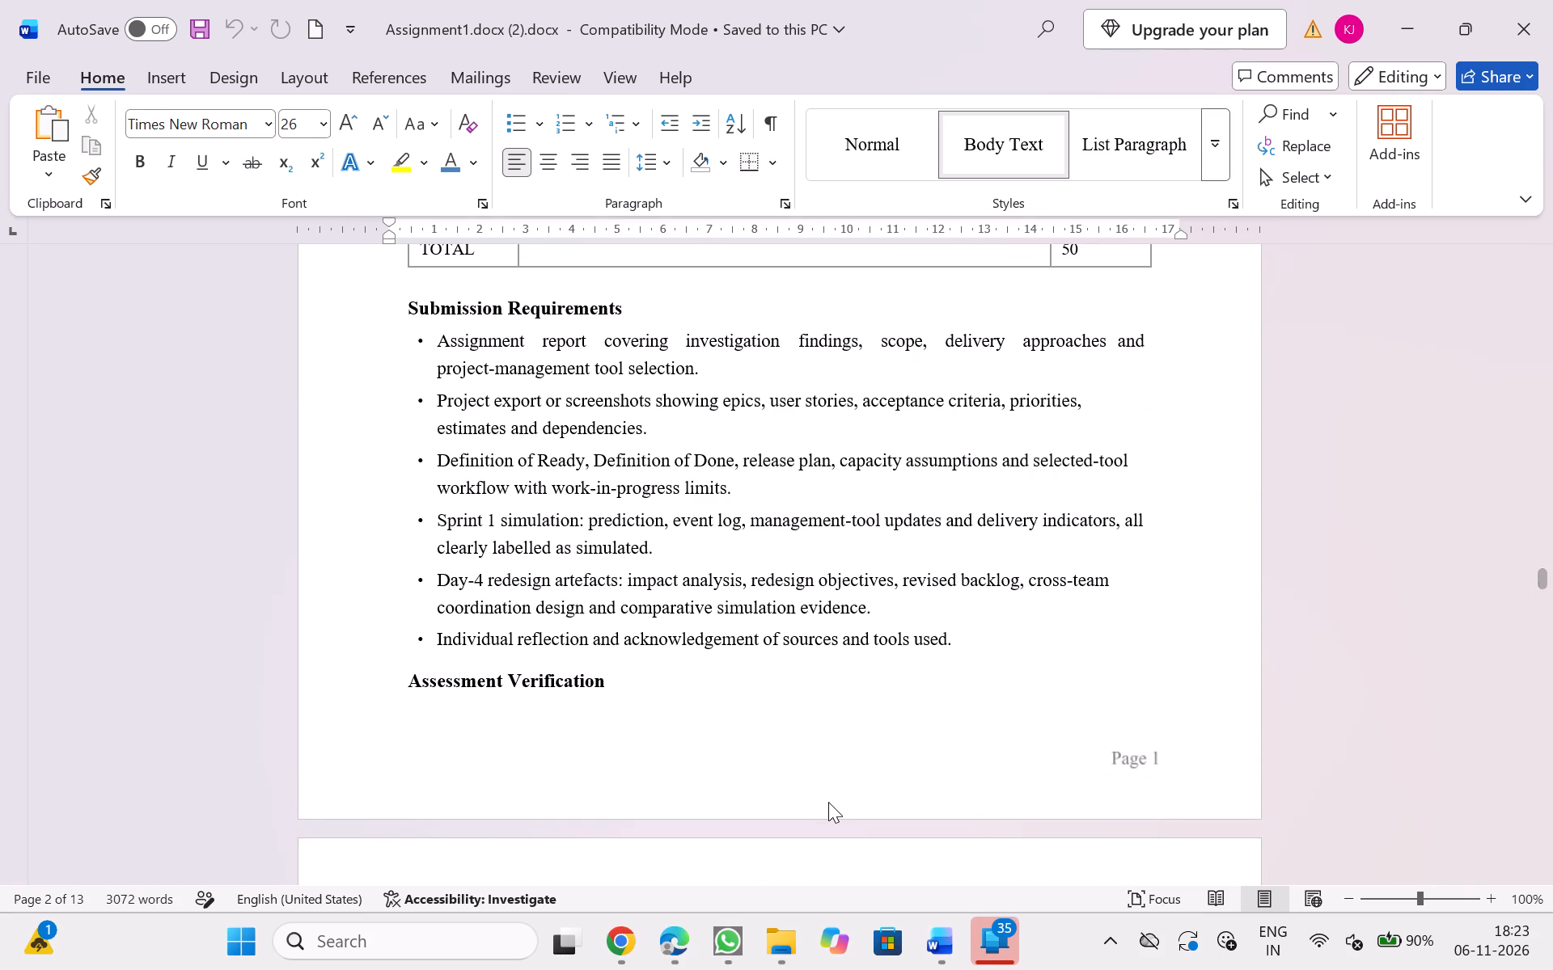
left_click(953, 636)
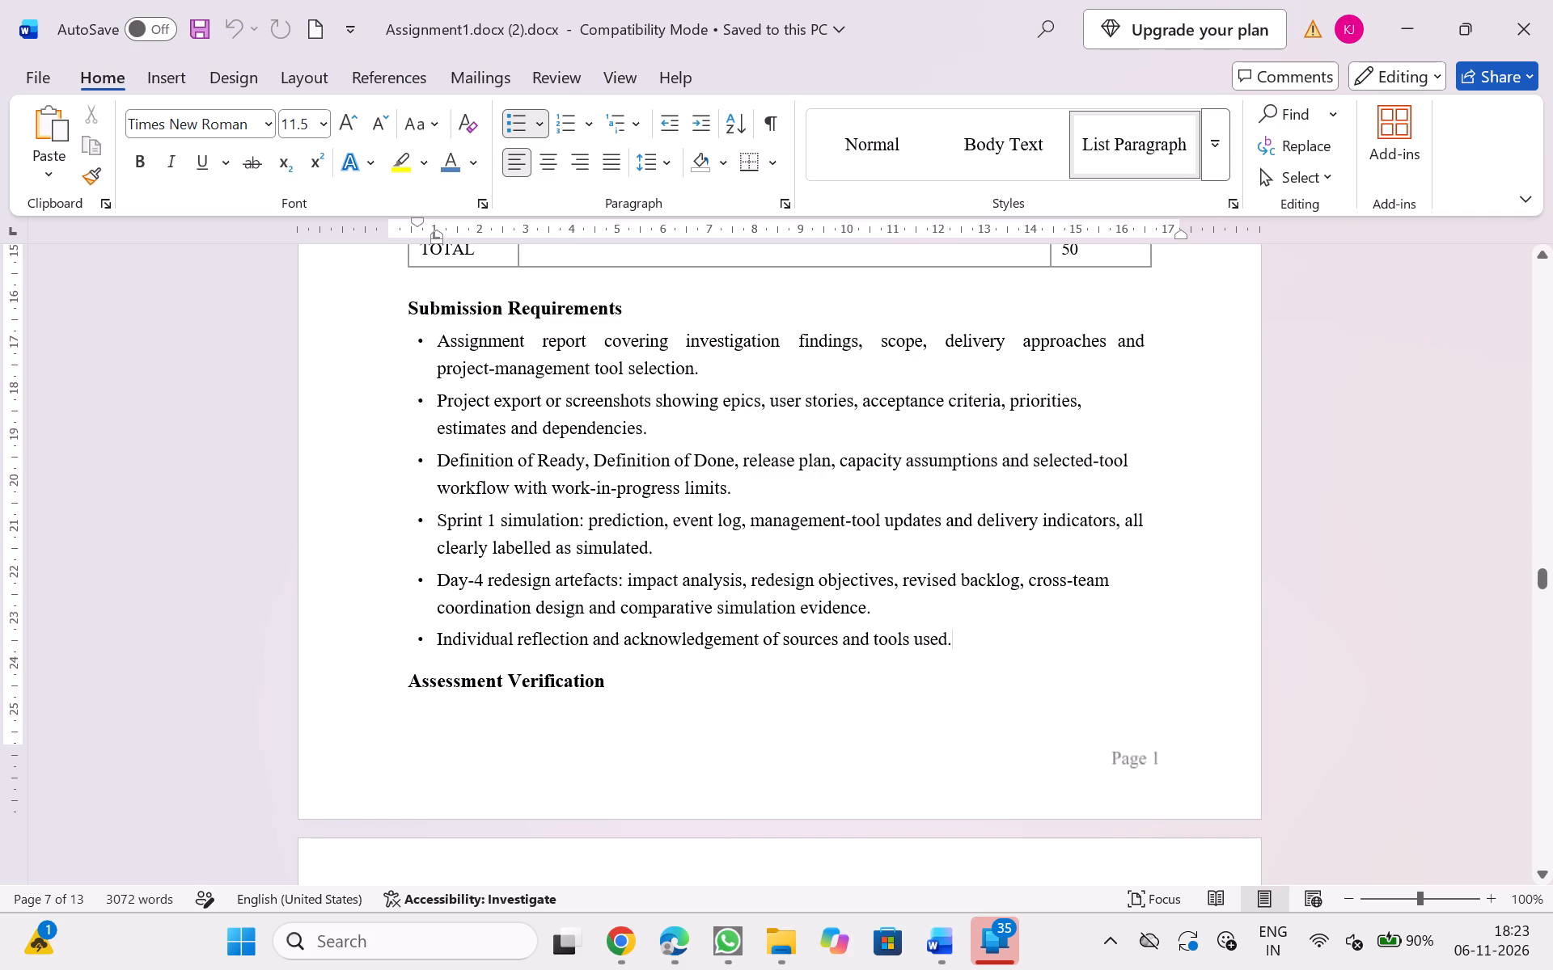
left_click(774, 435)
Review the assignment's opening pages again, covering the title block, assignment details, scenario, planning conditions table and Design Challenge.
scroll(774, 435, "up", 5)
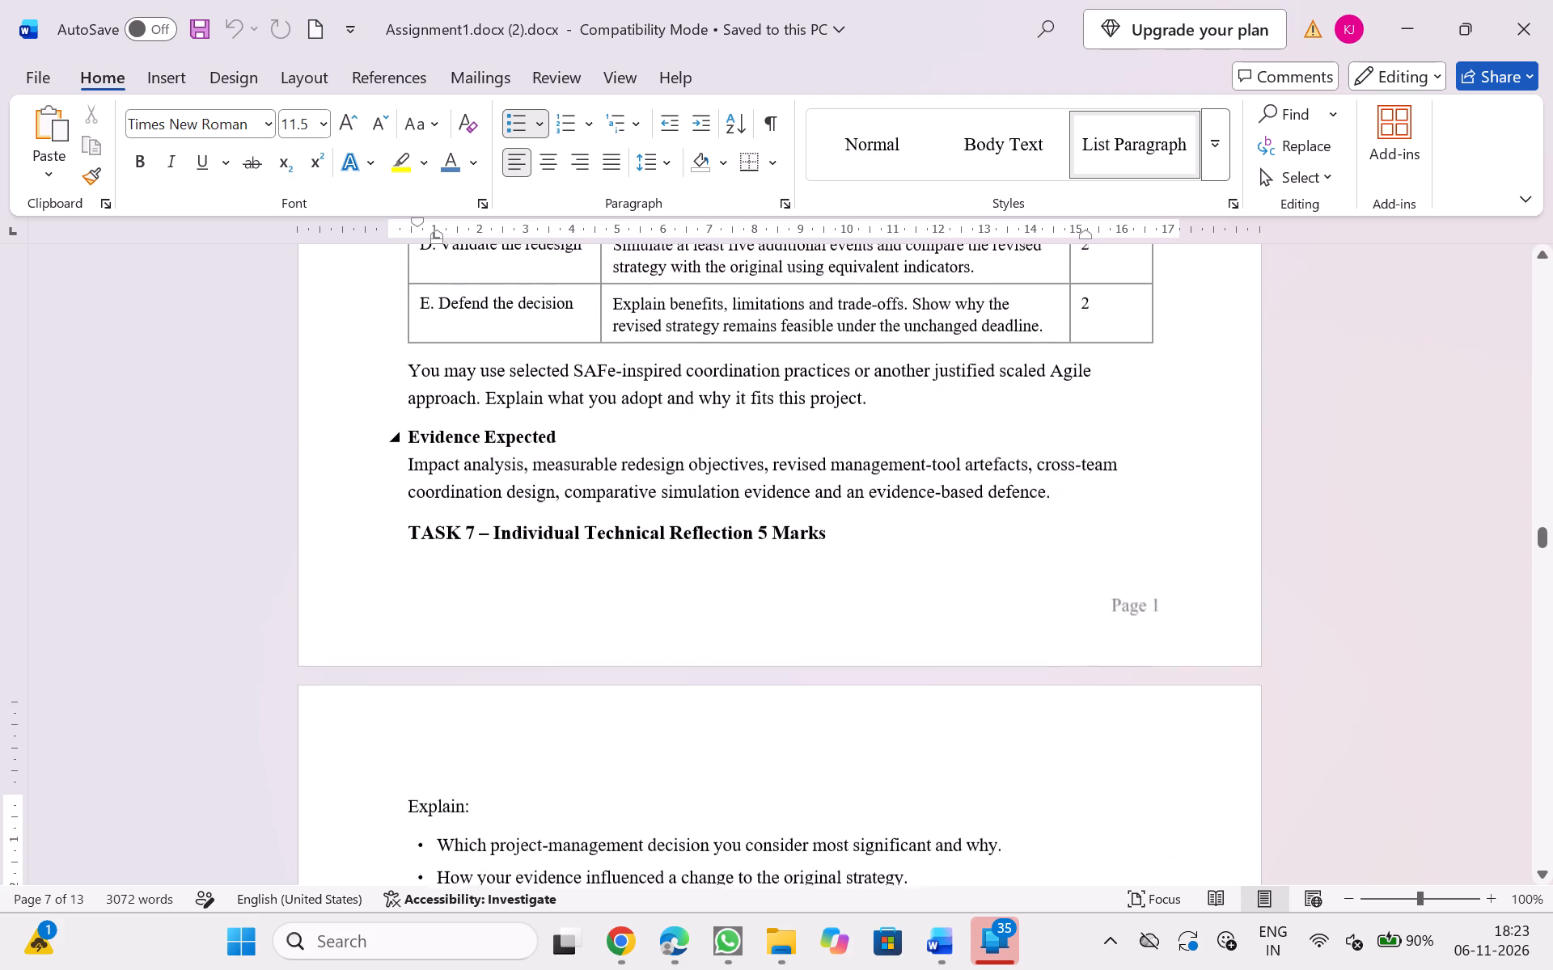
scroll(774, 435, "up", 20)
scroll(774, 435, "down", 1)
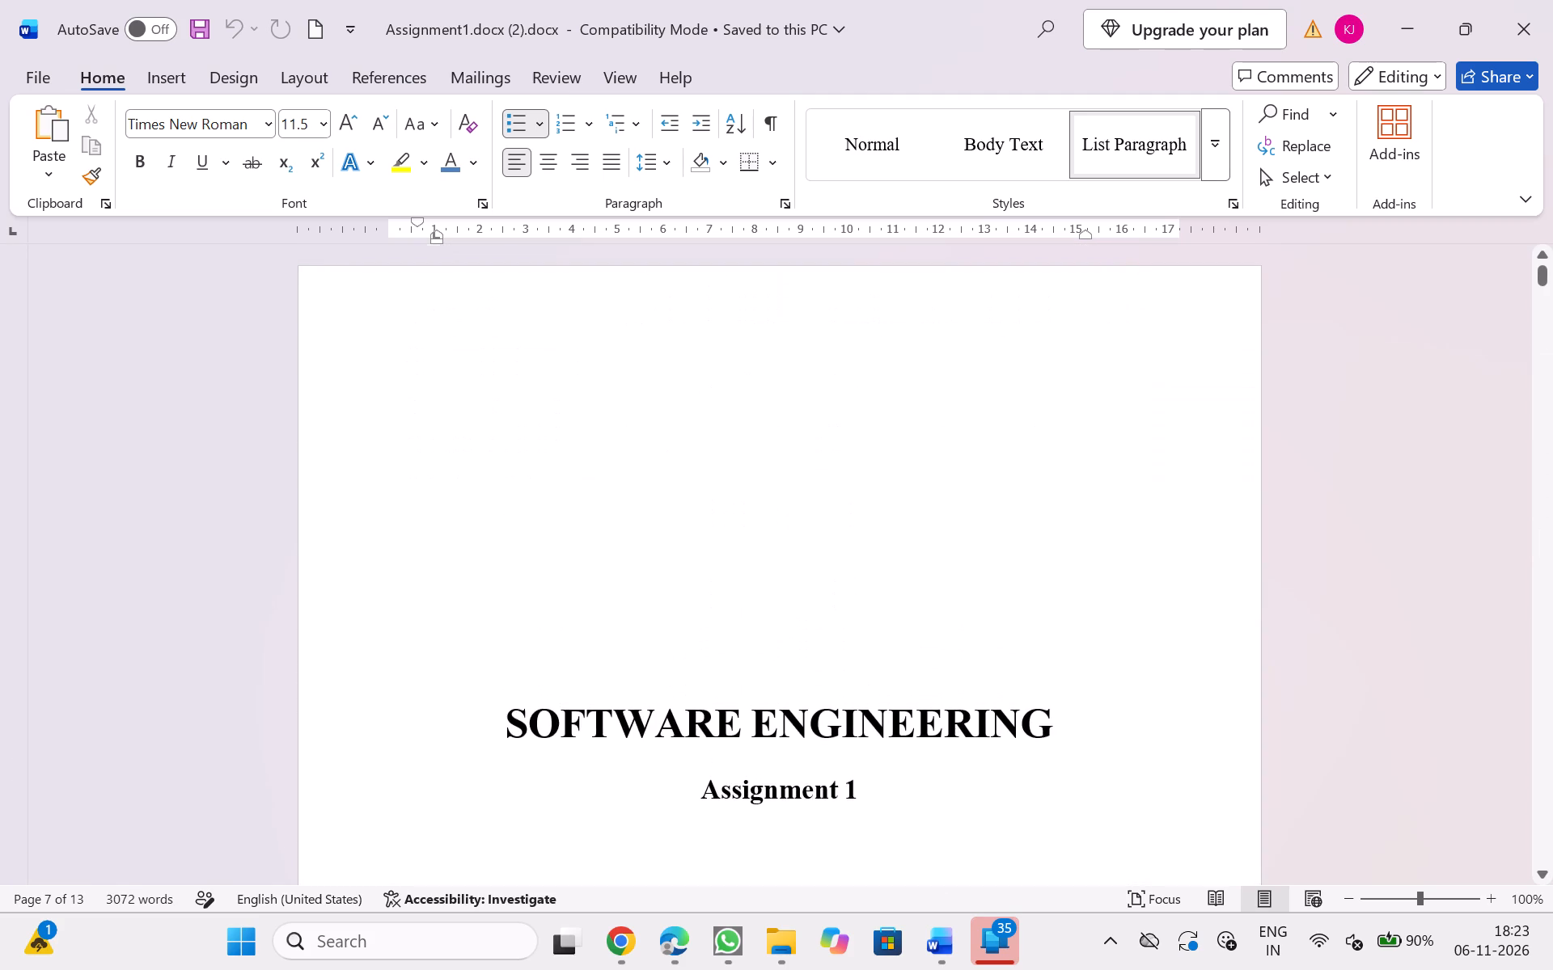
scroll(774, 435, "down", 3)
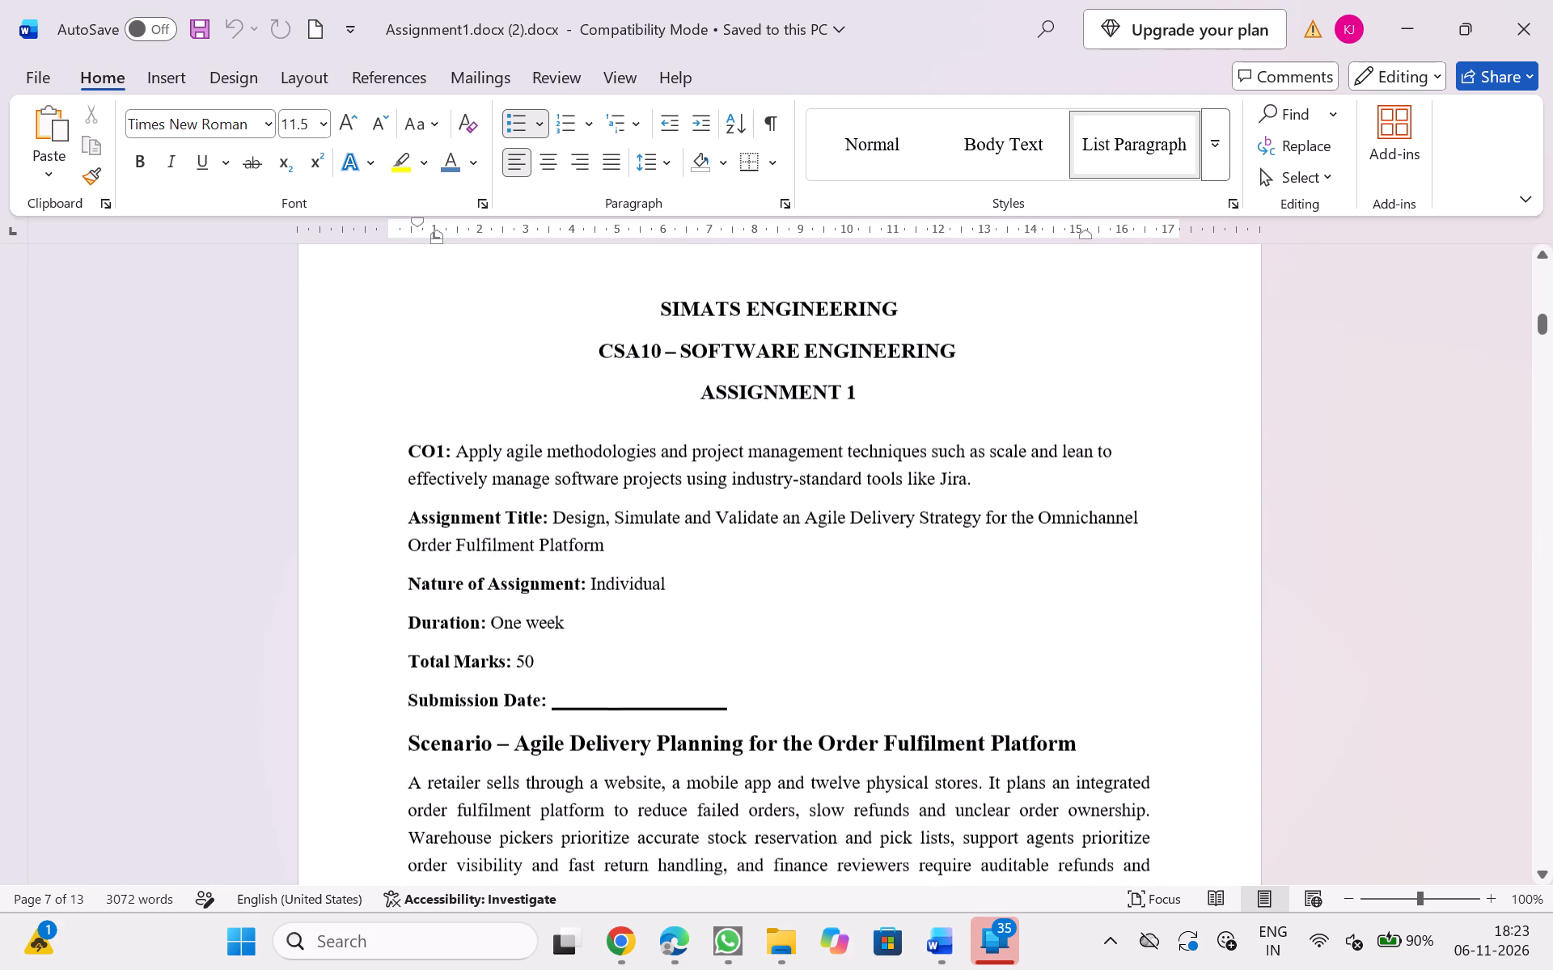
scroll(774, 435, "down", 2)
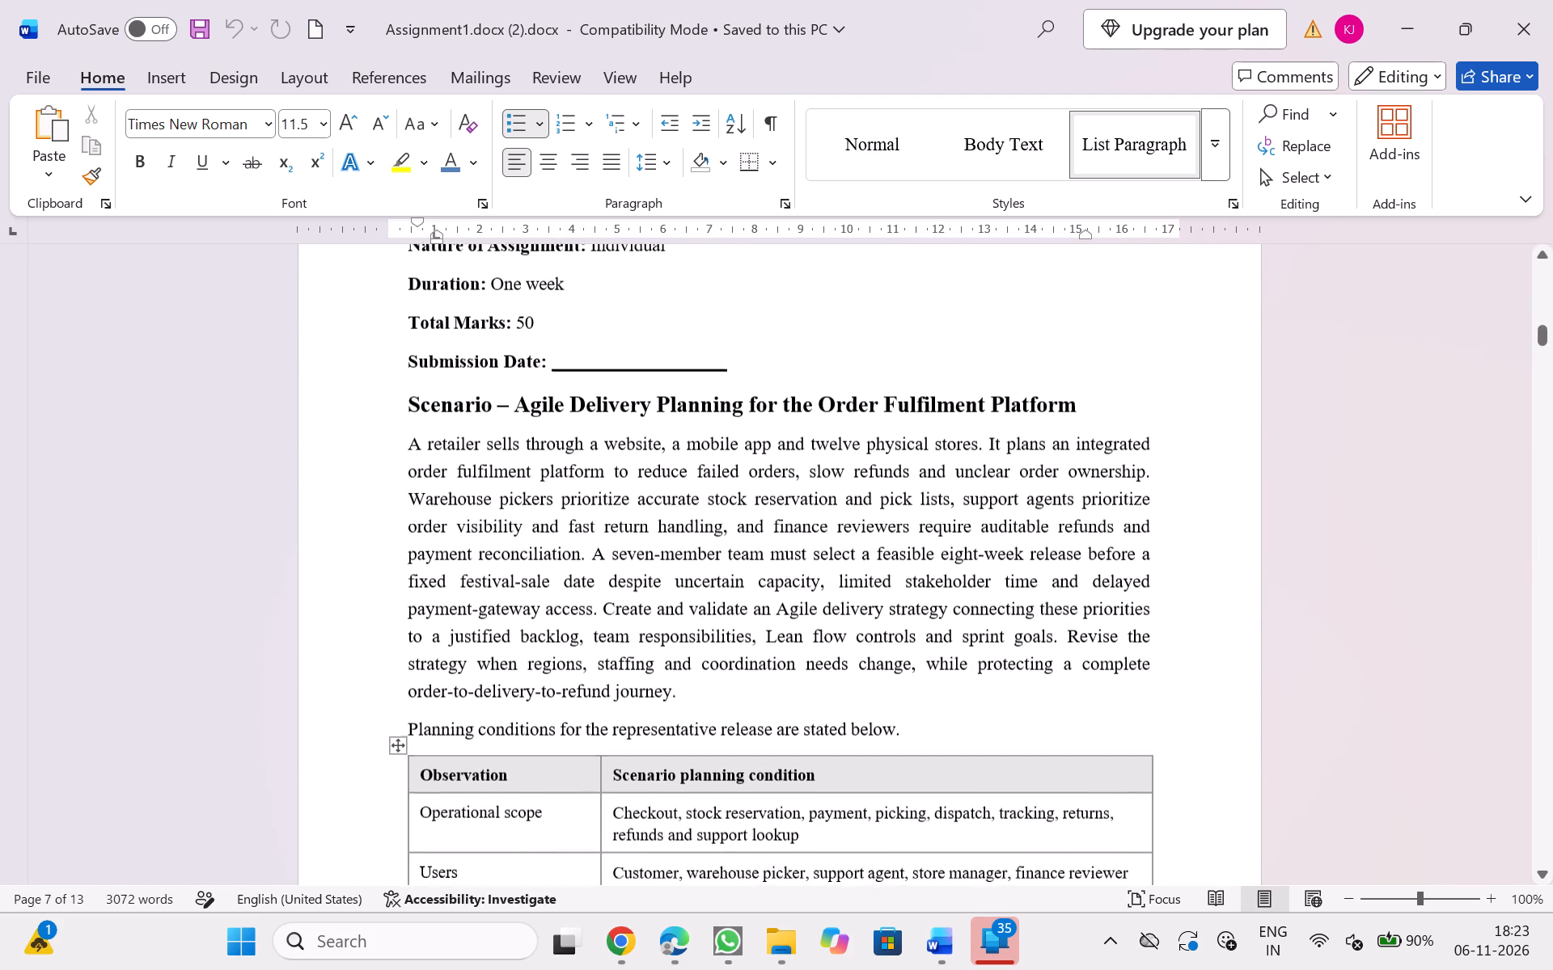
scroll(774, 435, "down", 2)
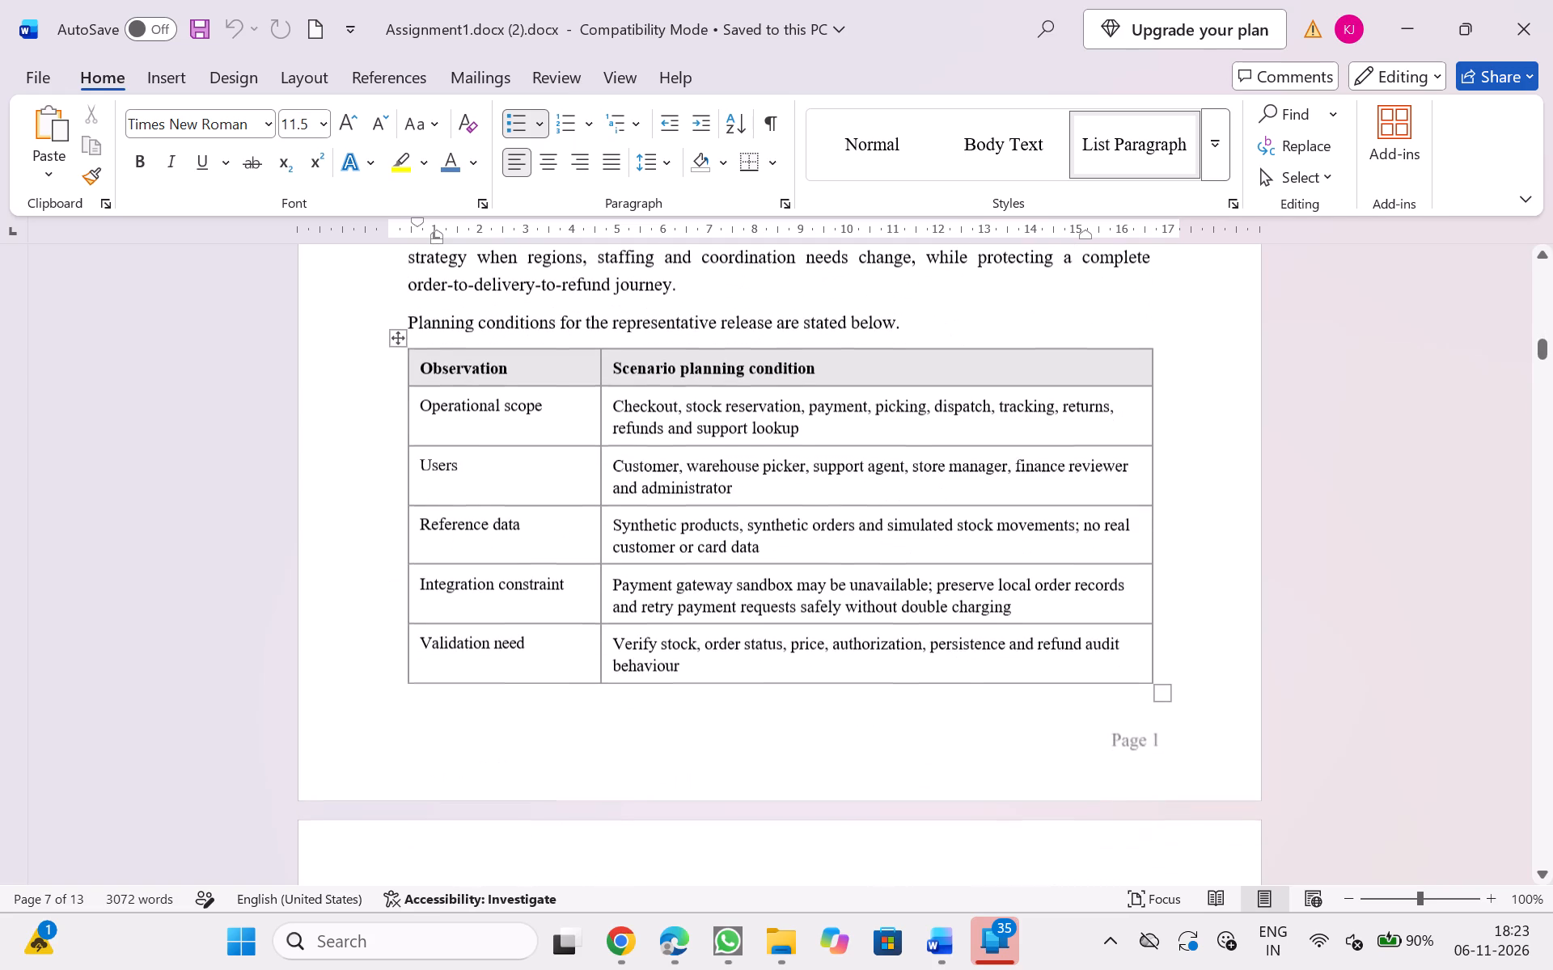
scroll(774, 435, "down", 4)
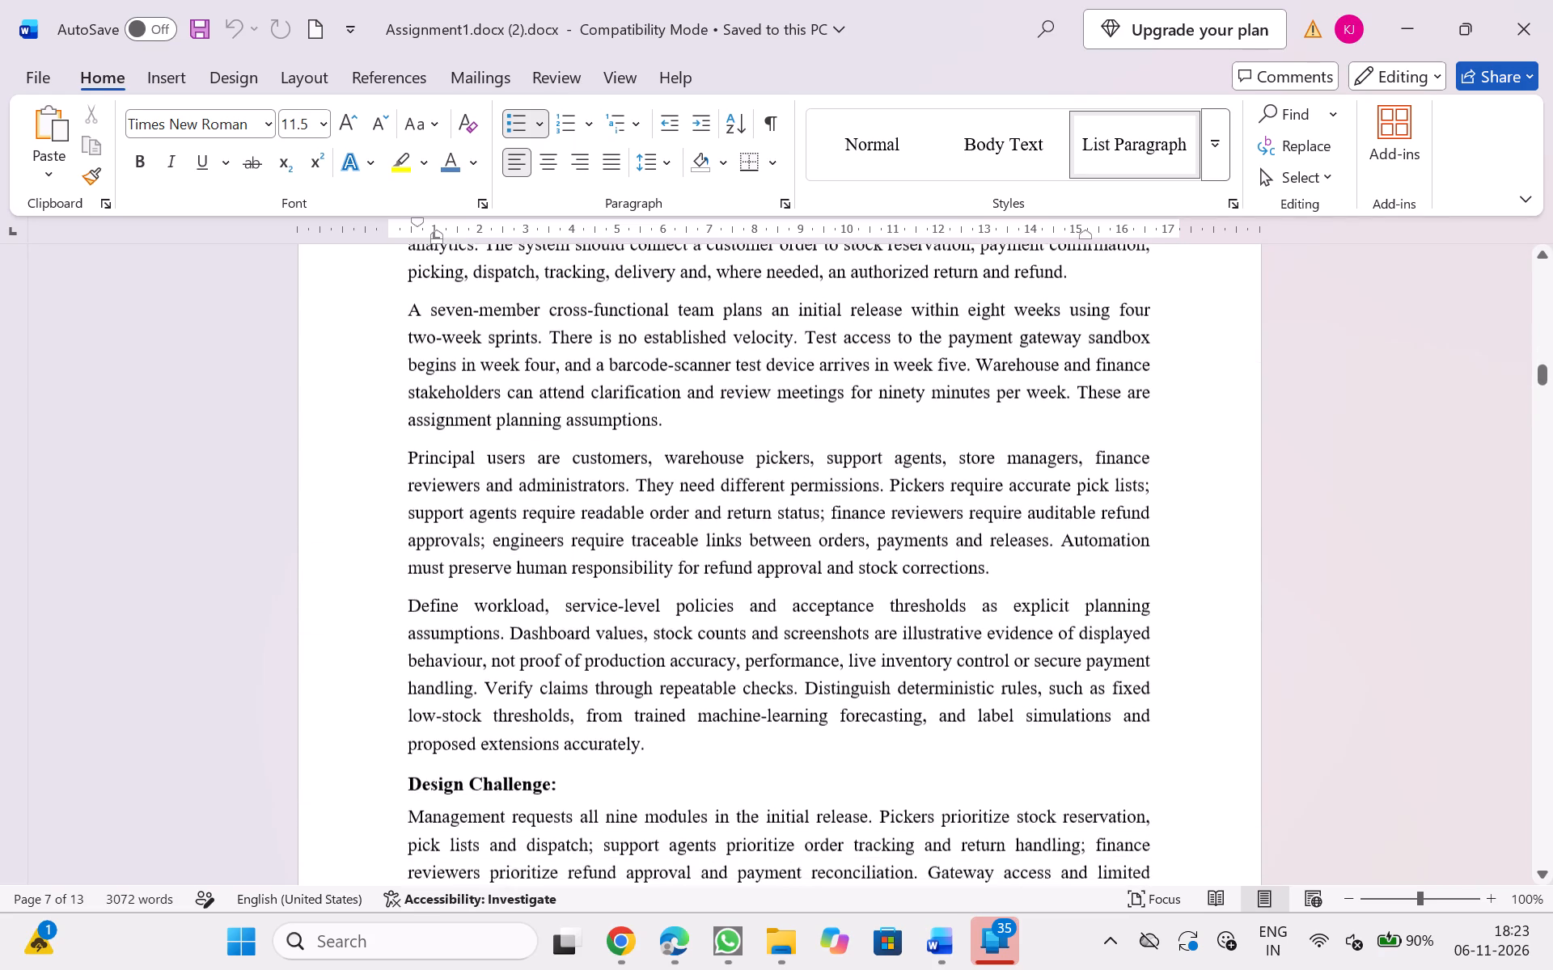
scroll(774, 435, "down", 3)
scroll(774, 435, "up", 1)
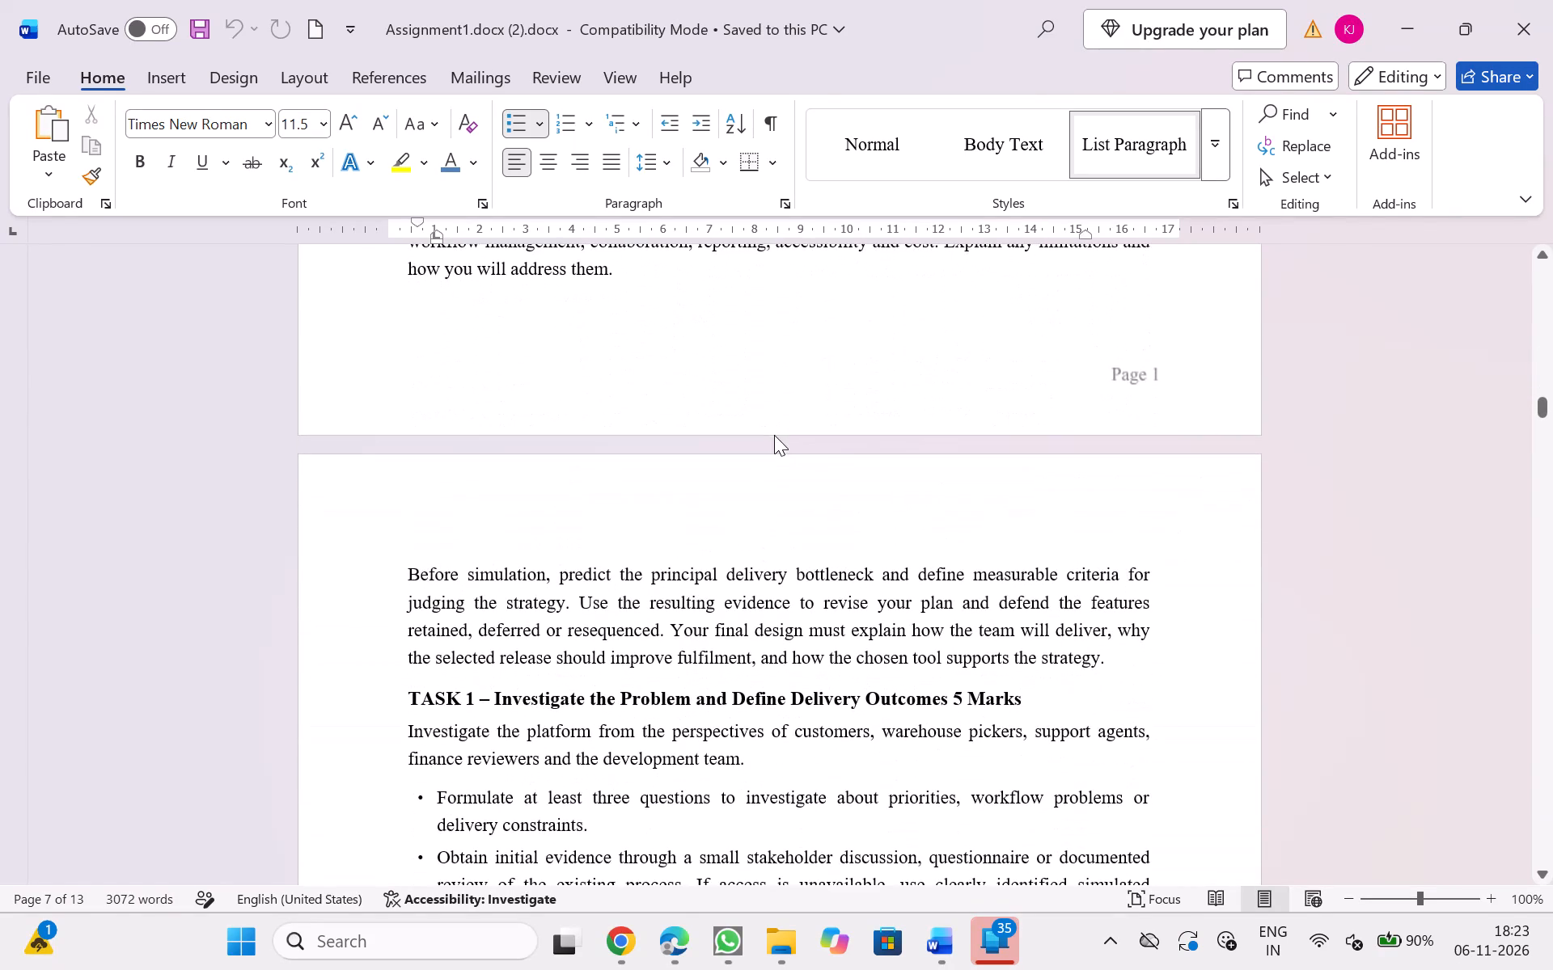
scroll(774, 435, "up", 2)
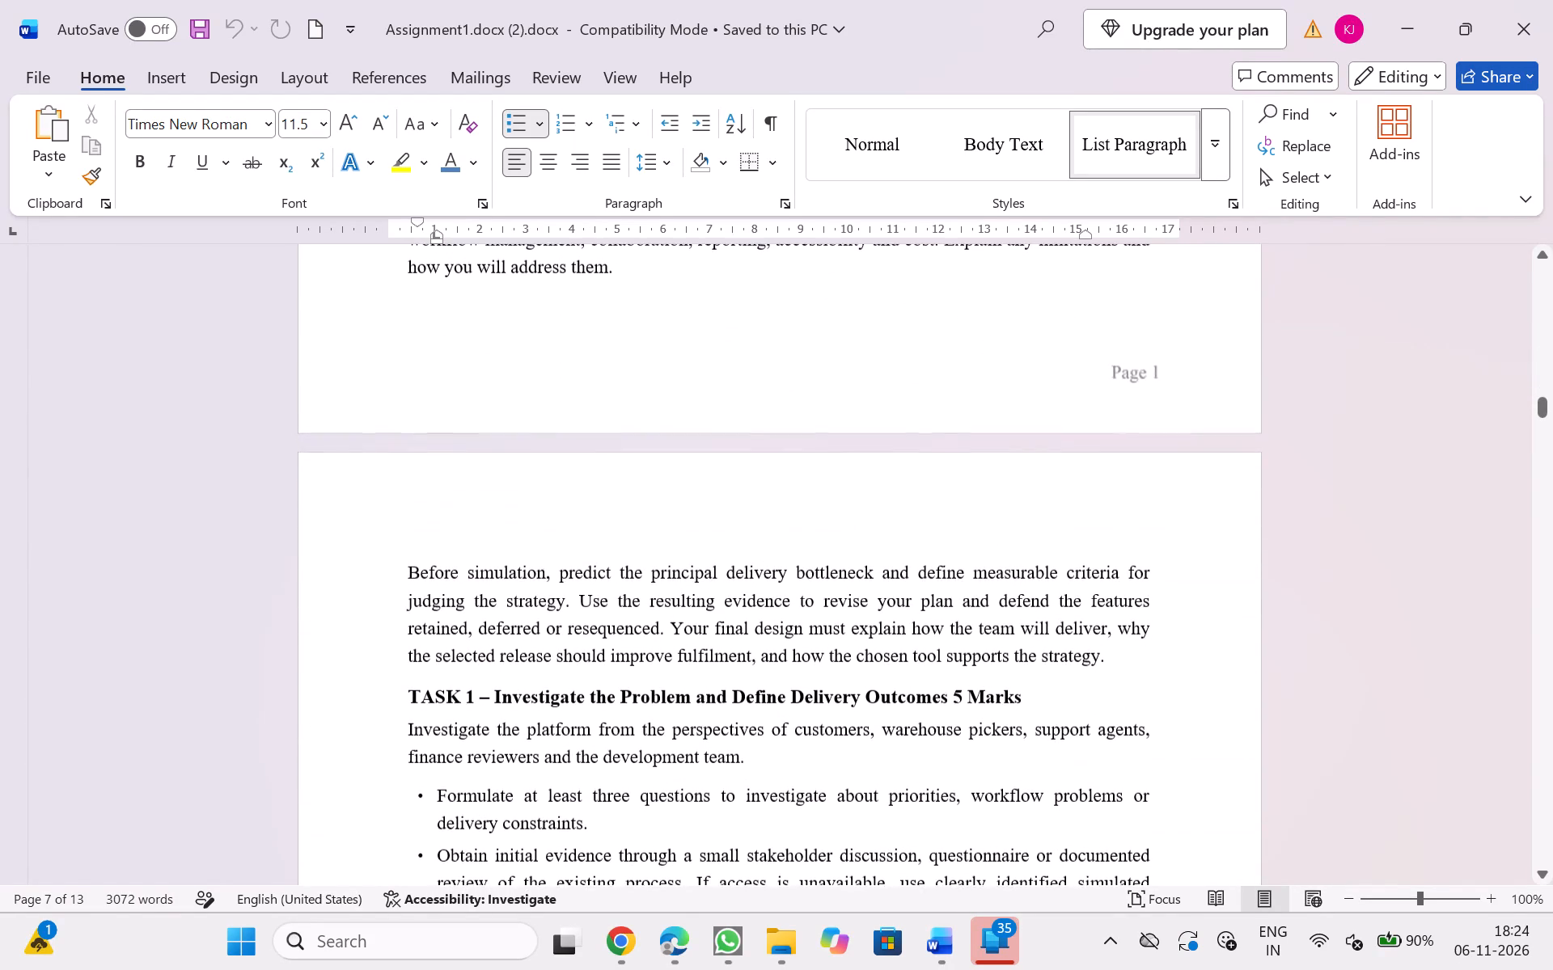
scroll(774, 435, "up", 6)
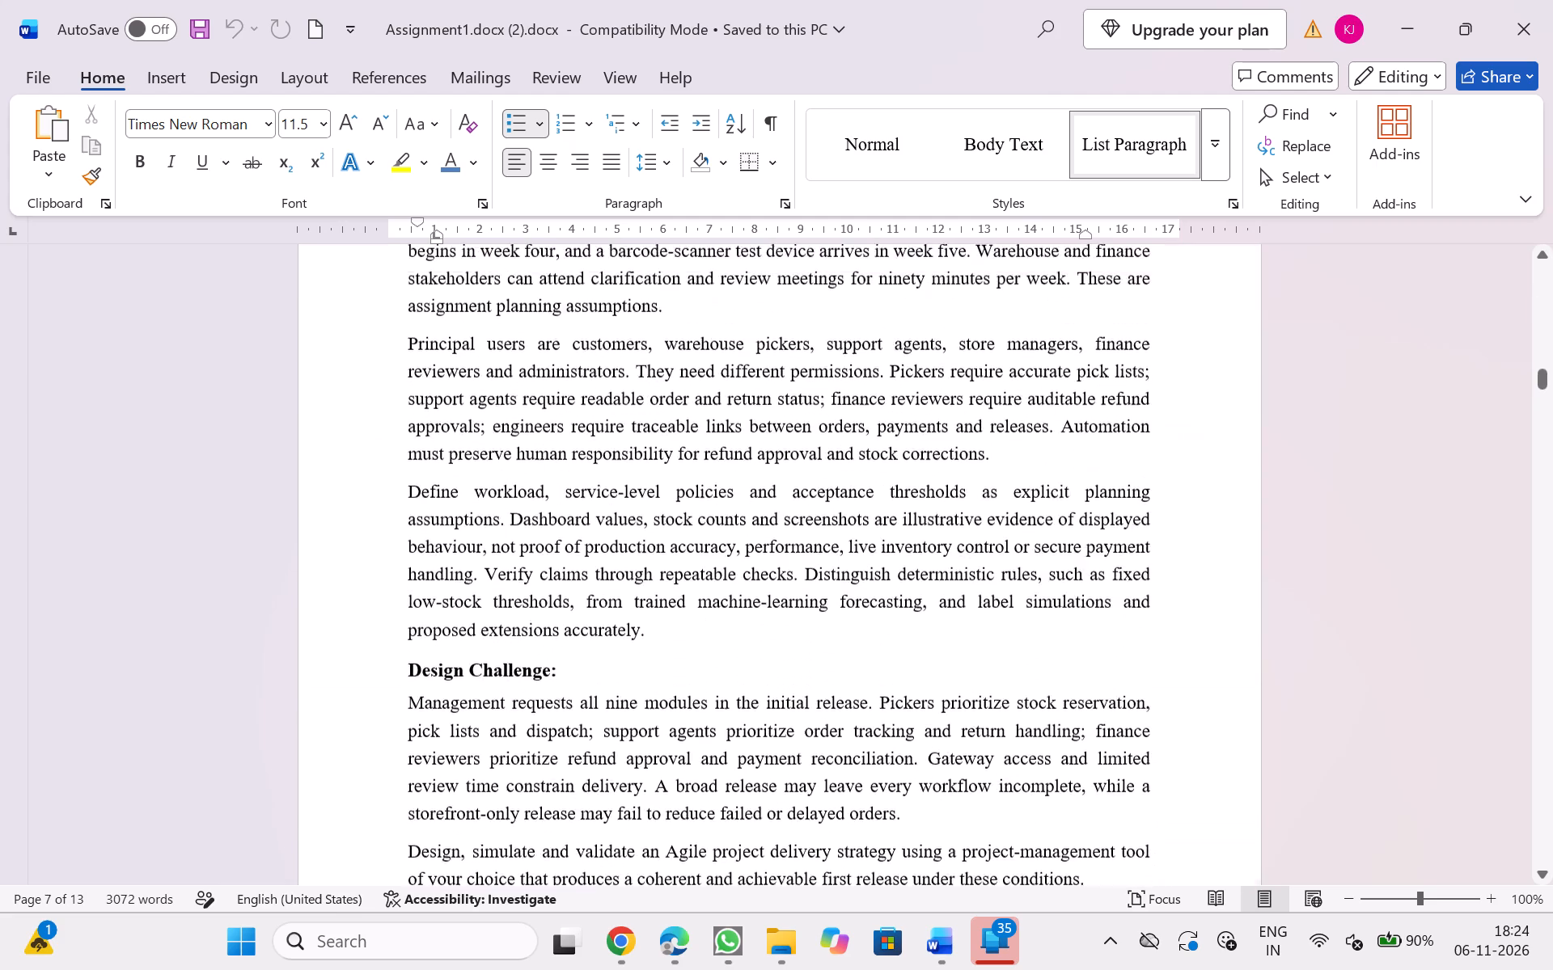
scroll(774, 435, "up", 3)
scroll(774, 435, "down", 3)
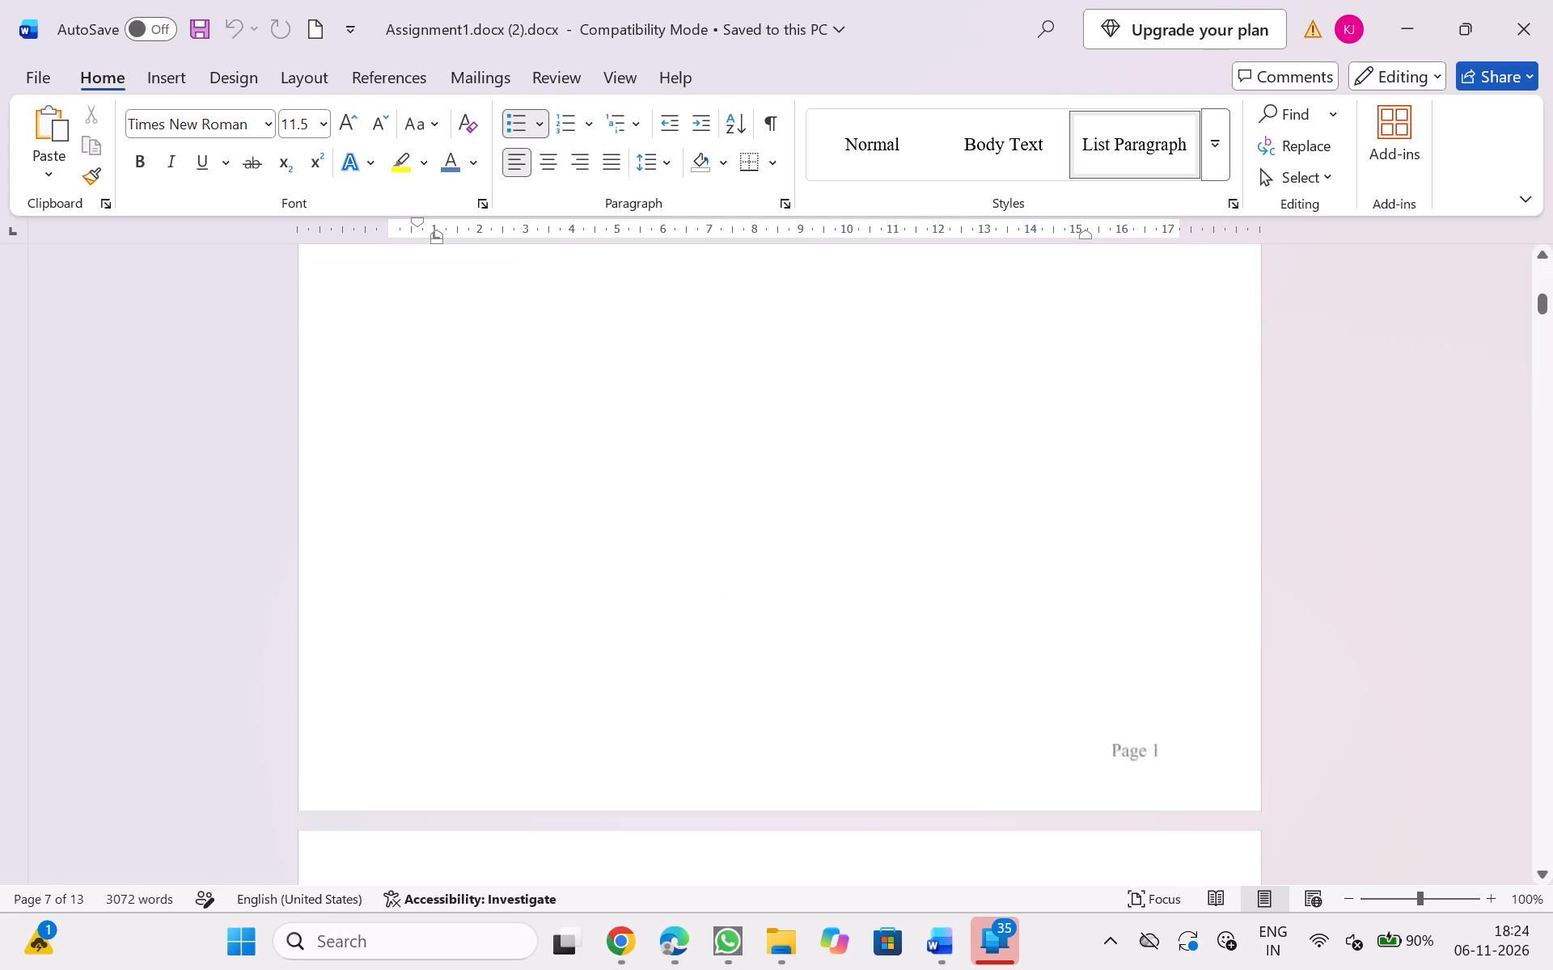
scroll(774, 435, "down", 6)
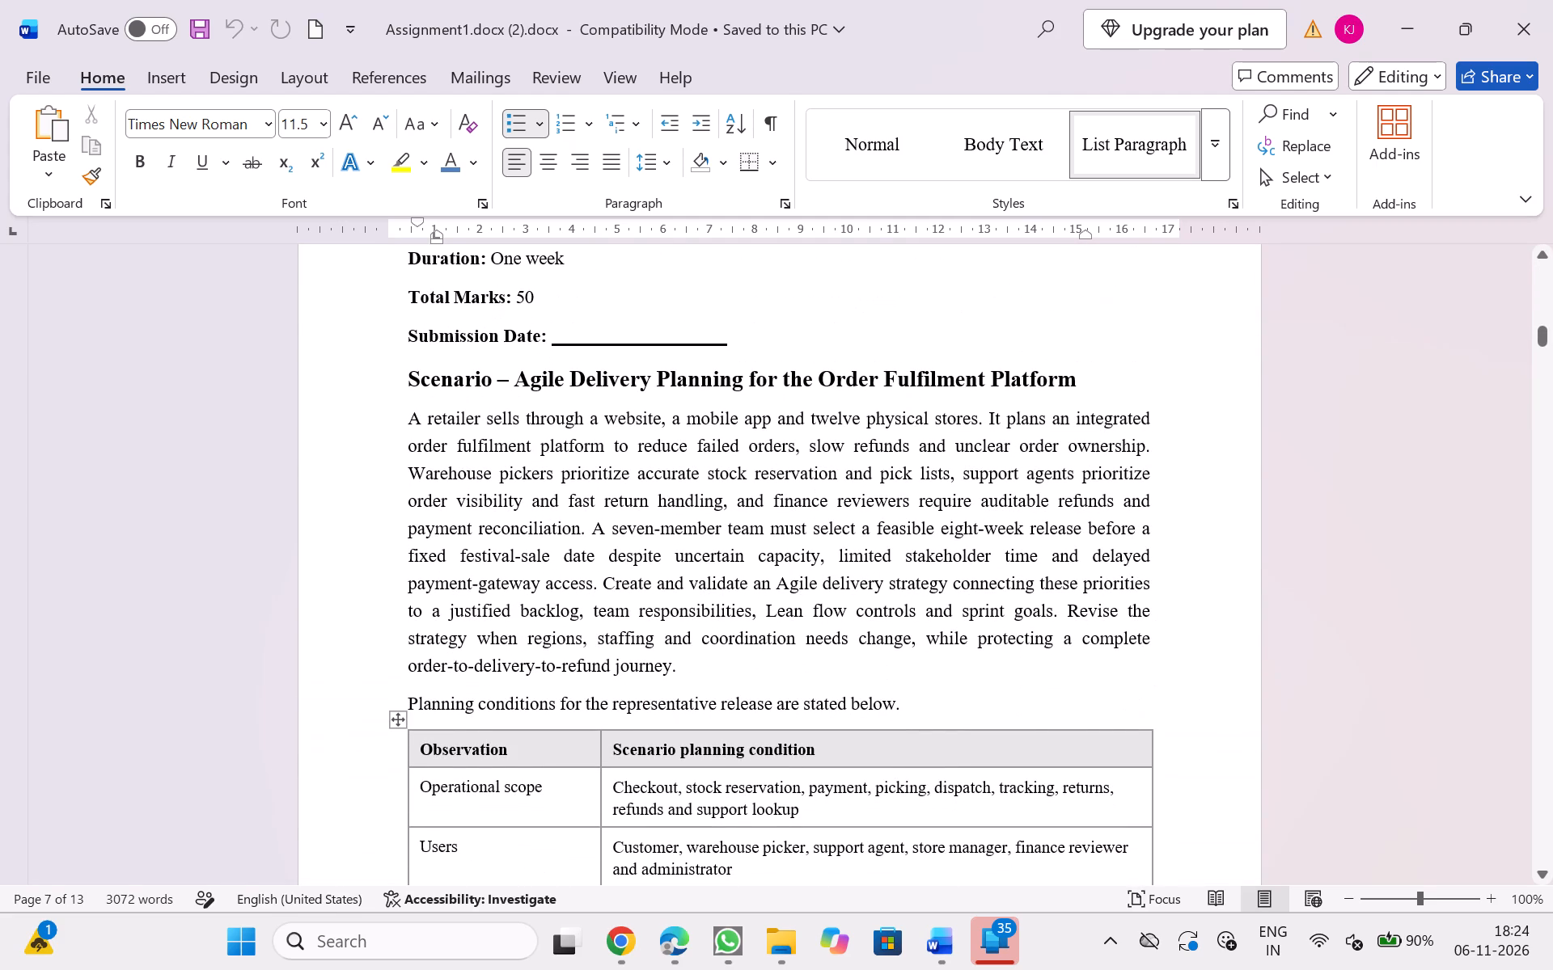
scroll(774, 435, "up", 2)
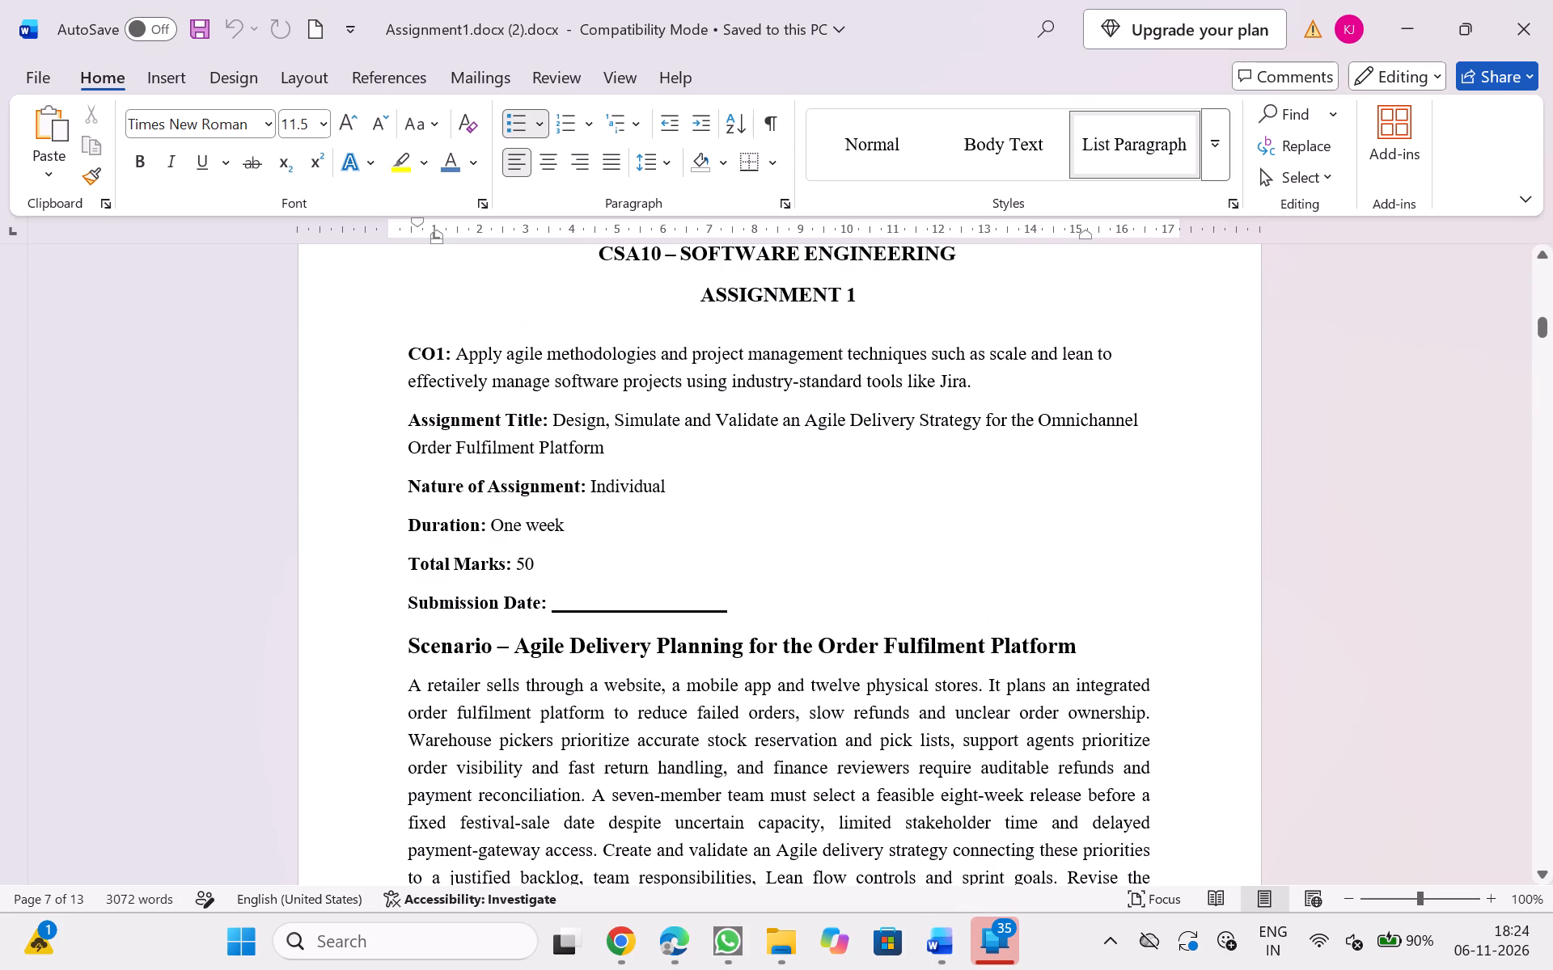
scroll(774, 435, "up", 2)
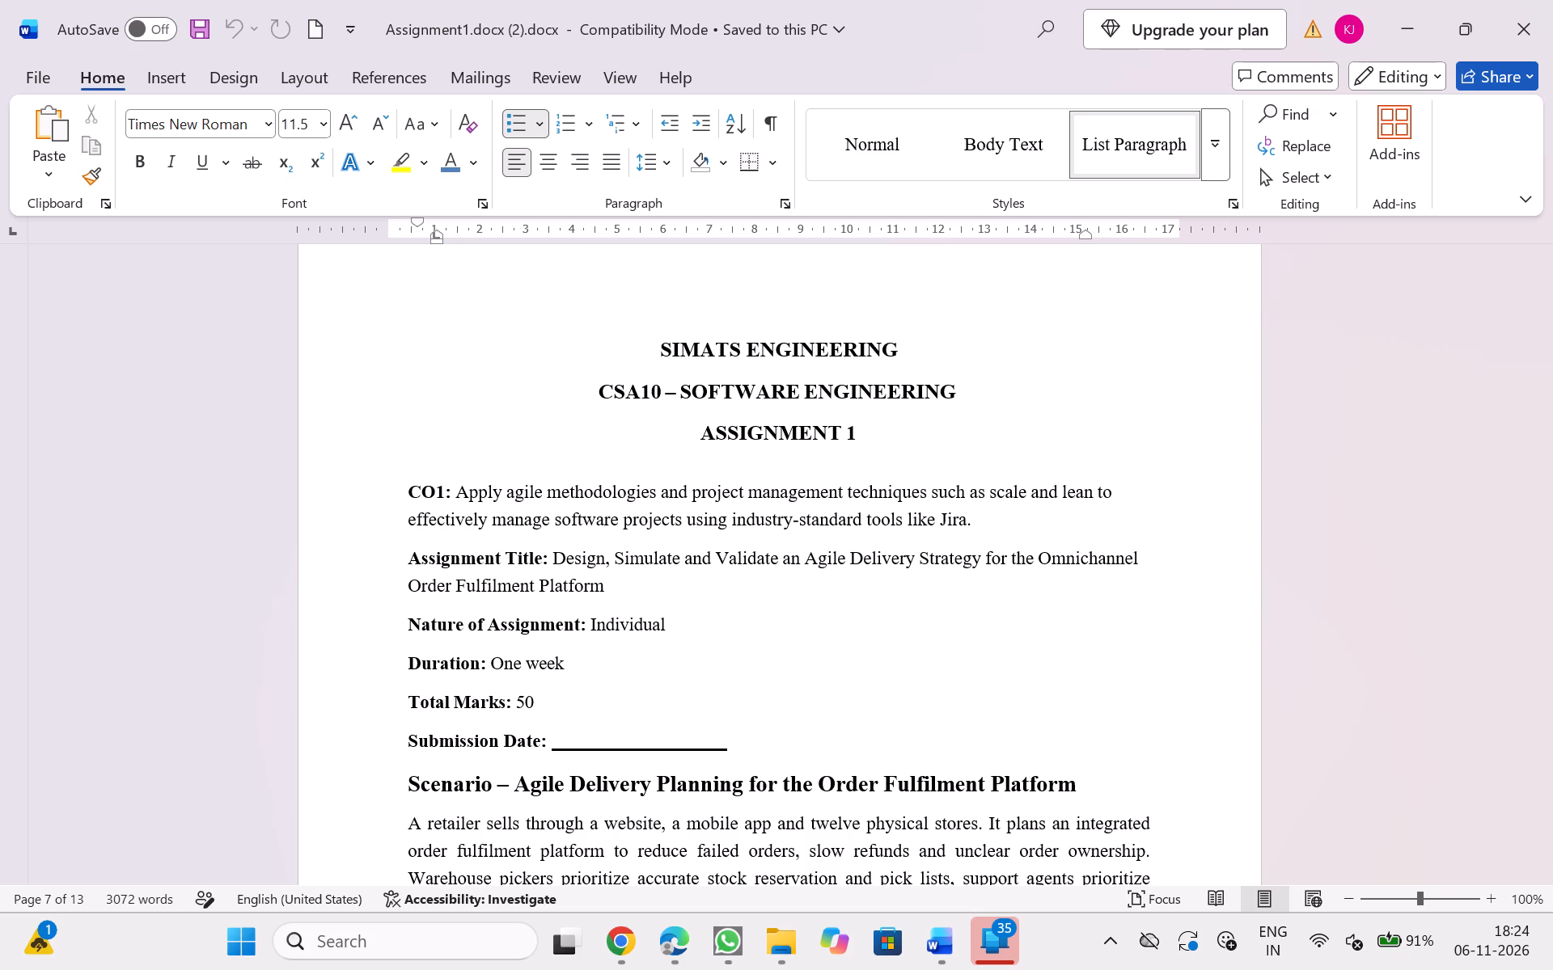
Add a "Name :" line with the student's name below the Assignment Title.
left_click(687, 622)
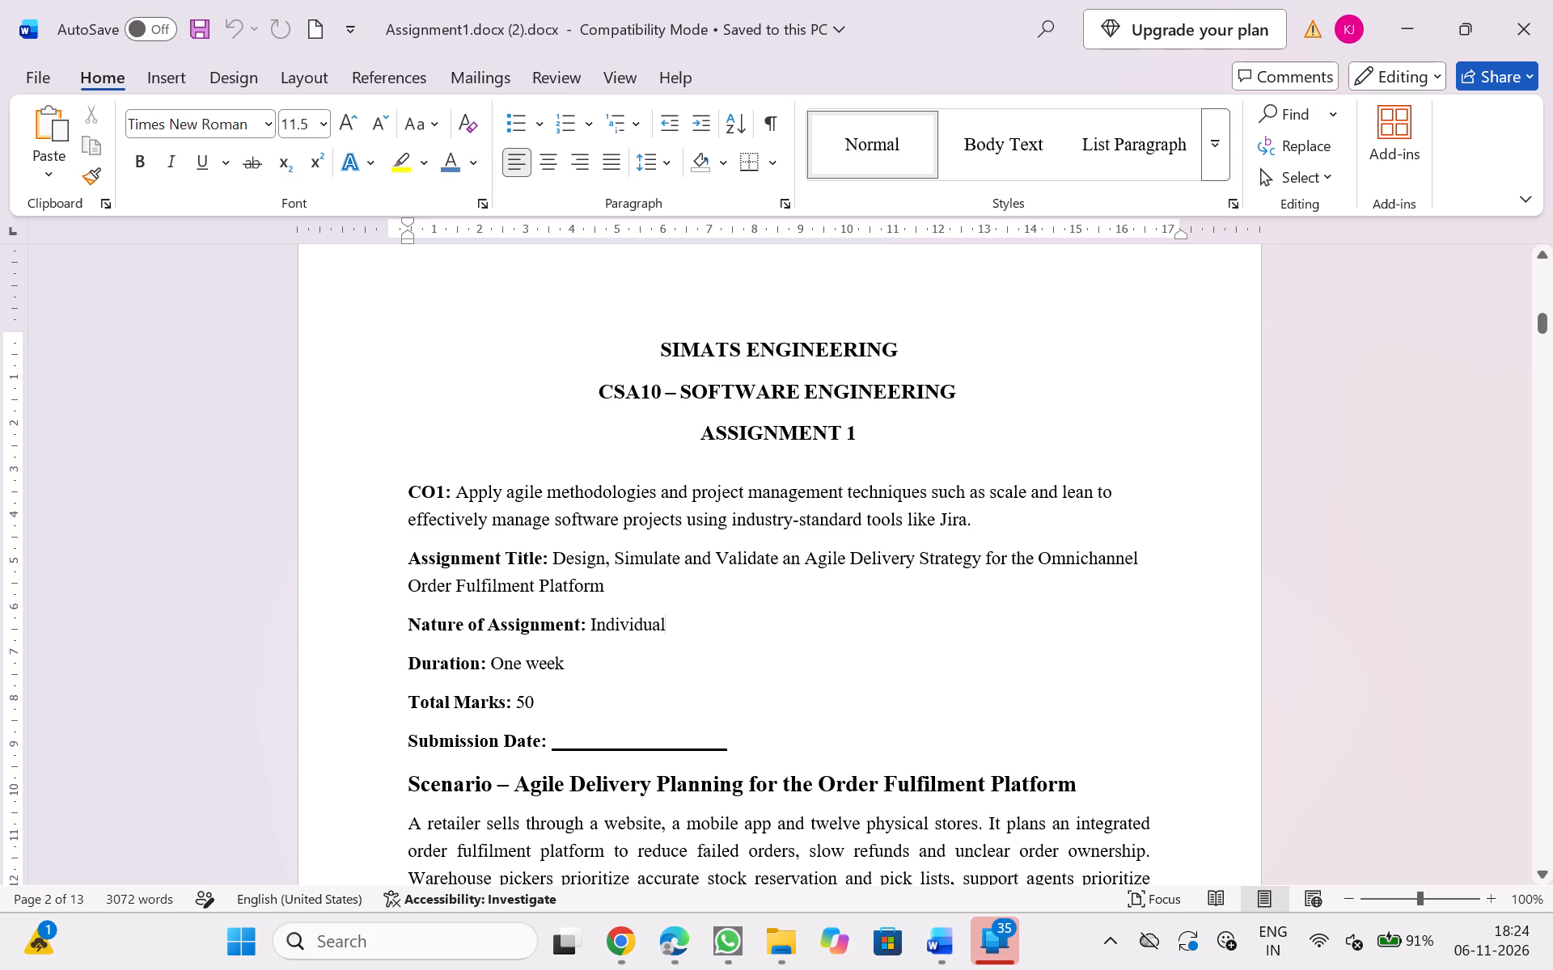
left_click(638, 598)
key("Return")
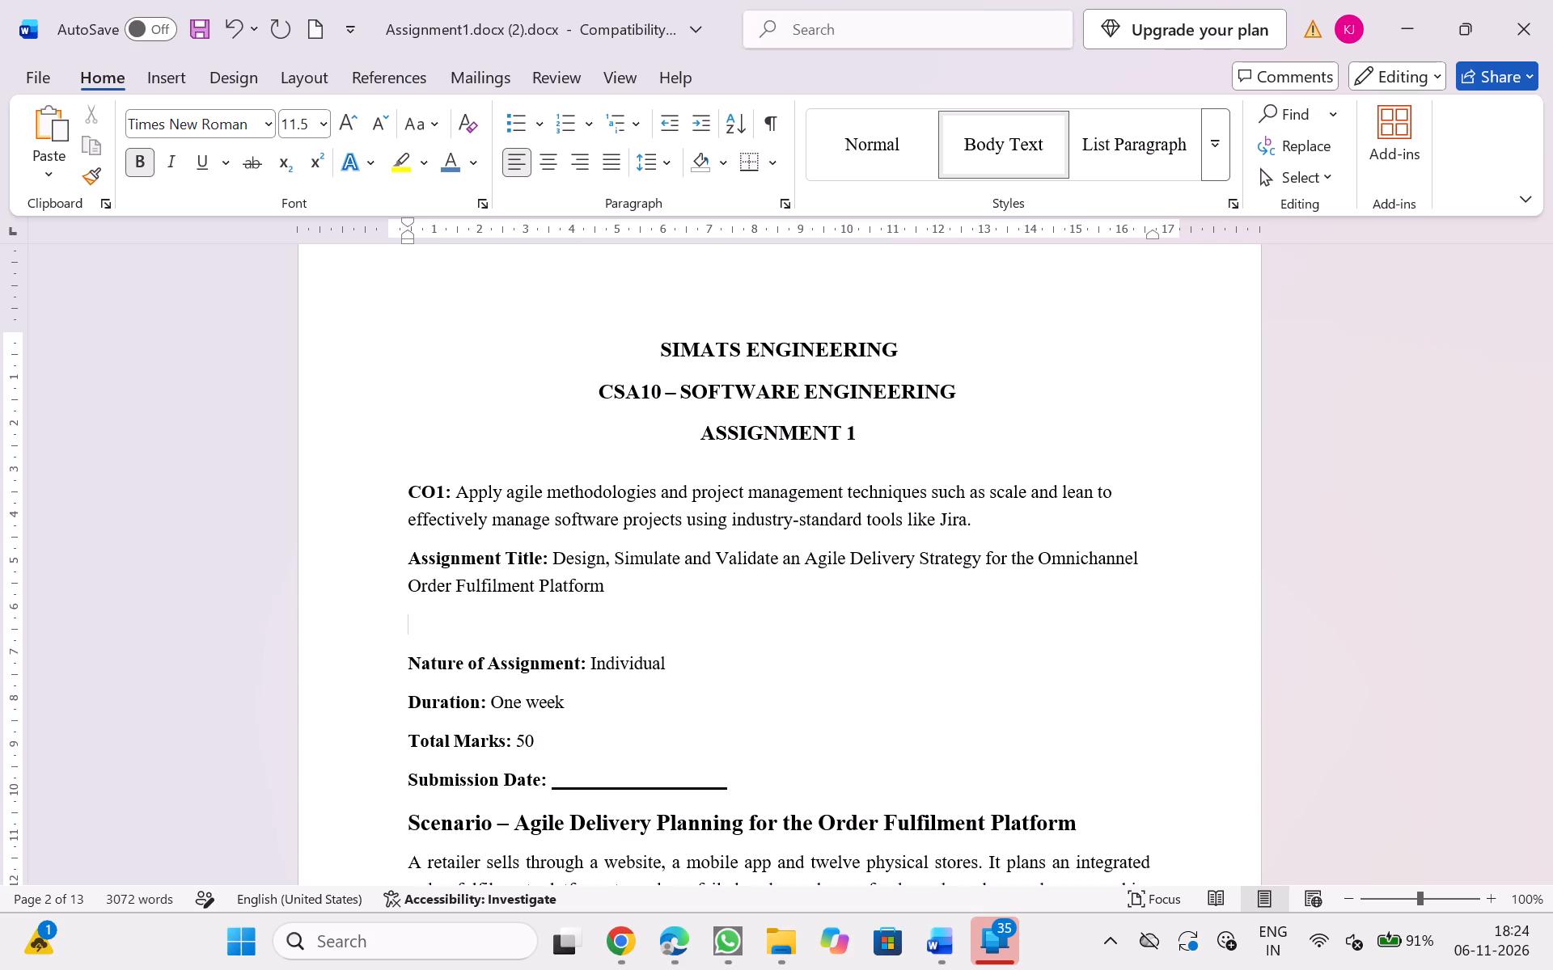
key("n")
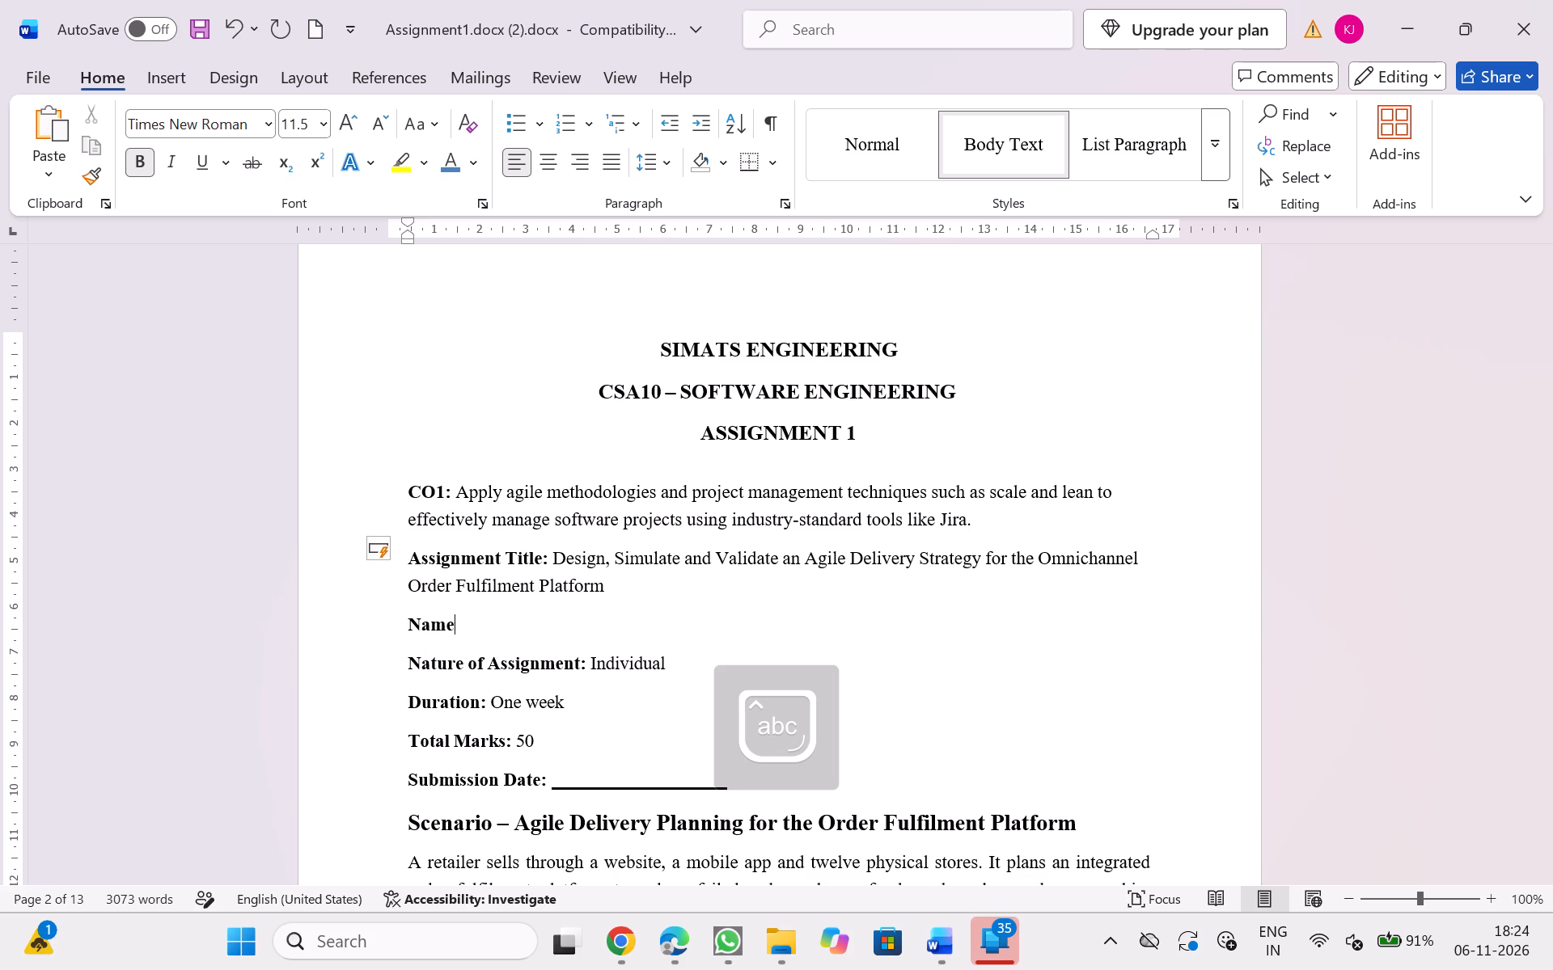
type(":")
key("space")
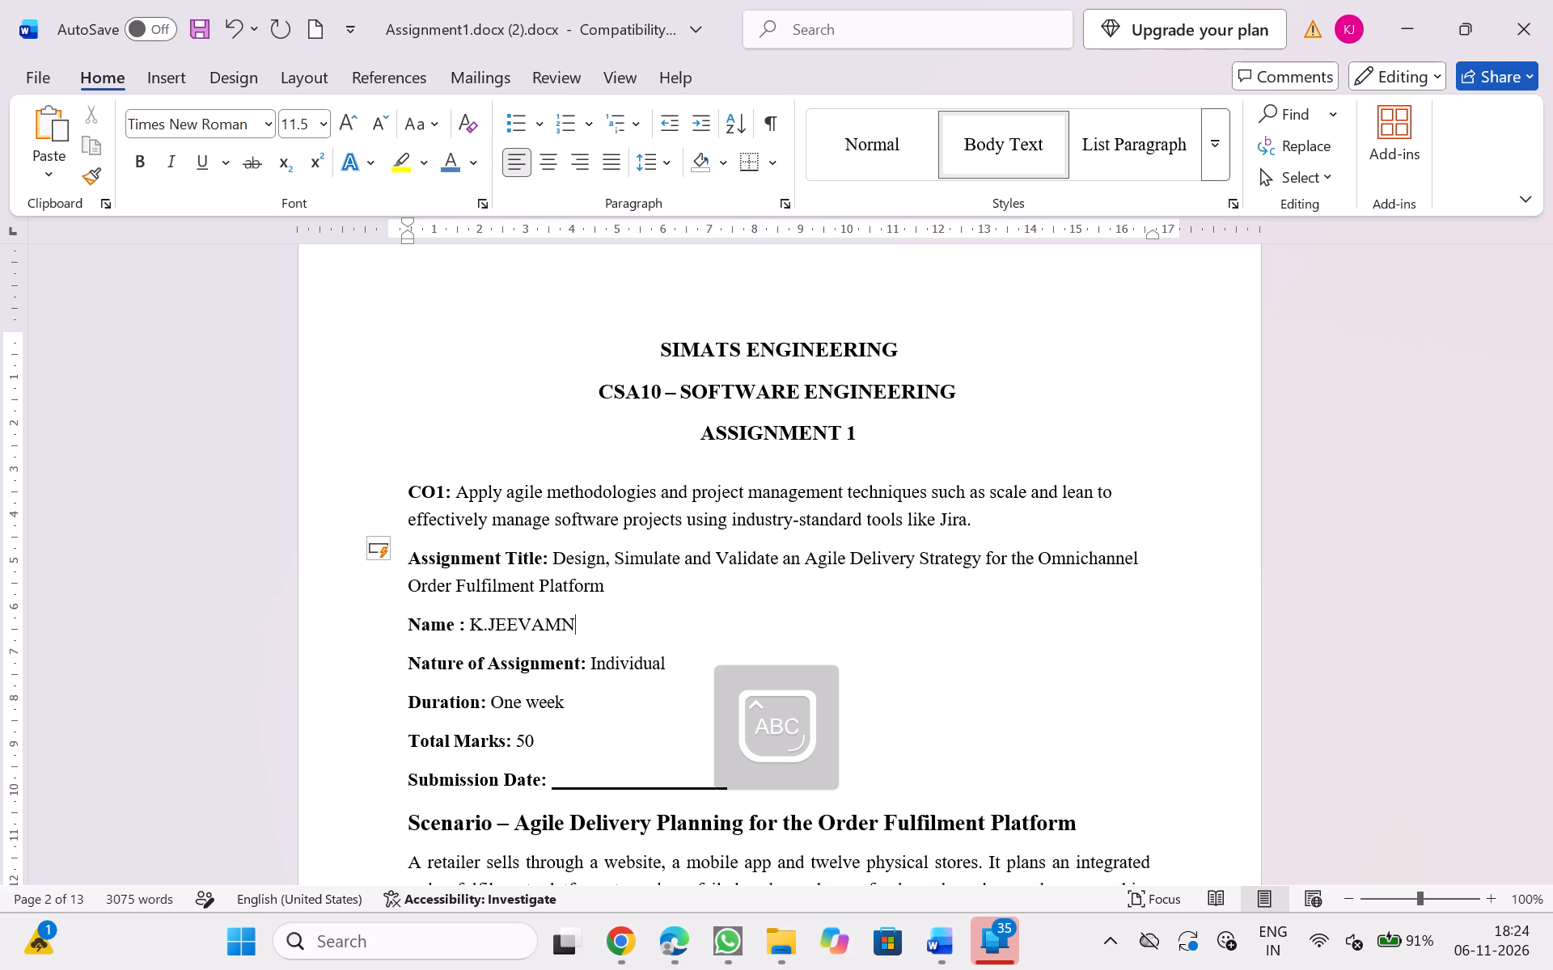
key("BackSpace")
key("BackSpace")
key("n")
Add a "REG NO:" line with the student's register number below the Name line.
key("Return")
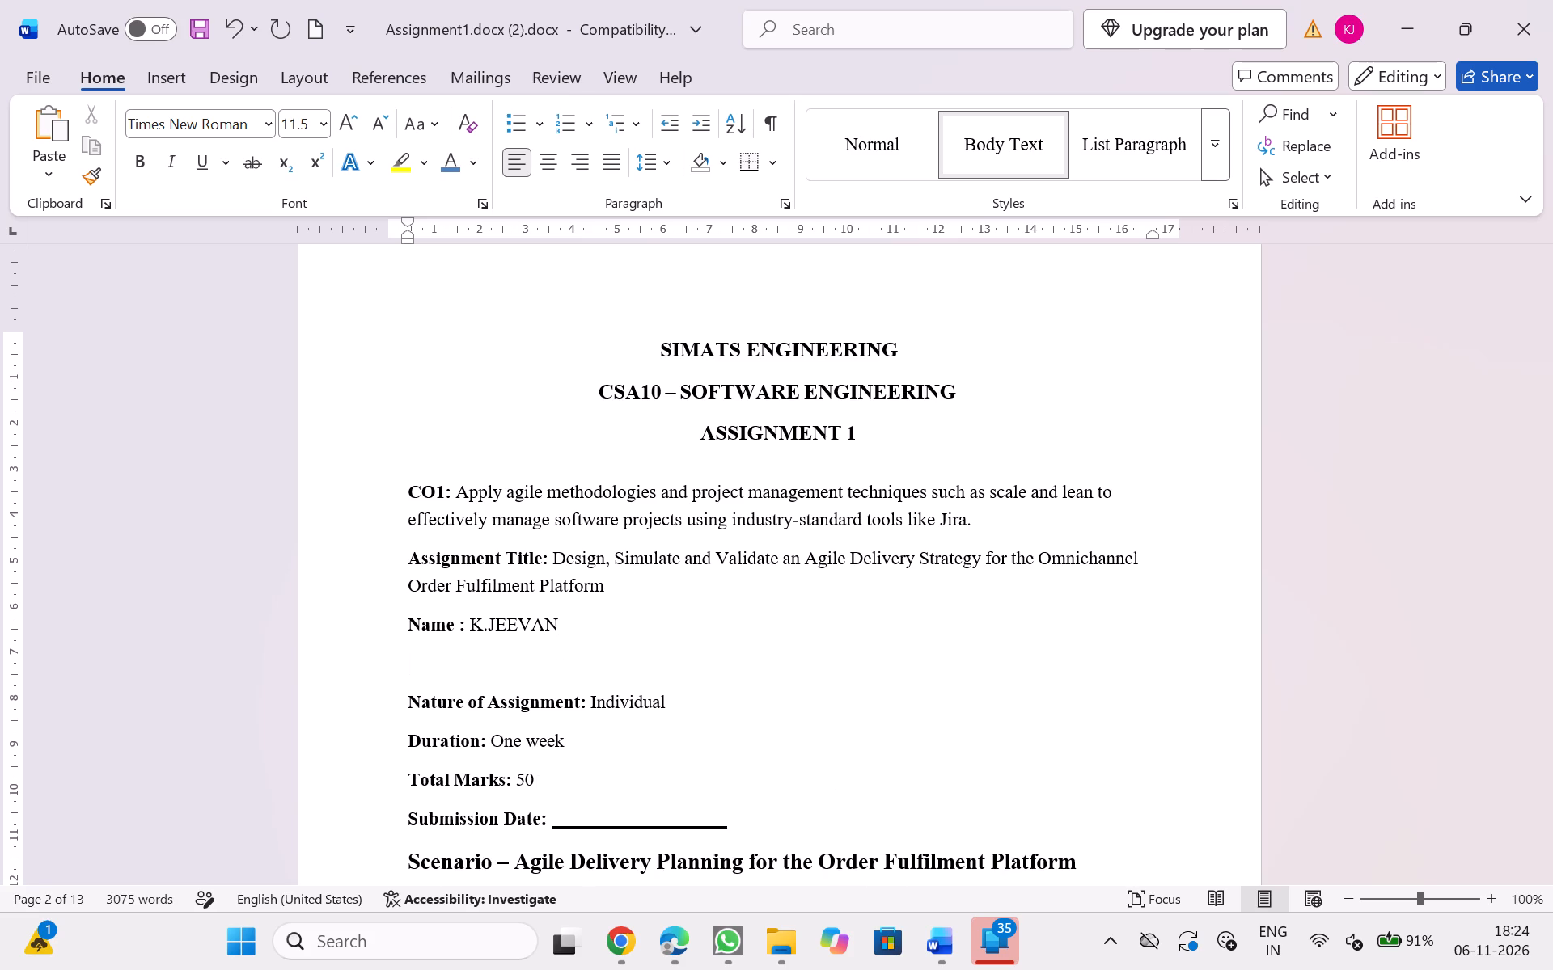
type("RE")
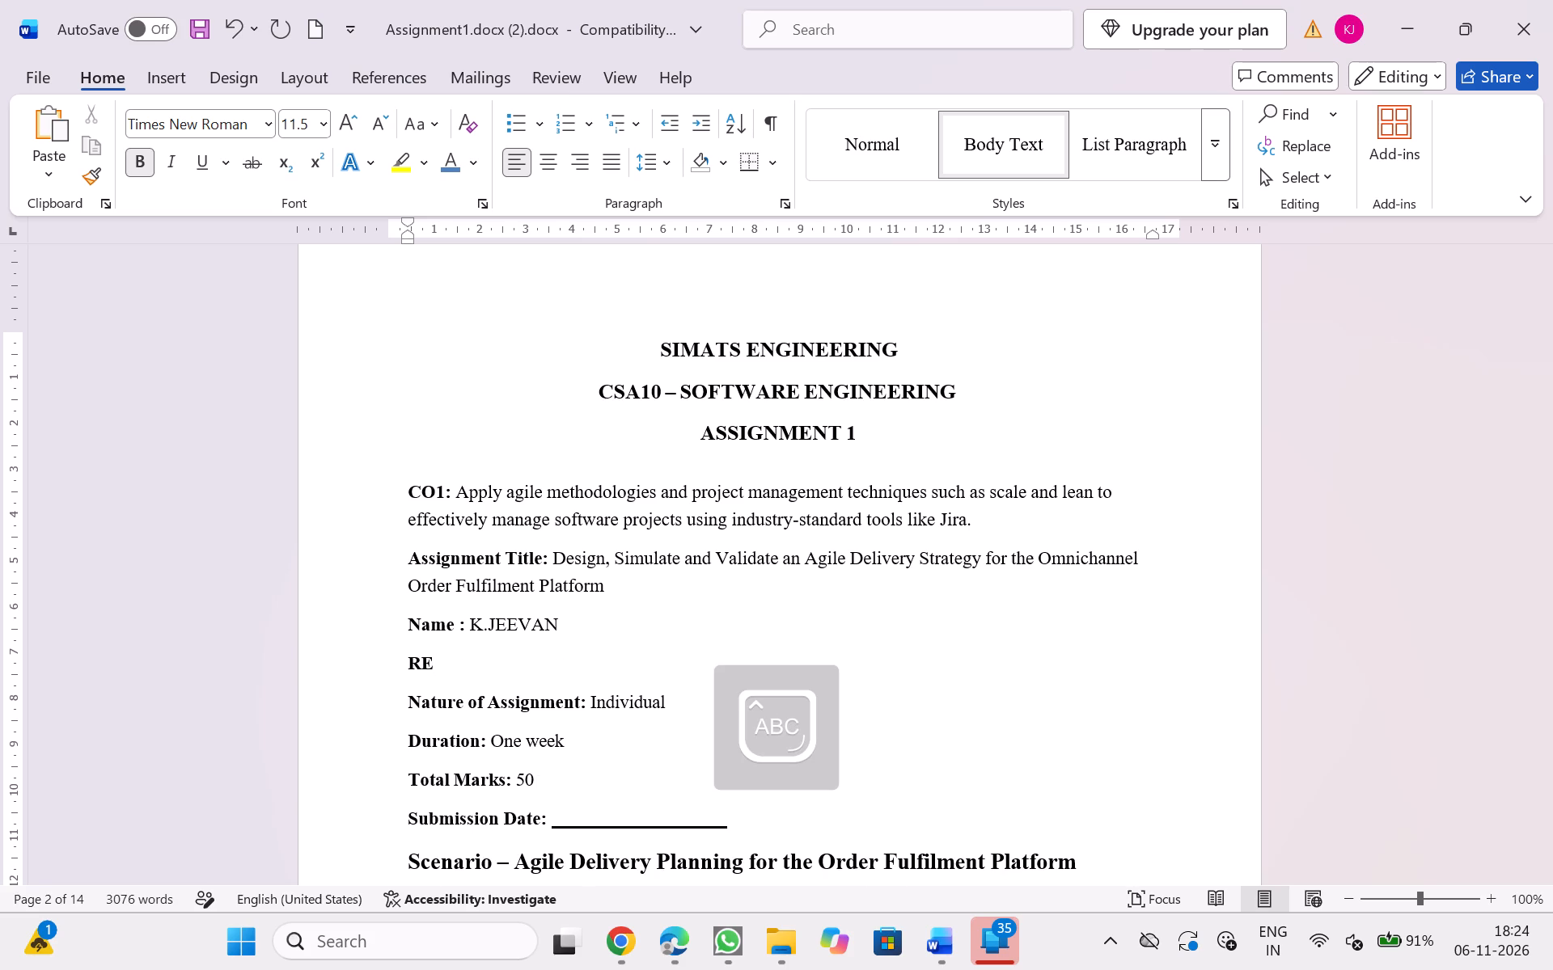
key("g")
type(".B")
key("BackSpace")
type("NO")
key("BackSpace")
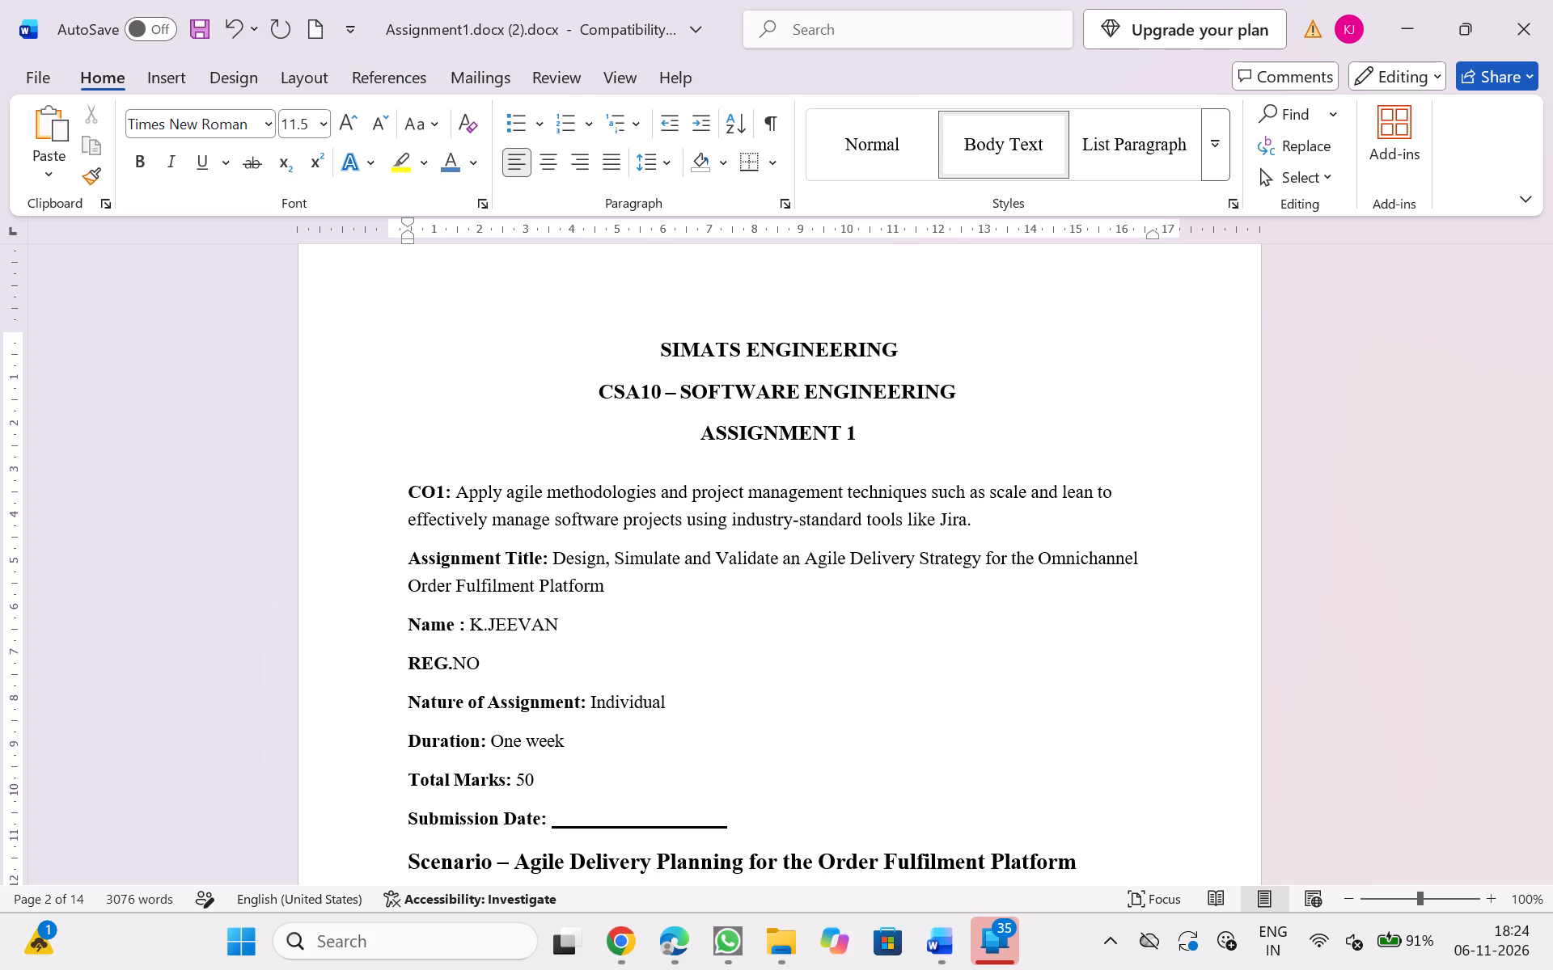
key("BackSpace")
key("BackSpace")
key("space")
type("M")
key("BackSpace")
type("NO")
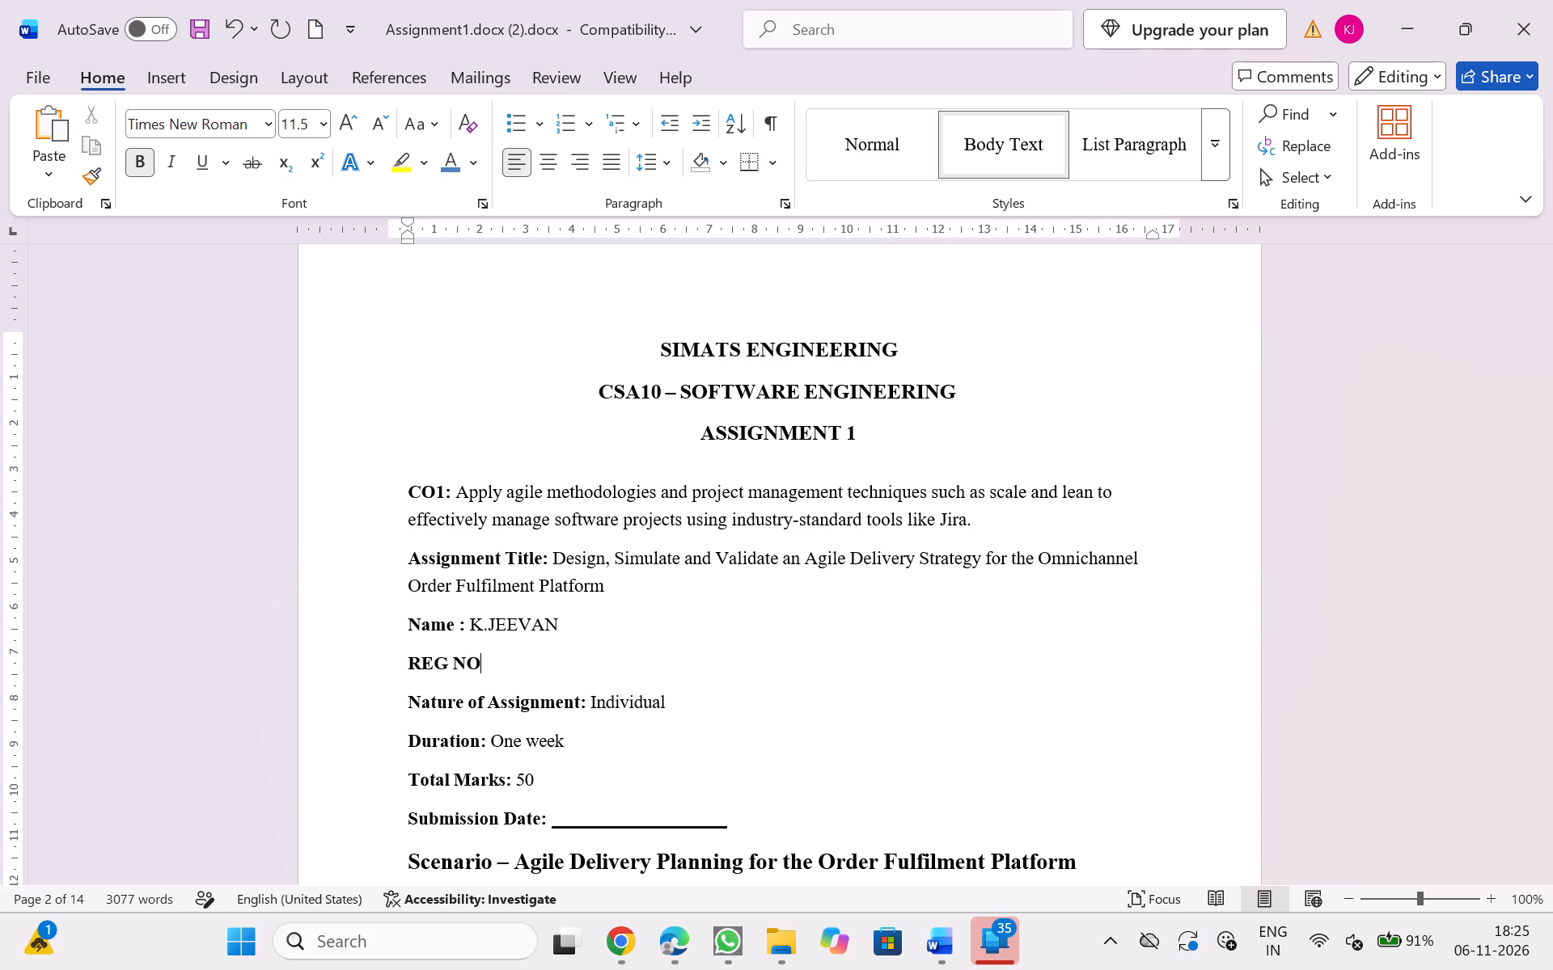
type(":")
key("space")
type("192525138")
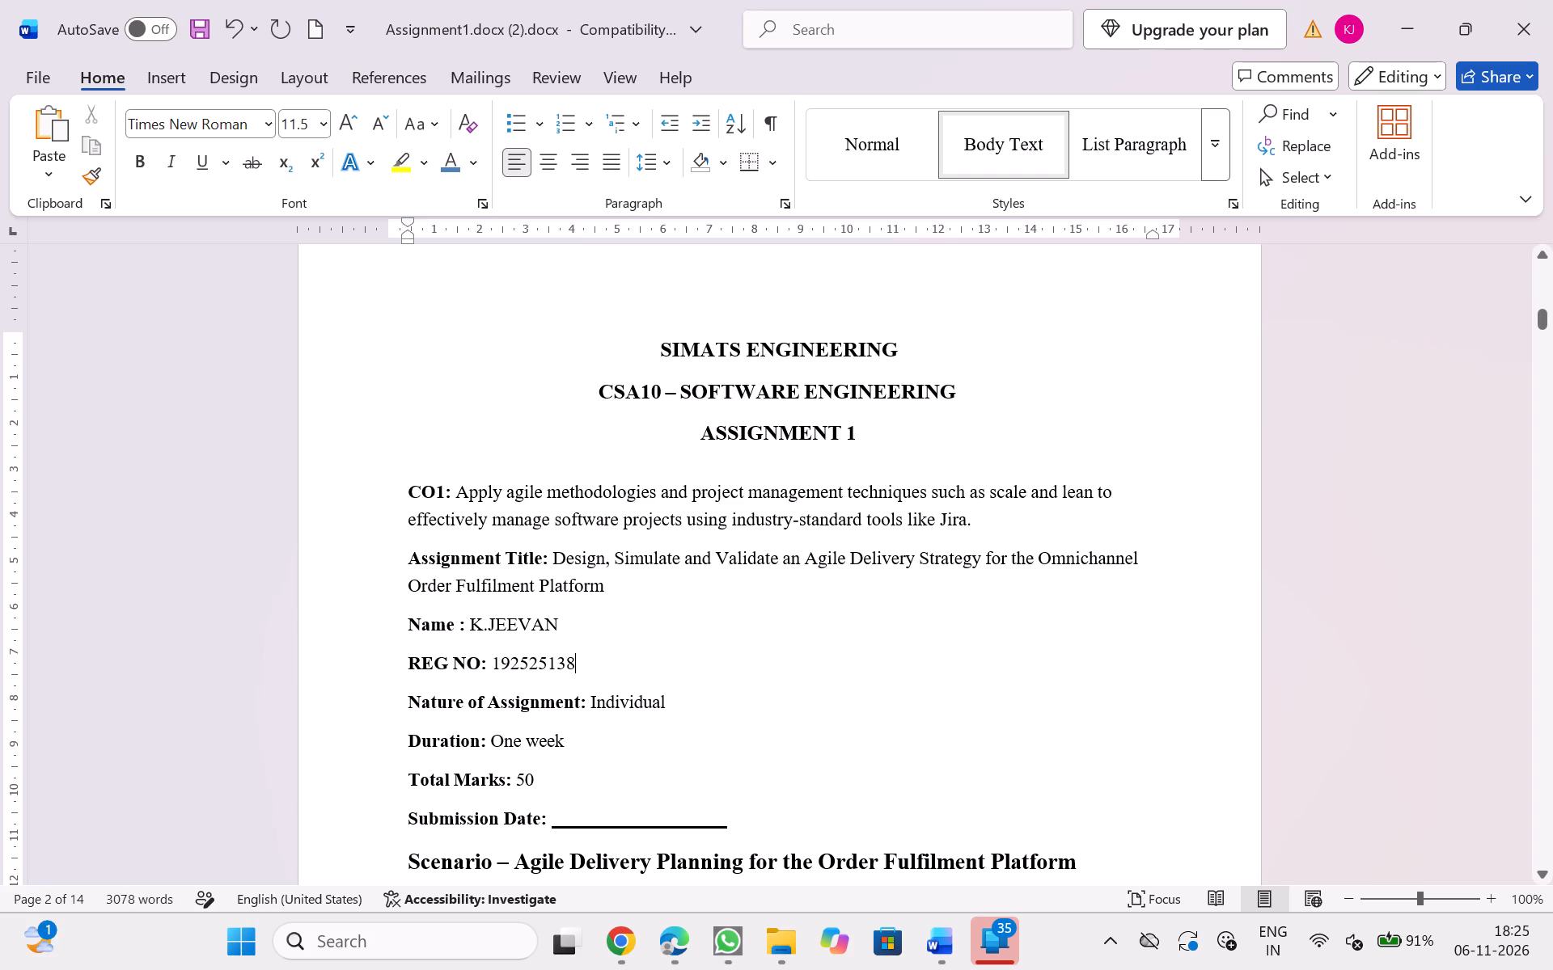
Fill in the Submission Date as 06-11-2026 and remove the leftover blank underline after it.
left_click(565, 807)
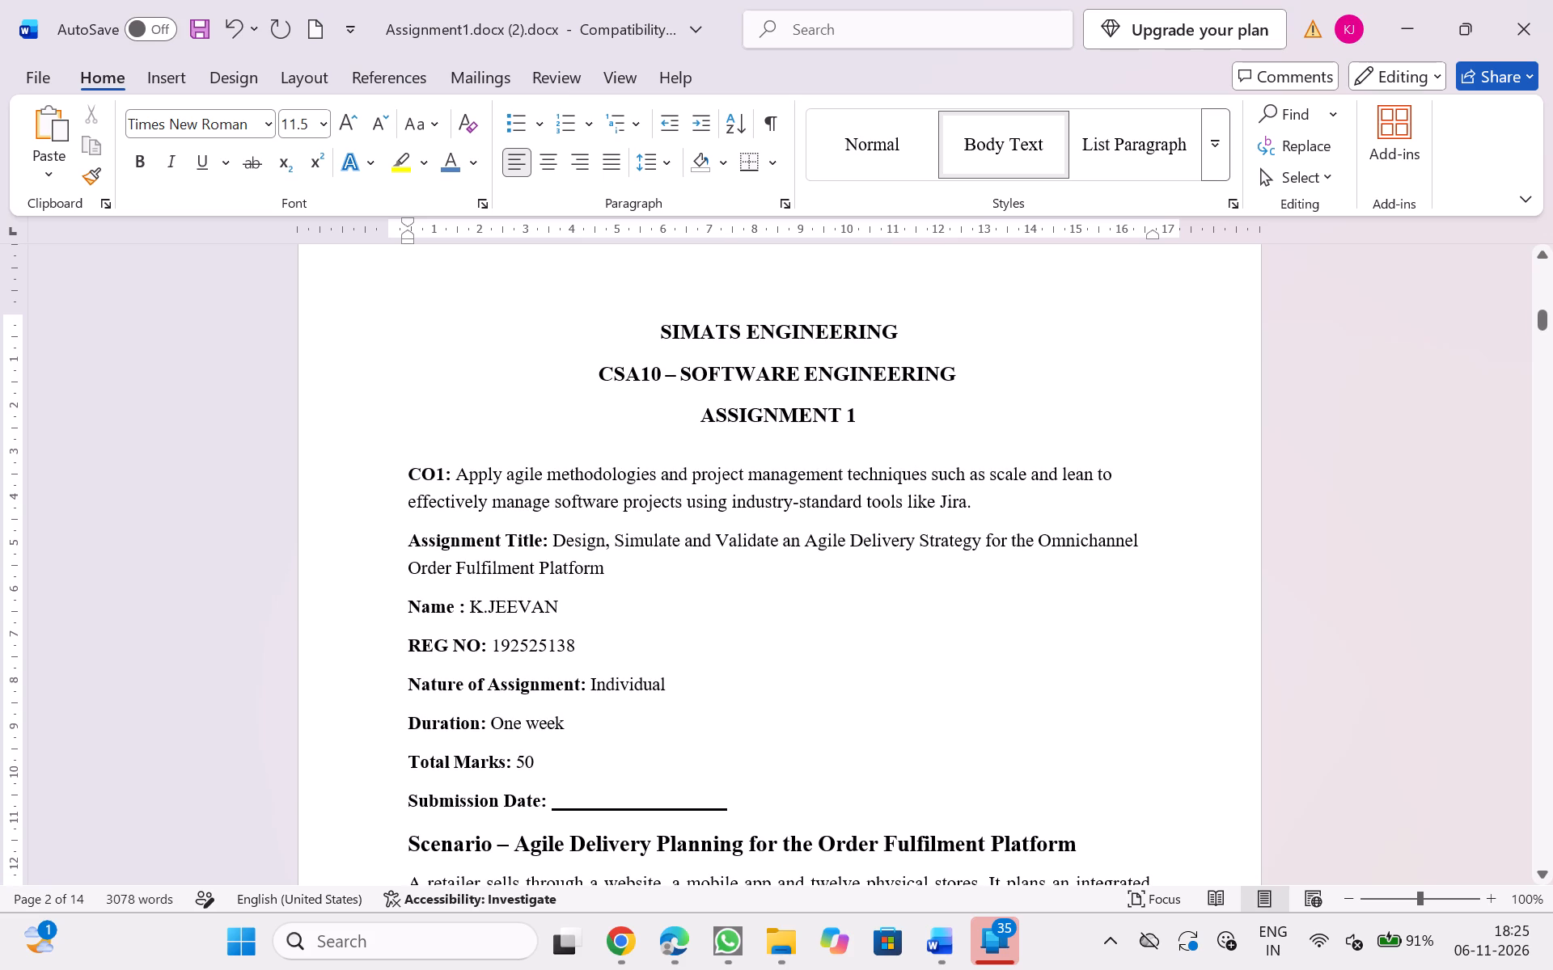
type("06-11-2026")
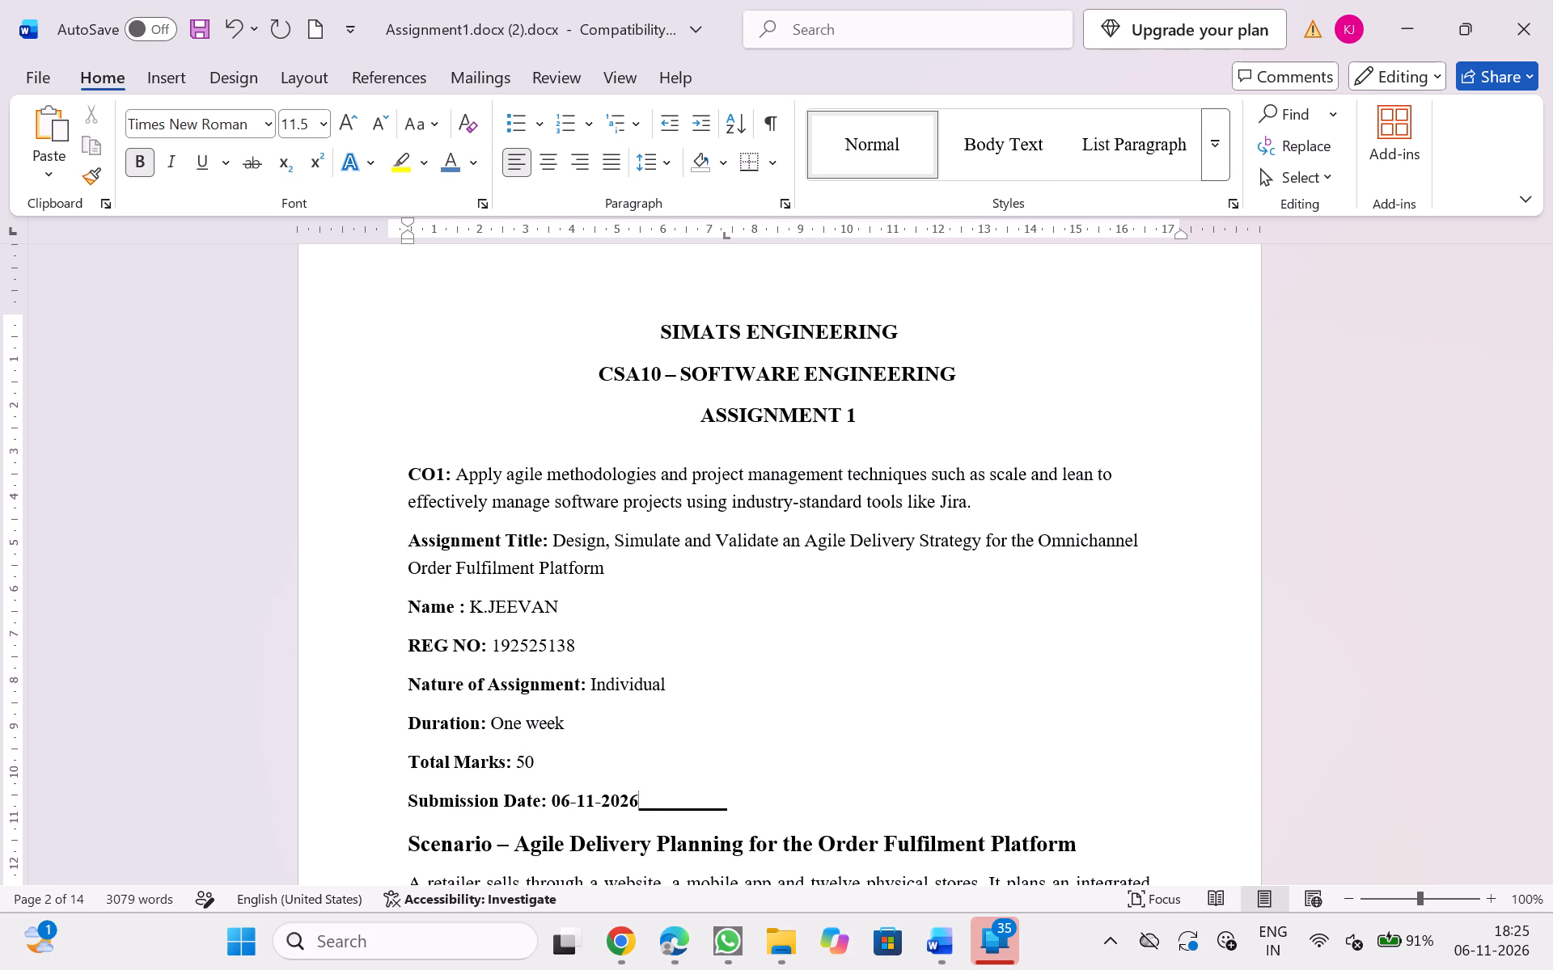
left_click(734, 809)
key("BackSpace")
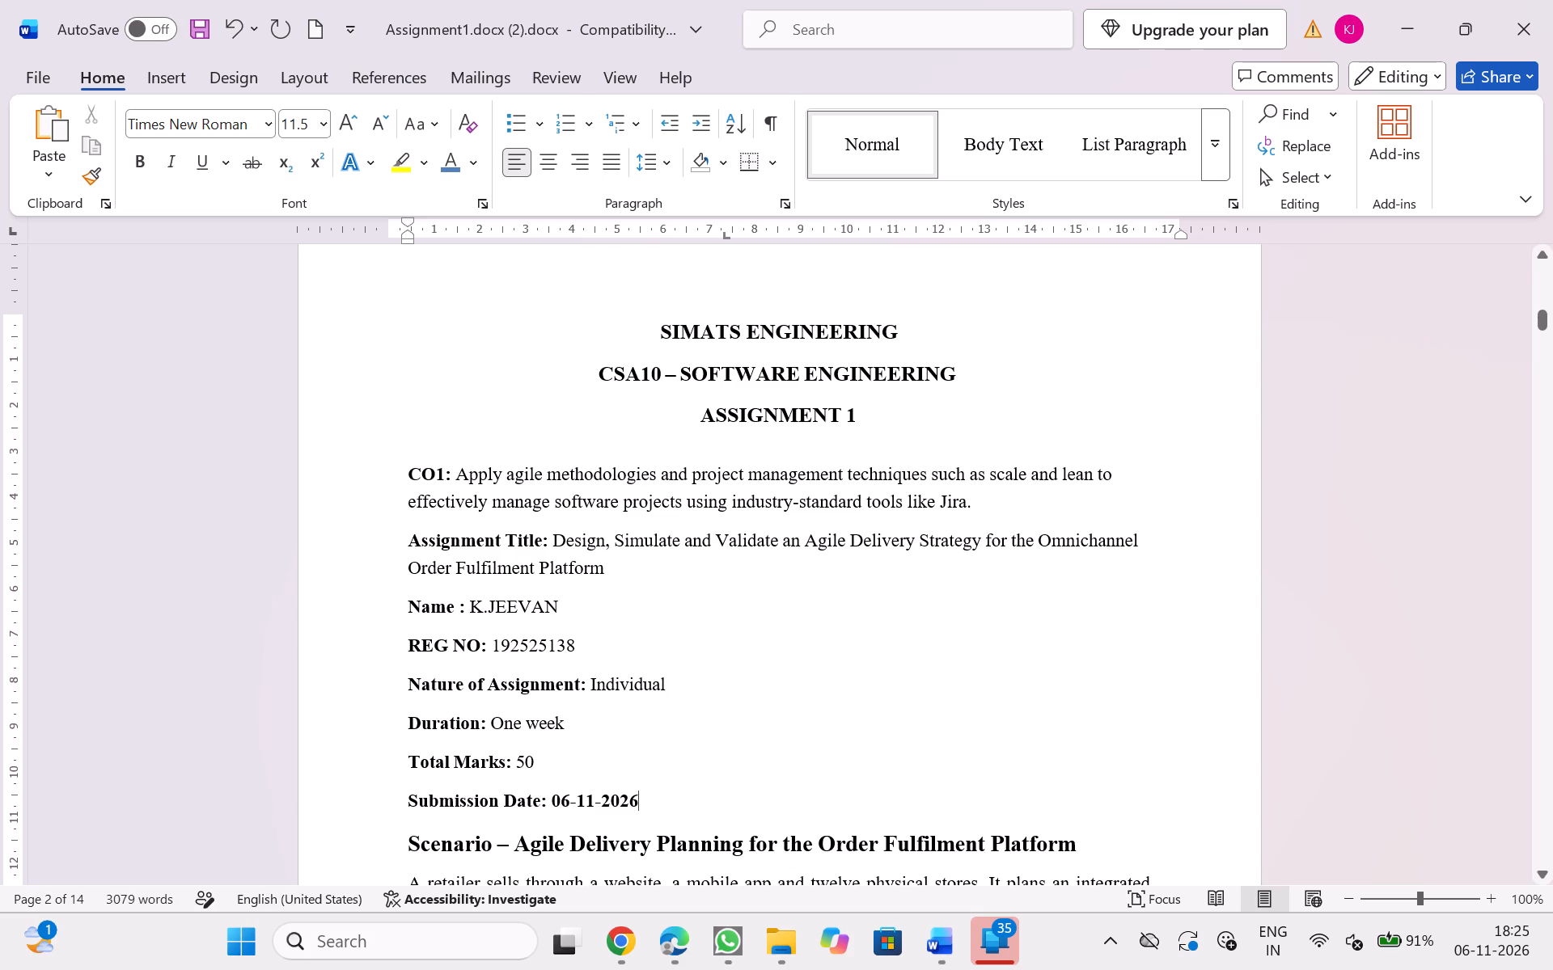
left_click(551, 801)
Set the font size of the lines from Name through Submission Date to 12.
scroll(636, 664, "down", 1)
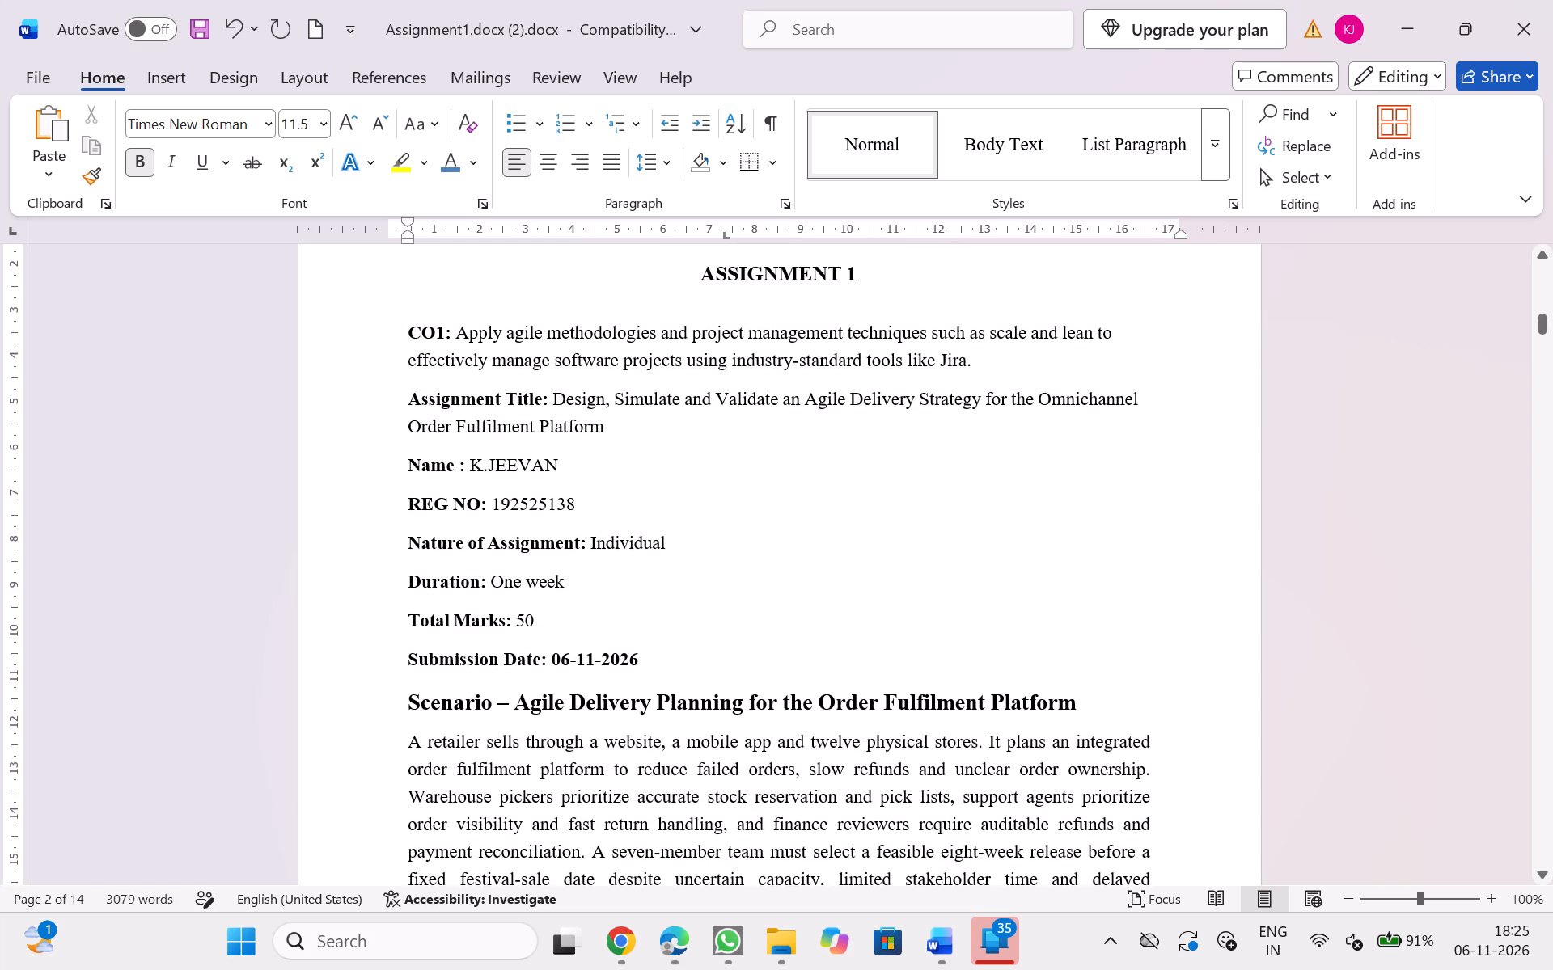
scroll(636, 664, "down", 1)
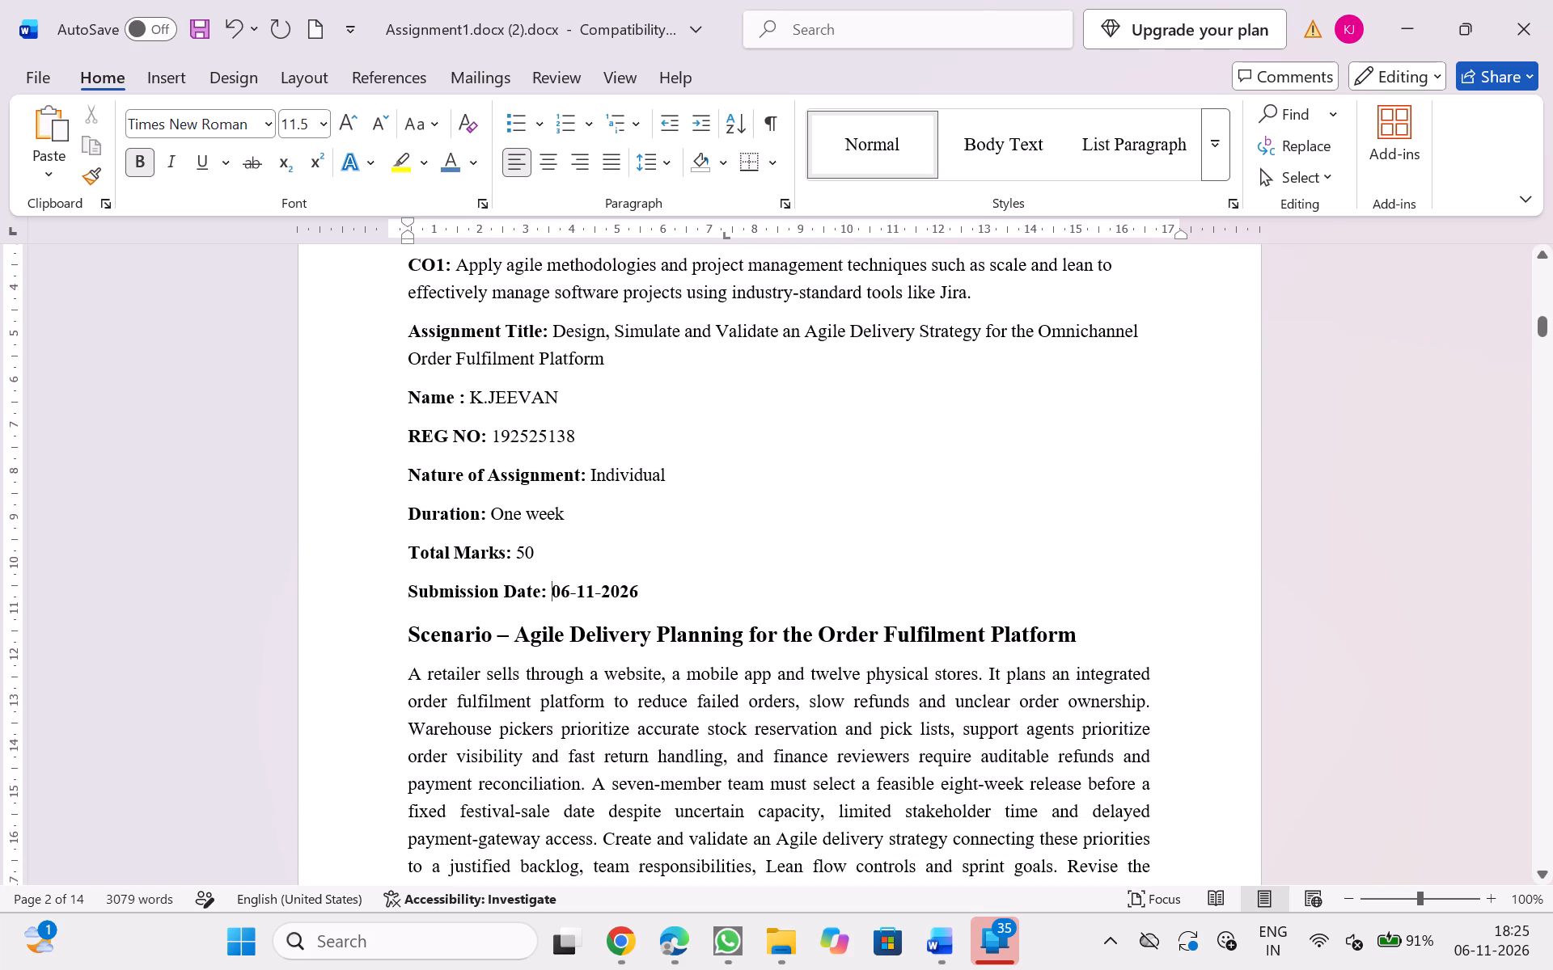
left_click_drag(412, 401, 628, 554)
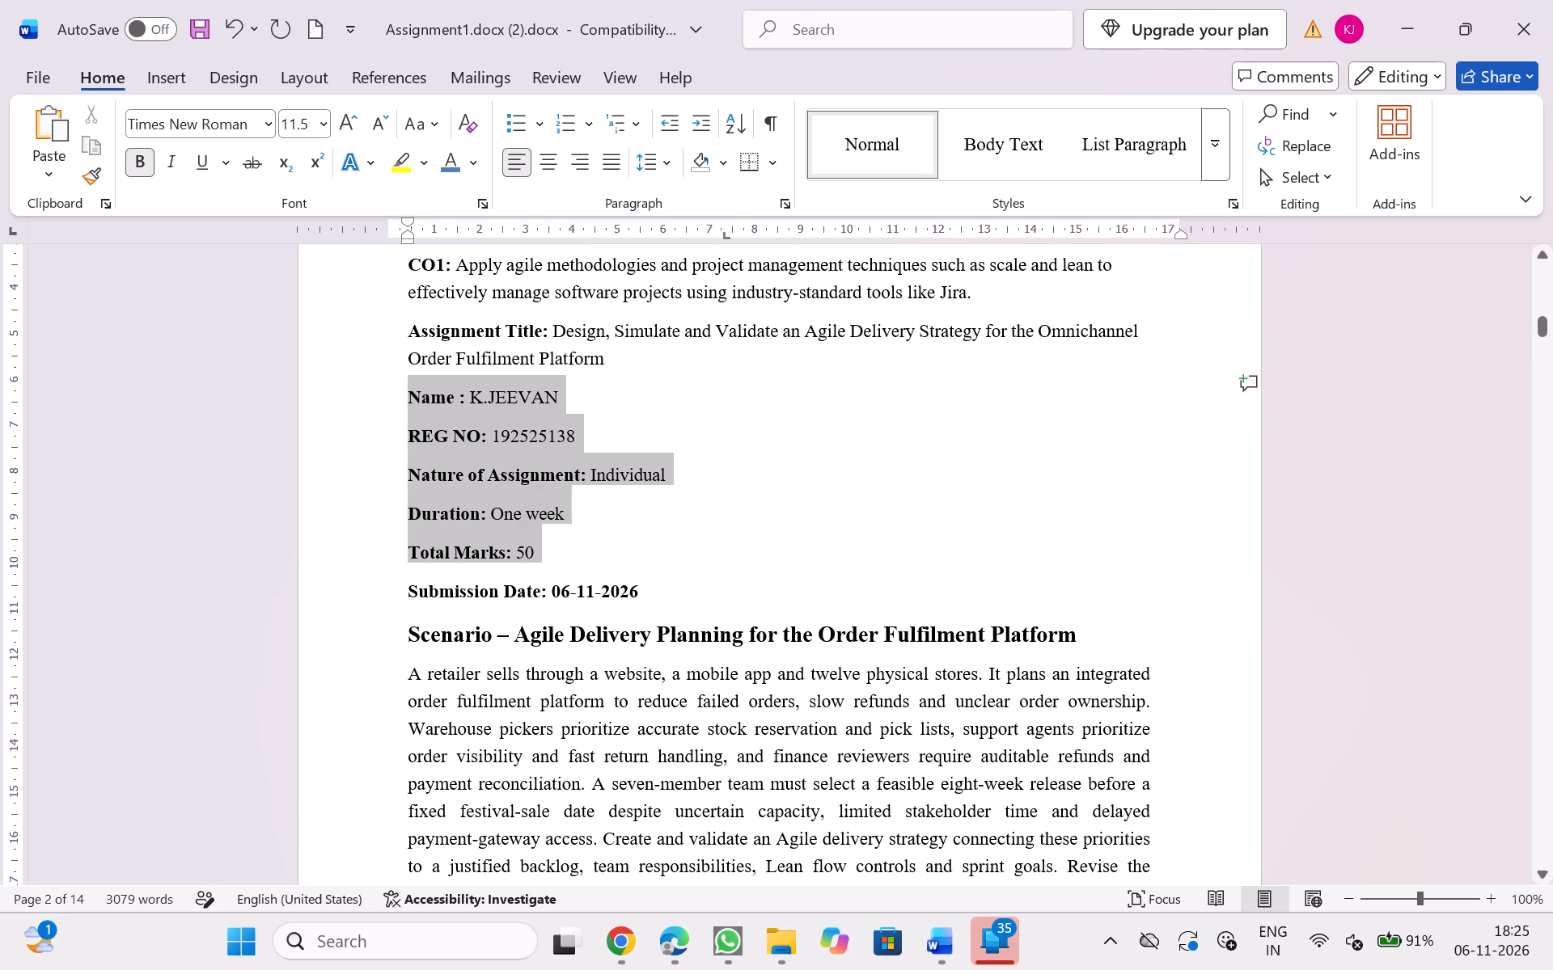
left_click_drag(628, 554, 654, 583)
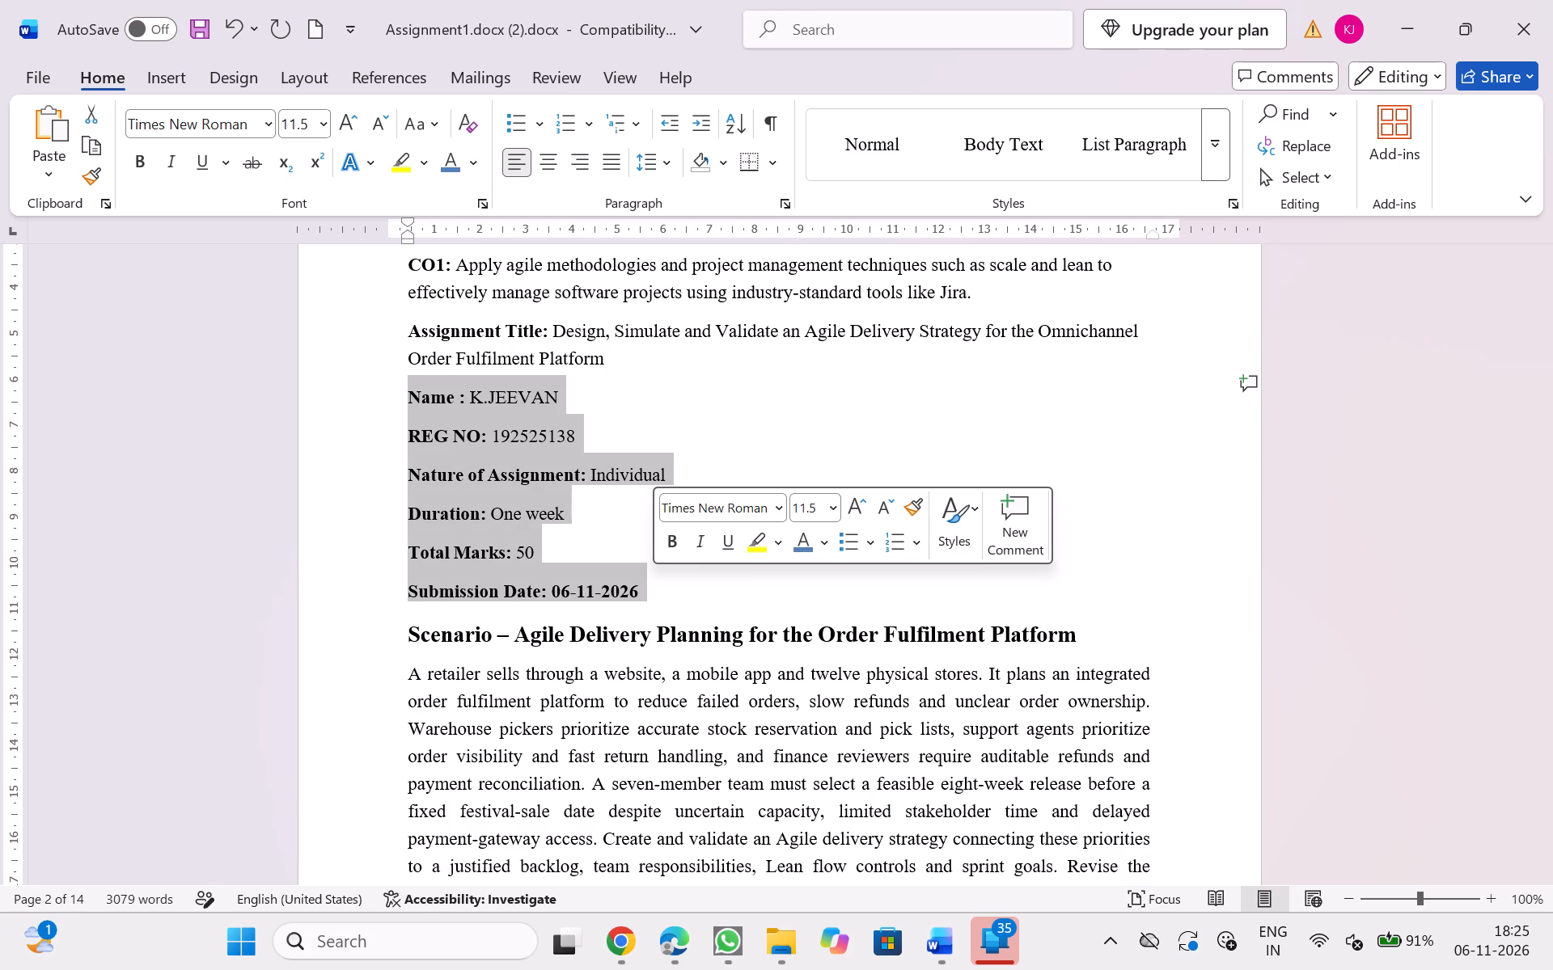
left_click(804, 507)
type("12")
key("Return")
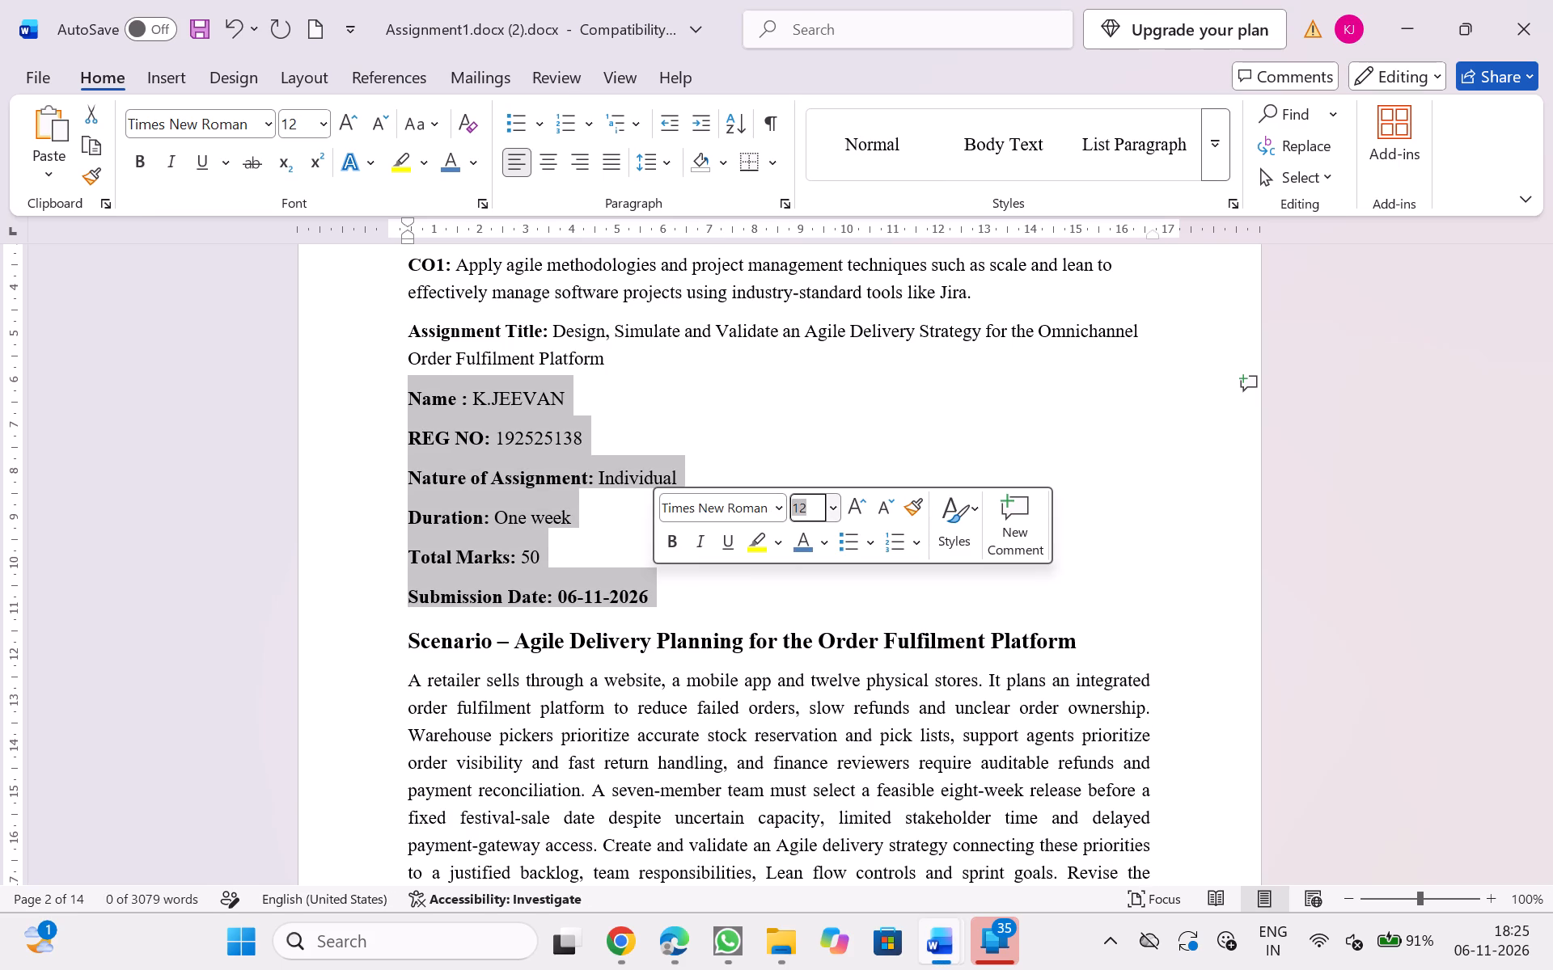
left_click(749, 601)
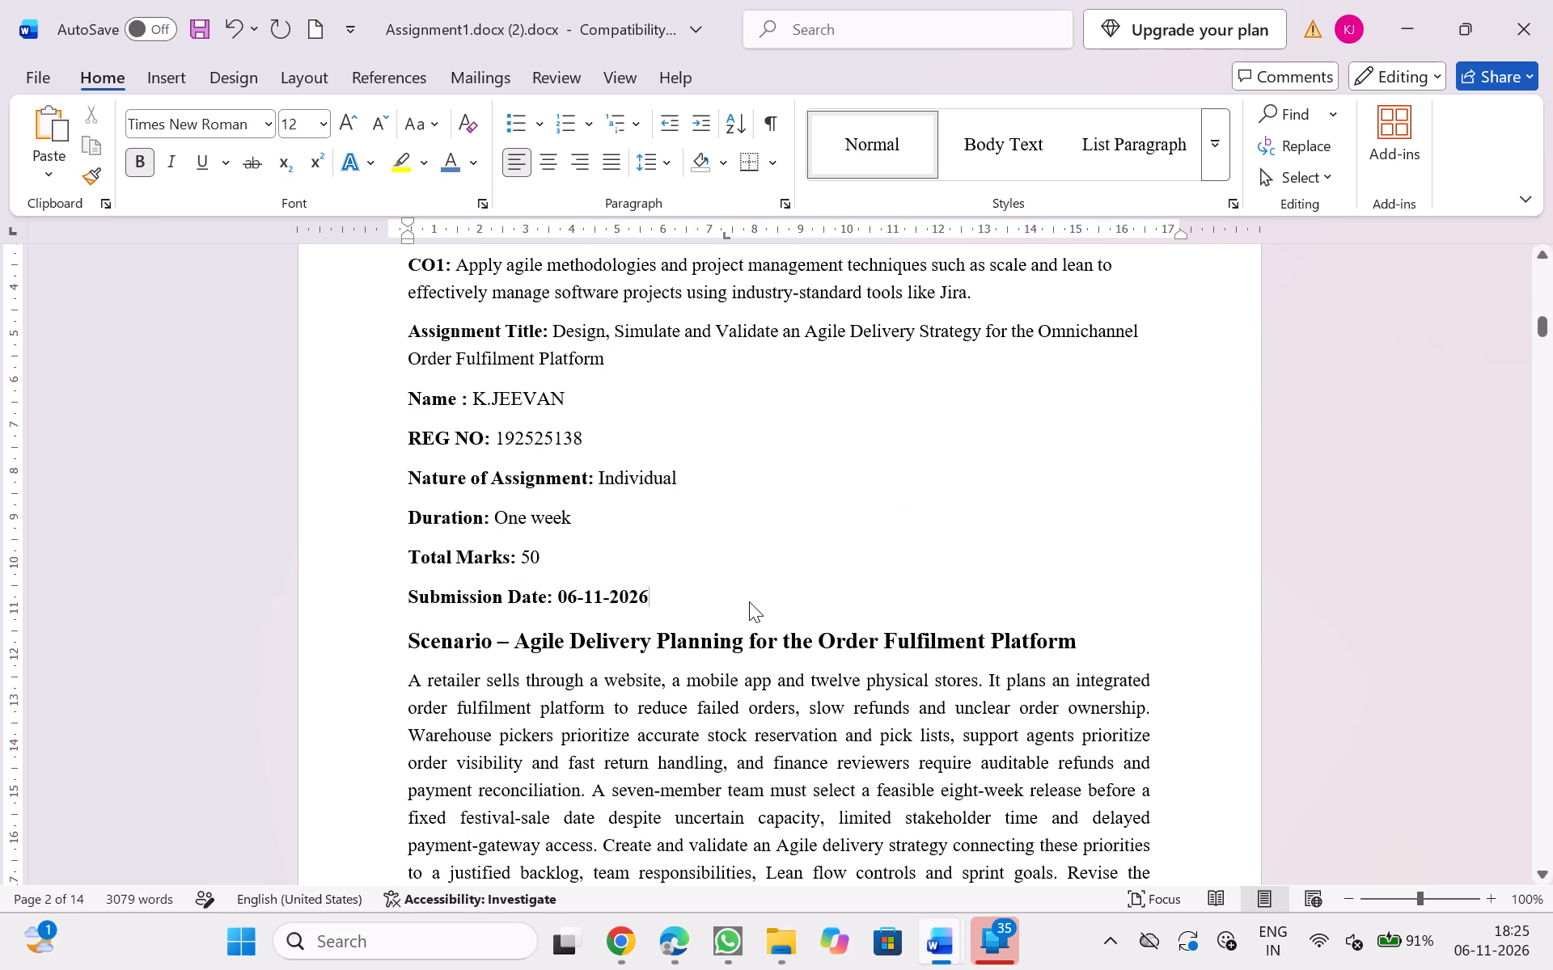
Read through the scenario, planning conditions table and platform description up to the Design Challenge section.
scroll(749, 601, "down", 4)
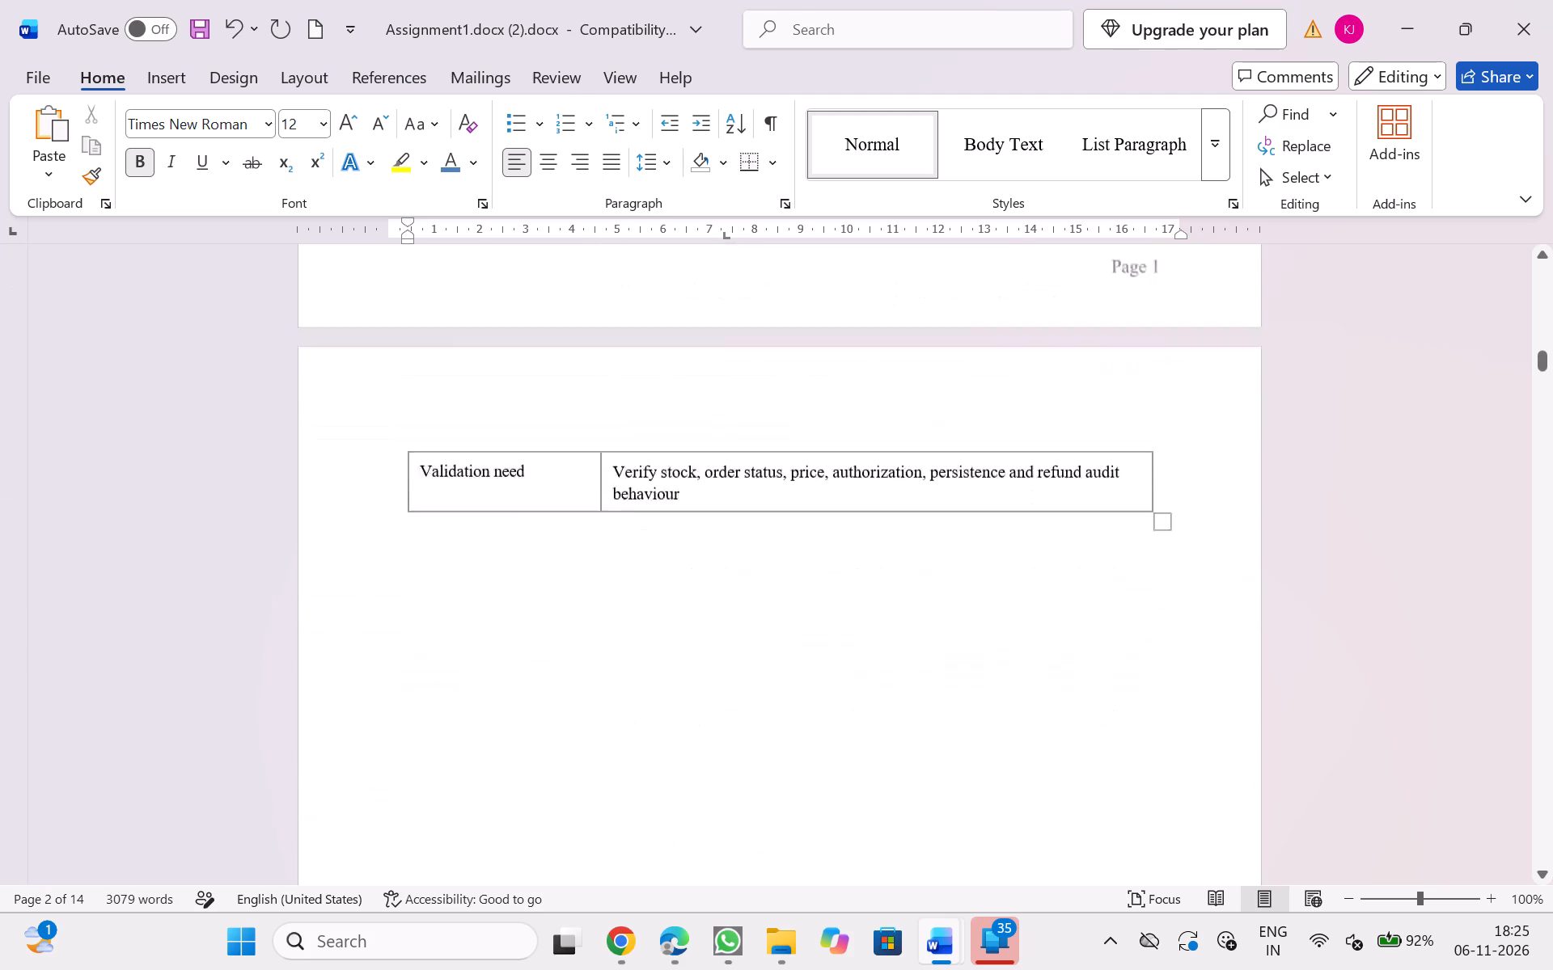
scroll(749, 601, "down", 6)
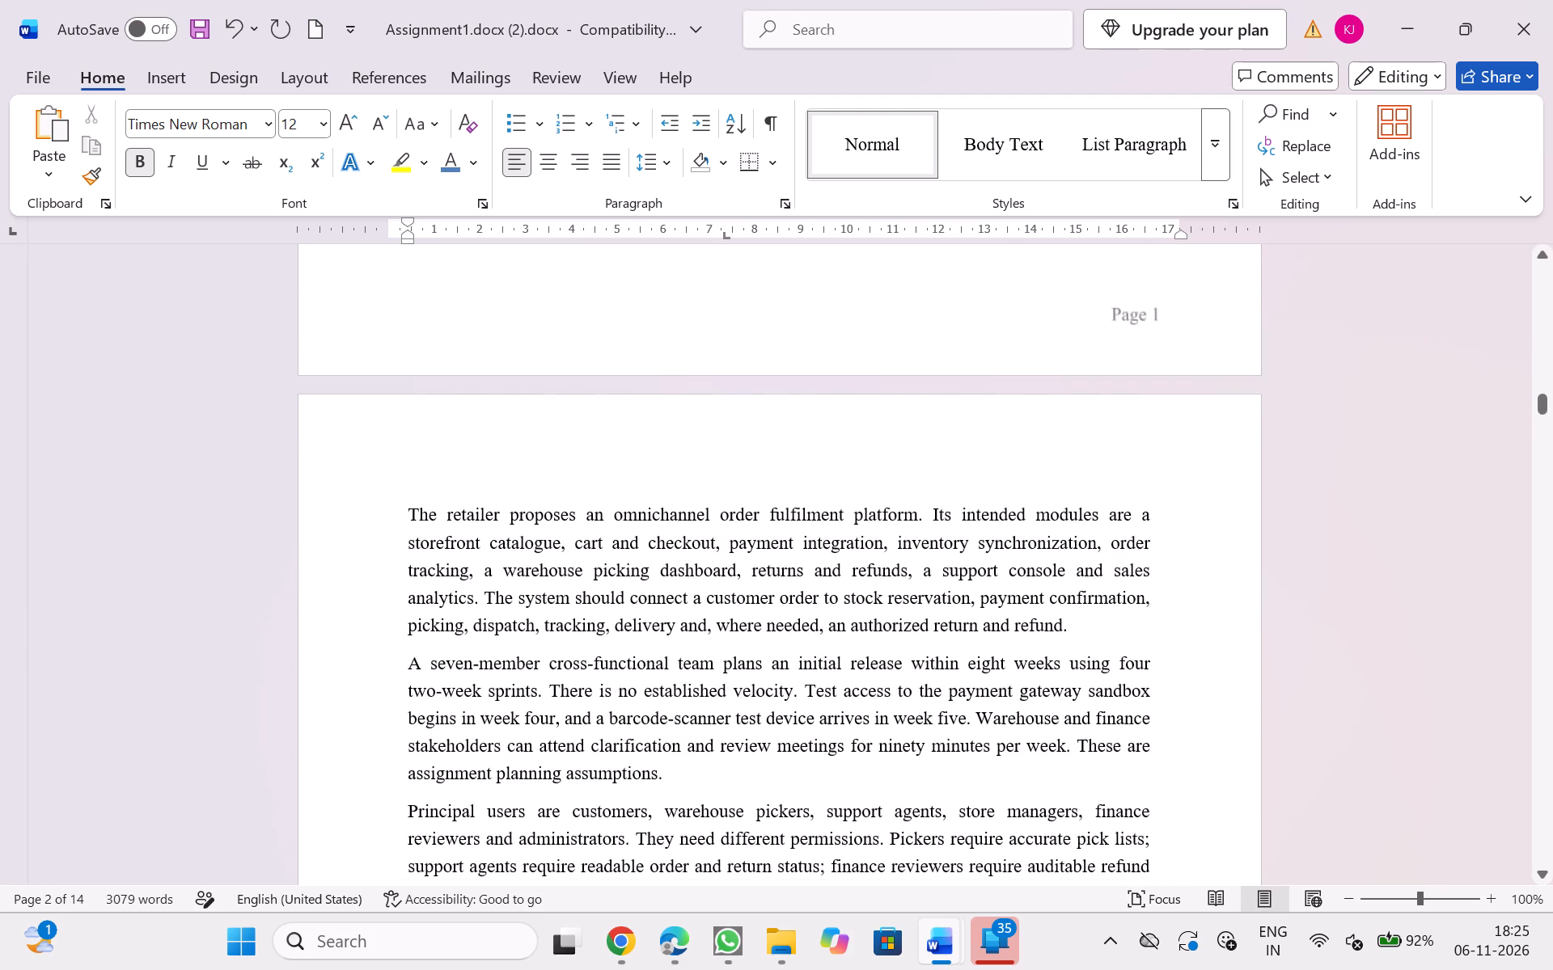
scroll(749, 601, "down", 1)
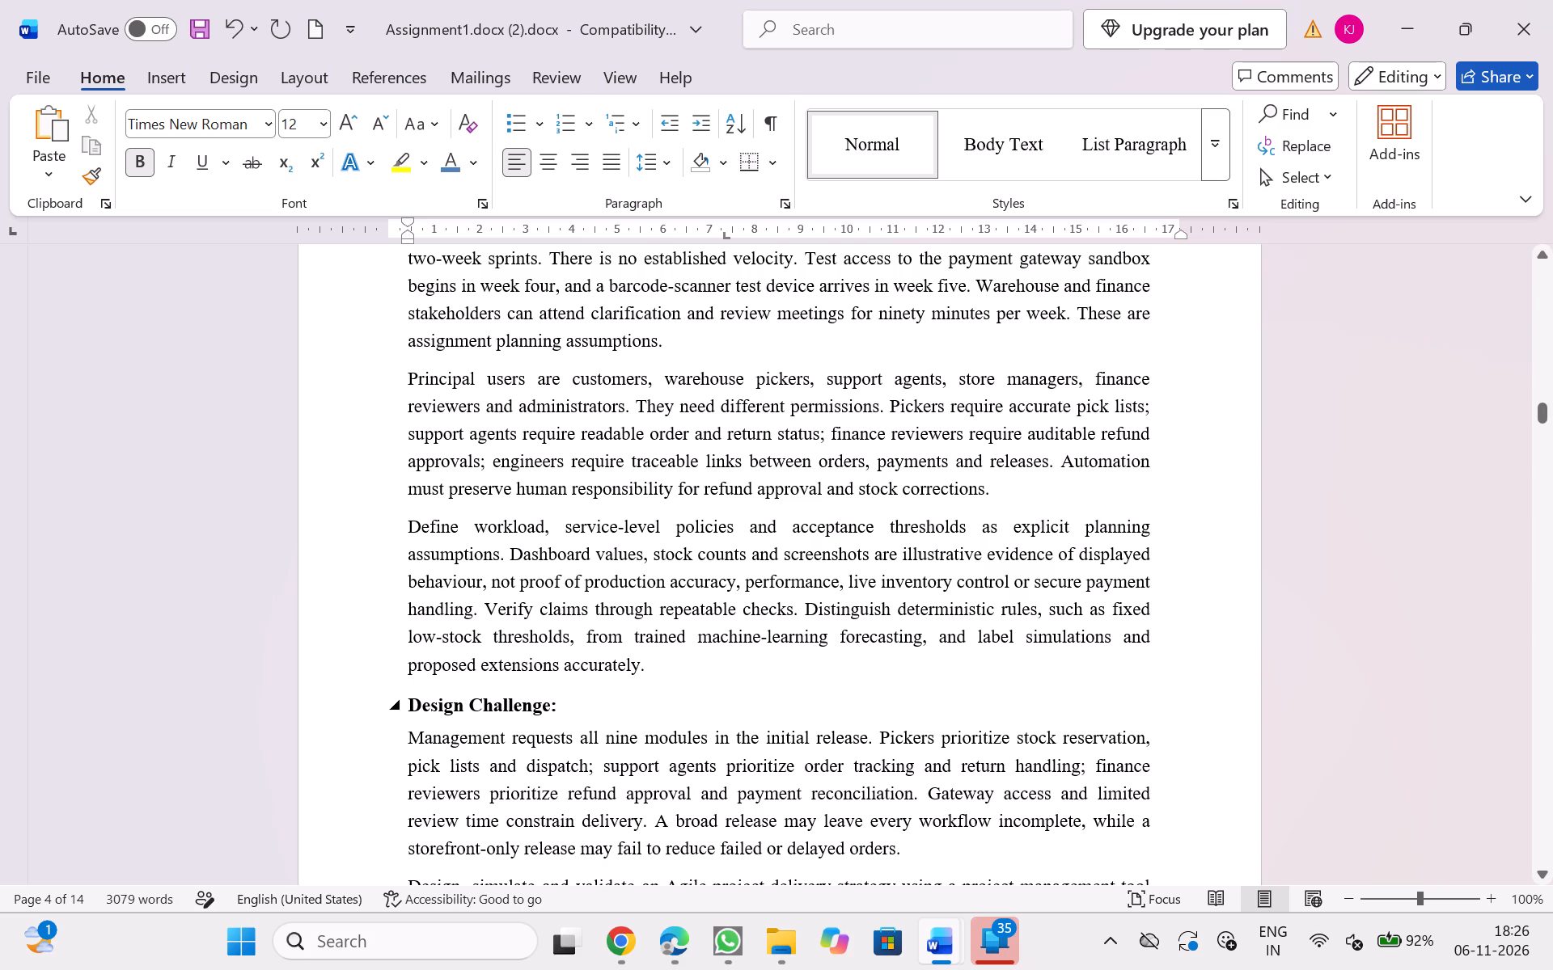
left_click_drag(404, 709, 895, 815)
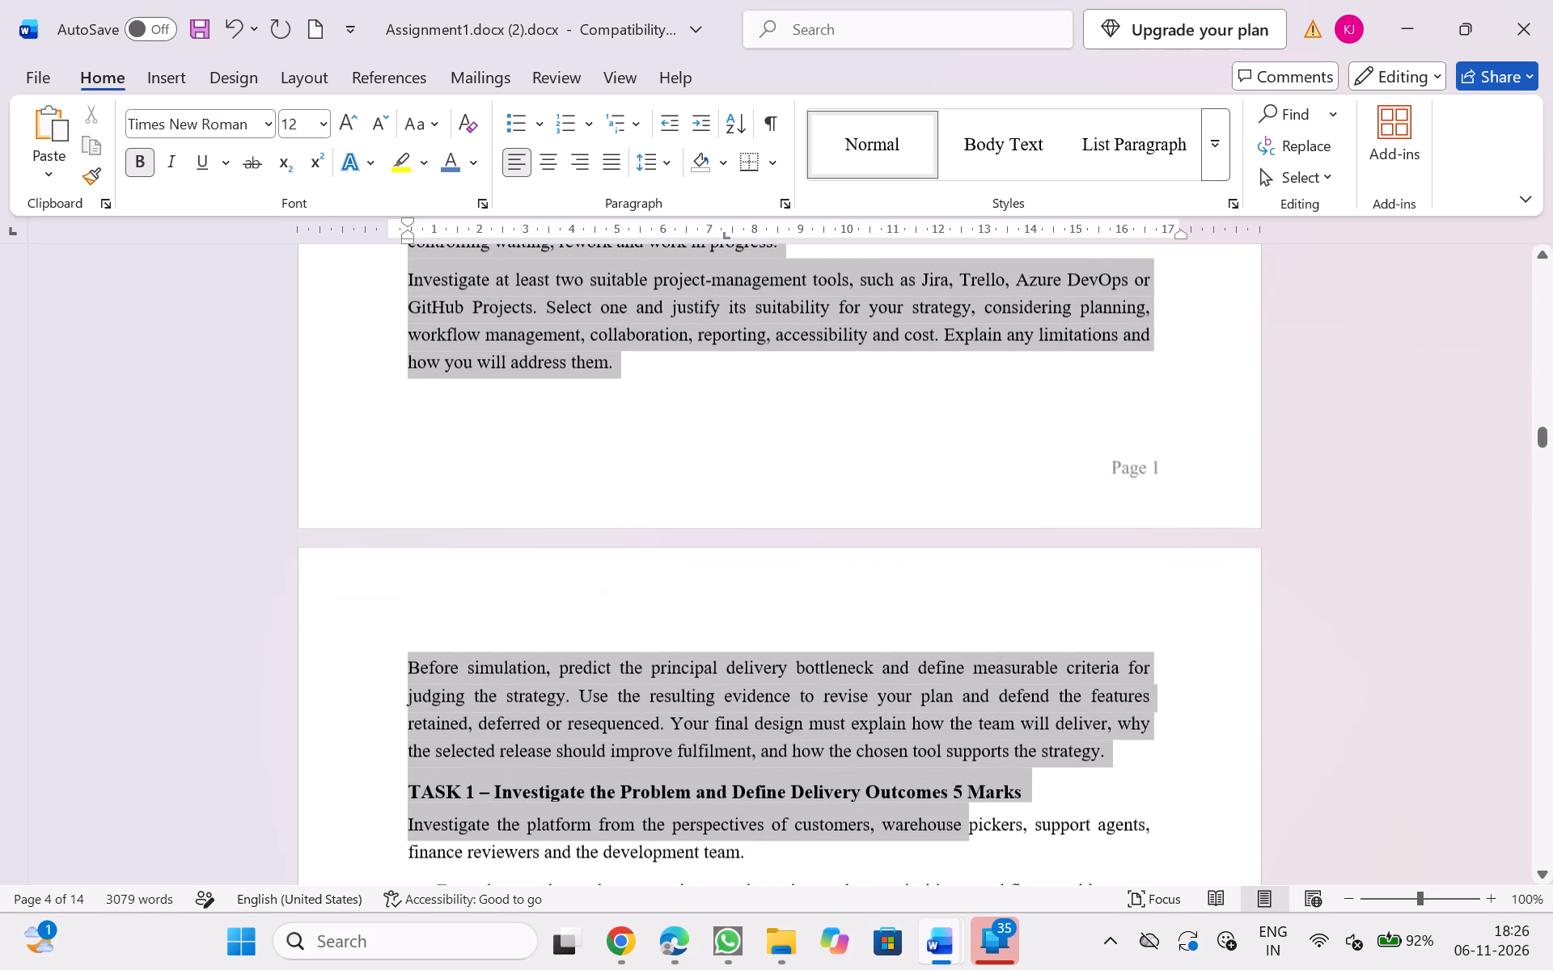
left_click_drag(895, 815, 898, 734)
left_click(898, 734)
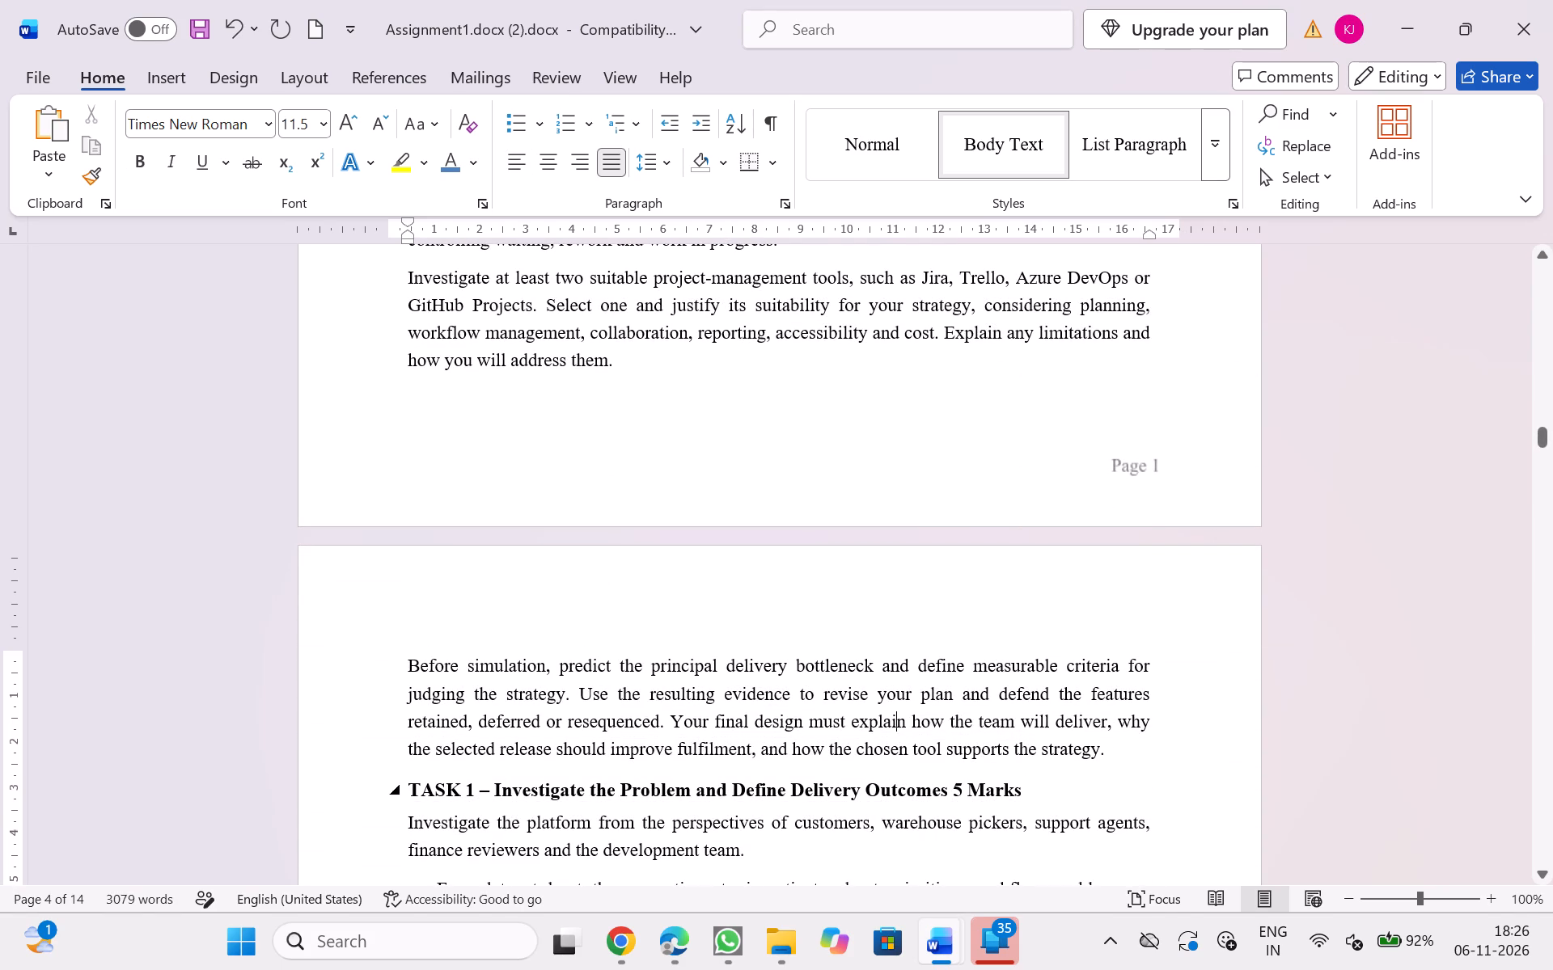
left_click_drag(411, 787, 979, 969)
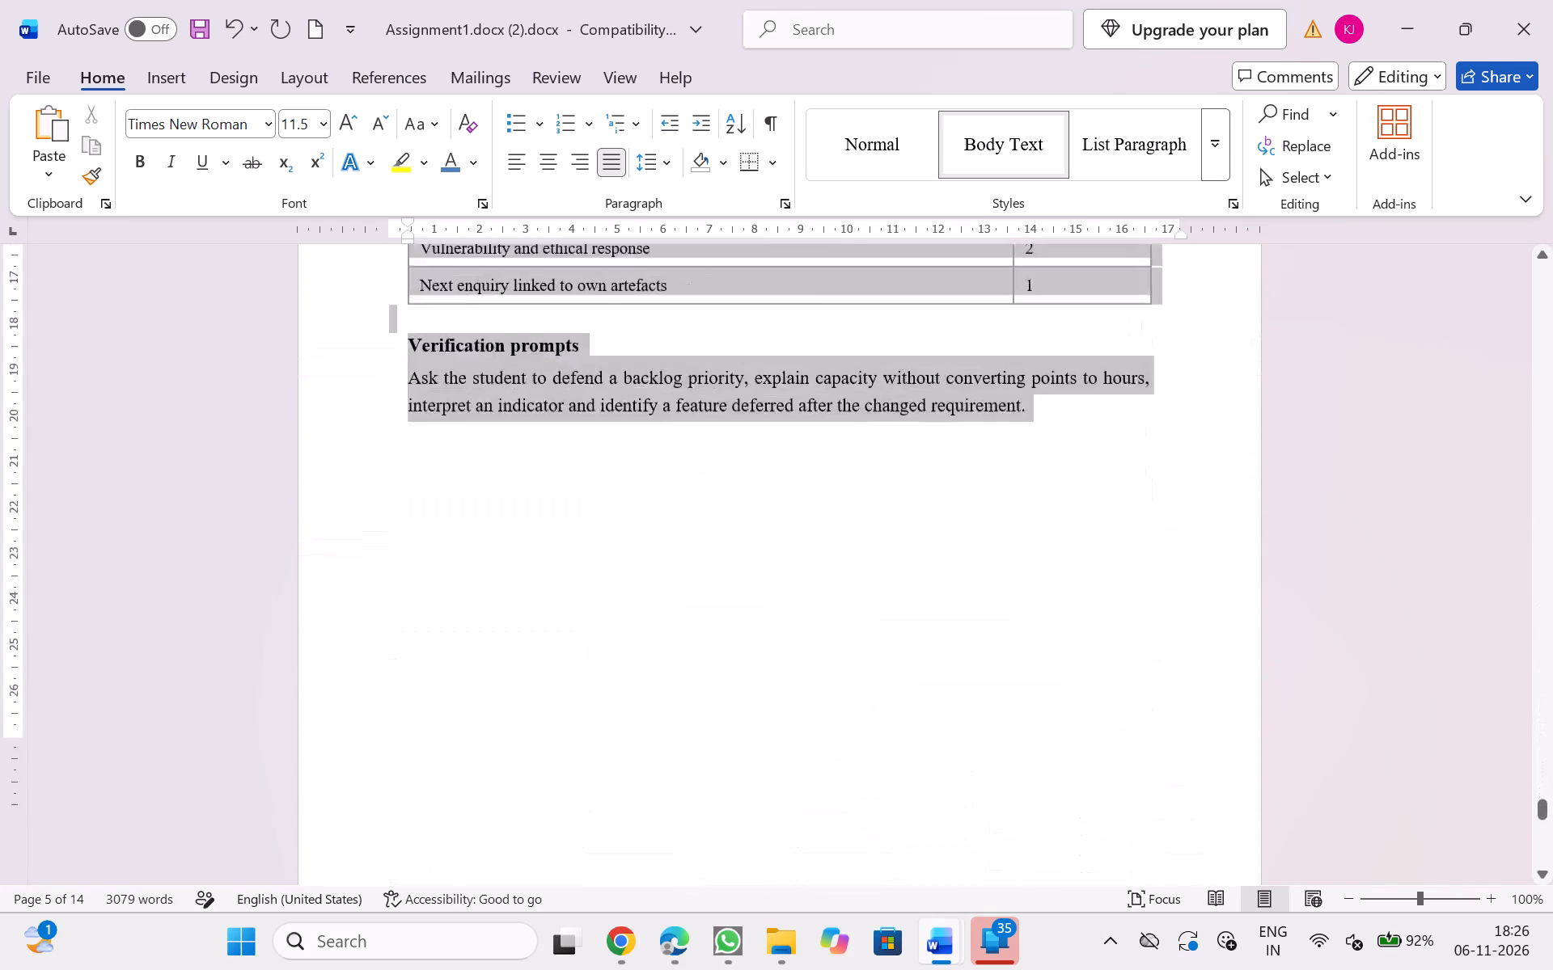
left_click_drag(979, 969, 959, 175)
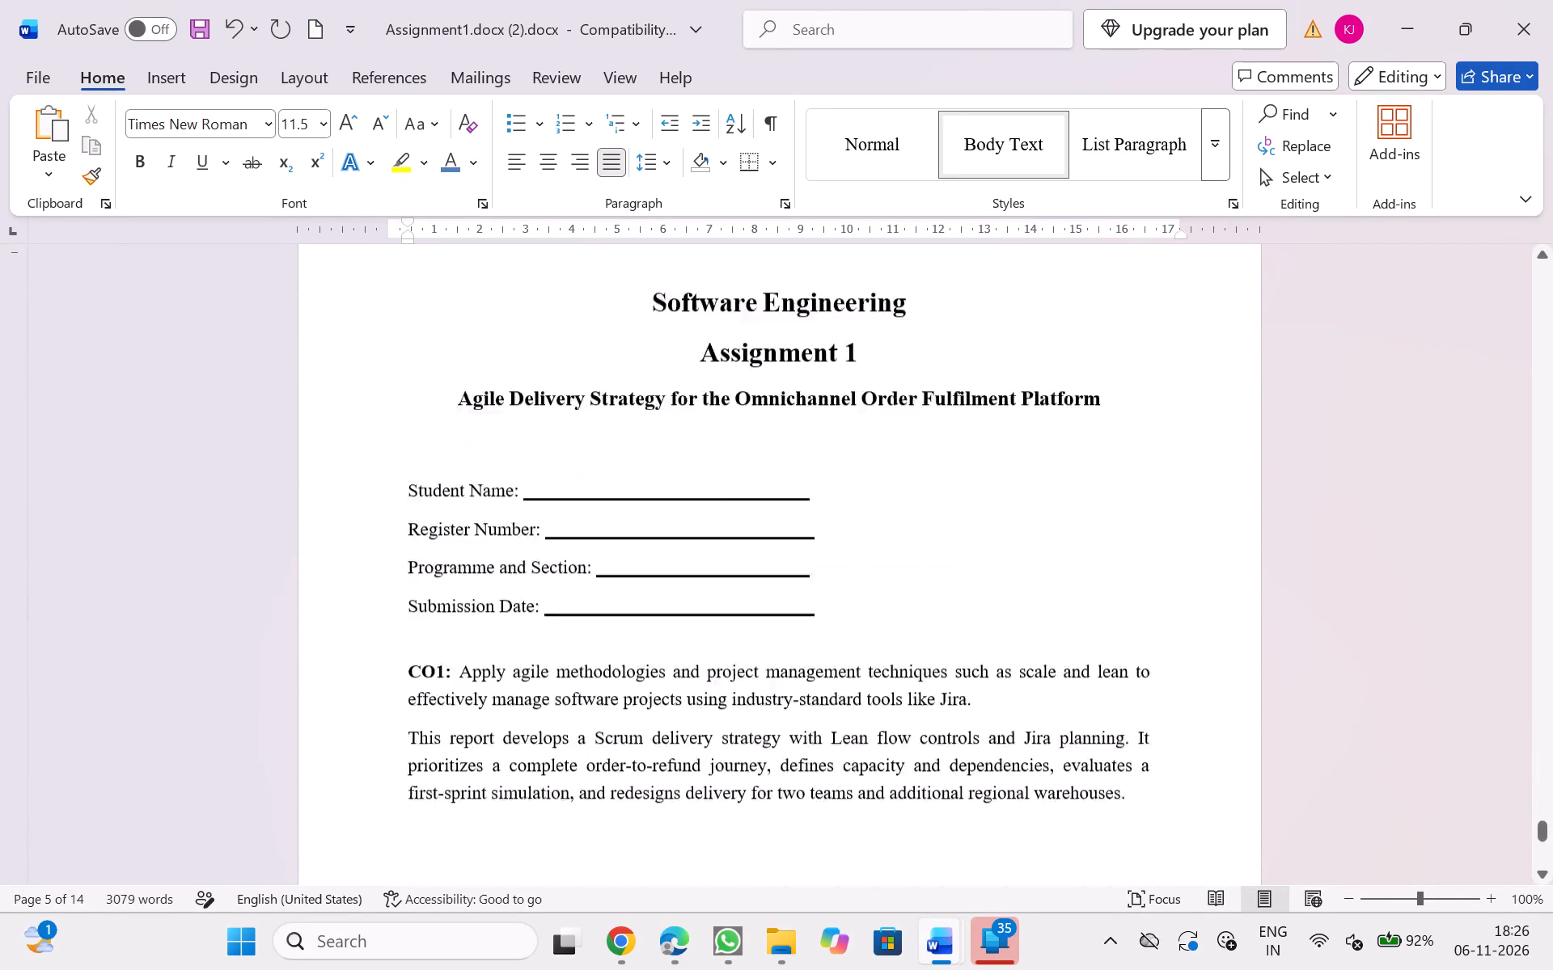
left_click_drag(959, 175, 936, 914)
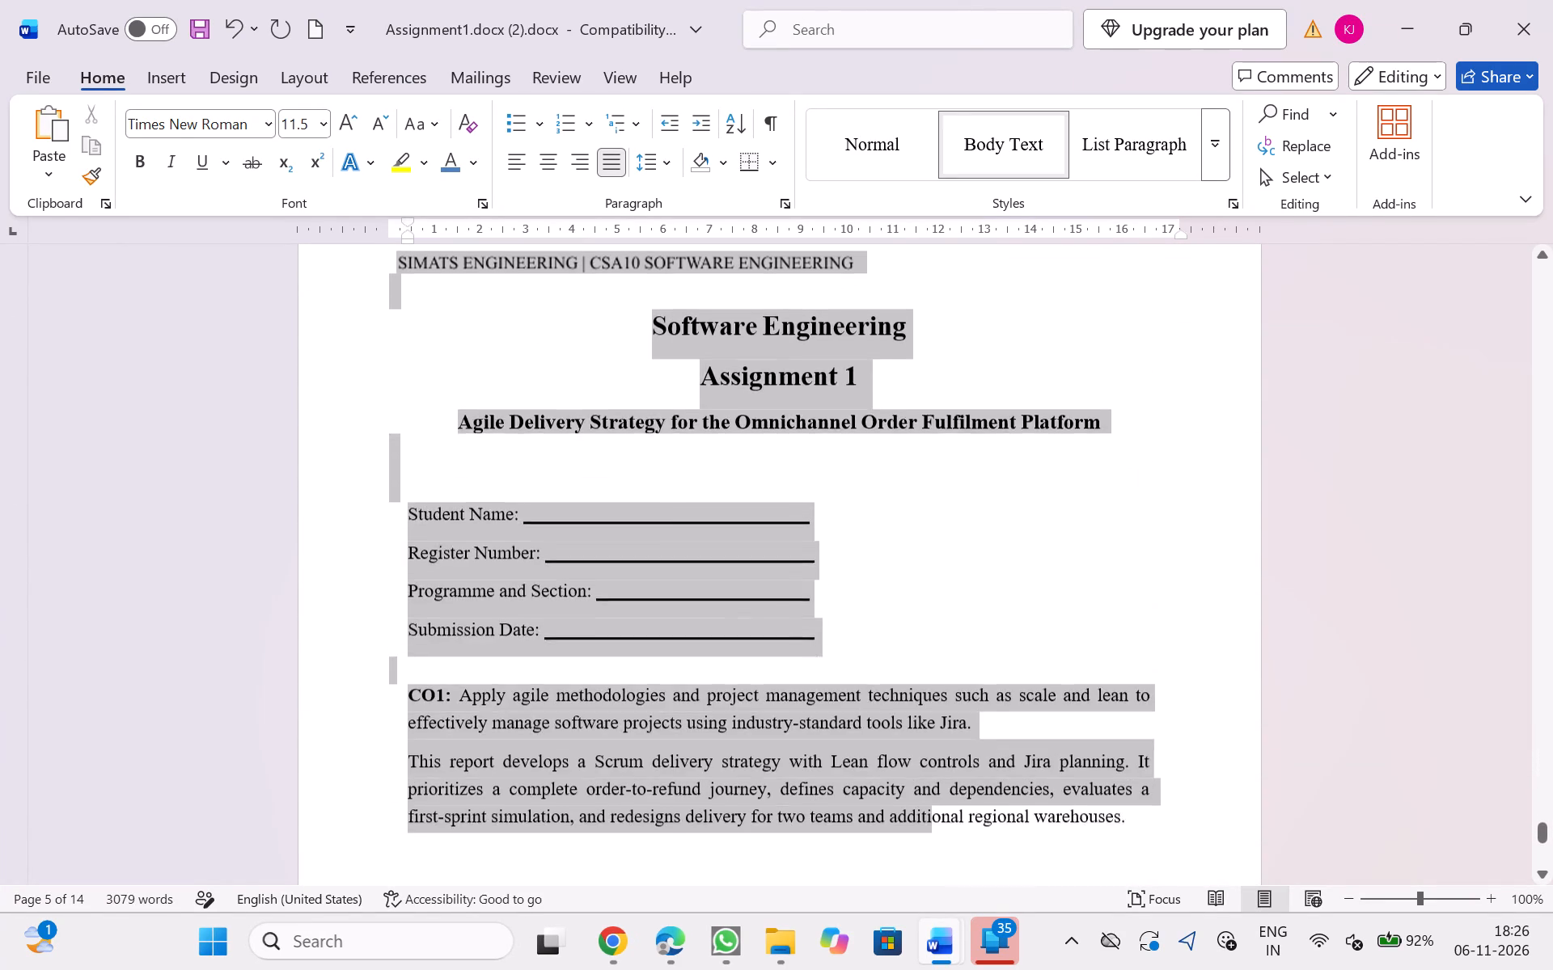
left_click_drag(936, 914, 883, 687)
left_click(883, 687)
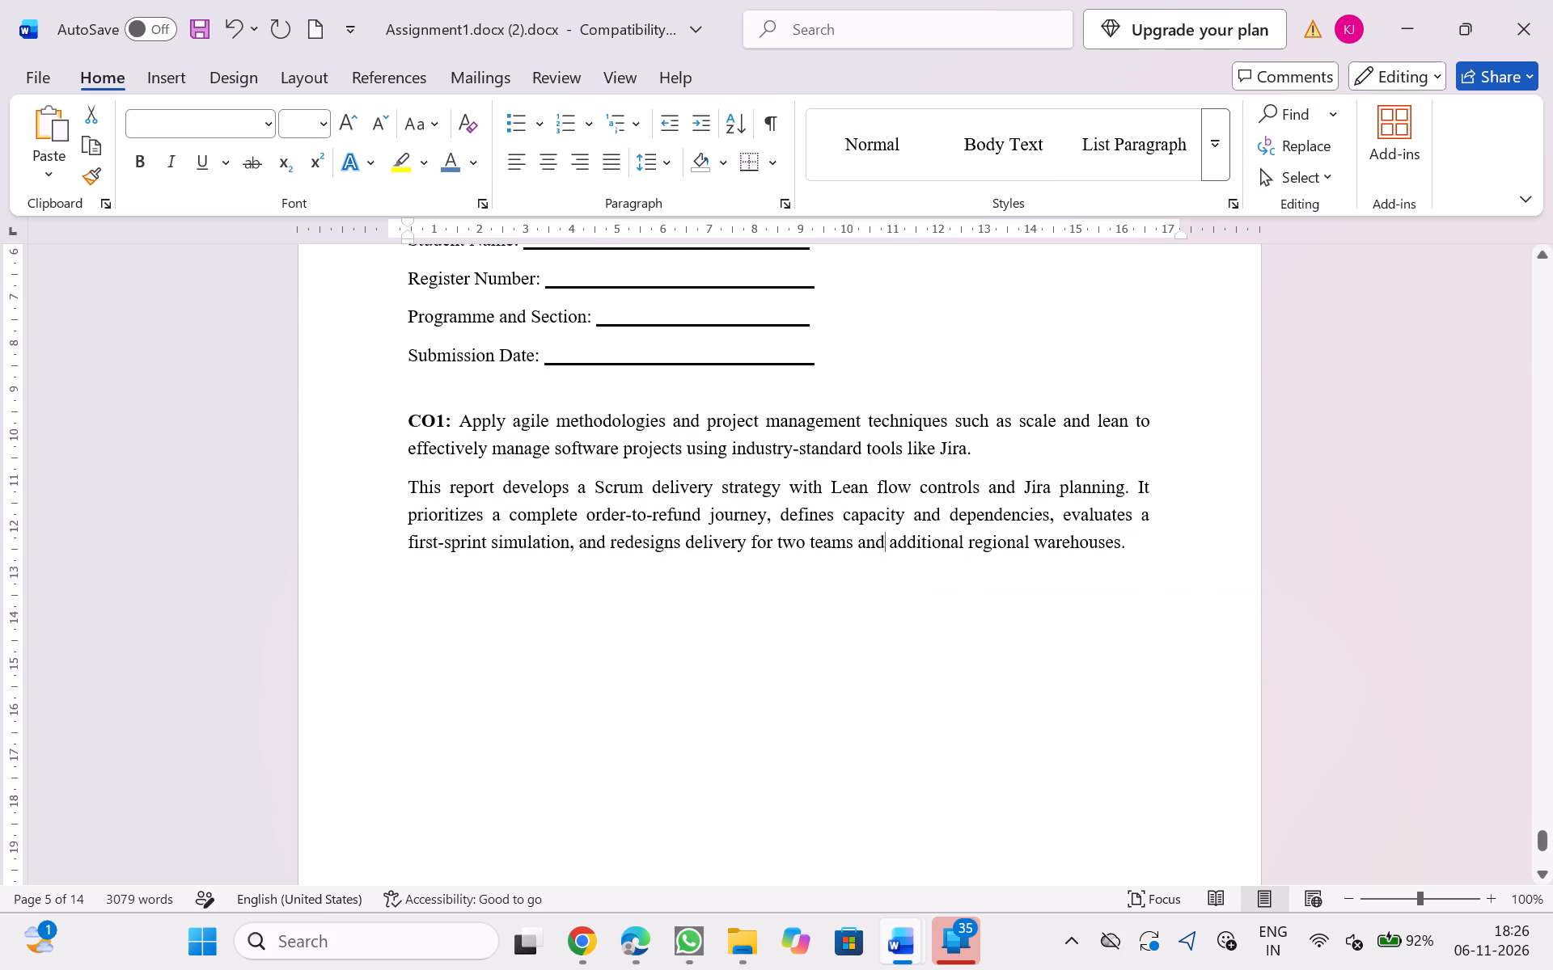
Examine the Software Engineering Assignment 1 cover page near the end, including its blank student fields and CO1 statement.
scroll(760, 512, "up", 2)
scroll(760, 512, "down", 1)
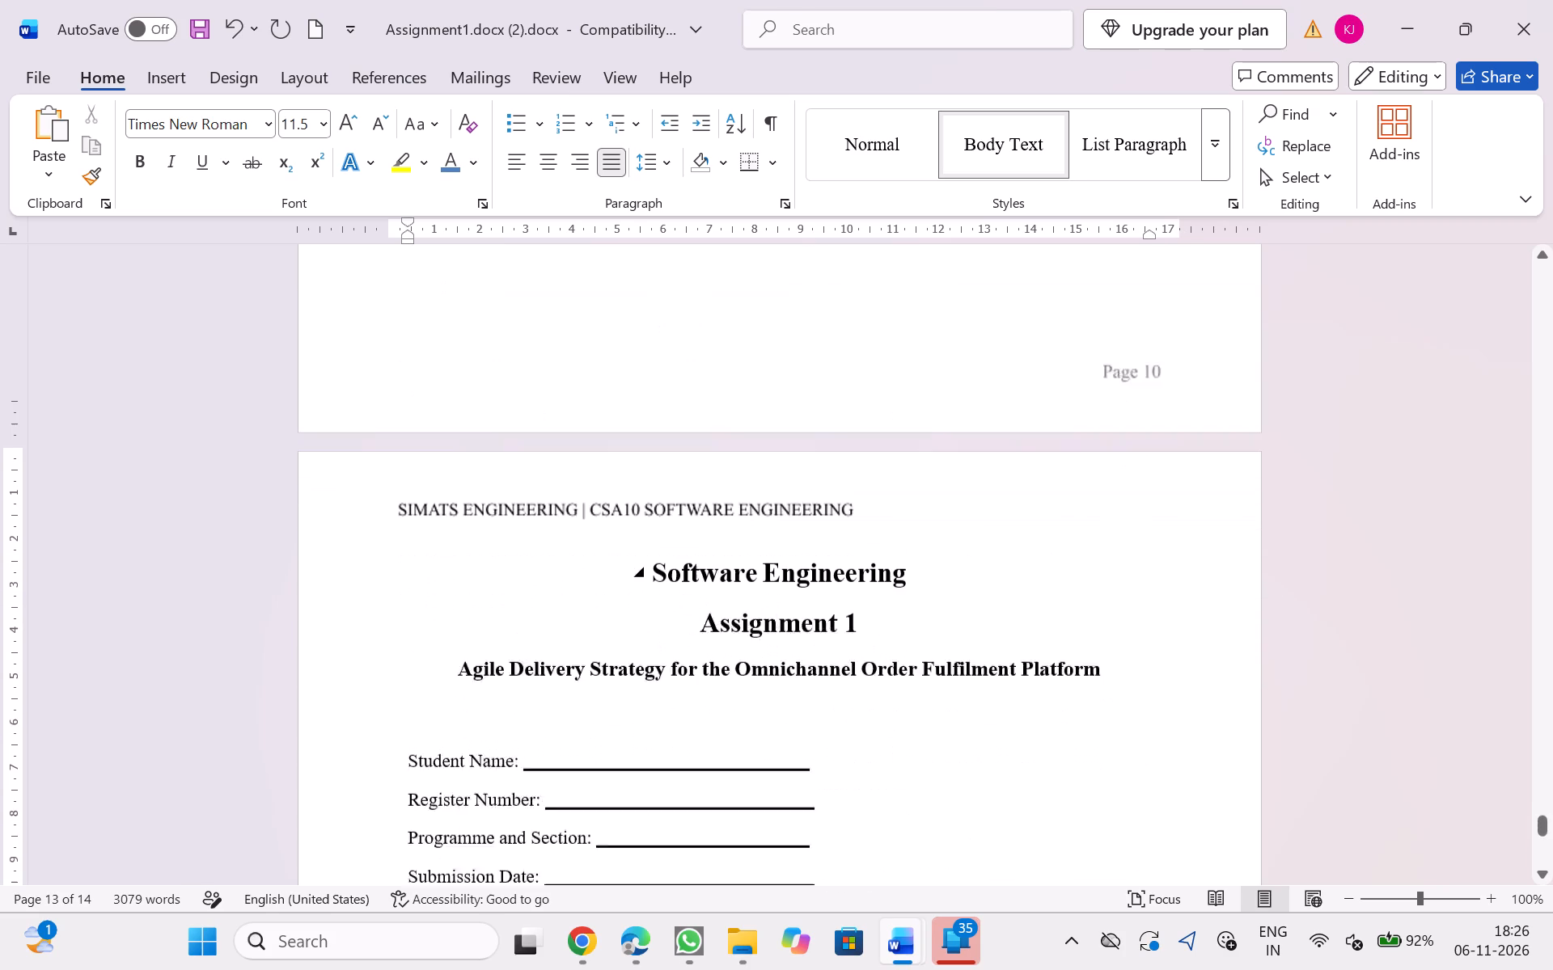
scroll(760, 512, "down", 2)
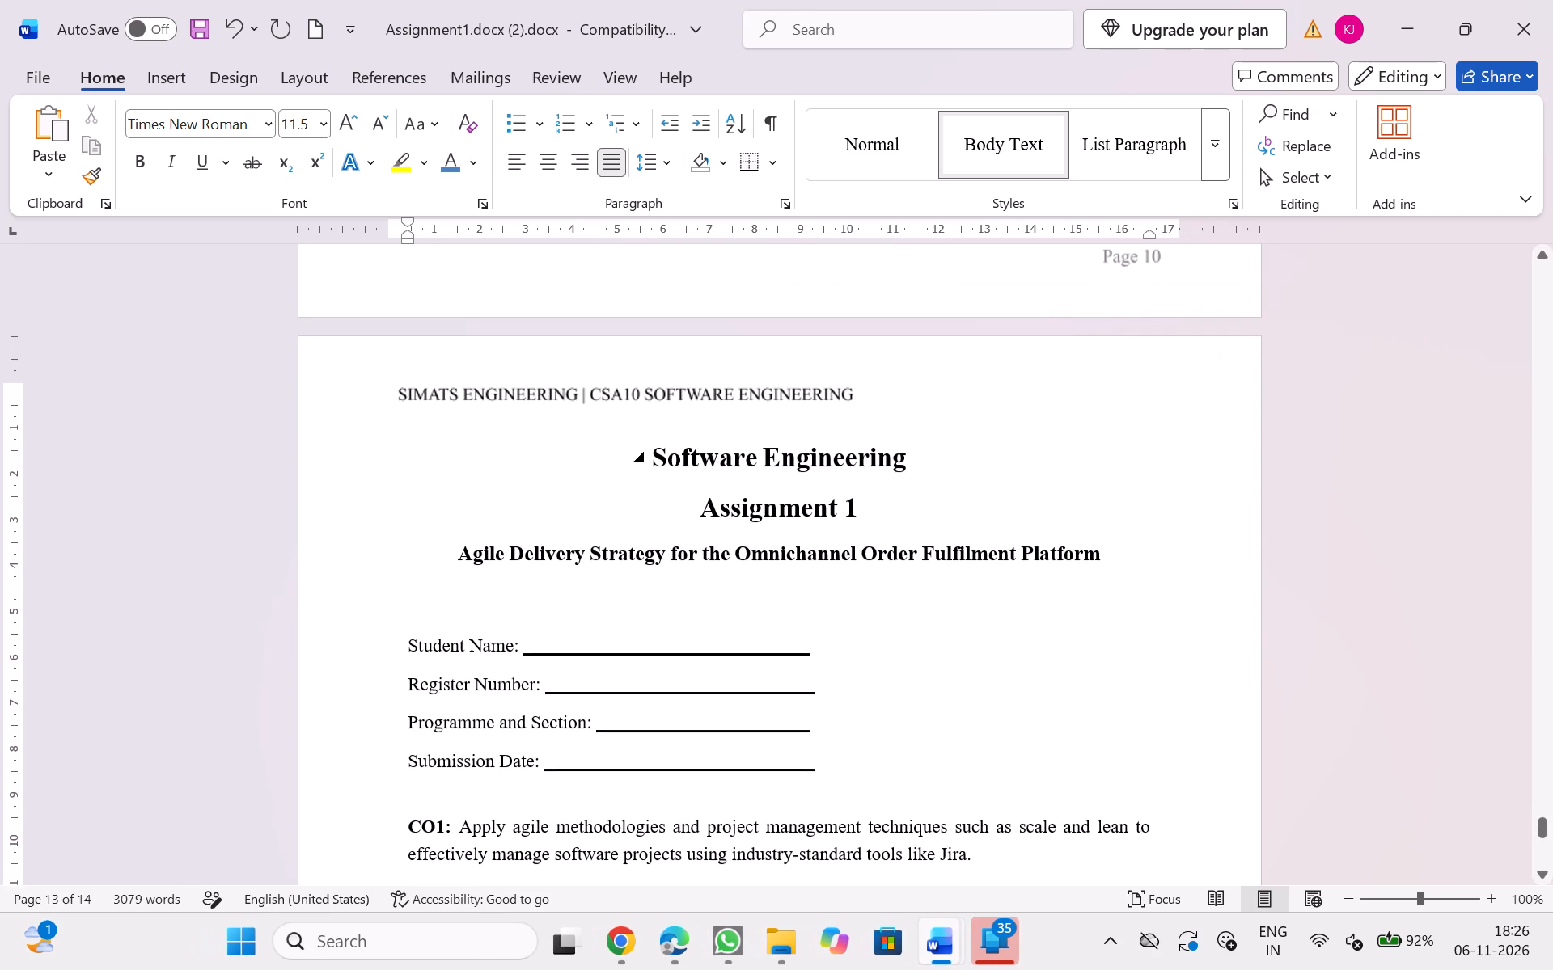
scroll(760, 512, "down", 1)
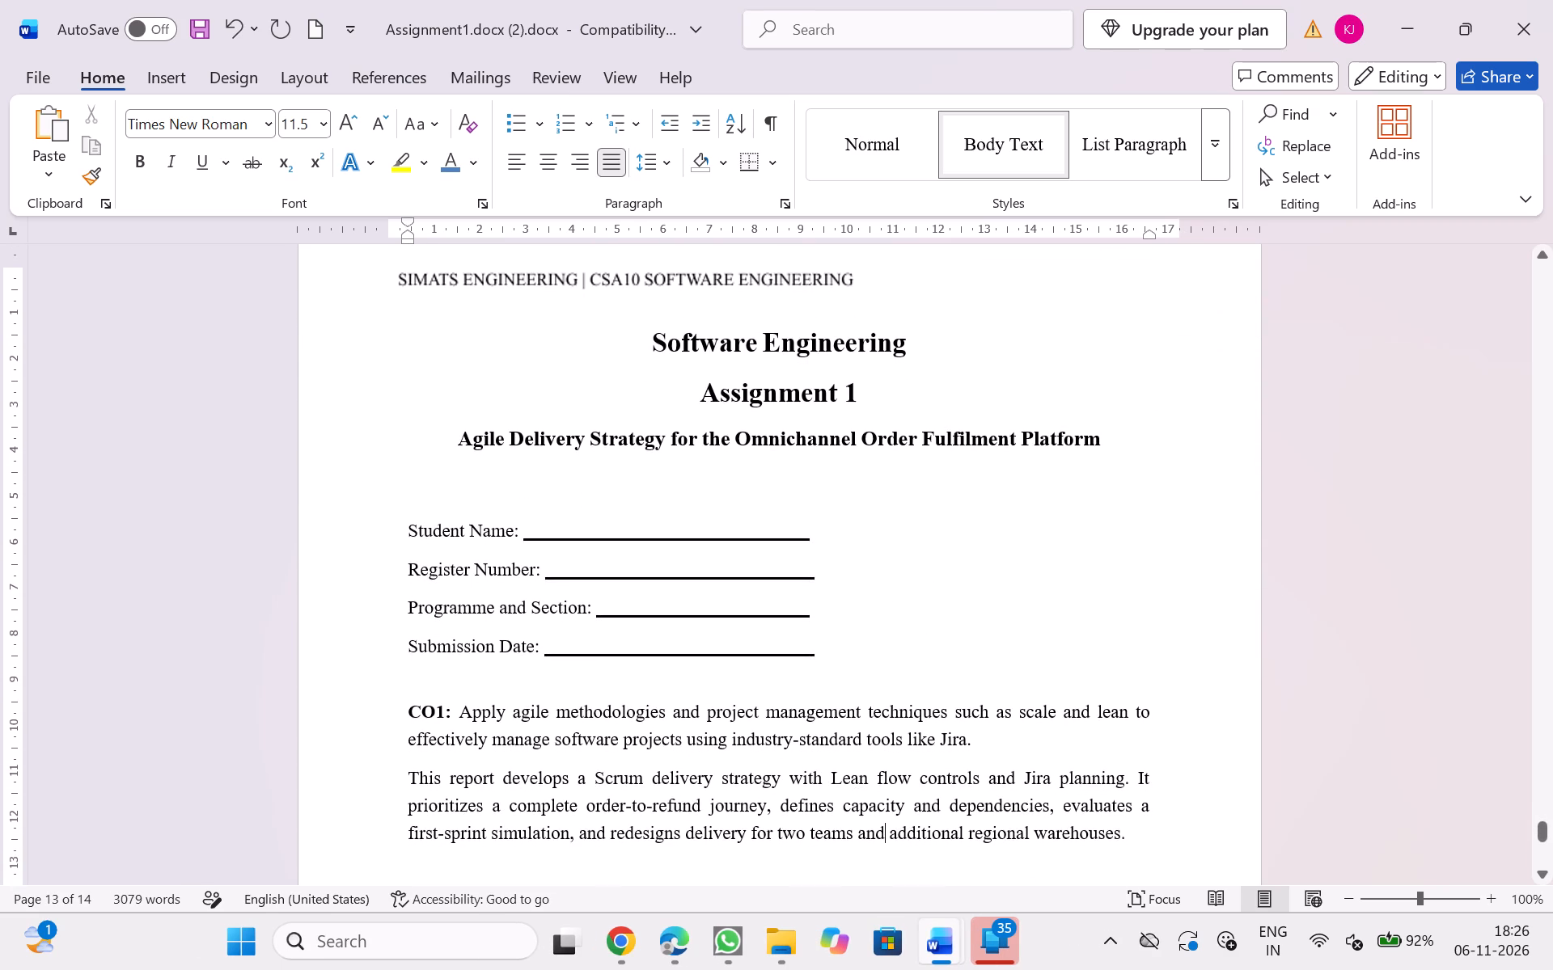
scroll(760, 512, "down", 3)
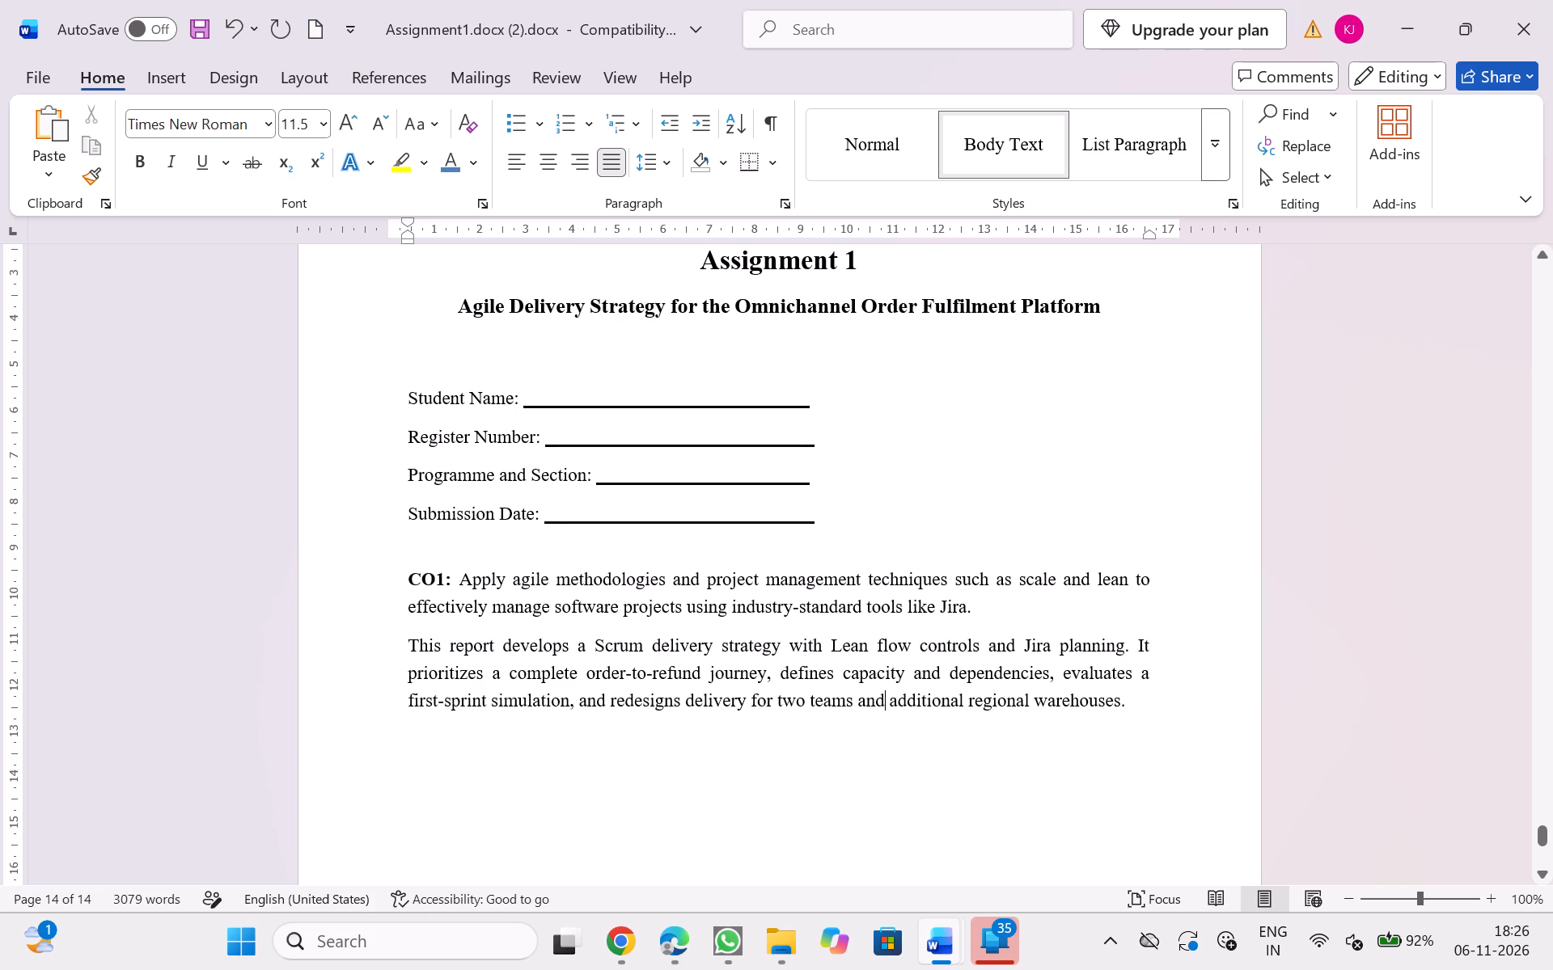
Delete all content from the paragraph starting "The retailer proposes an omnichannel order fulfilment platform" through the end of the Verification prompts section.
scroll(640, 582, "up", 1)
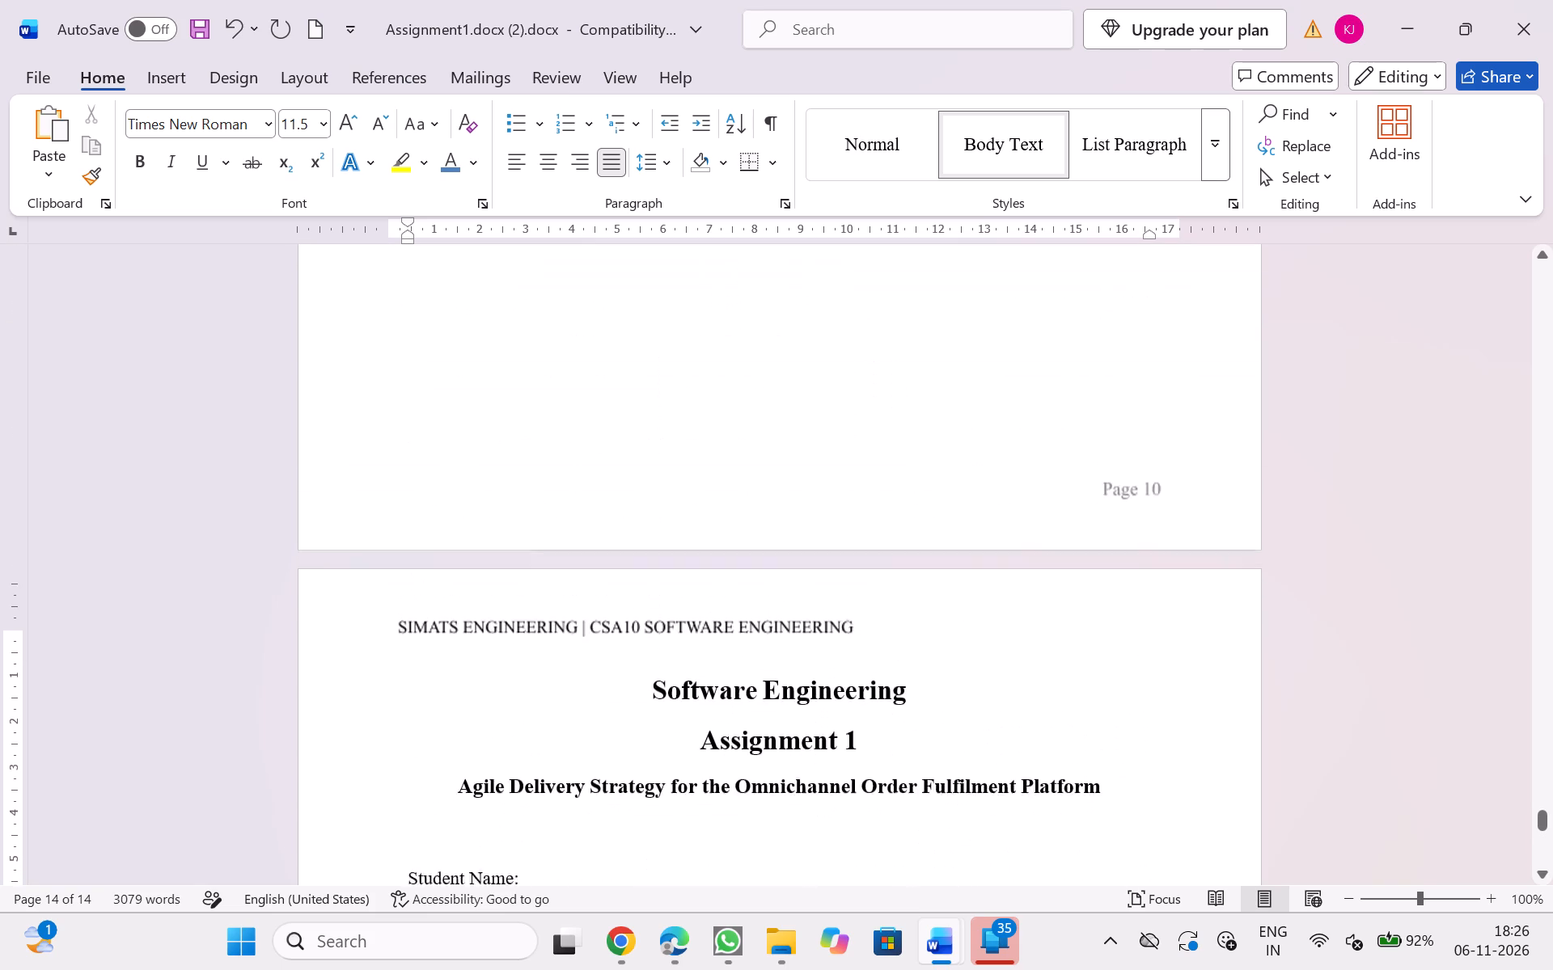
scroll(640, 582, "up", 2)
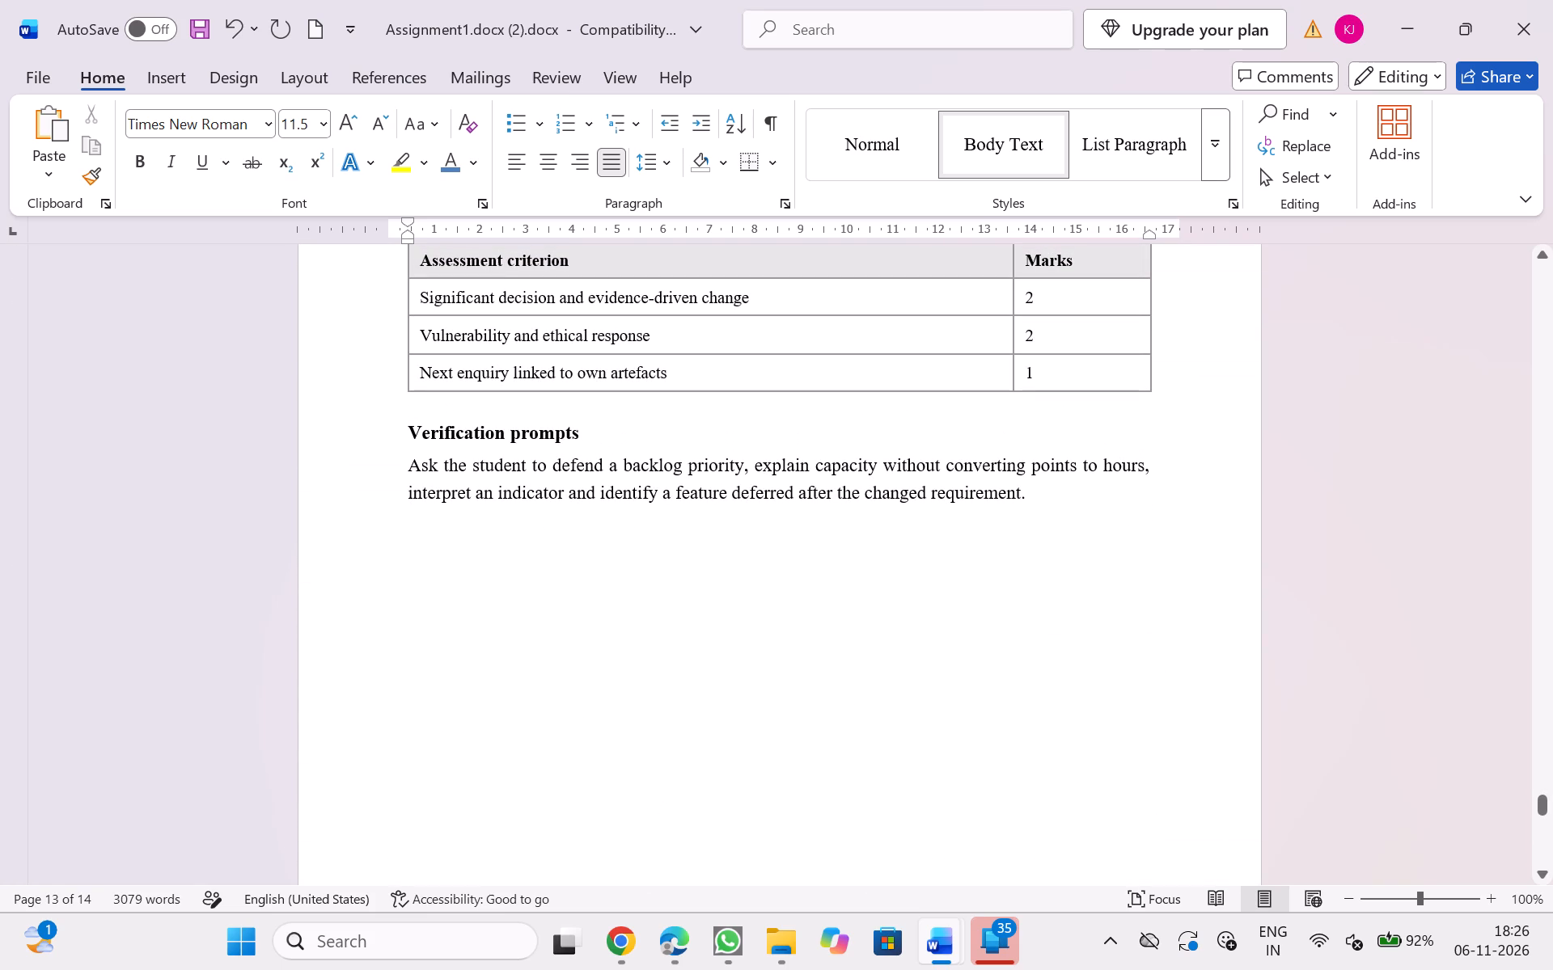
left_click_drag(1064, 496, 410, 103)
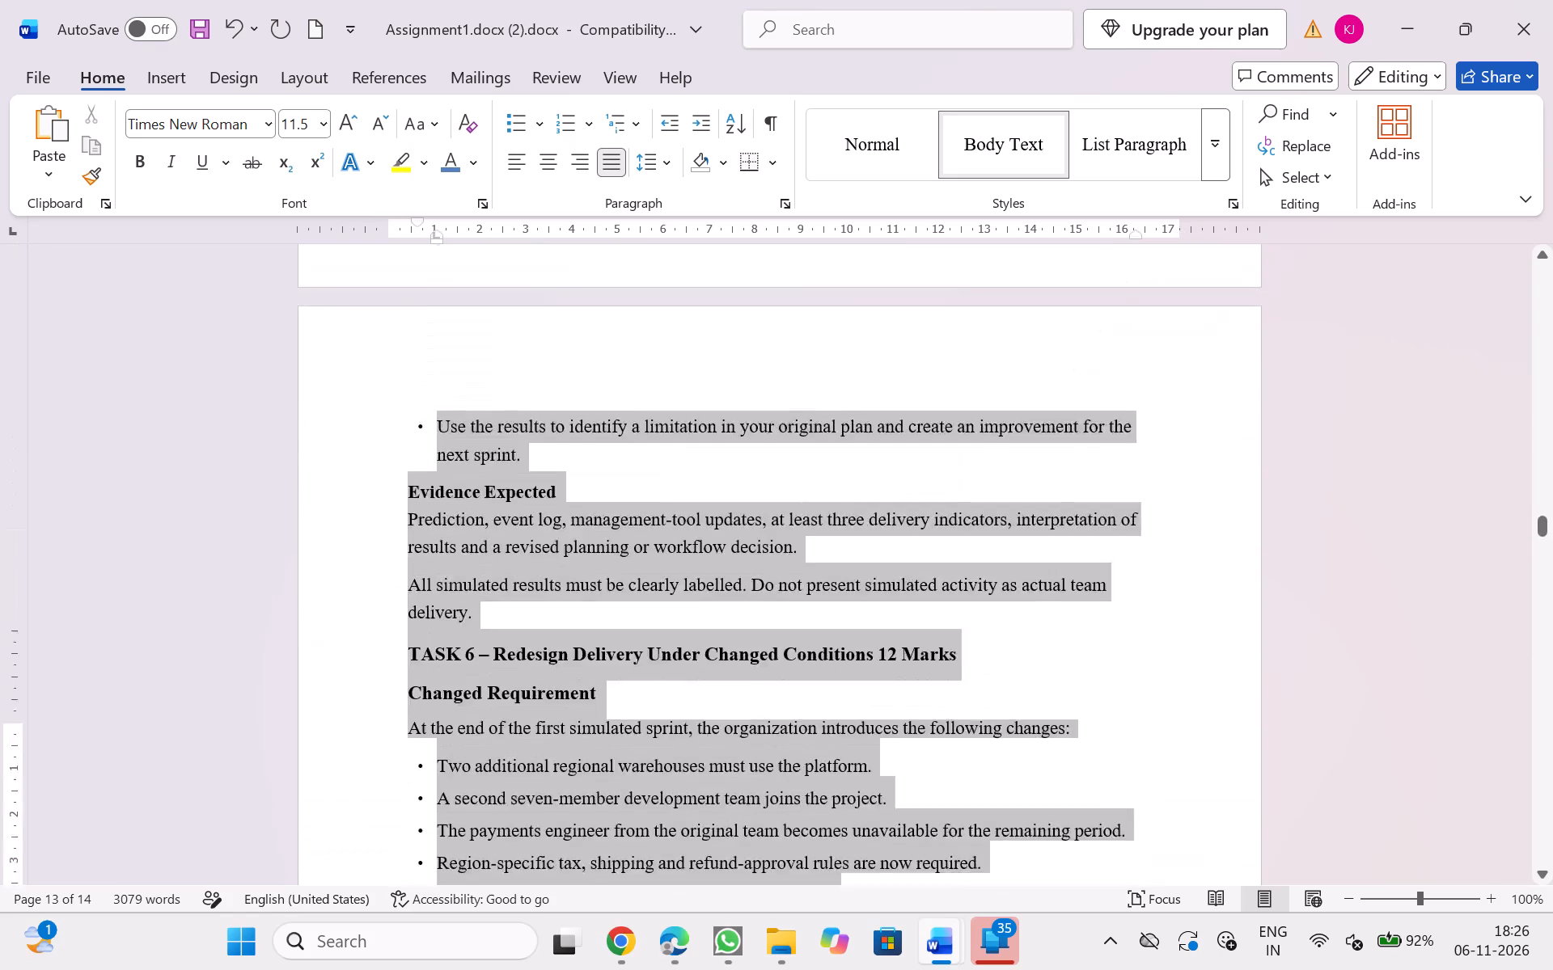
left_click_drag(410, 103, 382, 438)
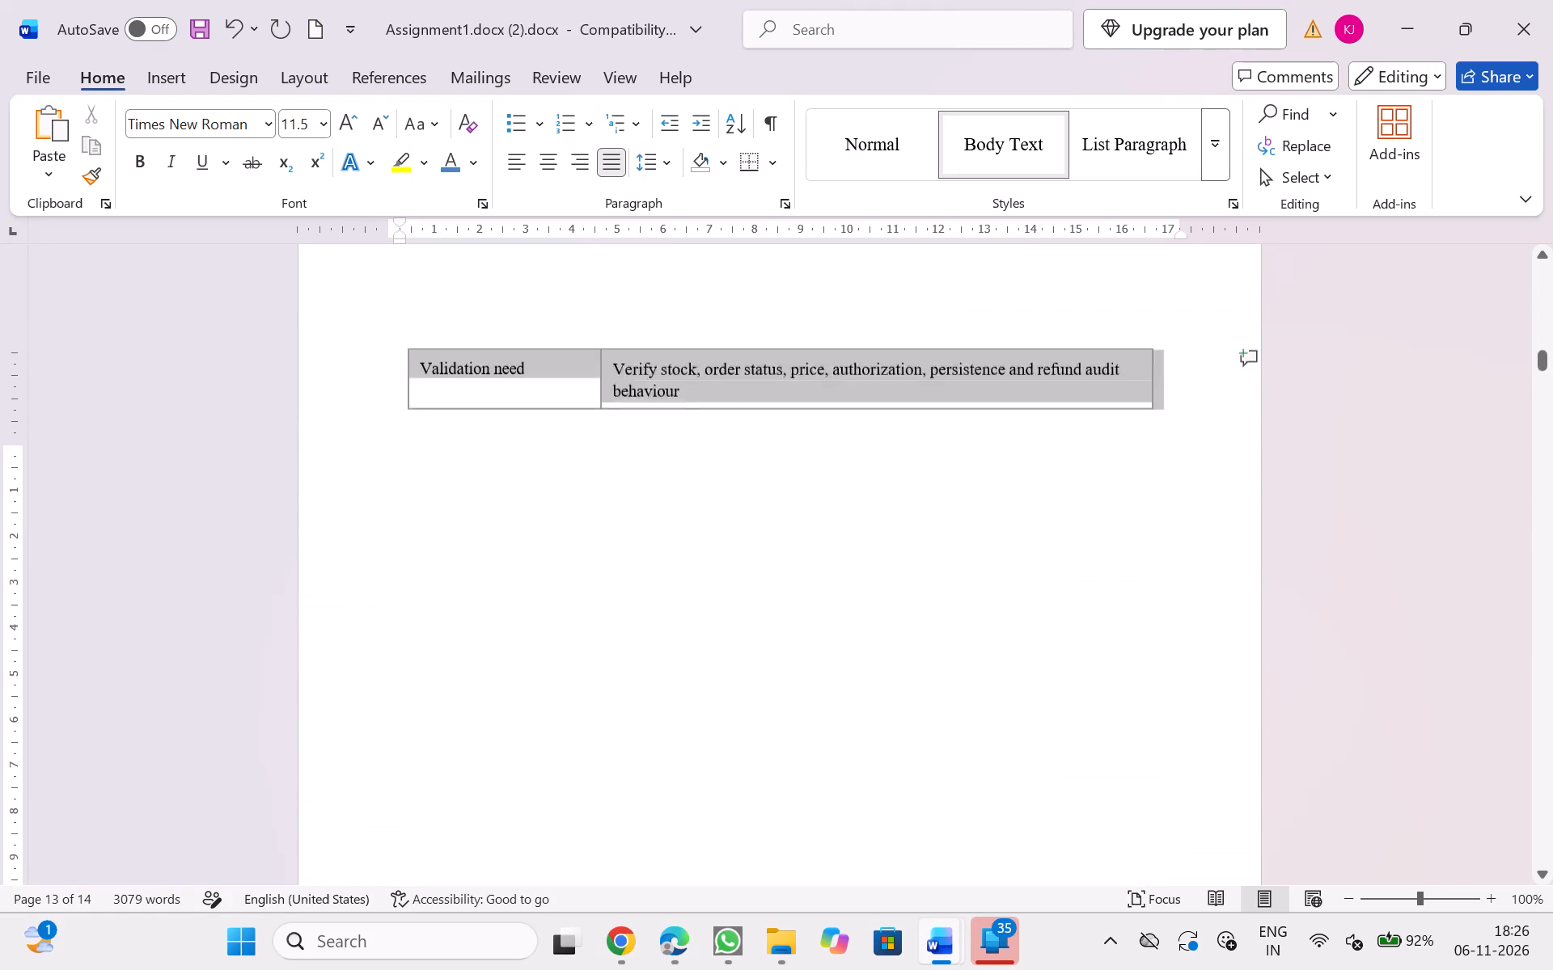
left_click_drag(382, 438, 459, 814)
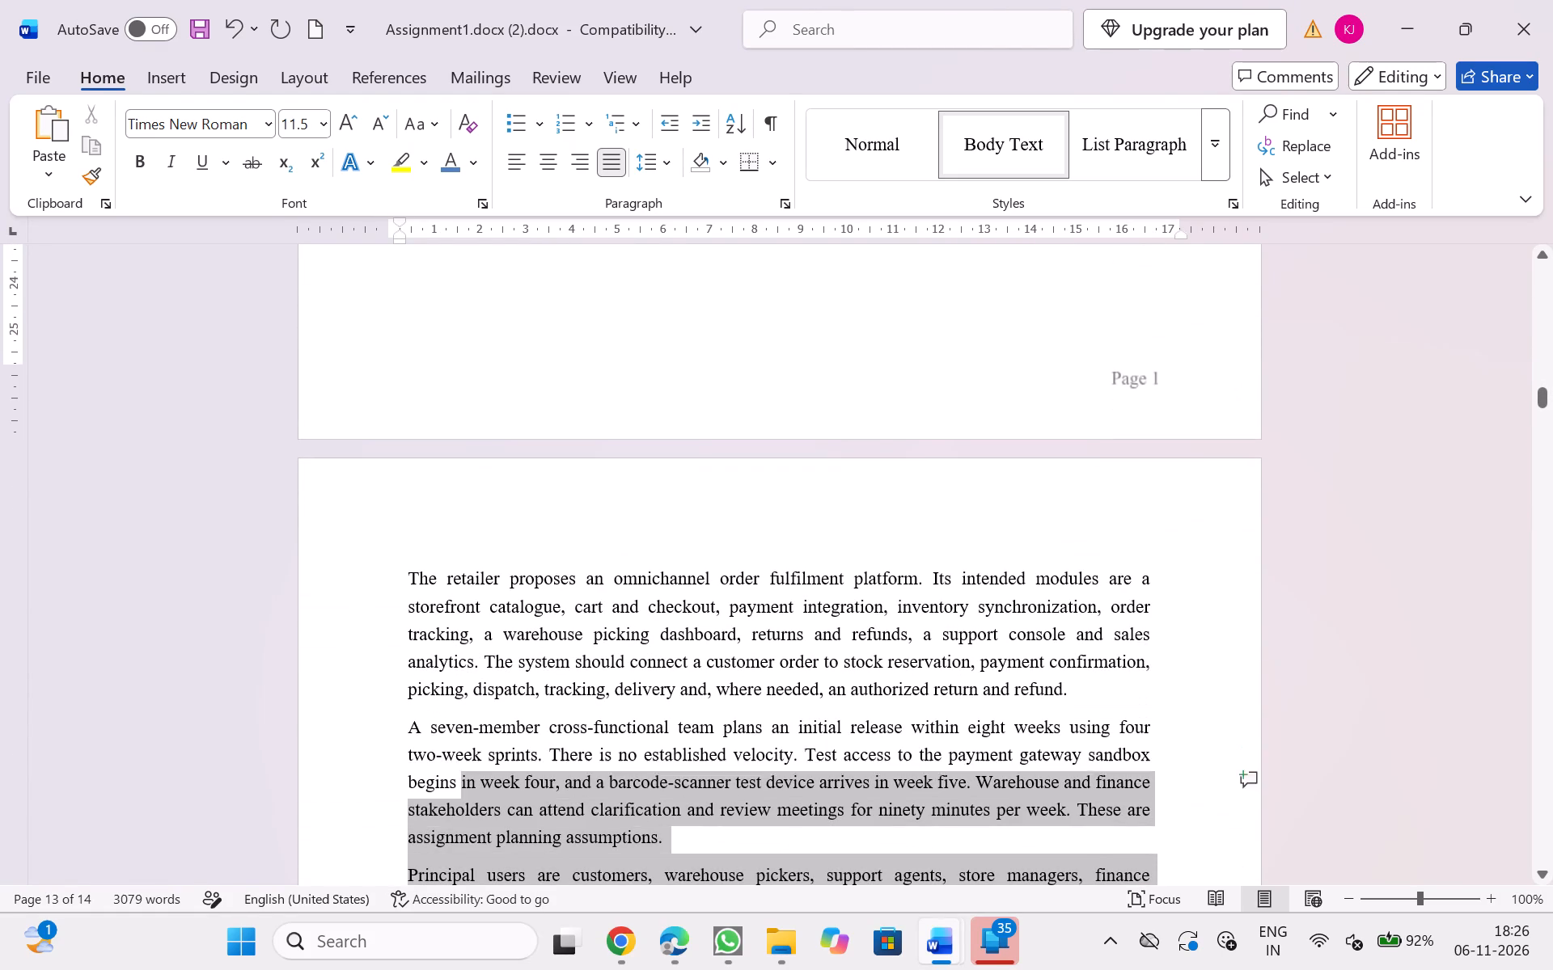
left_click_drag(459, 814, 461, 888)
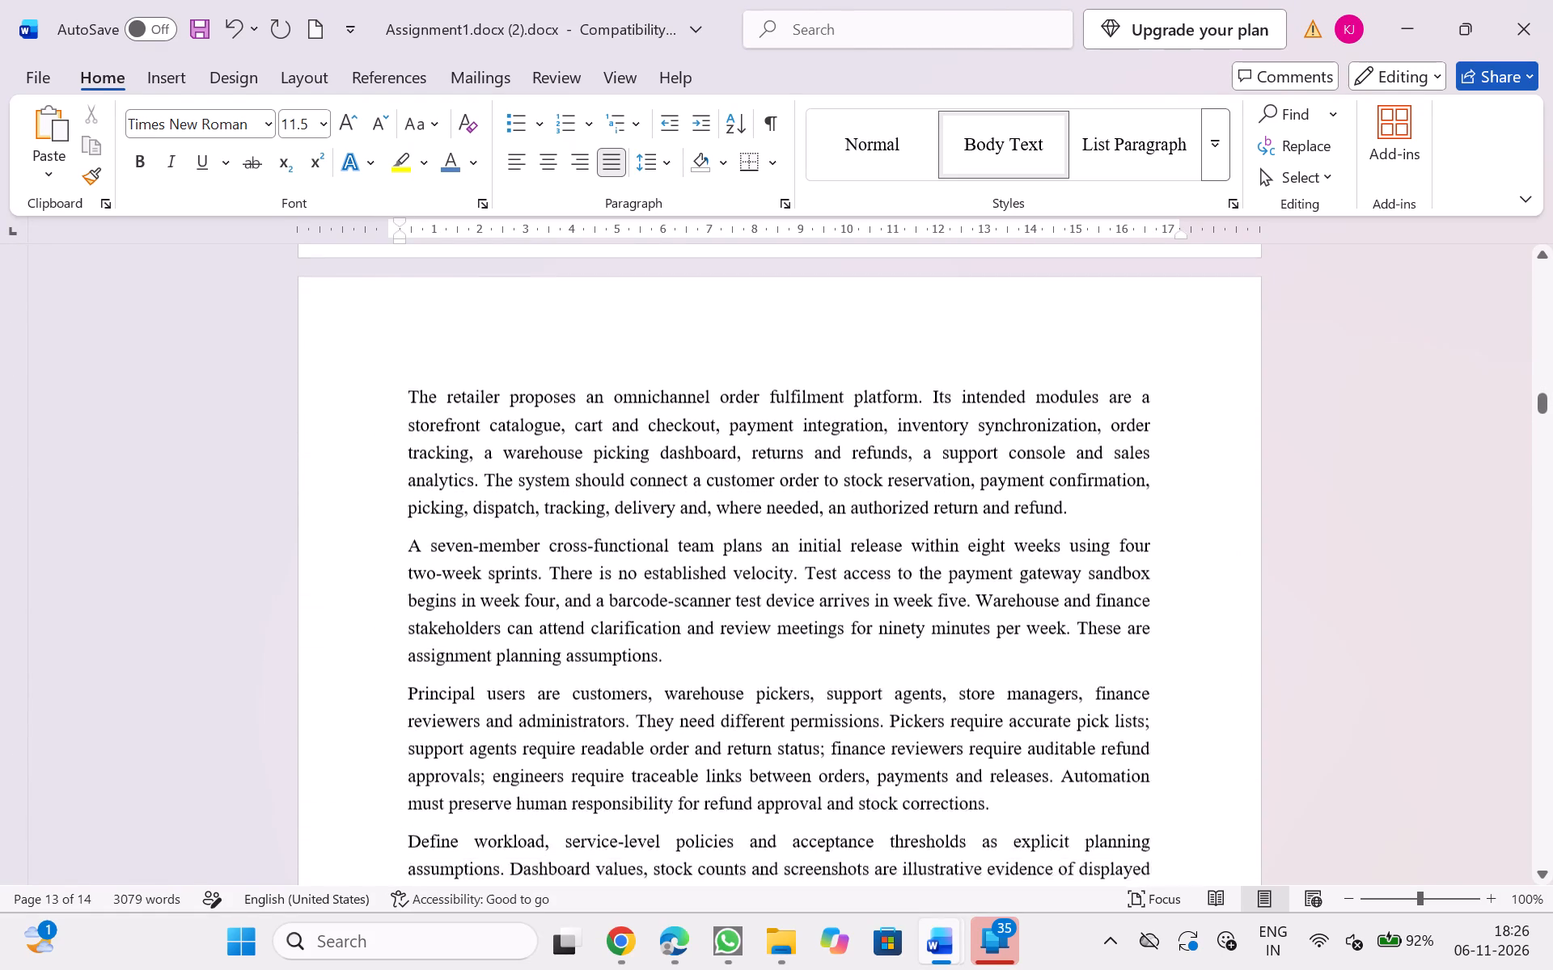
left_click_drag(461, 888, 438, 767)
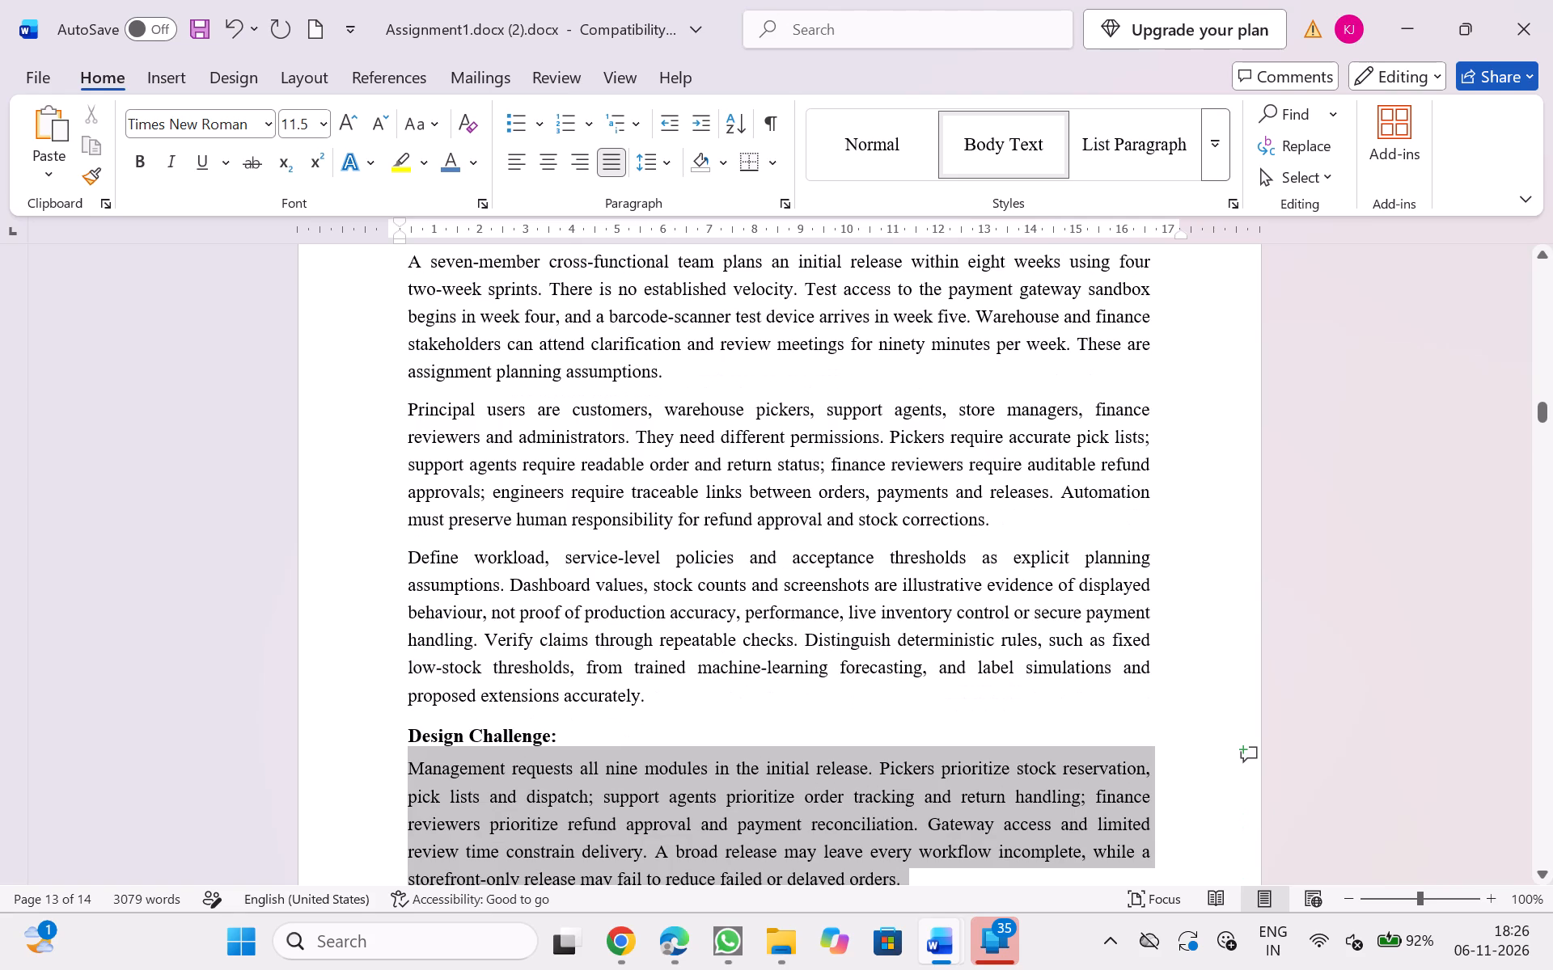
left_click_drag(438, 767, 430, 969)
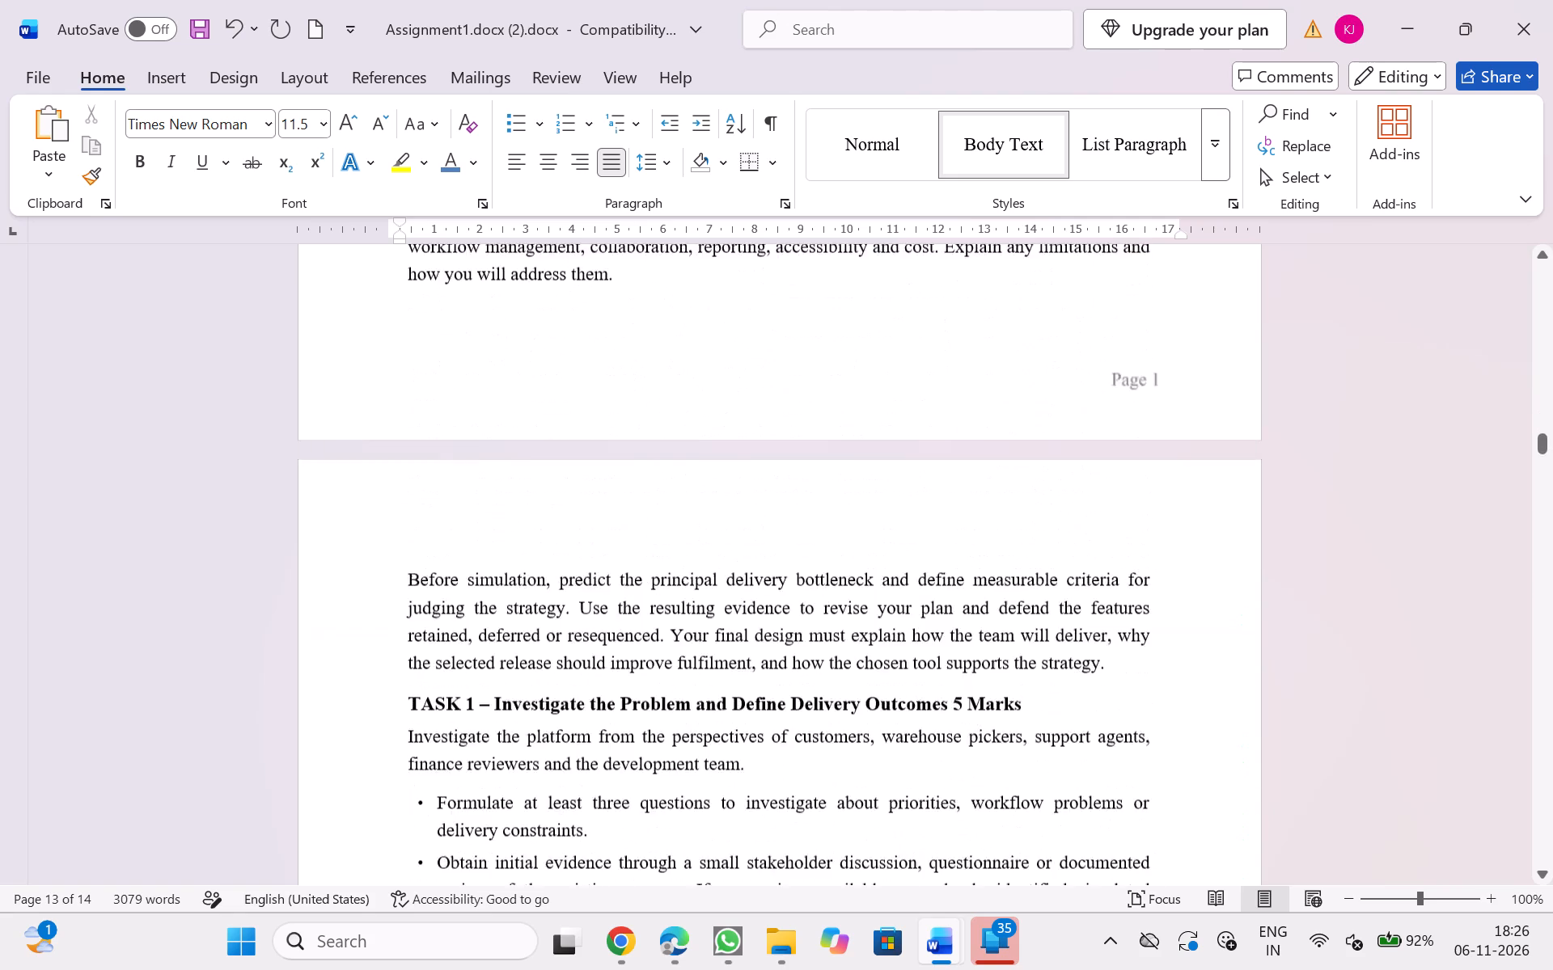
left_click_drag(430, 969, 473, 234)
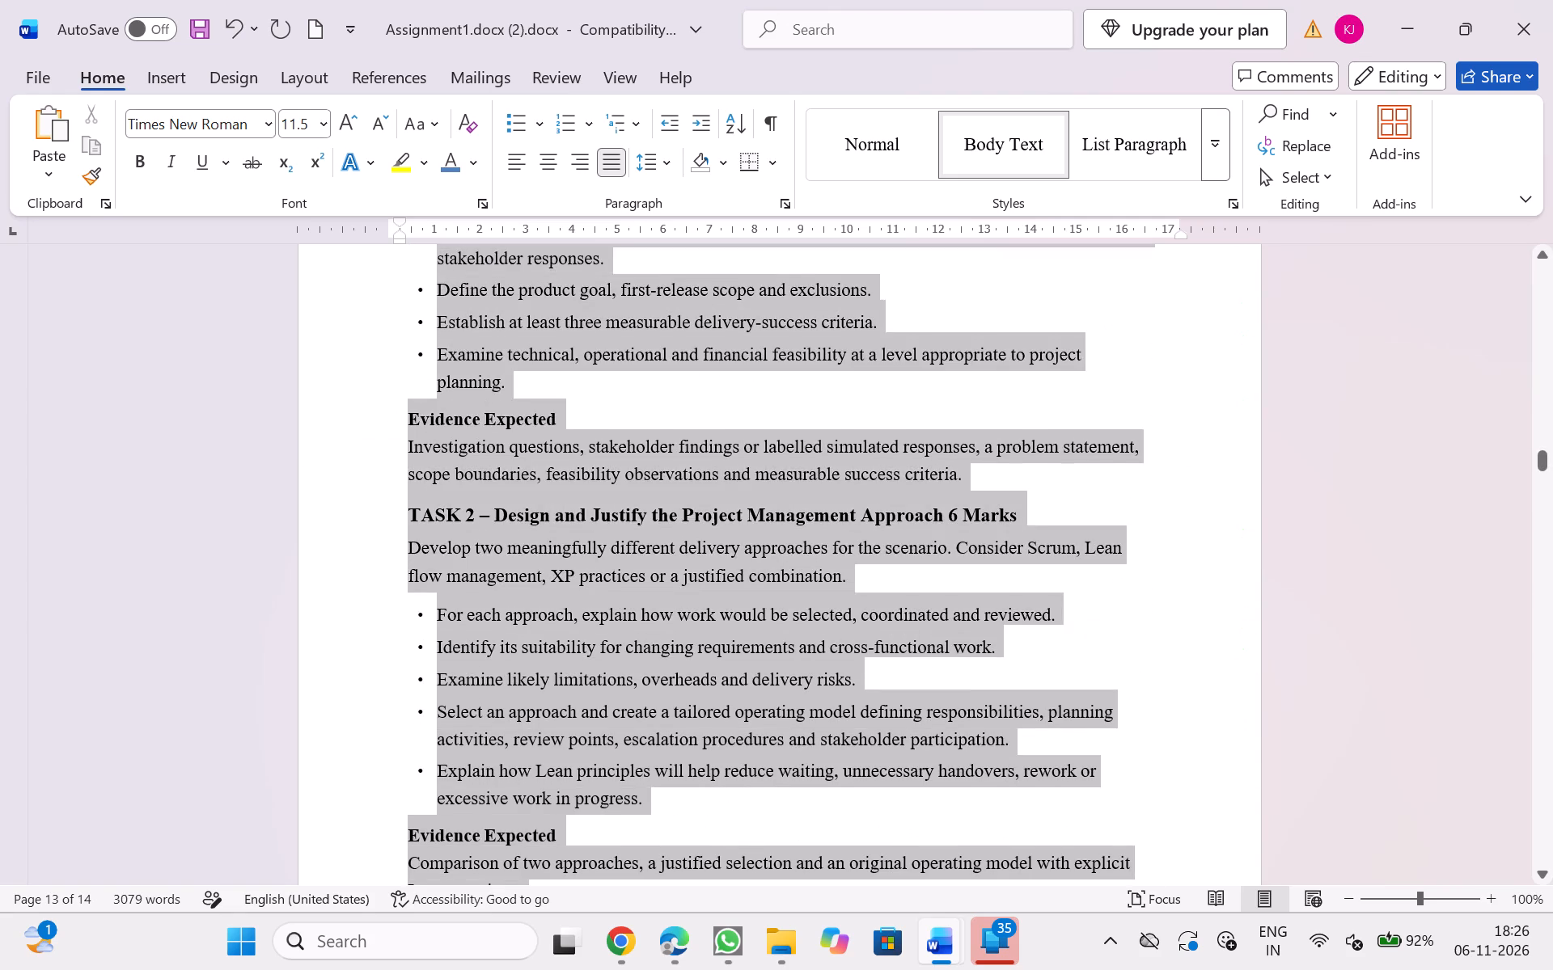
left_click_drag(473, 234, 468, 196)
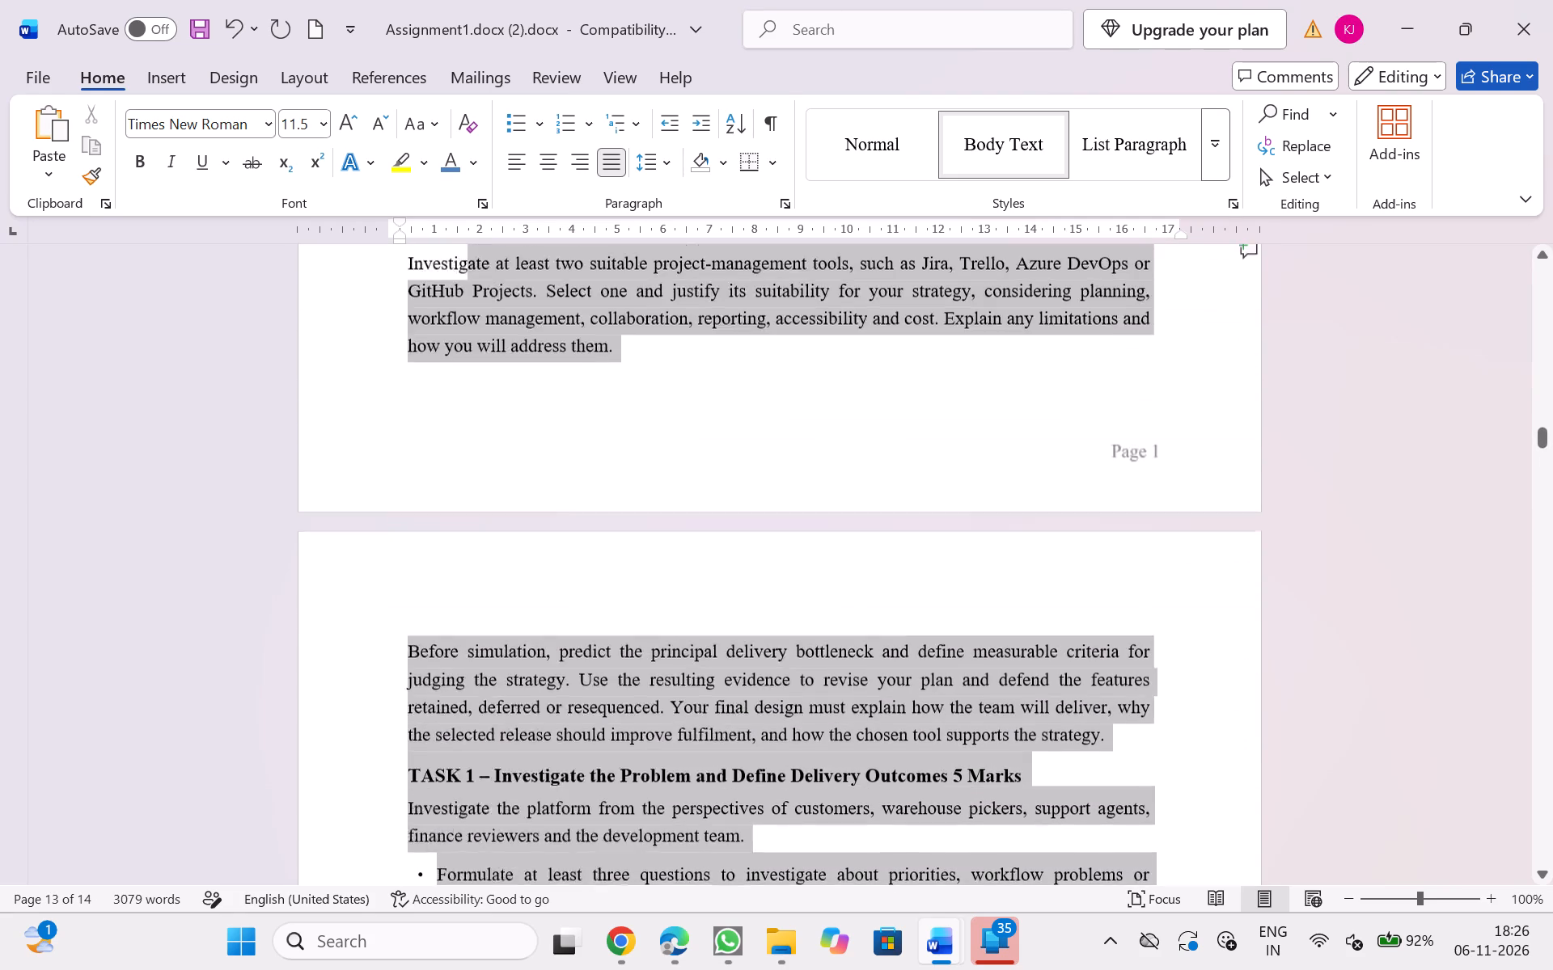
left_click_drag(468, 196, 413, 652)
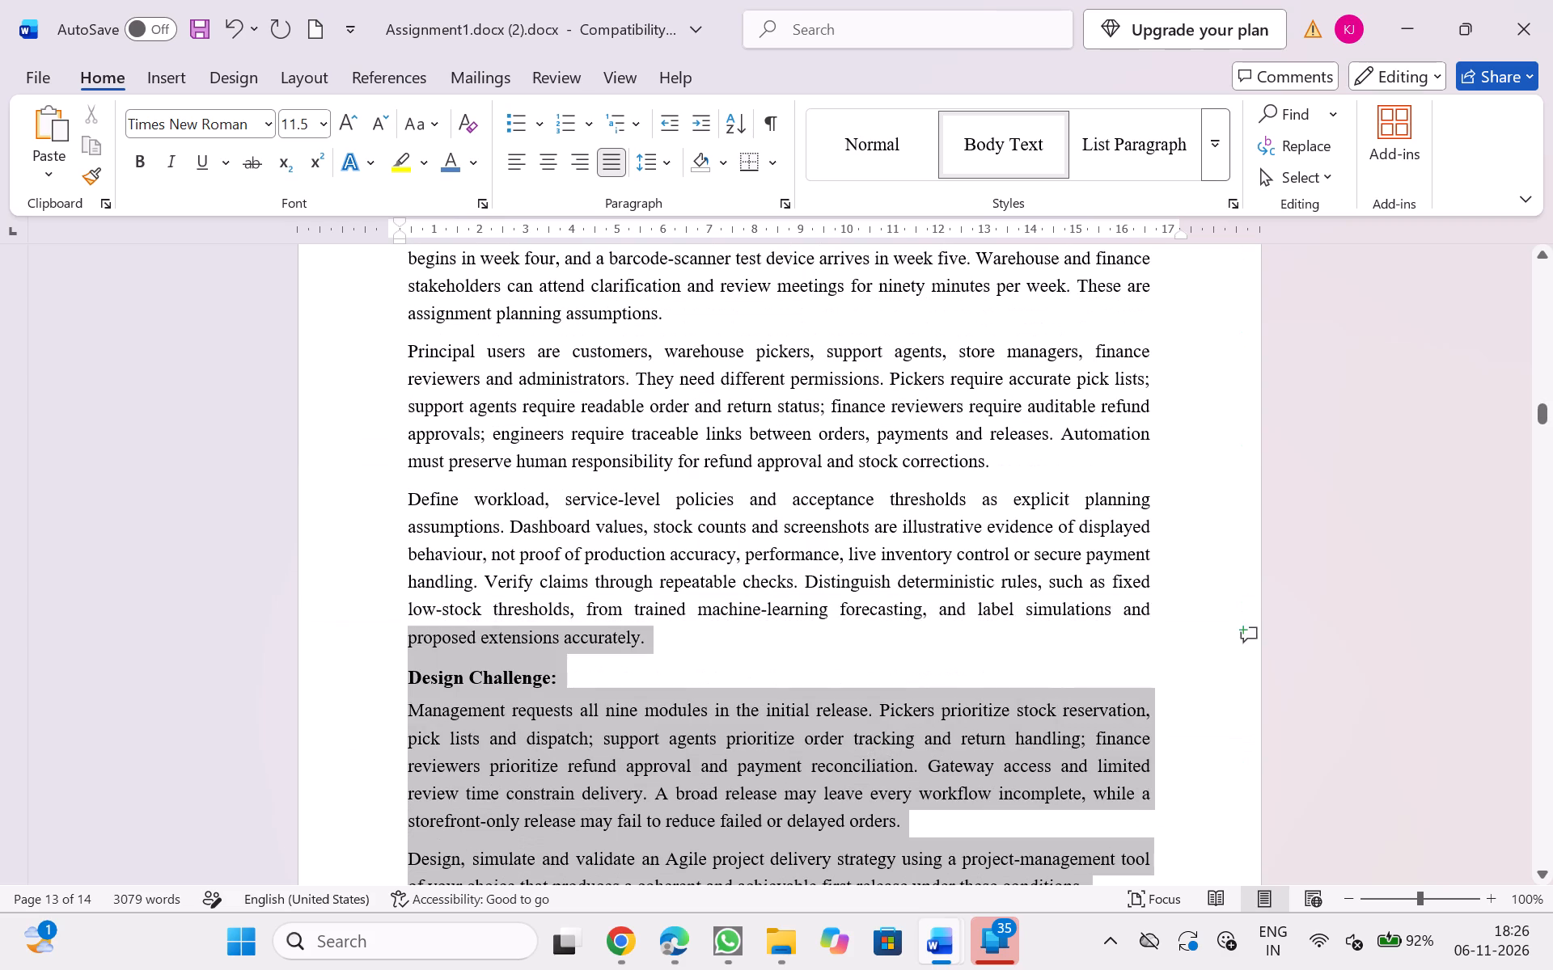
left_click_drag(413, 652, 438, 426)
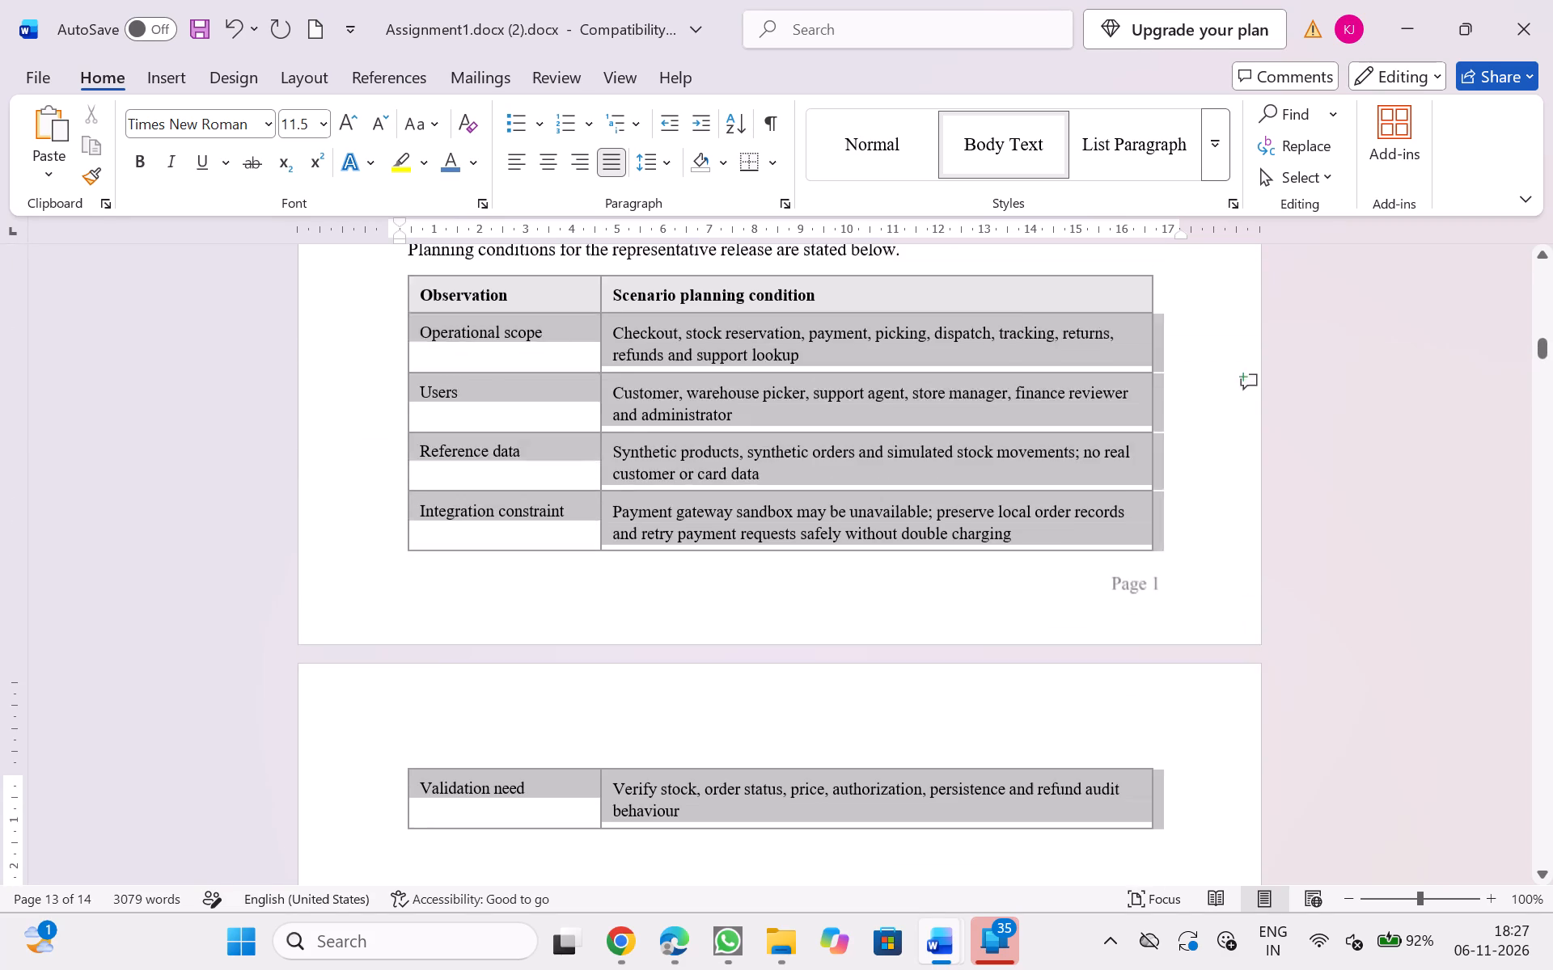
left_click_drag(438, 426, 421, 846)
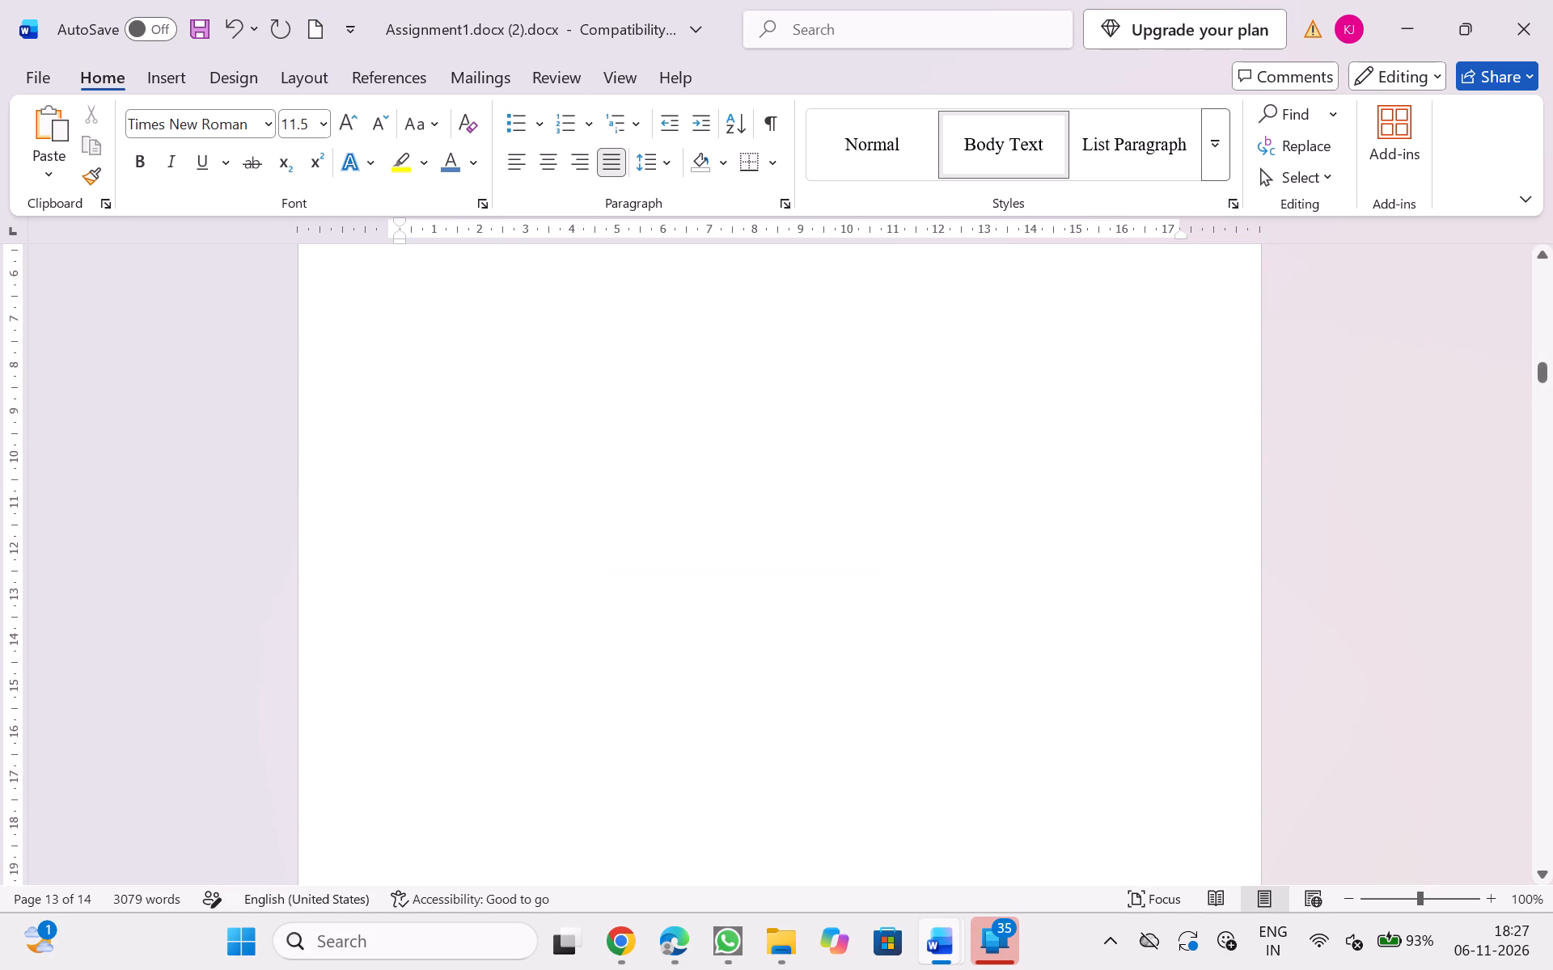
left_click_drag(421, 846, 451, 846)
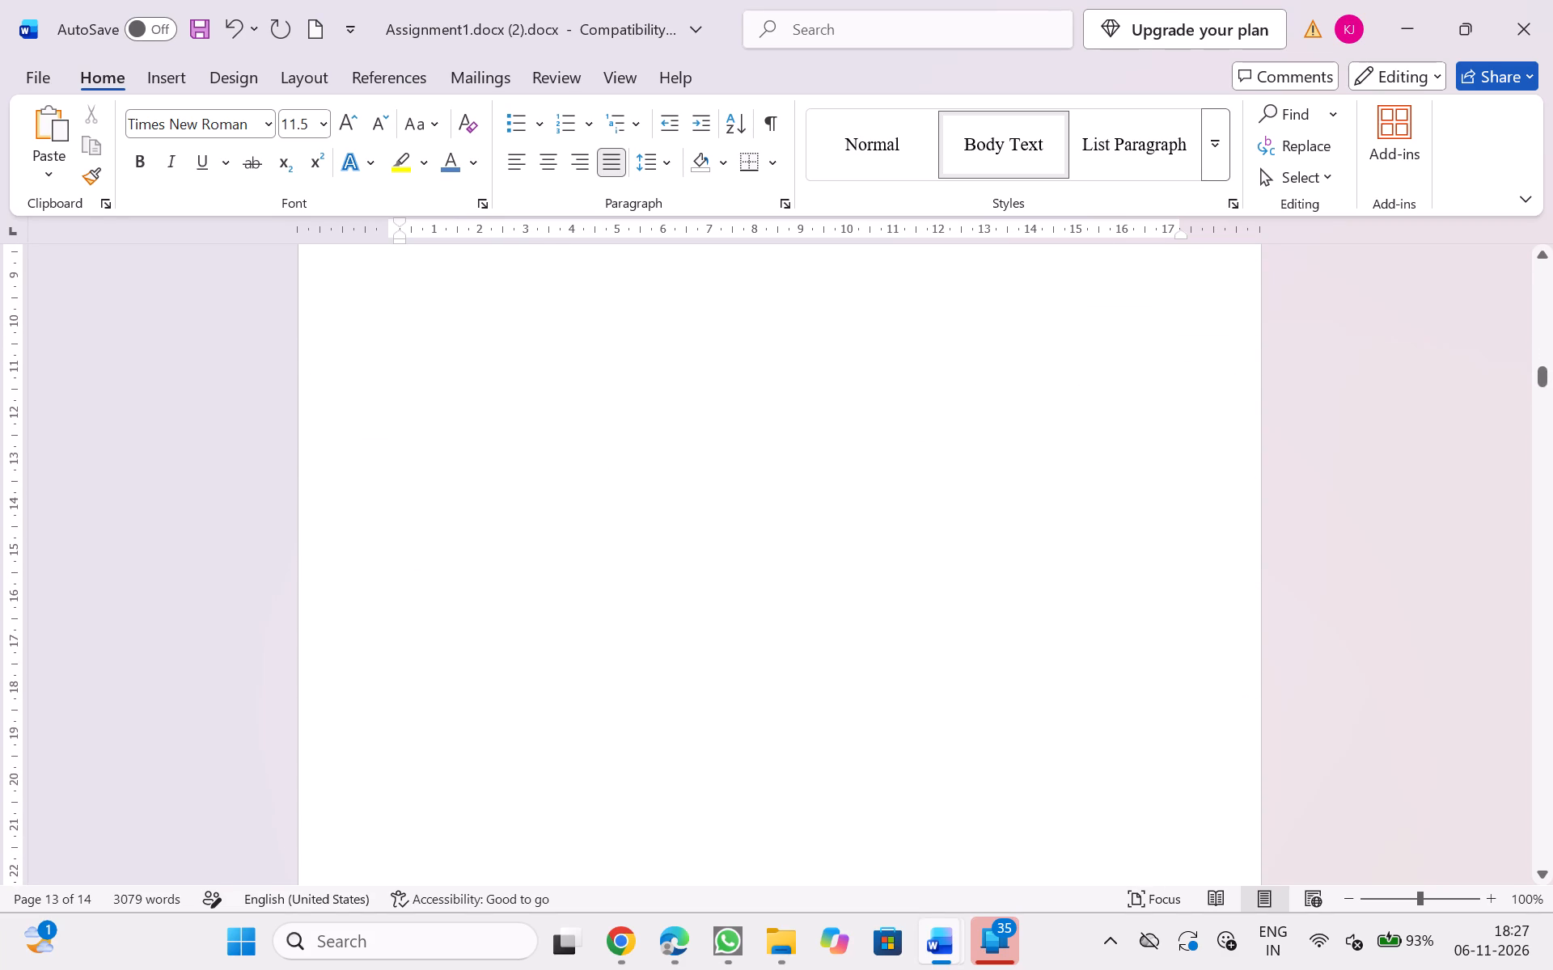
left_click_drag(451, 846, 453, 909)
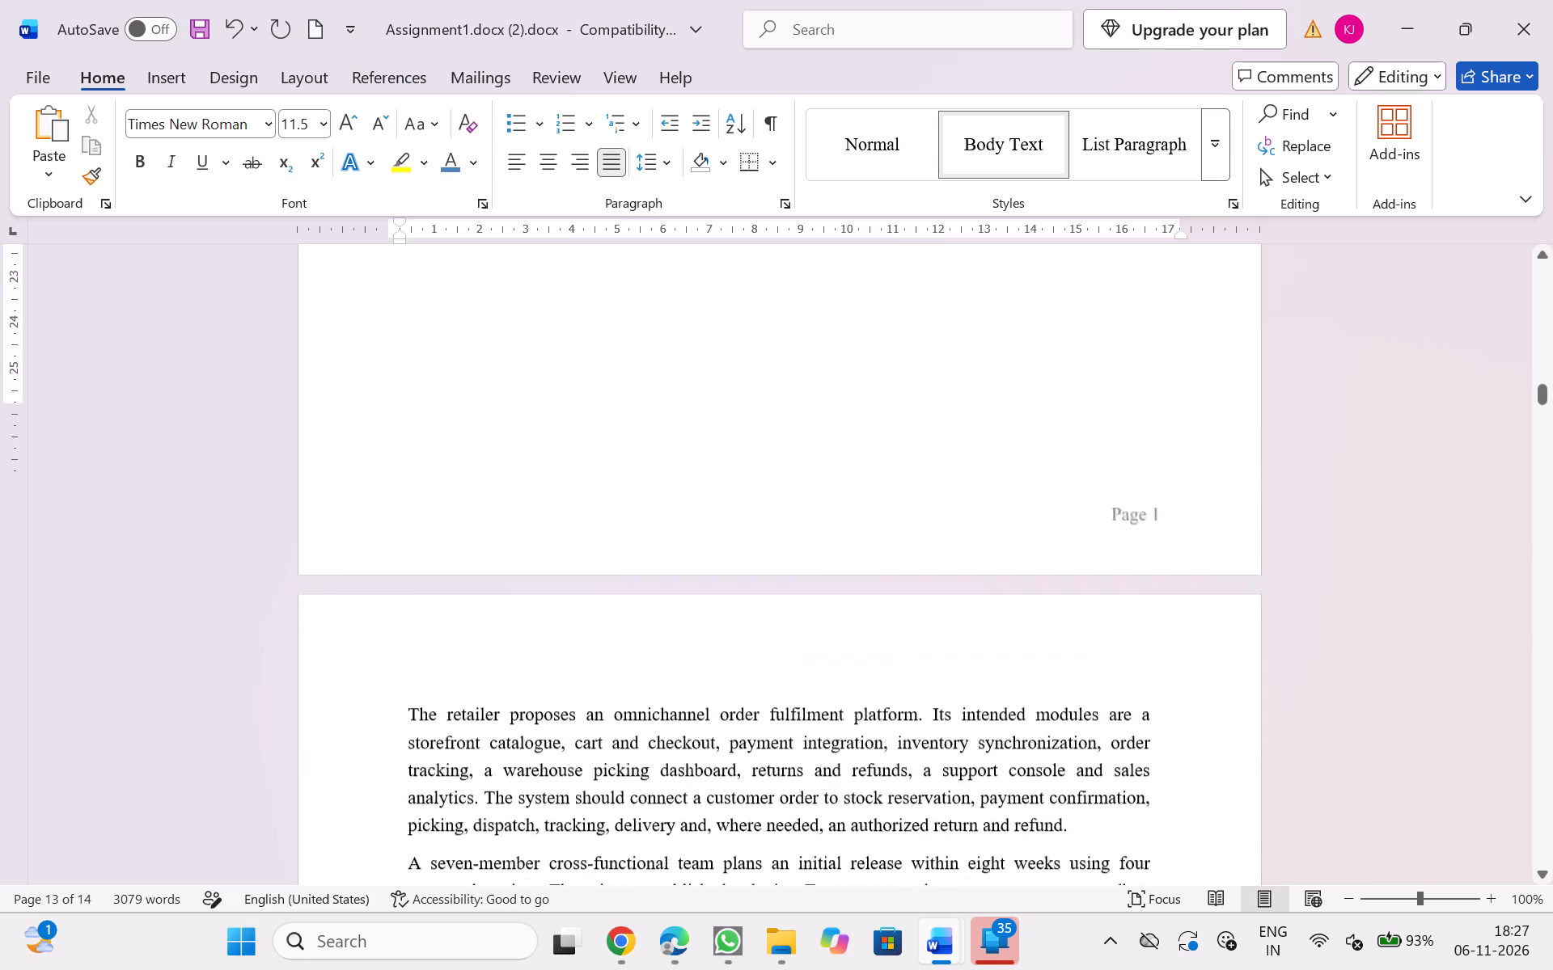
left_click_drag(453, 909, 401, 581)
key("BackSpace")
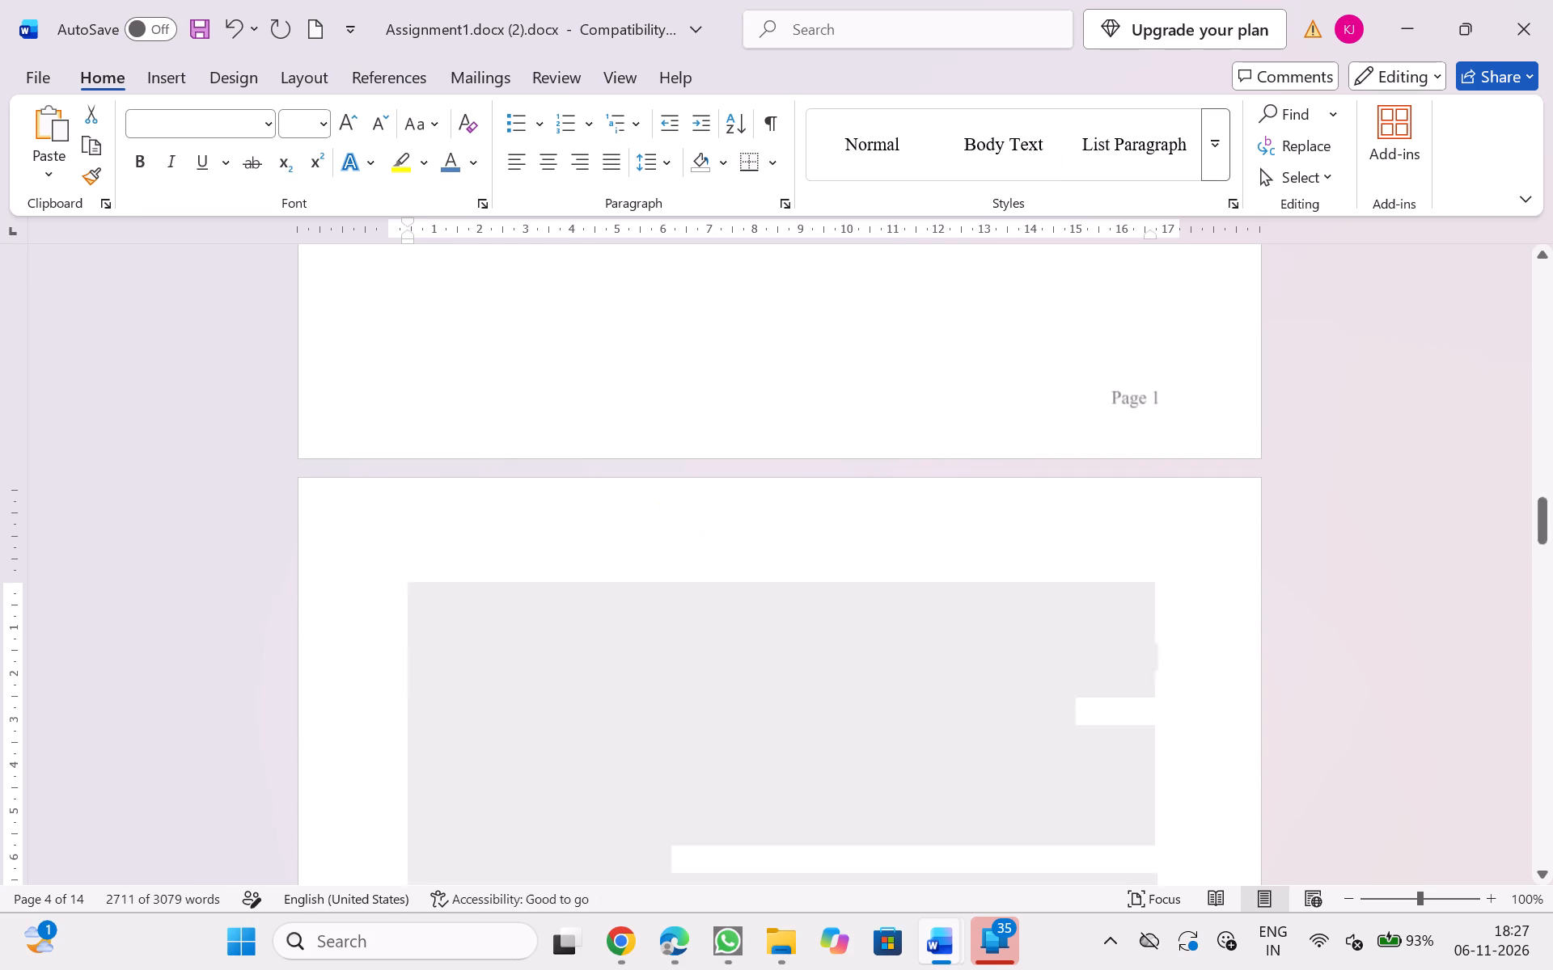
key("BackSpace")
key("BackSpace")
key("BackSpace")
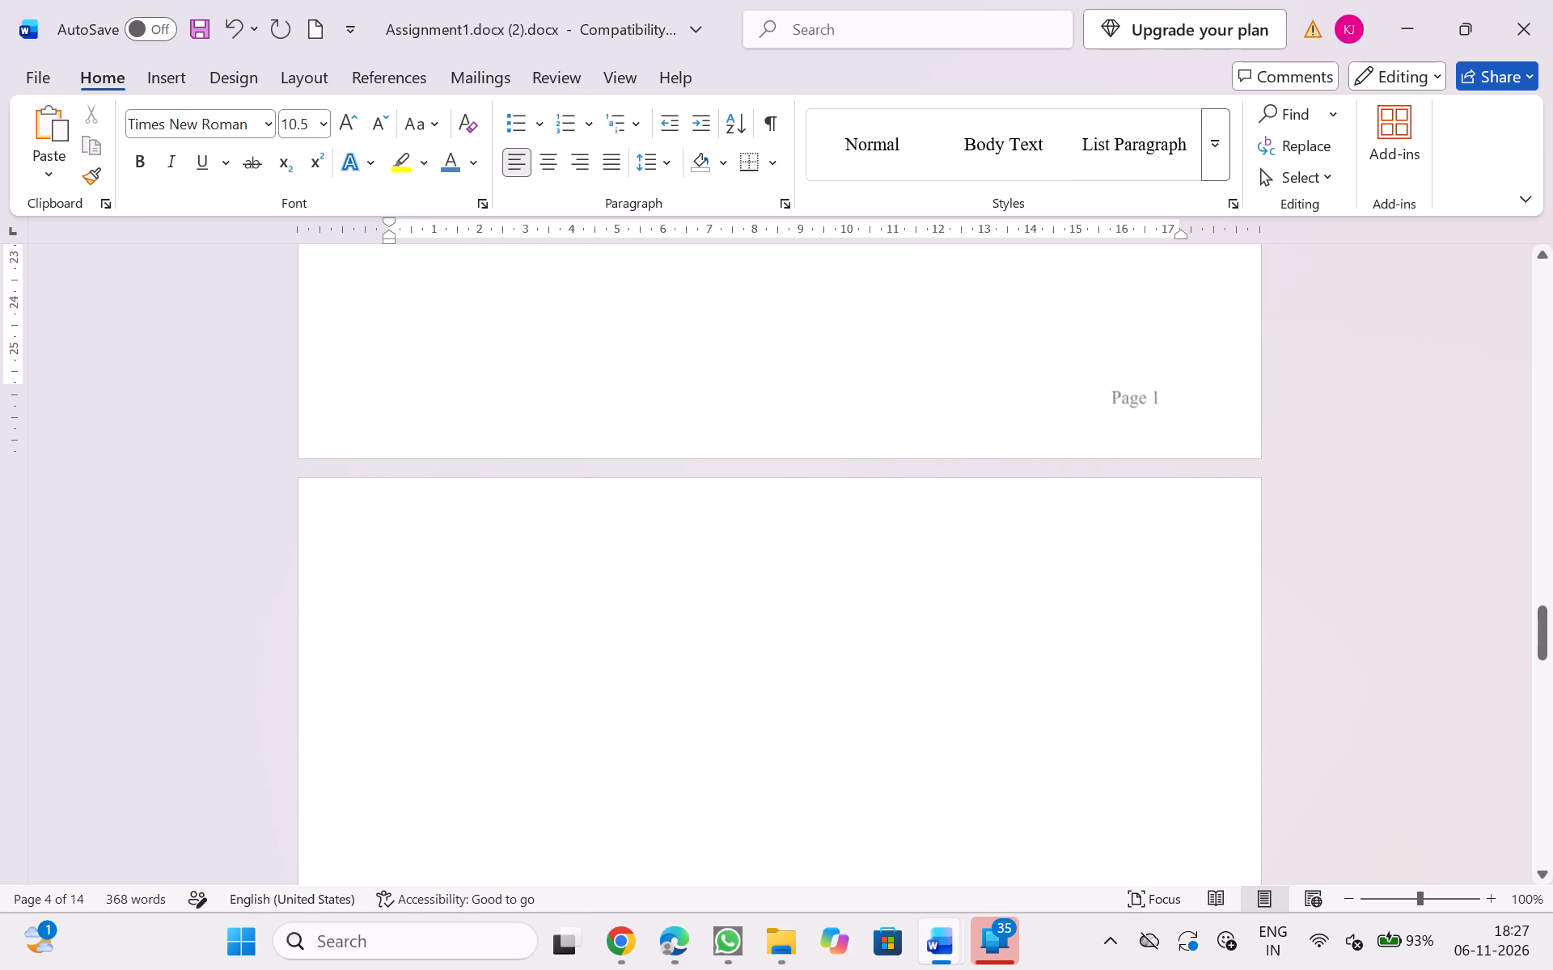
Remove the empty pages between the planning conditions table and the second Software Engineering Assignment 1 cover page.
scroll(463, 658, "down", 6)
scroll(463, 658, "up", 1)
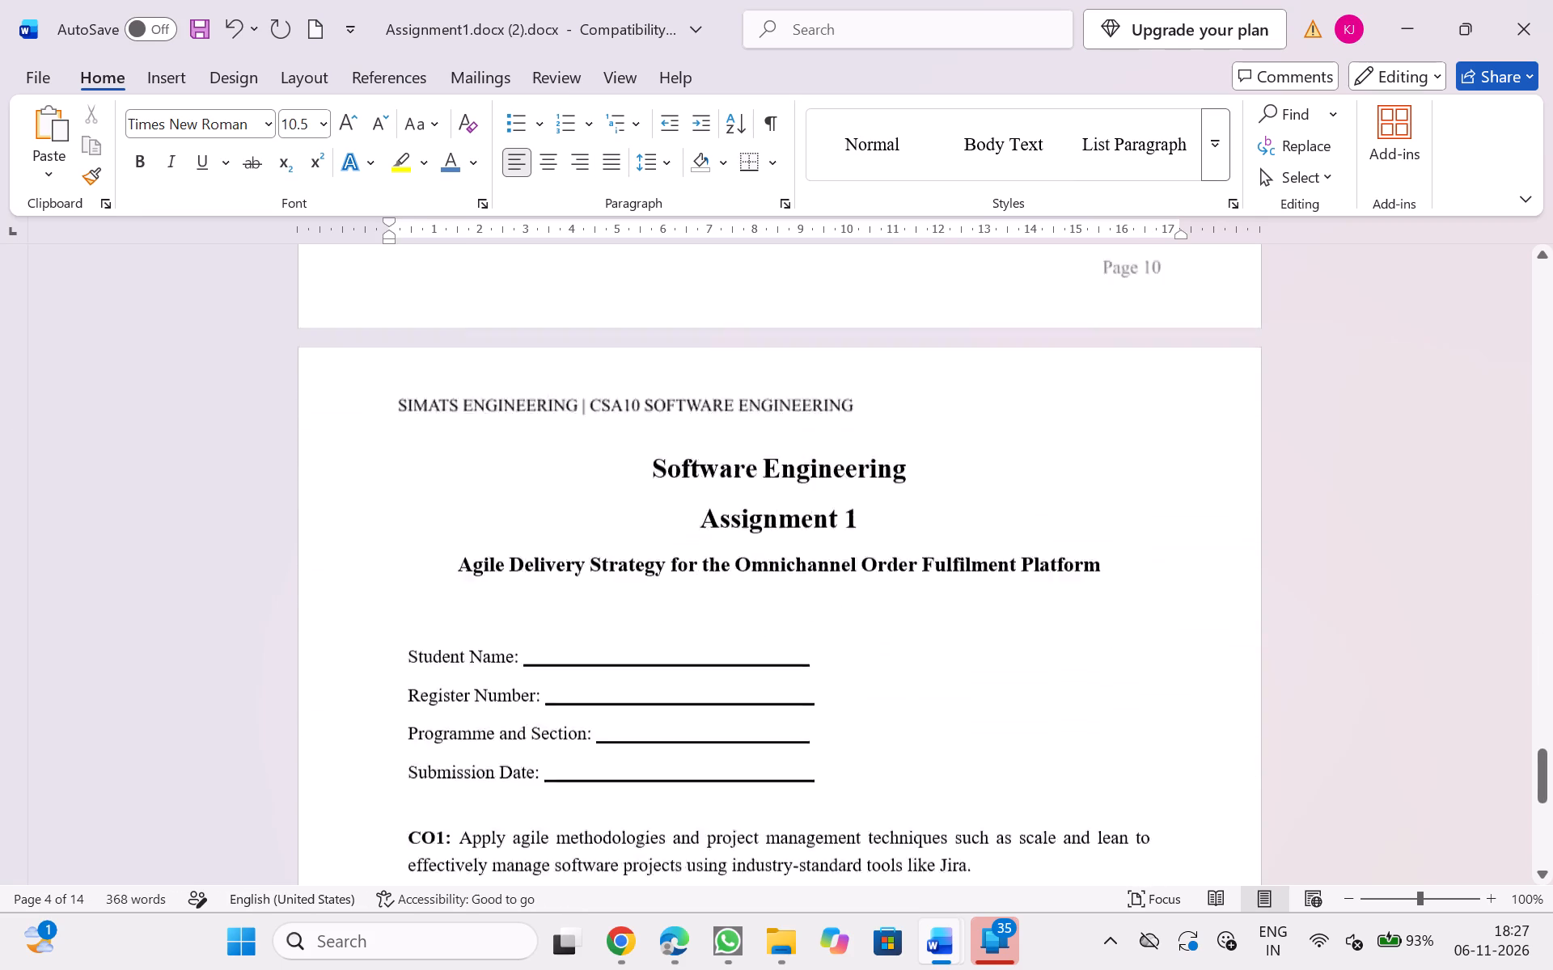
scroll(463, 658, "up", 2)
scroll(424, 441, "up", 1)
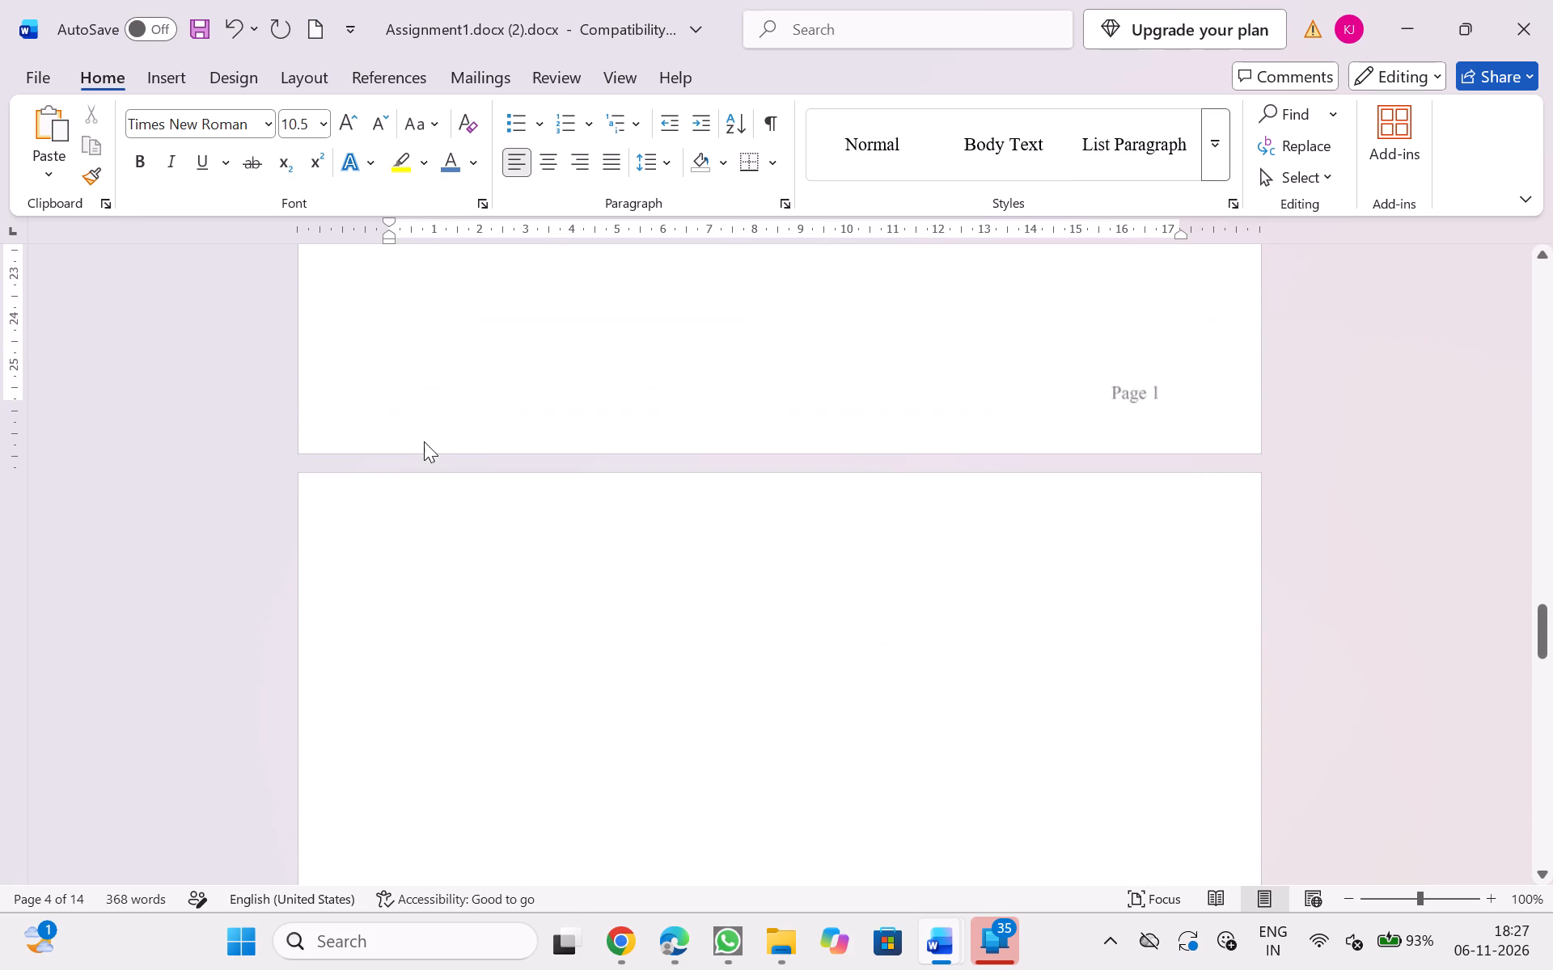
left_click(453, 569)
key("Delete")
key("Delete")
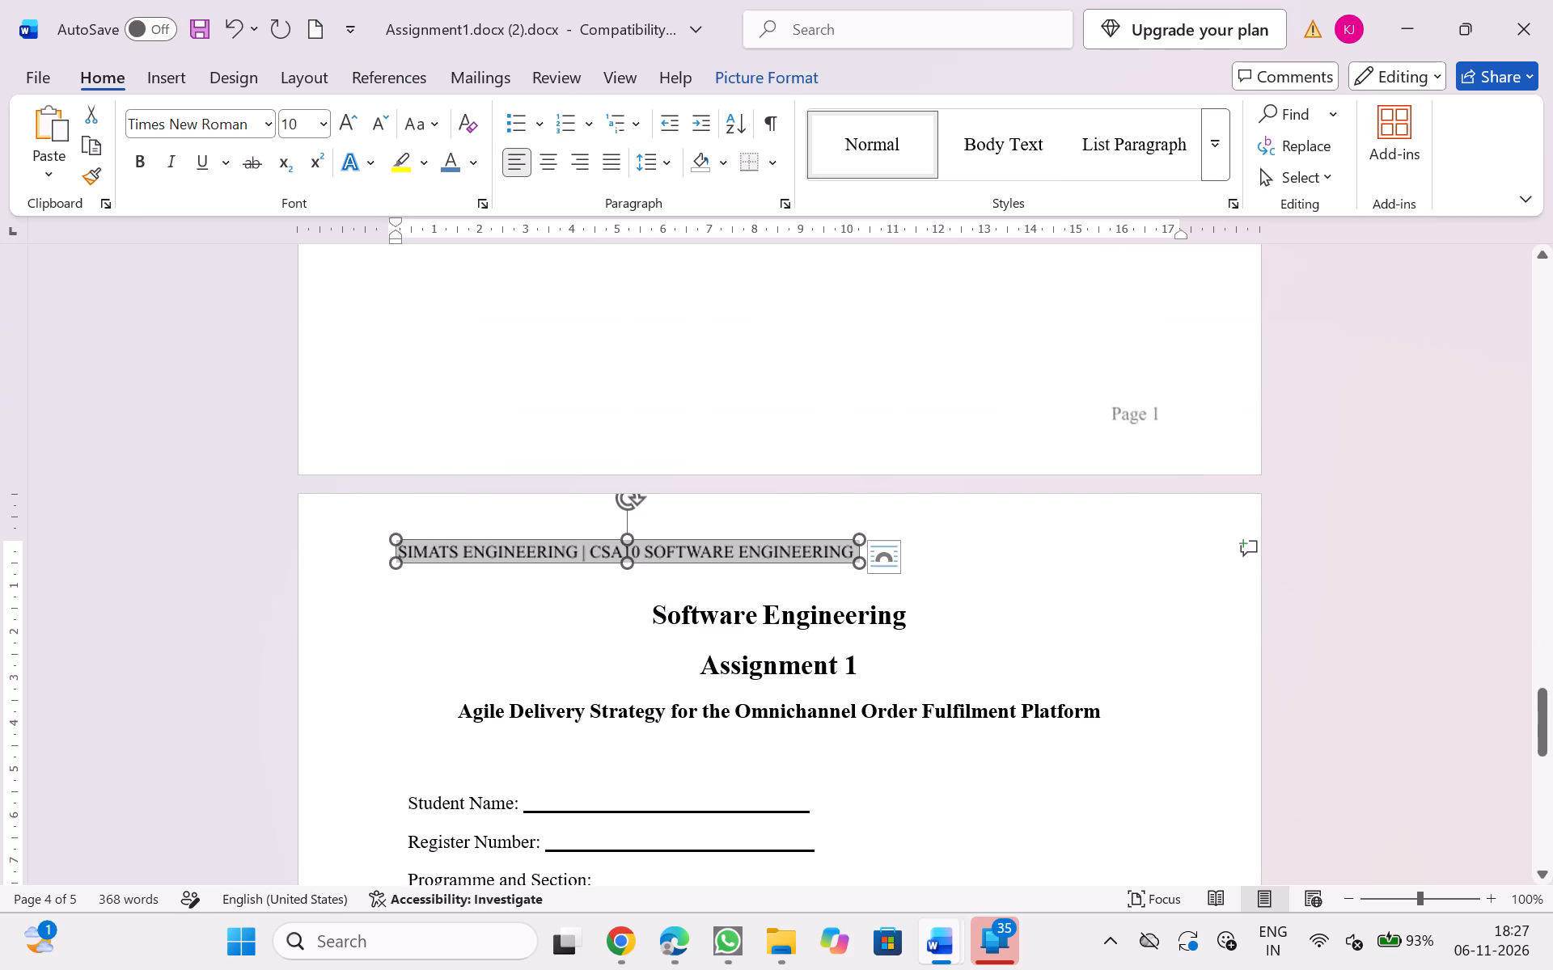
left_click(448, 479)
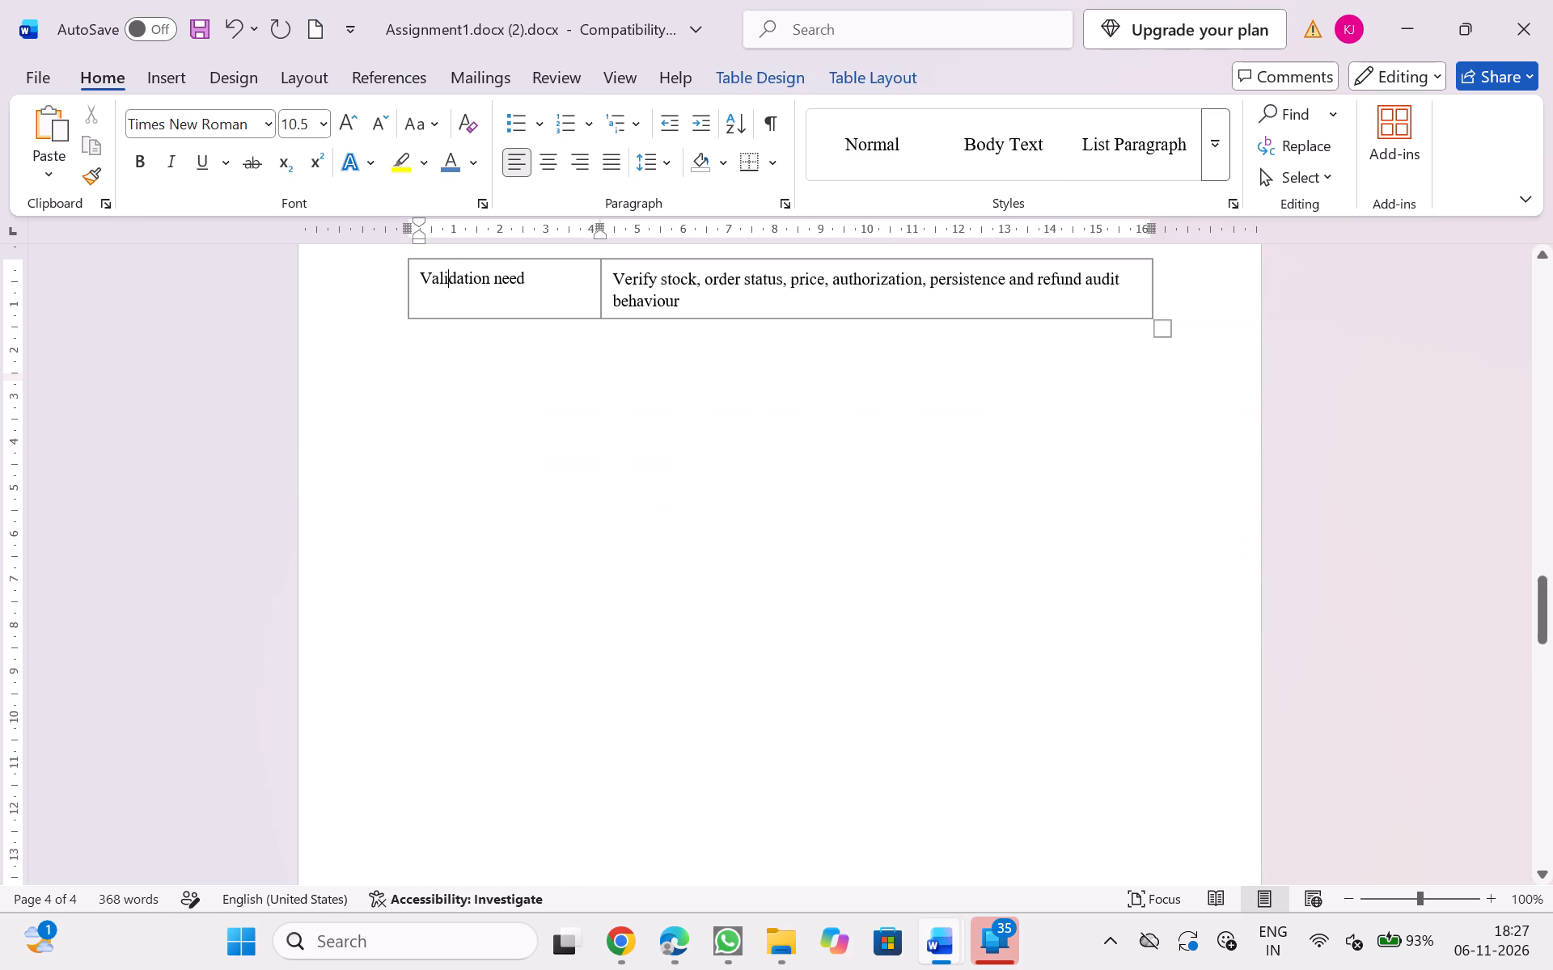
Review the remaining pages from the Validation need row back through the opening cover page and the assignment details page.
scroll(476, 465, "down", 3)
scroll(476, 465, "up", 3)
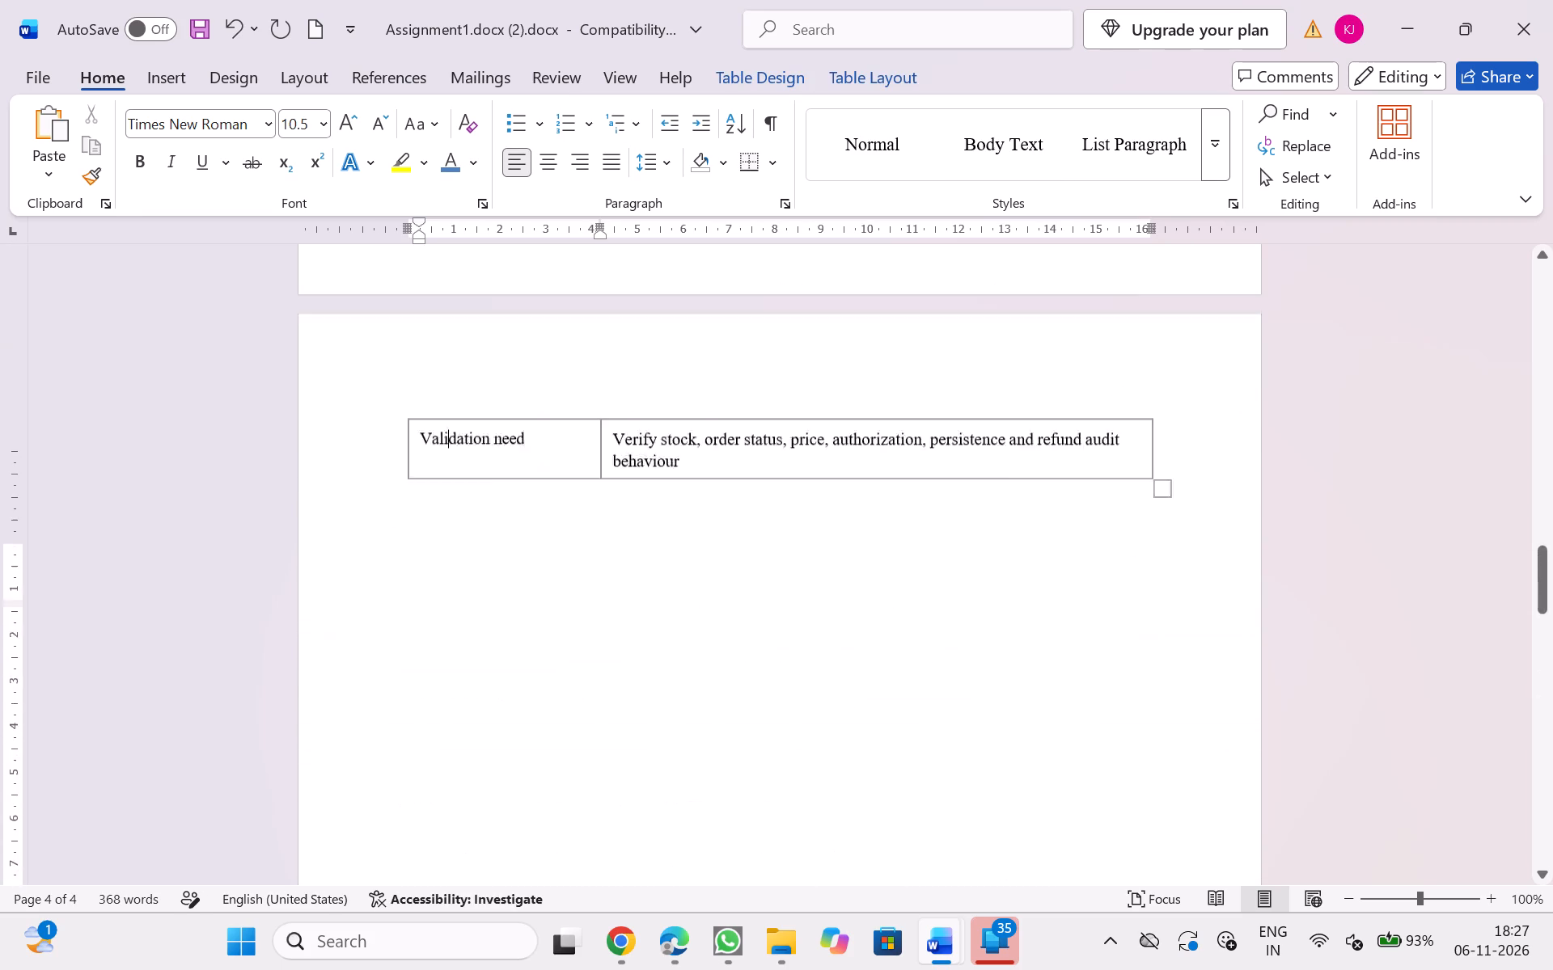
scroll(476, 465, "up", 8)
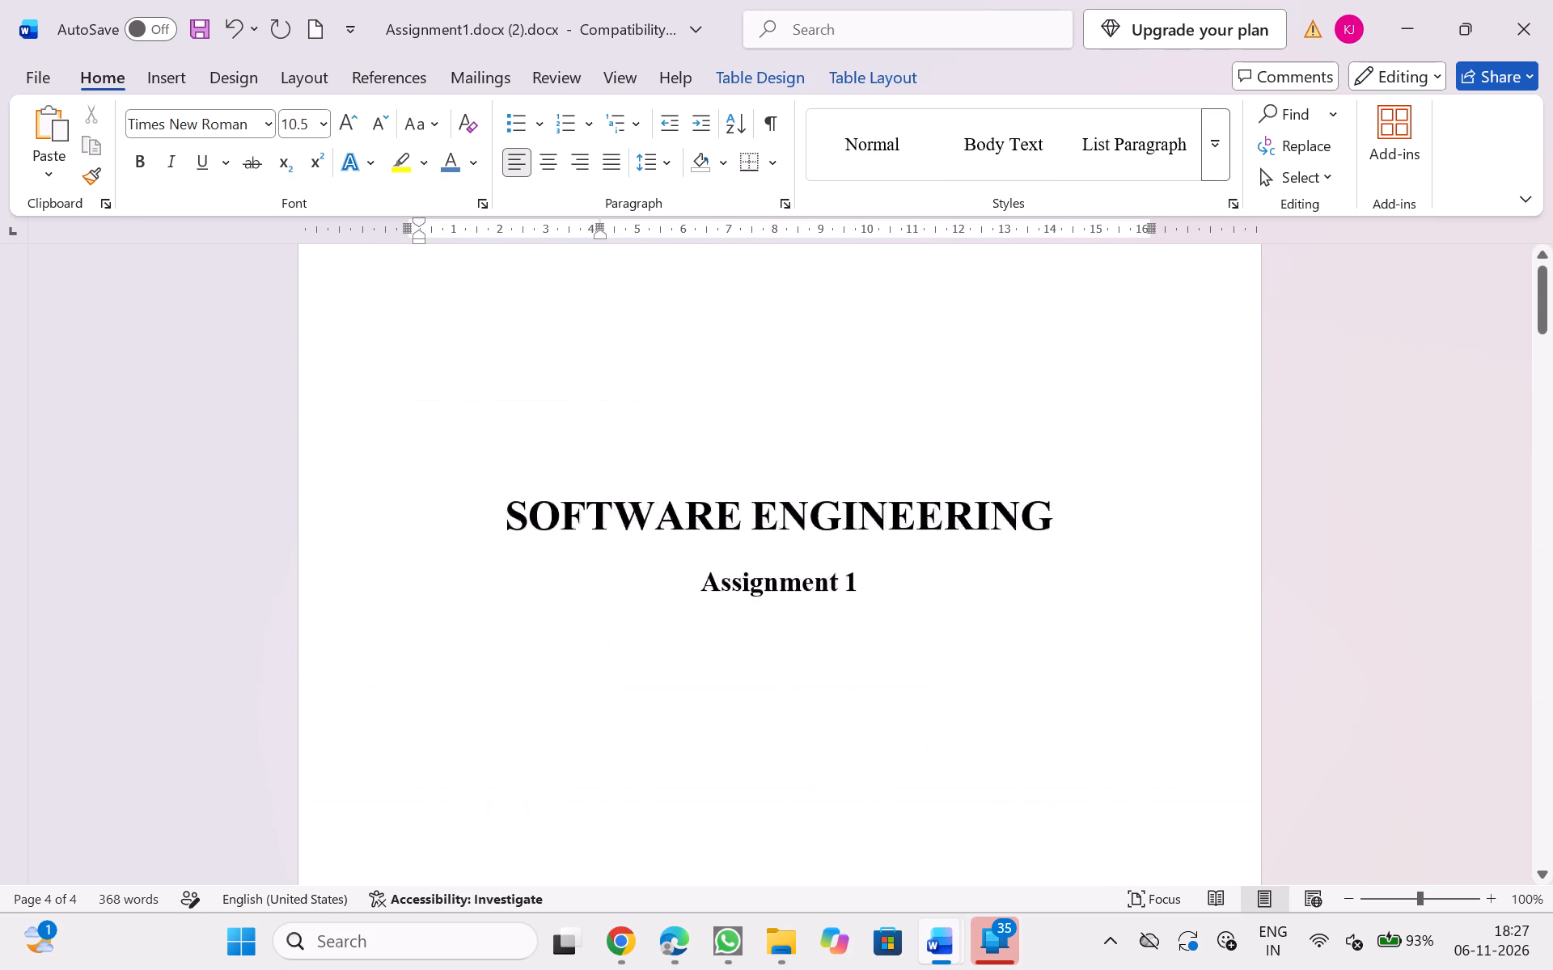
scroll(476, 465, "down", 7)
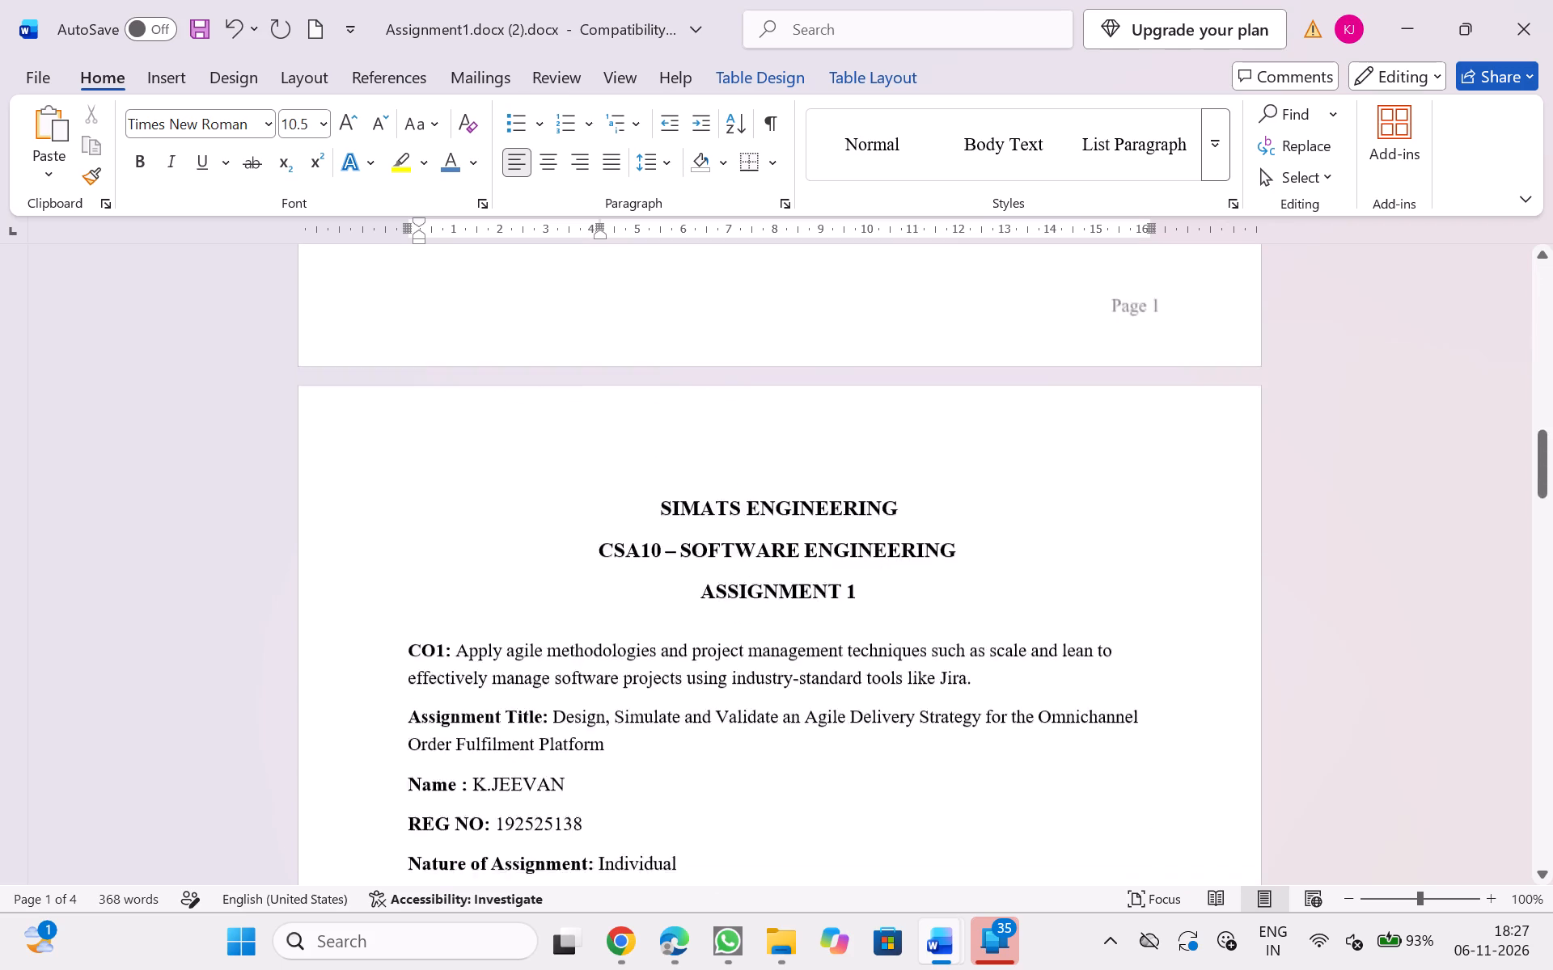
scroll(476, 465, "up", 2)
scroll(476, 465, "down", 3)
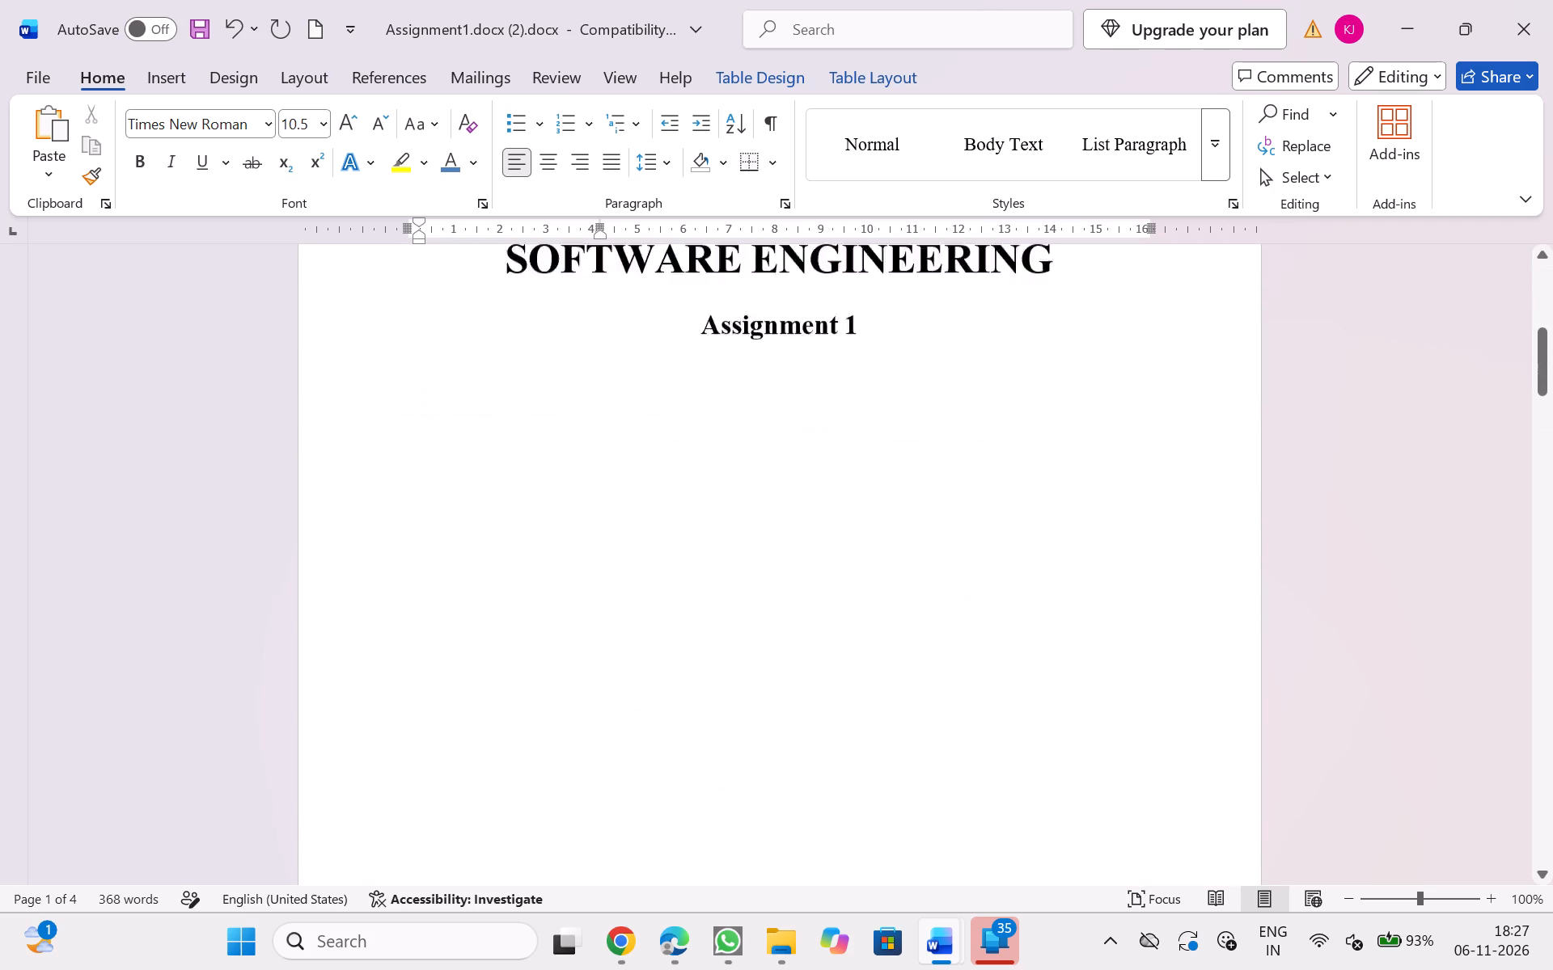
scroll(476, 465, "down", 2)
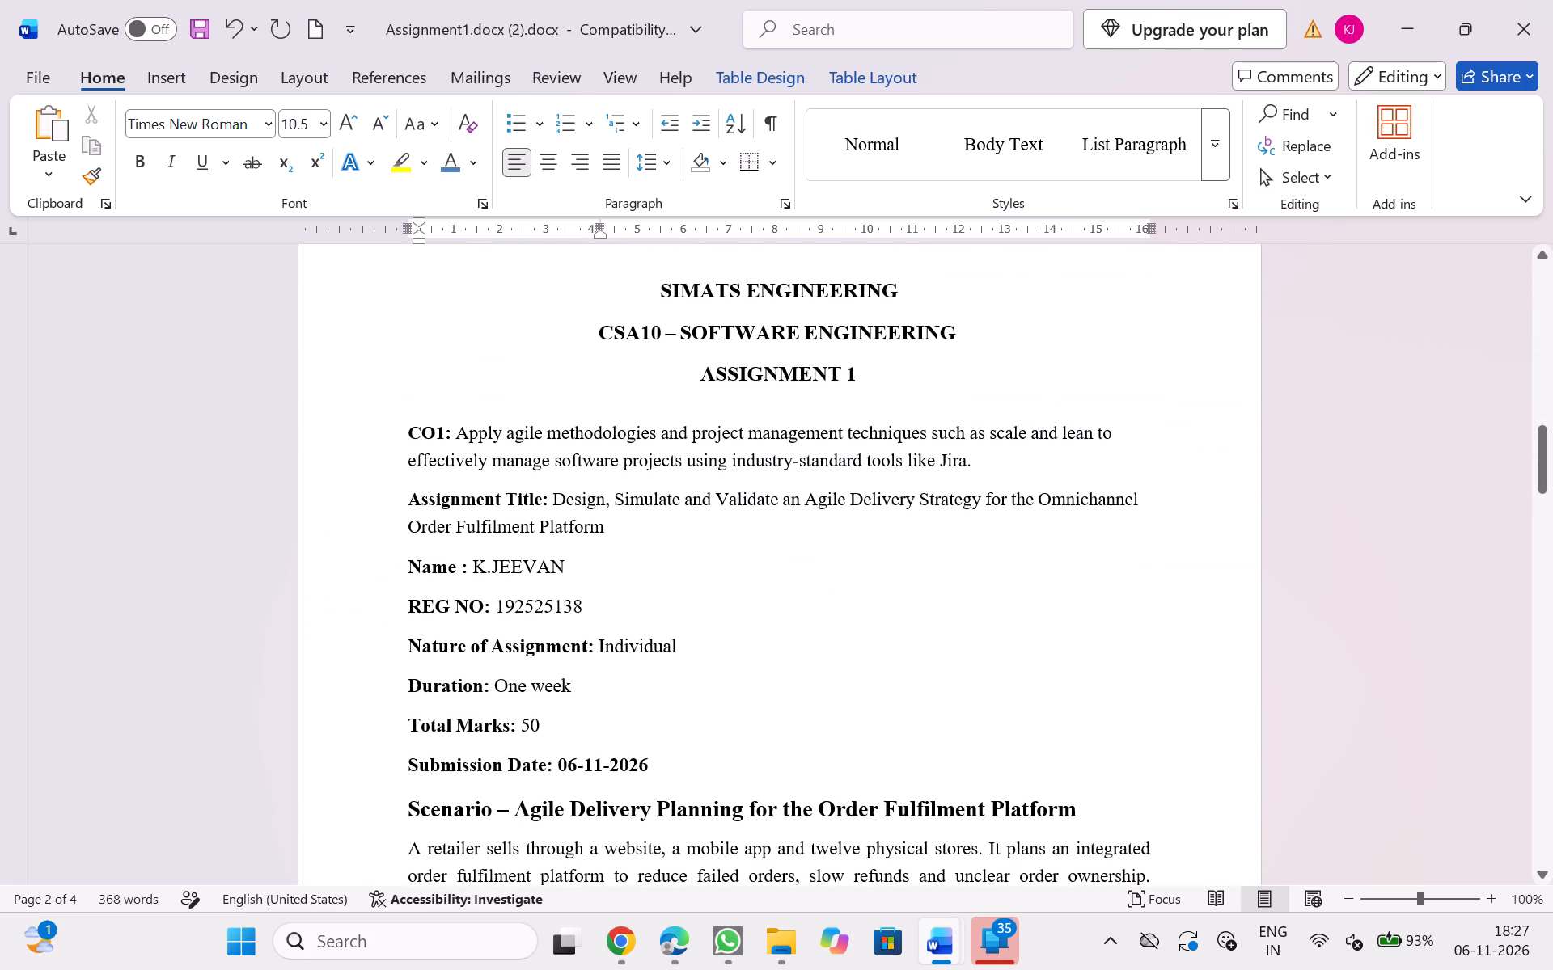
Delete the opening cover page with its SOFTWARE ENGINEERING and Assignment 1 titles, so the document starts at SIMATS ENGINEERING.
scroll(476, 465, "up", 6)
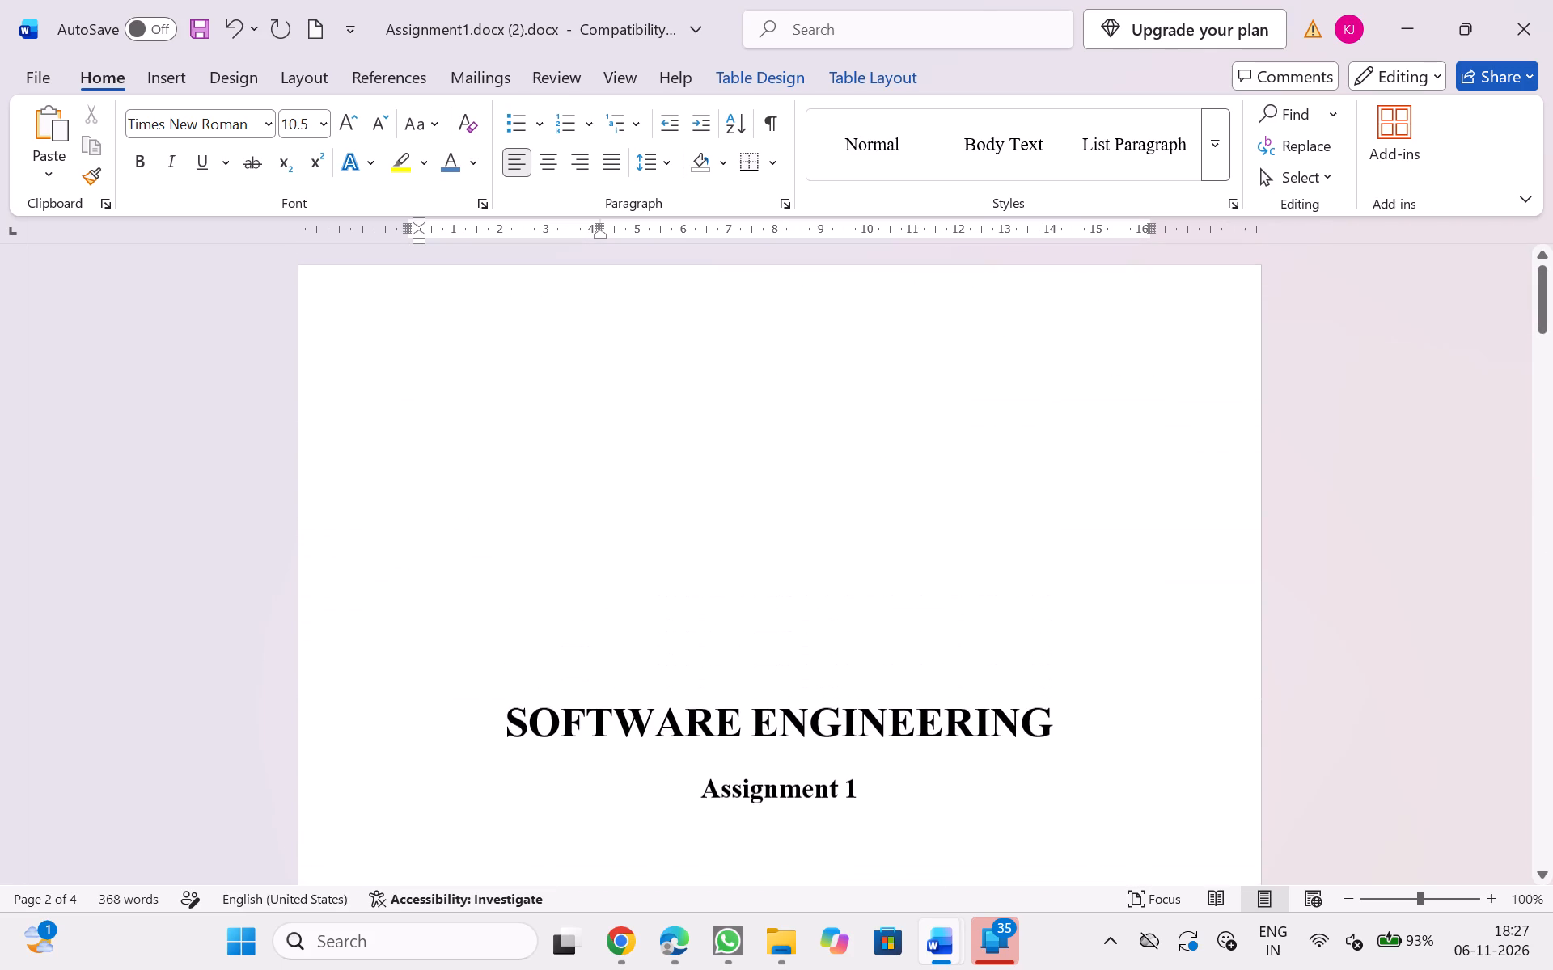
left_click_drag(869, 785, 552, 671)
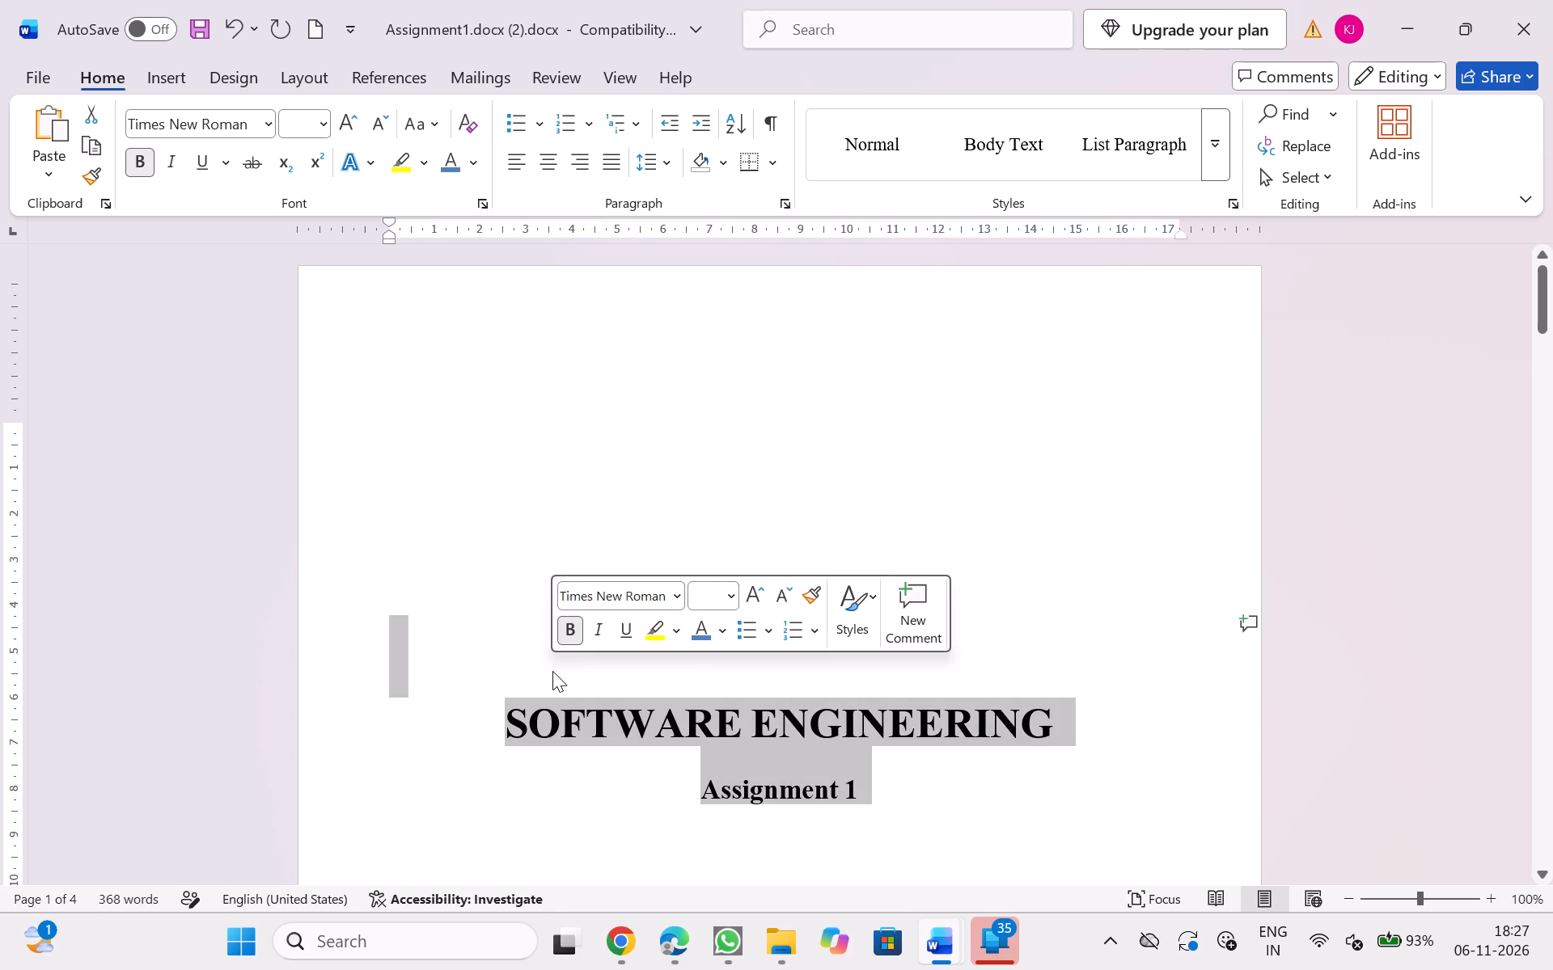
key("BackSpace")
key("BackSpace")
key("BackSpace")
key("BackSpace")
key("BackSpace")
key("BackSpace")
key("BackSpace")
key("BackSpace")
key("BackSpace")
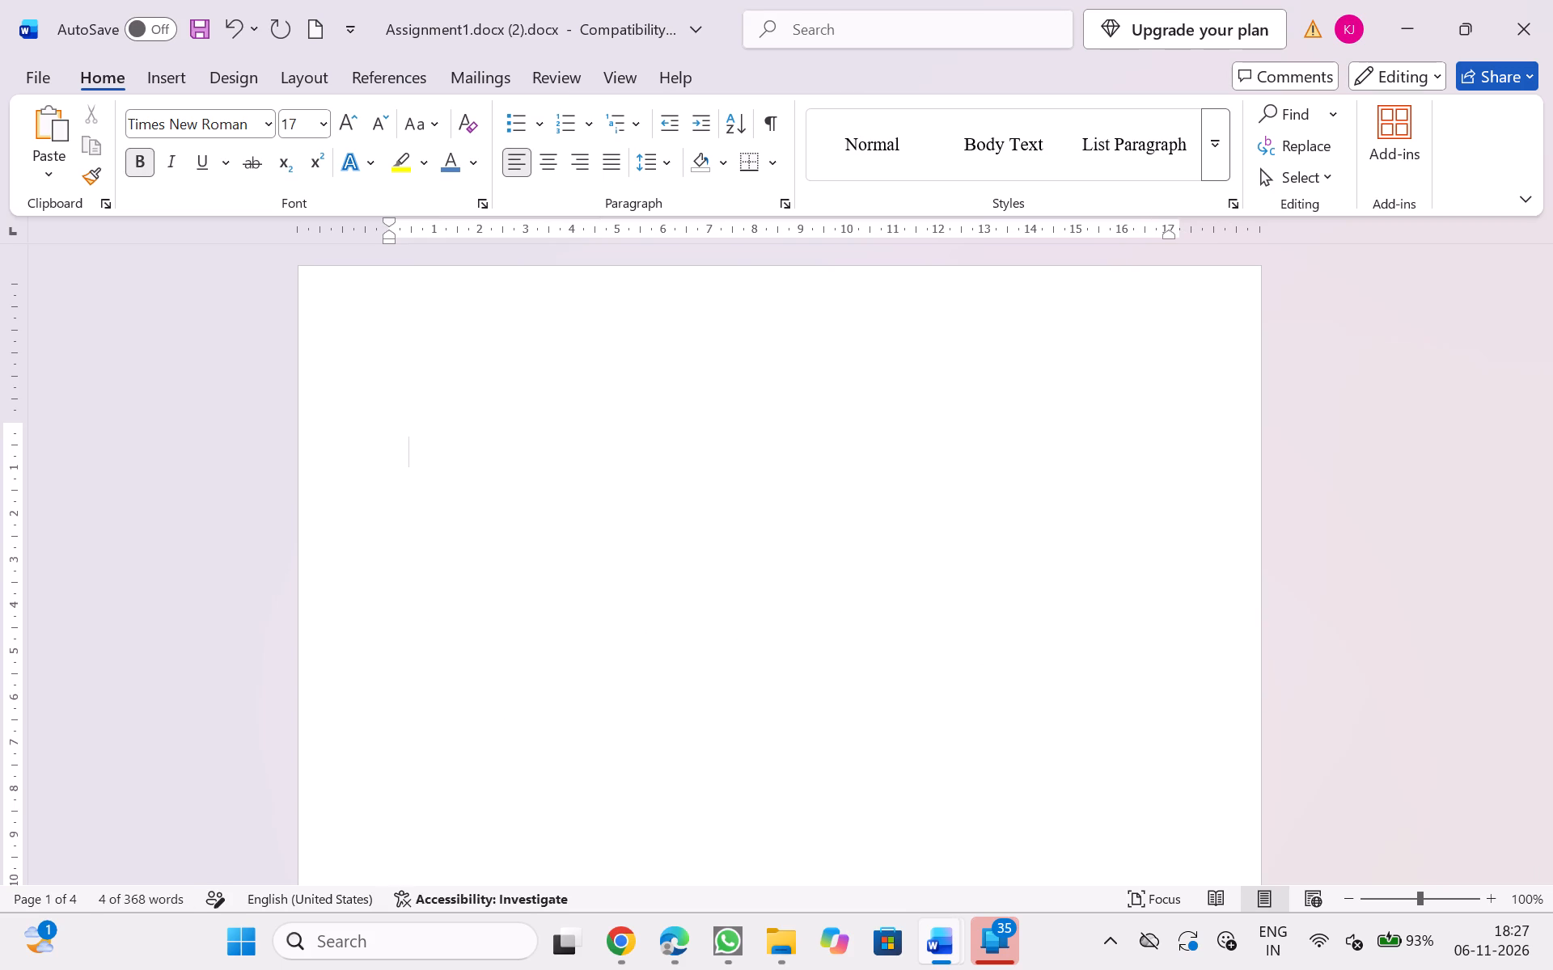
key("Delete")
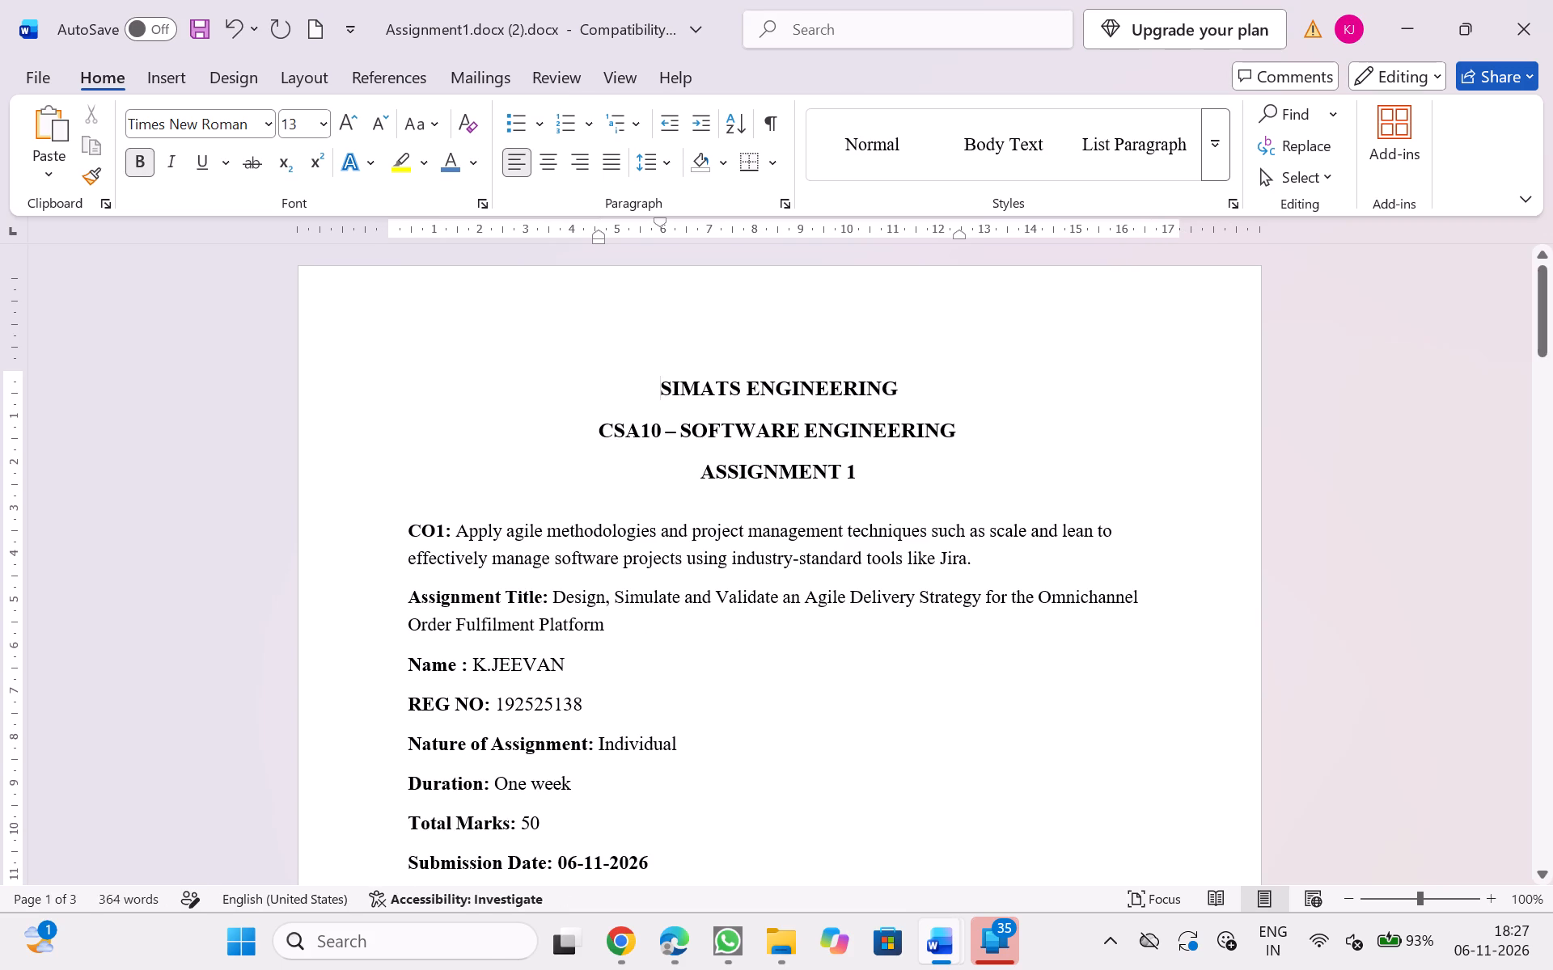
Set the font size of the heading lines SIMATS ENGINEERING through ASSIGNMENT 1 to 14.
left_click_drag(661, 381, 748, 413)
left_click_drag(748, 413, 923, 481)
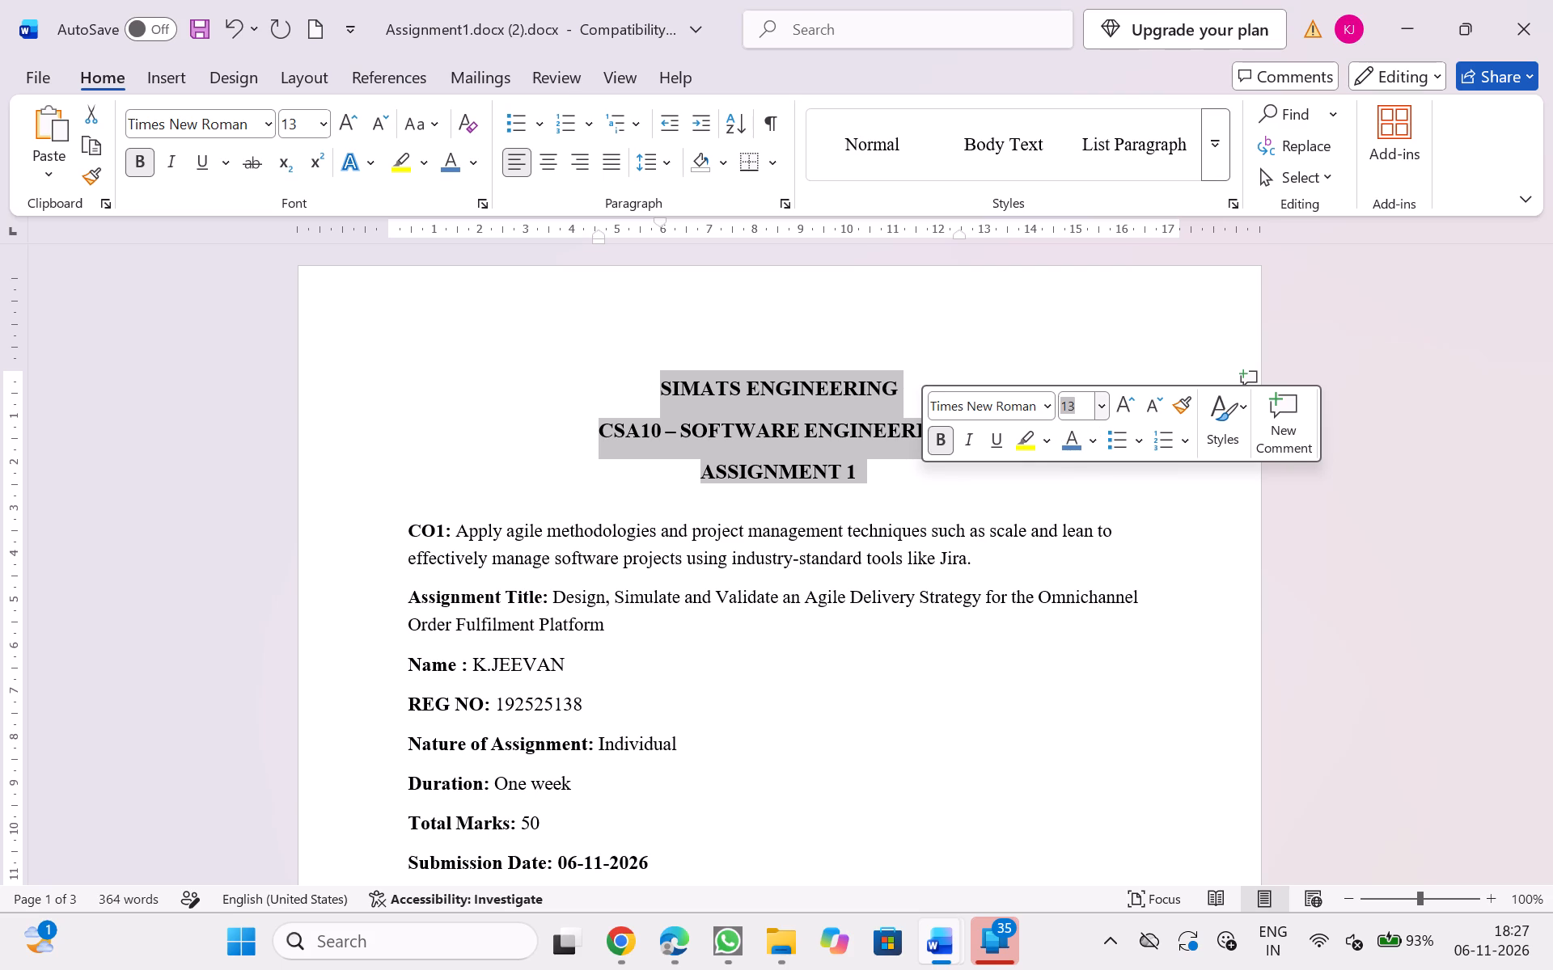
left_click(1066, 413)
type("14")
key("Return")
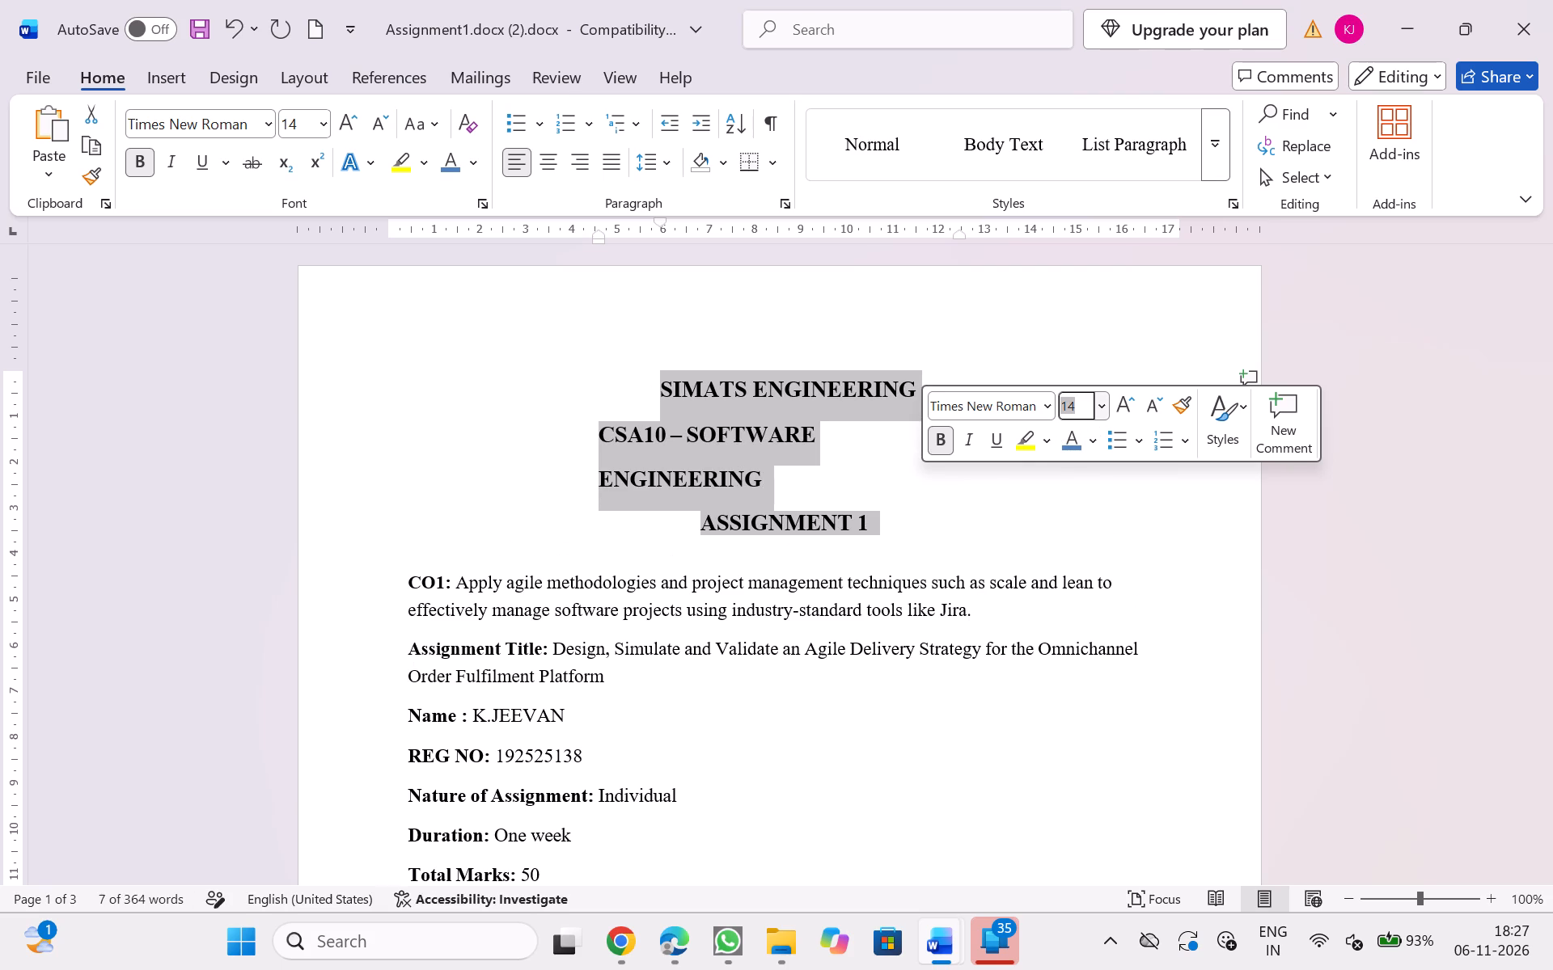
Centre-align the heading lines from SIMATS ENGINEERING through ASSIGNMENT 1.
left_click(551, 175)
left_click(805, 603)
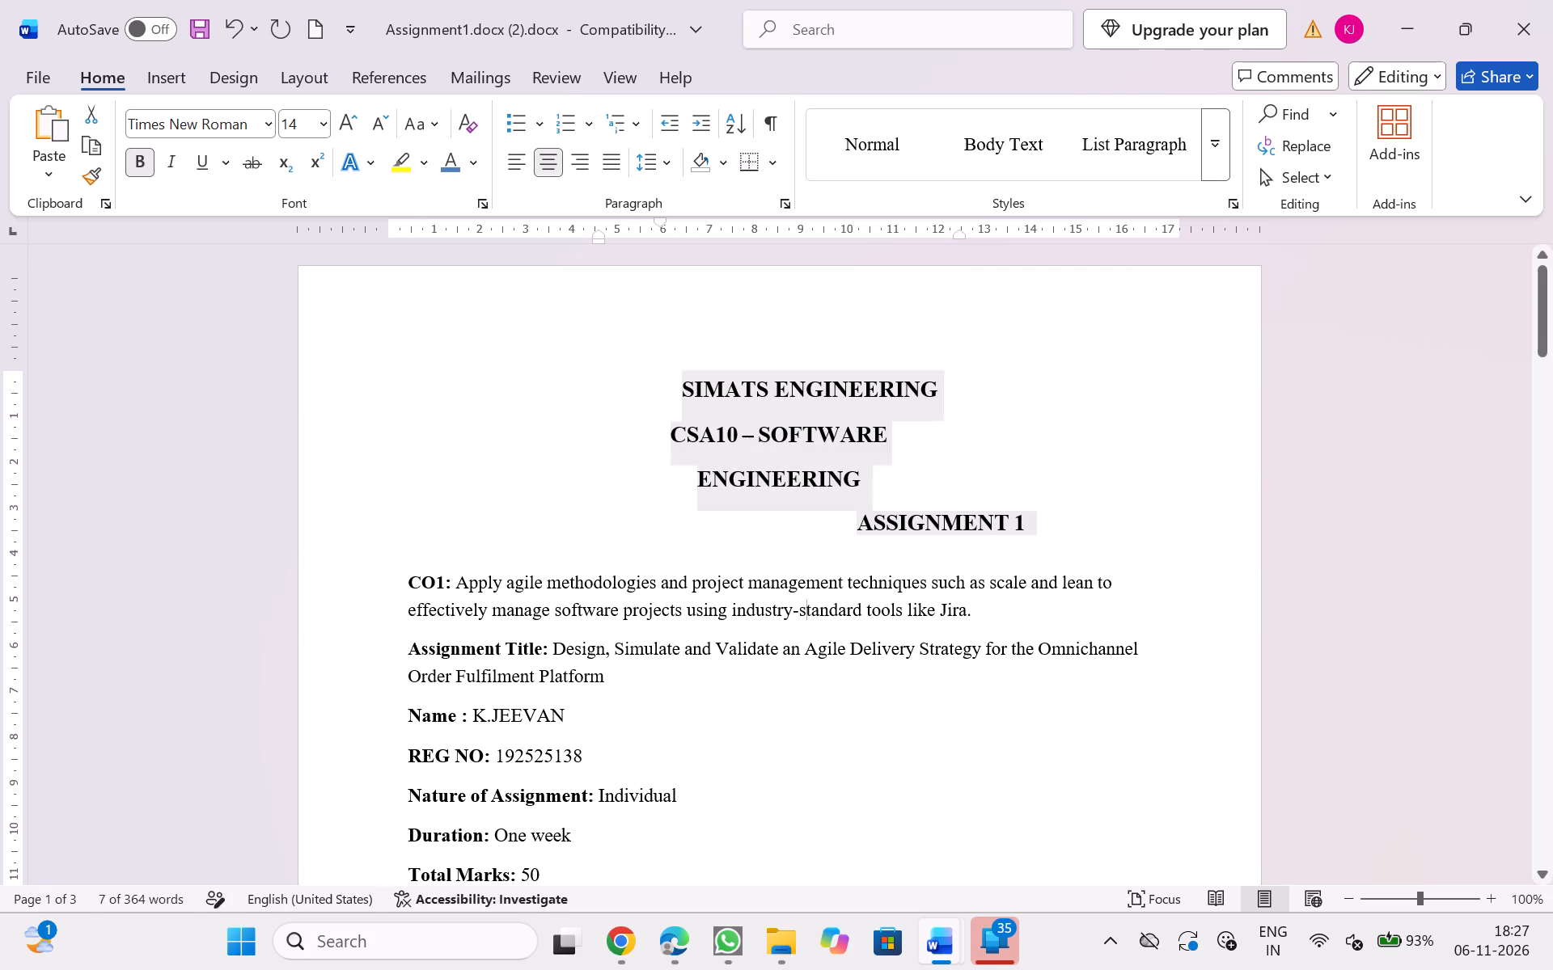
left_click(700, 482)
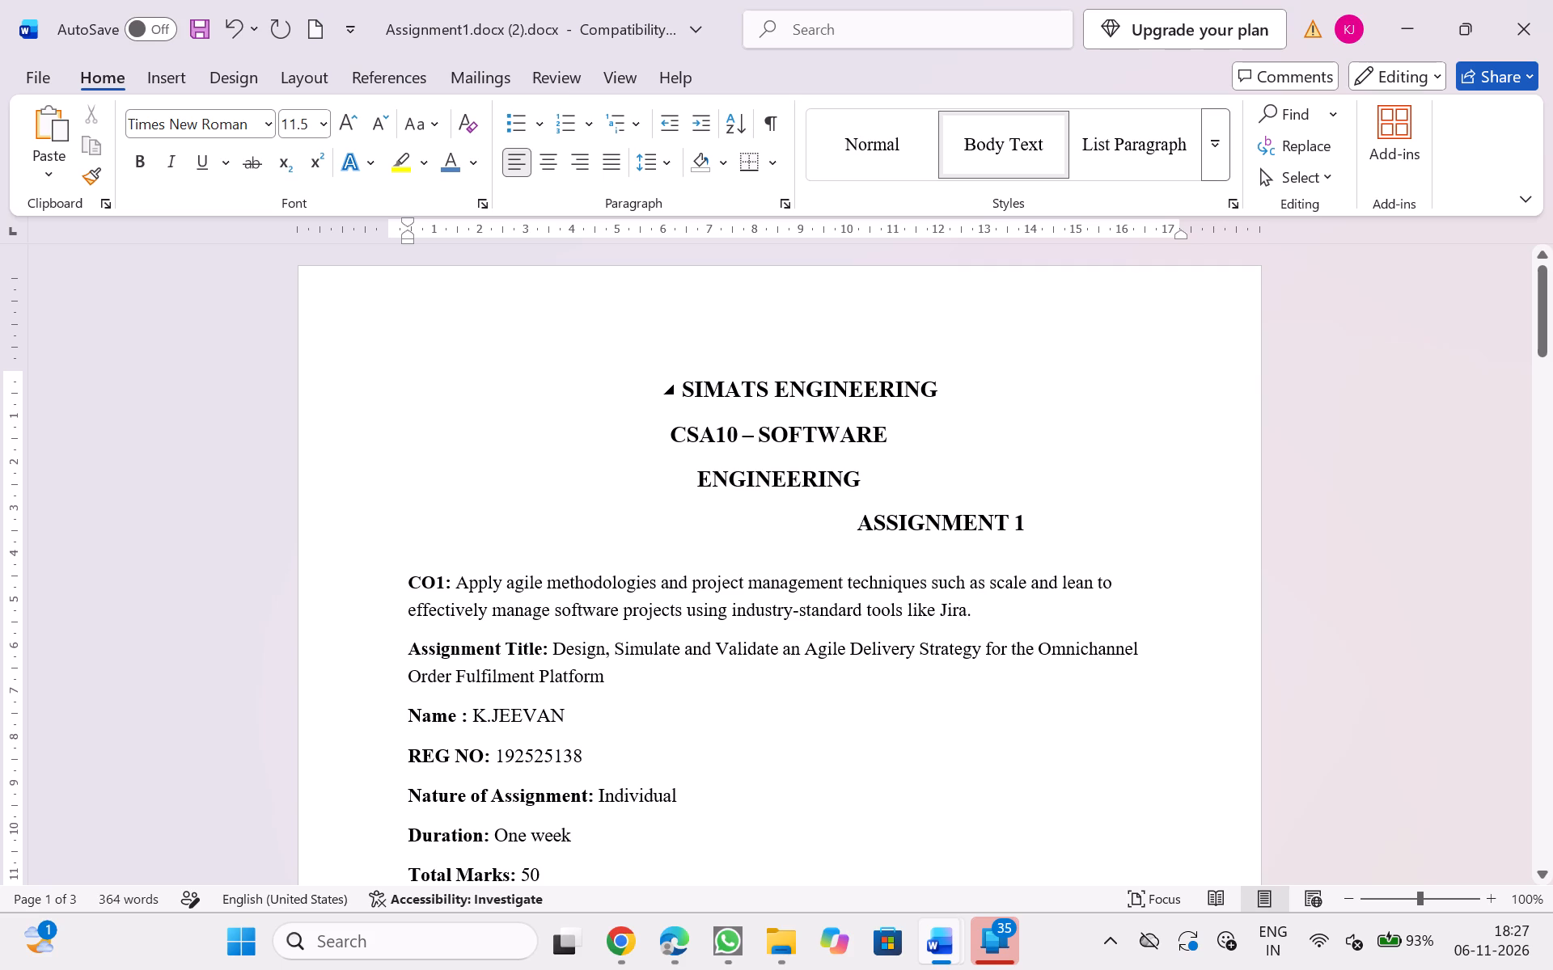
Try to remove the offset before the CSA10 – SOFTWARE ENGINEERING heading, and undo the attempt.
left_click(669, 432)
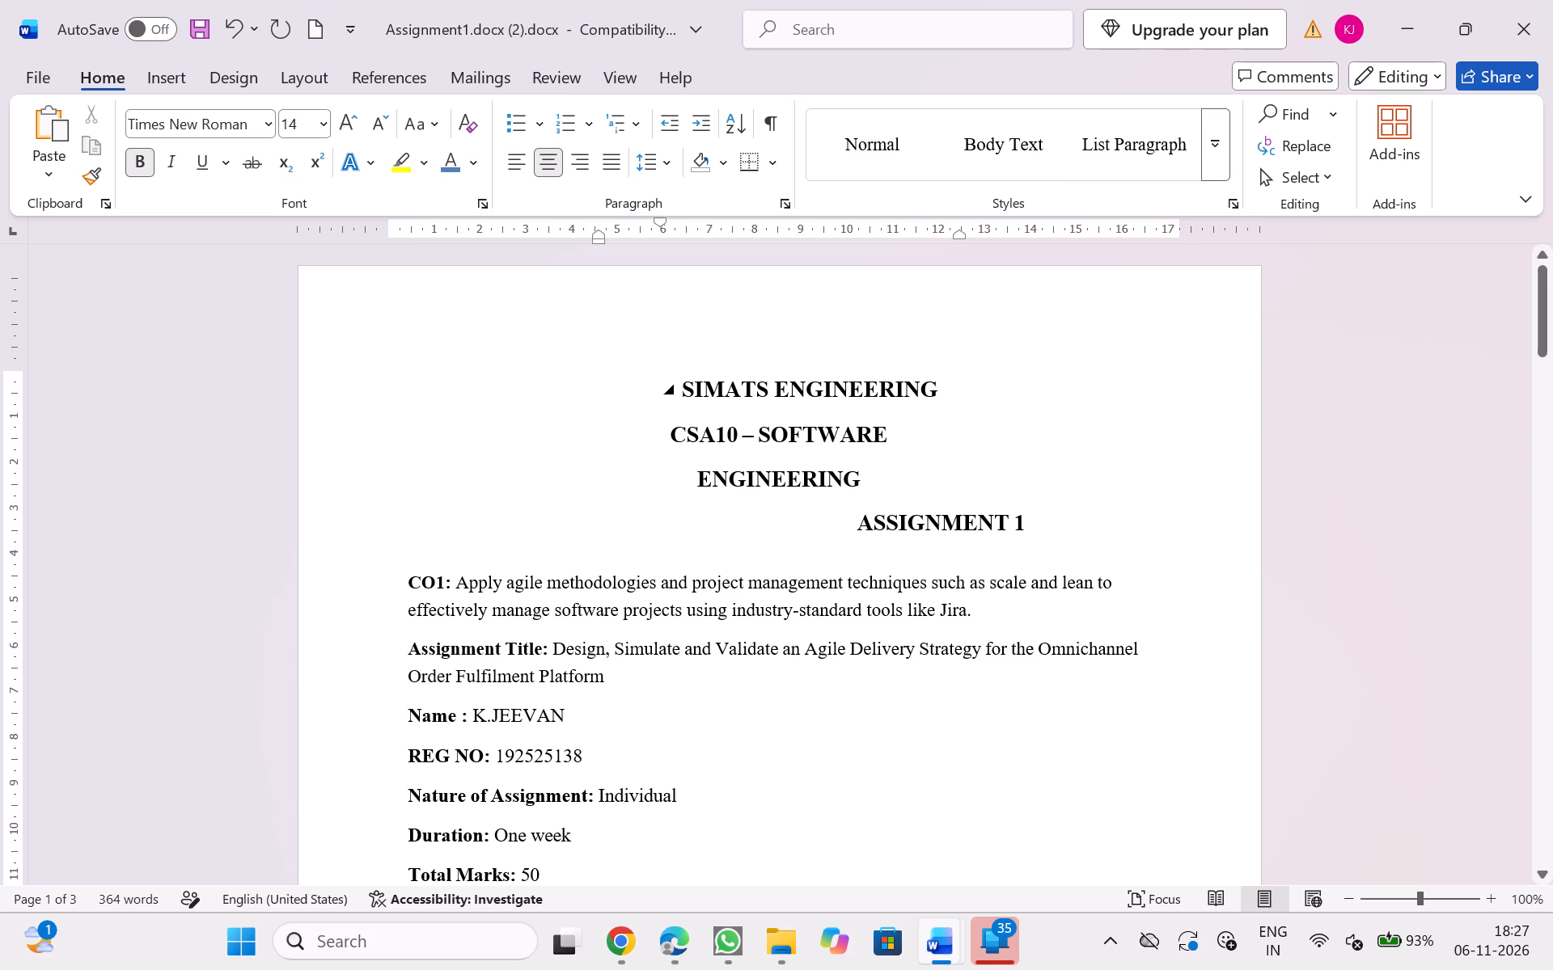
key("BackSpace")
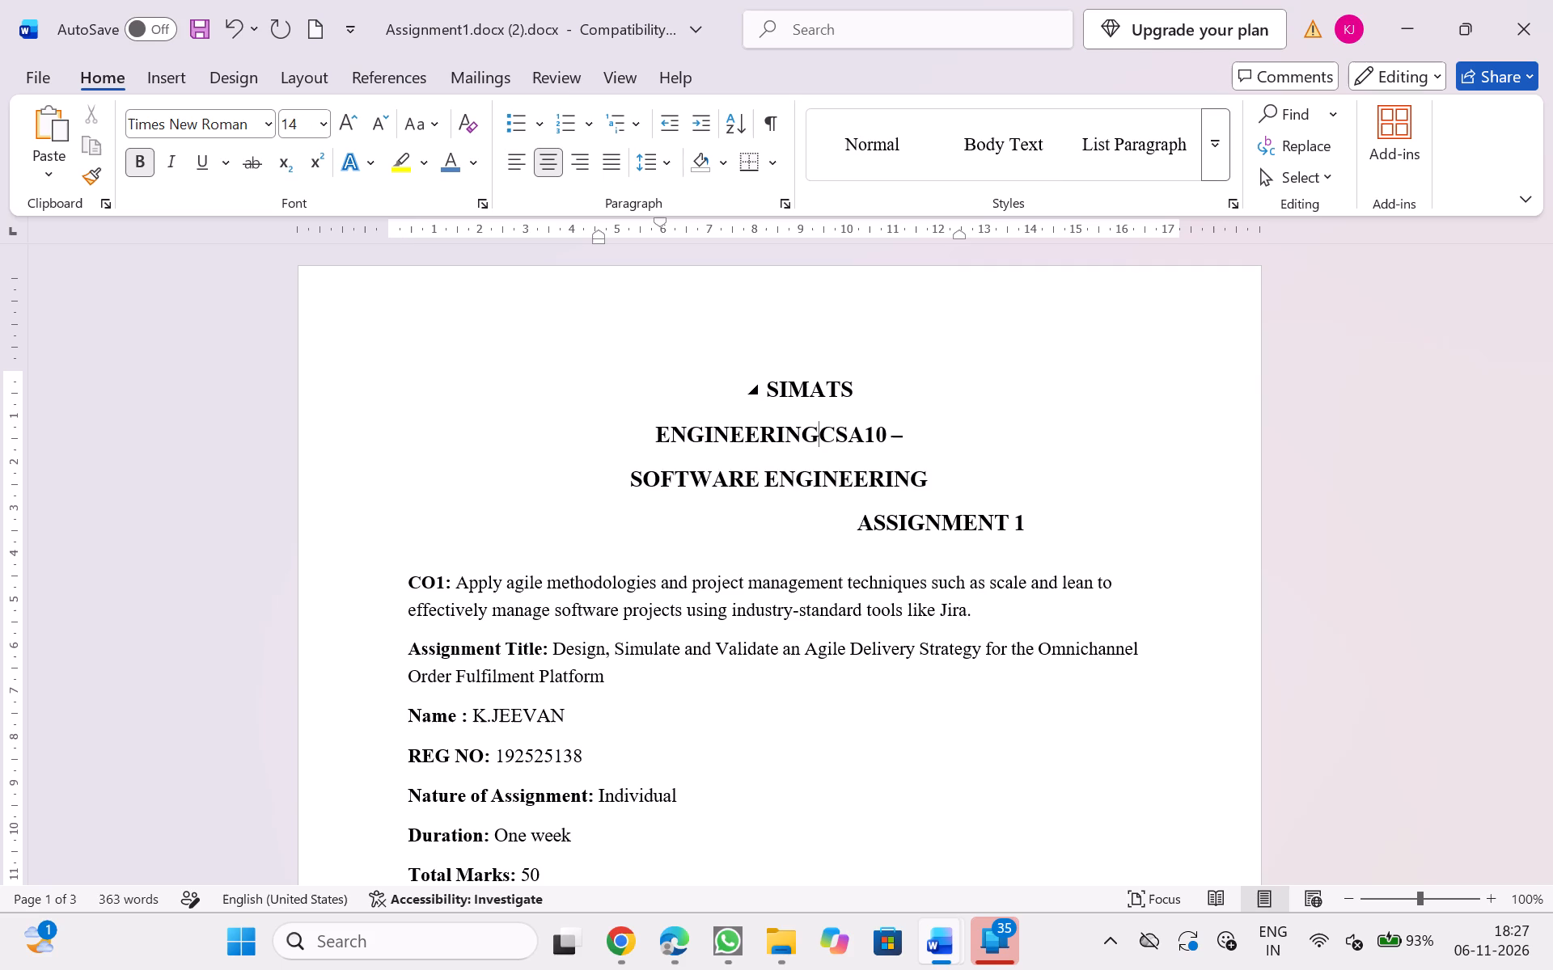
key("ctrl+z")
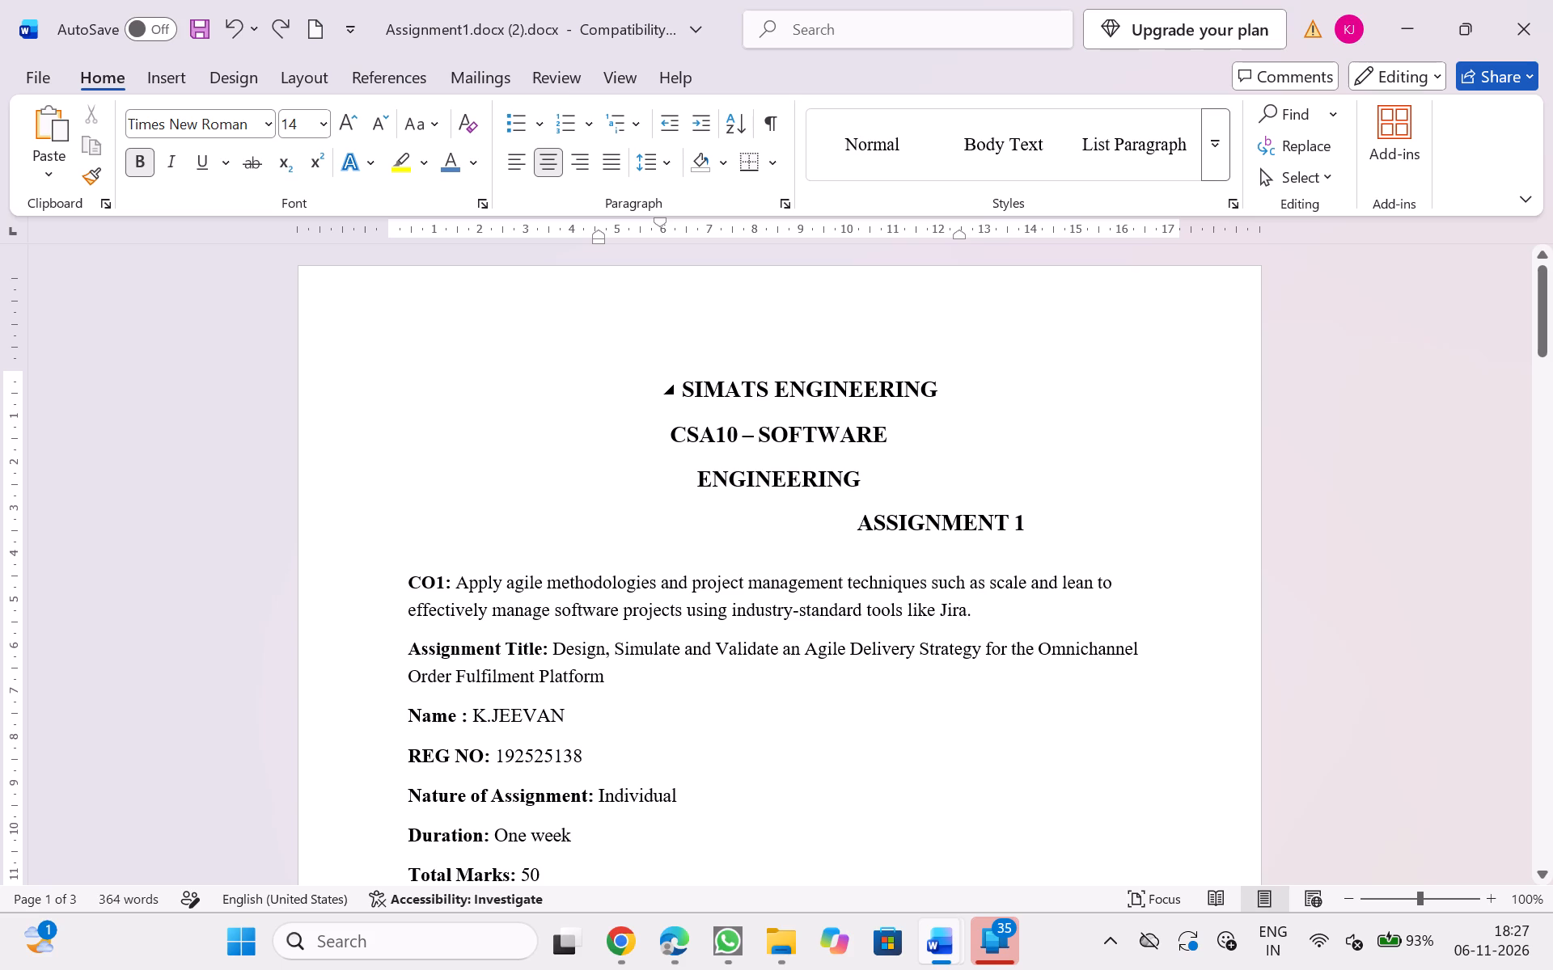
Remove the extra indent in front of the ASSIGNMENT 1 heading line.
left_click(862, 531)
key("BackSpace")
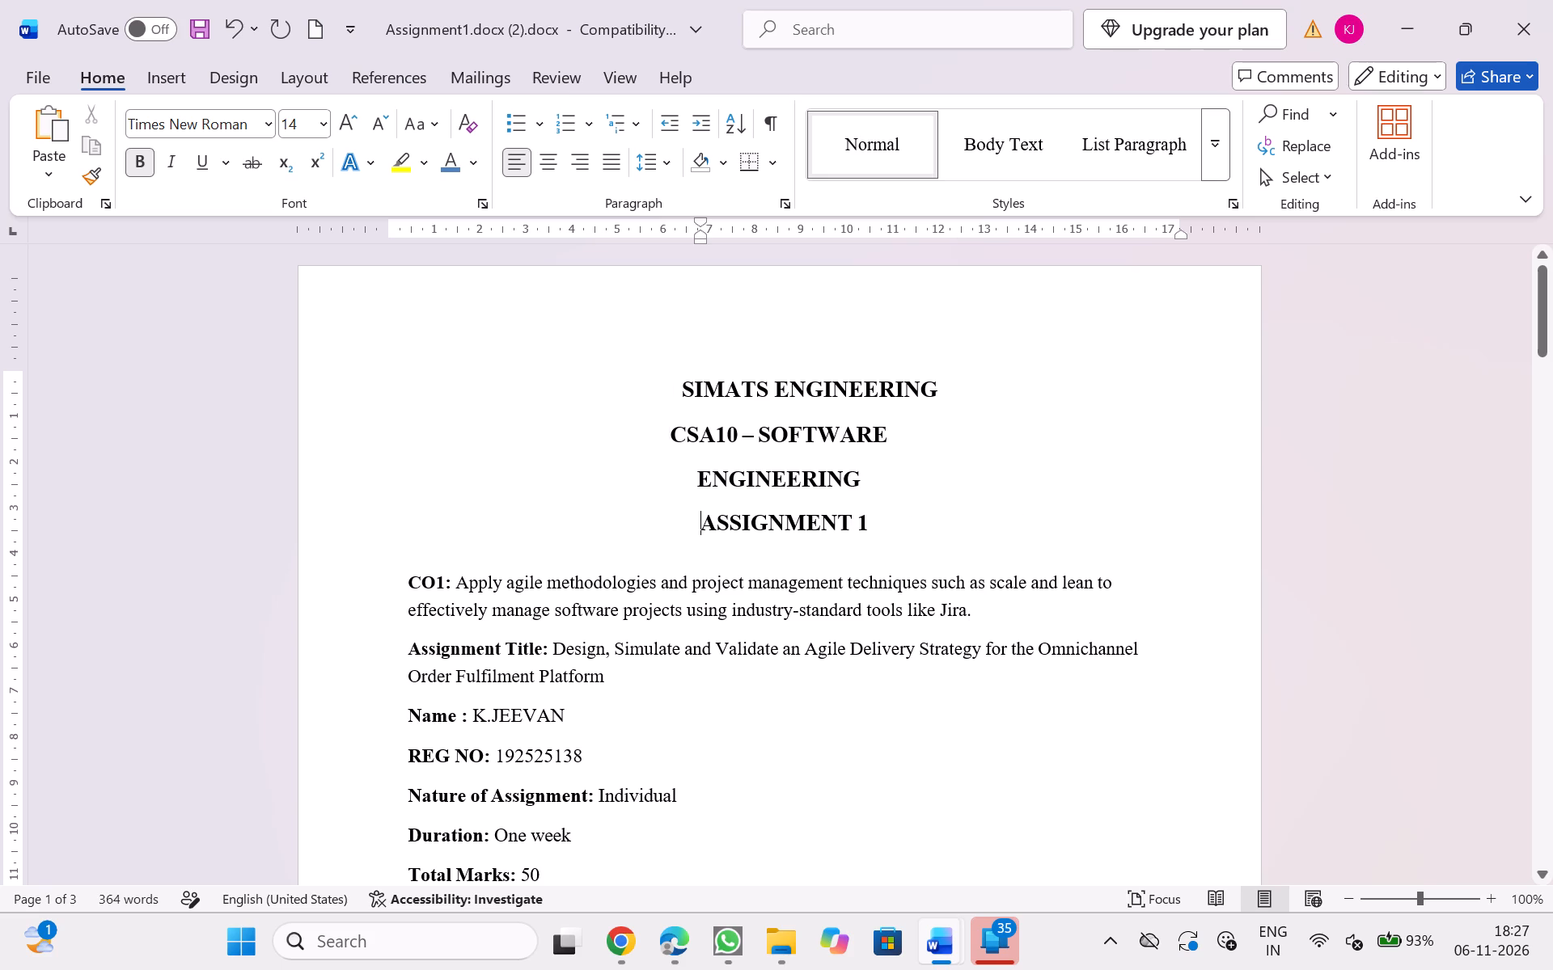
Re-break the heading so that CSA10 – SOFTWARE ENGINEERING starts its own paragraph below SIMATS ENGINEERING.
left_click(675, 442)
key("BackSpace")
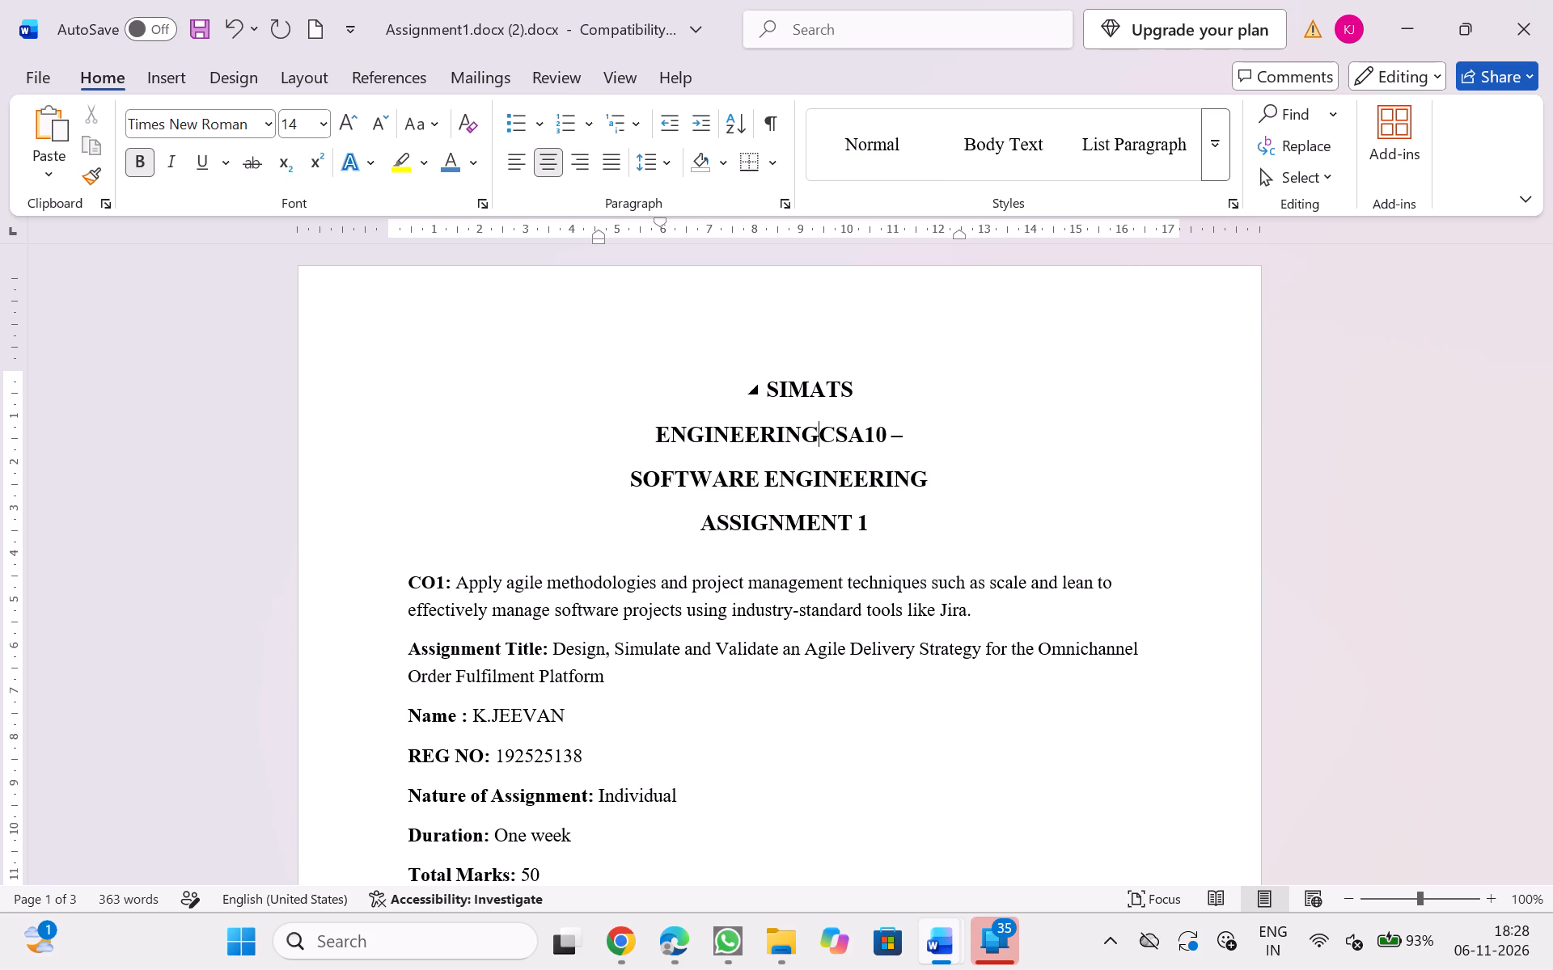
key("Return")
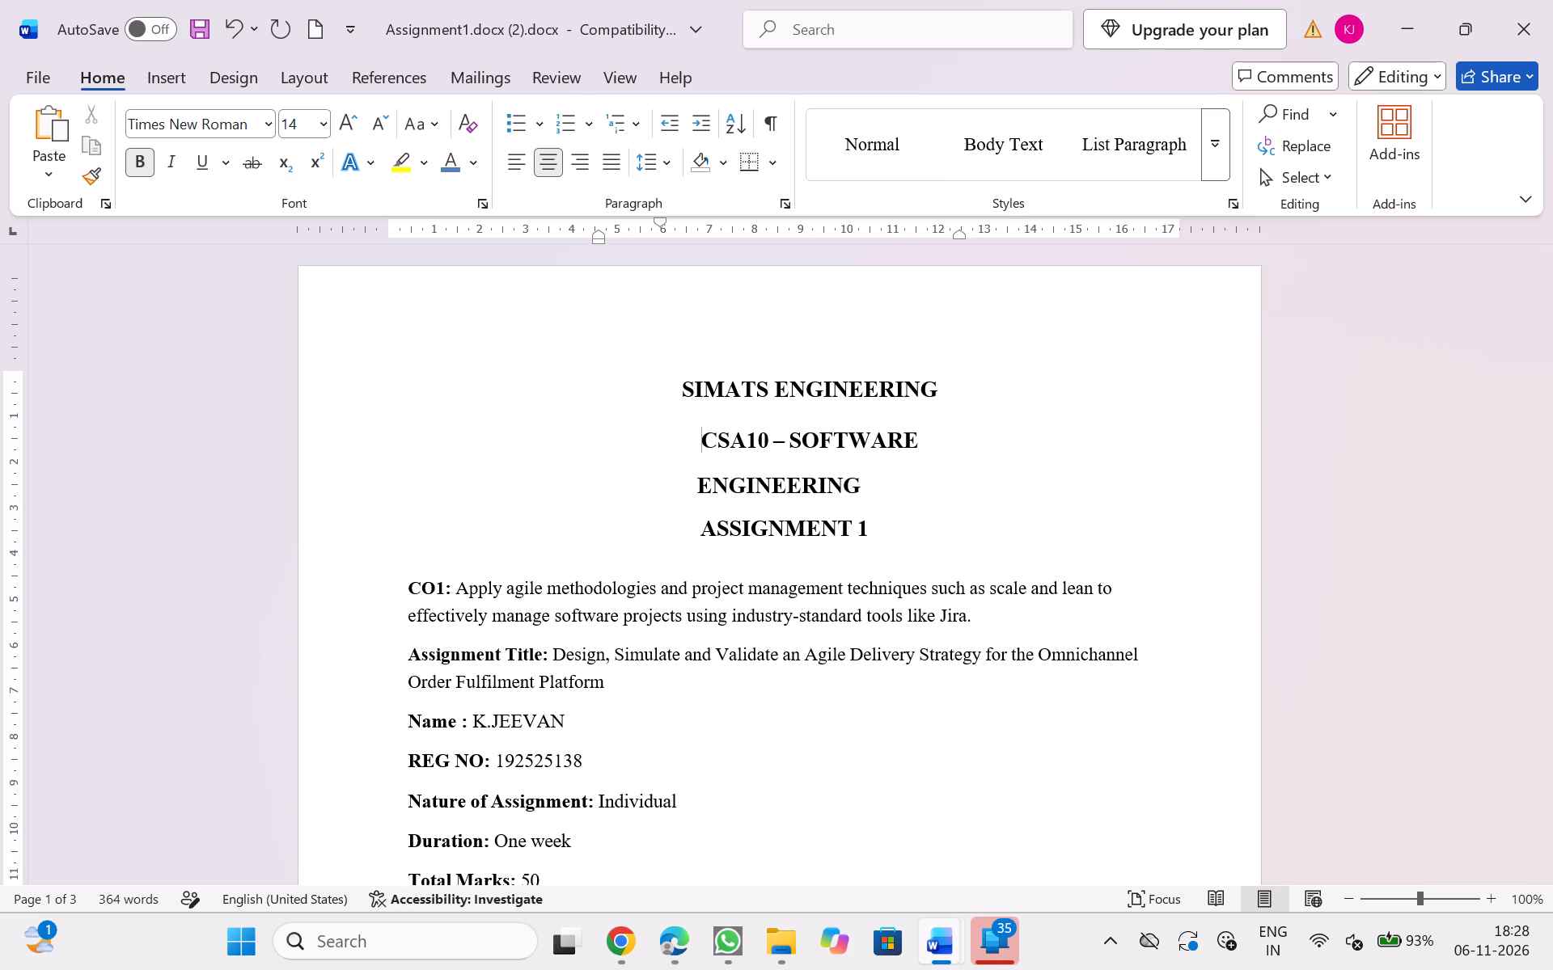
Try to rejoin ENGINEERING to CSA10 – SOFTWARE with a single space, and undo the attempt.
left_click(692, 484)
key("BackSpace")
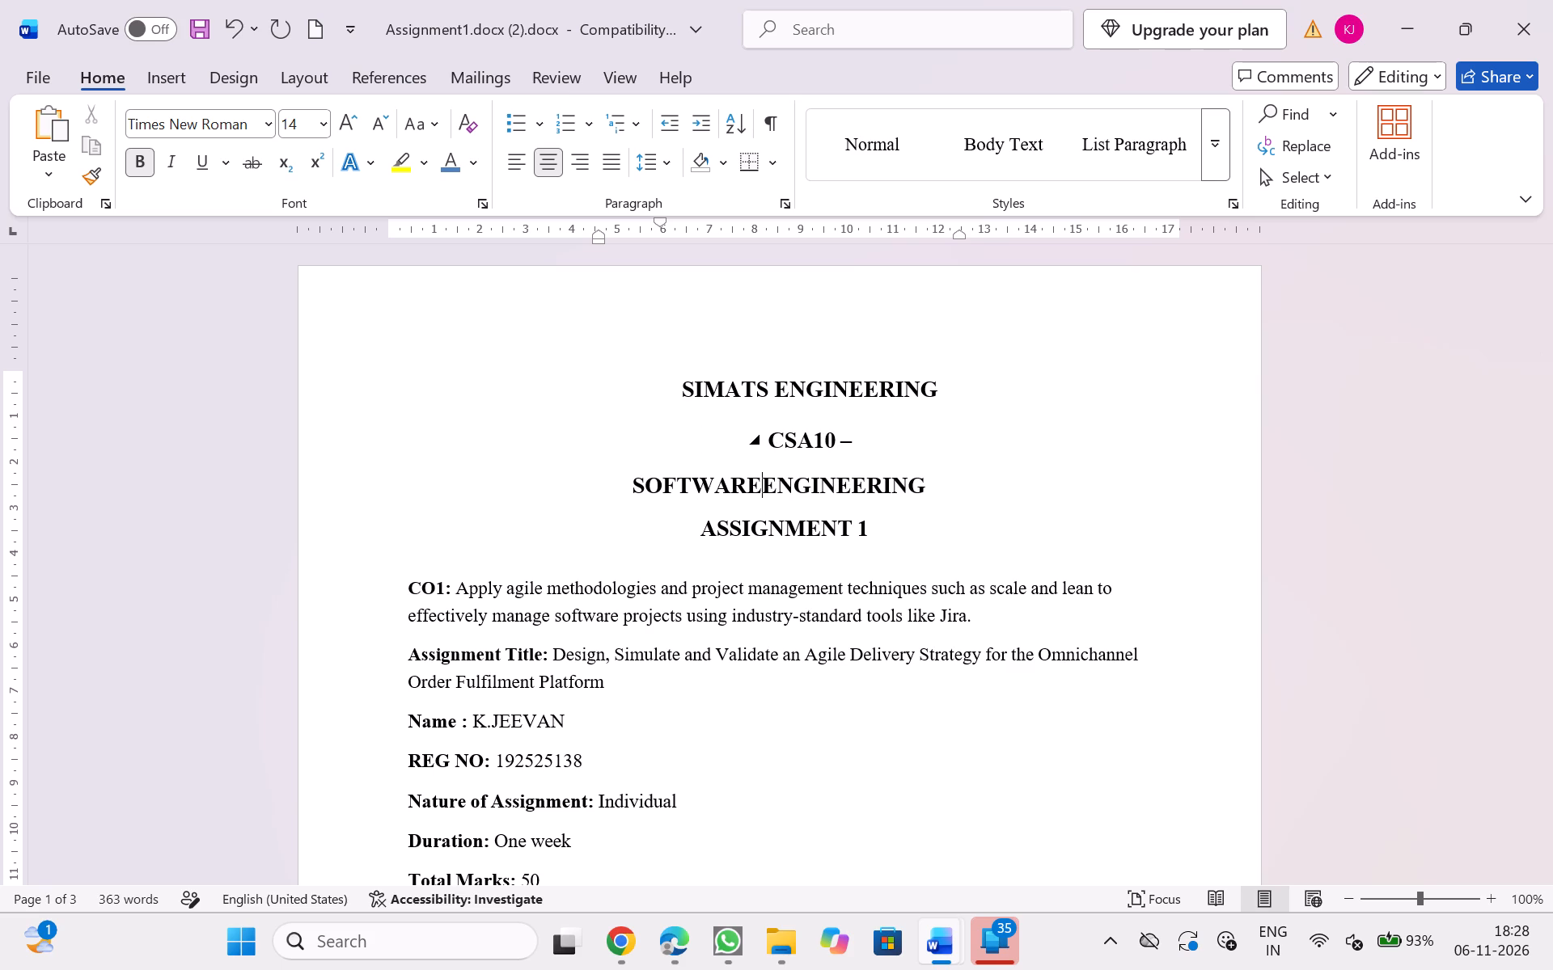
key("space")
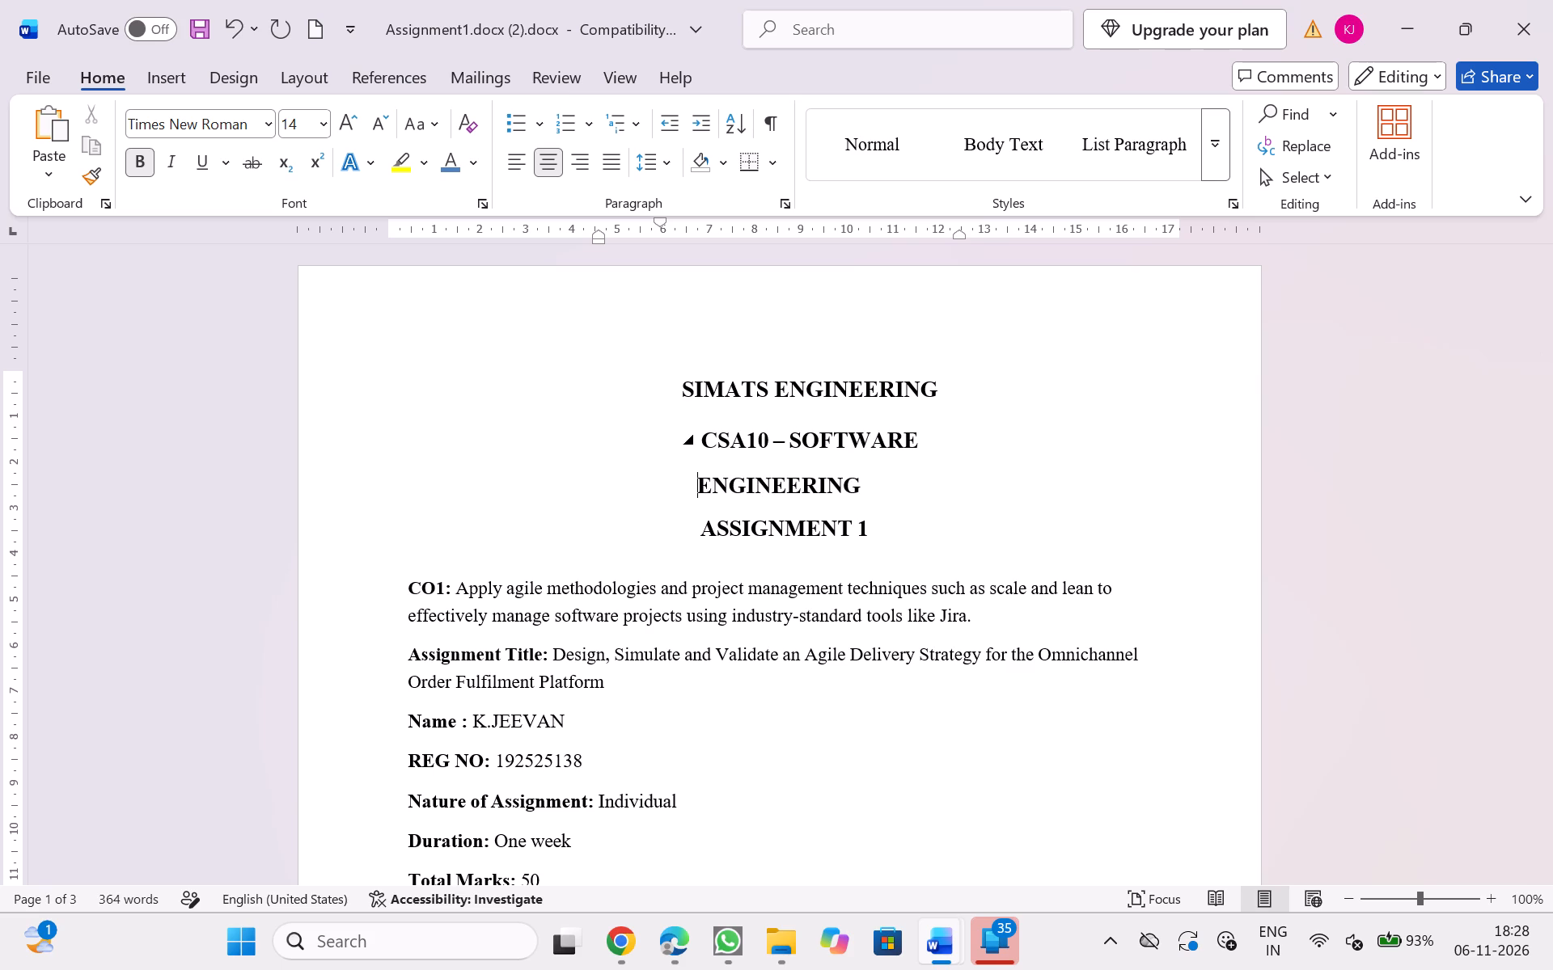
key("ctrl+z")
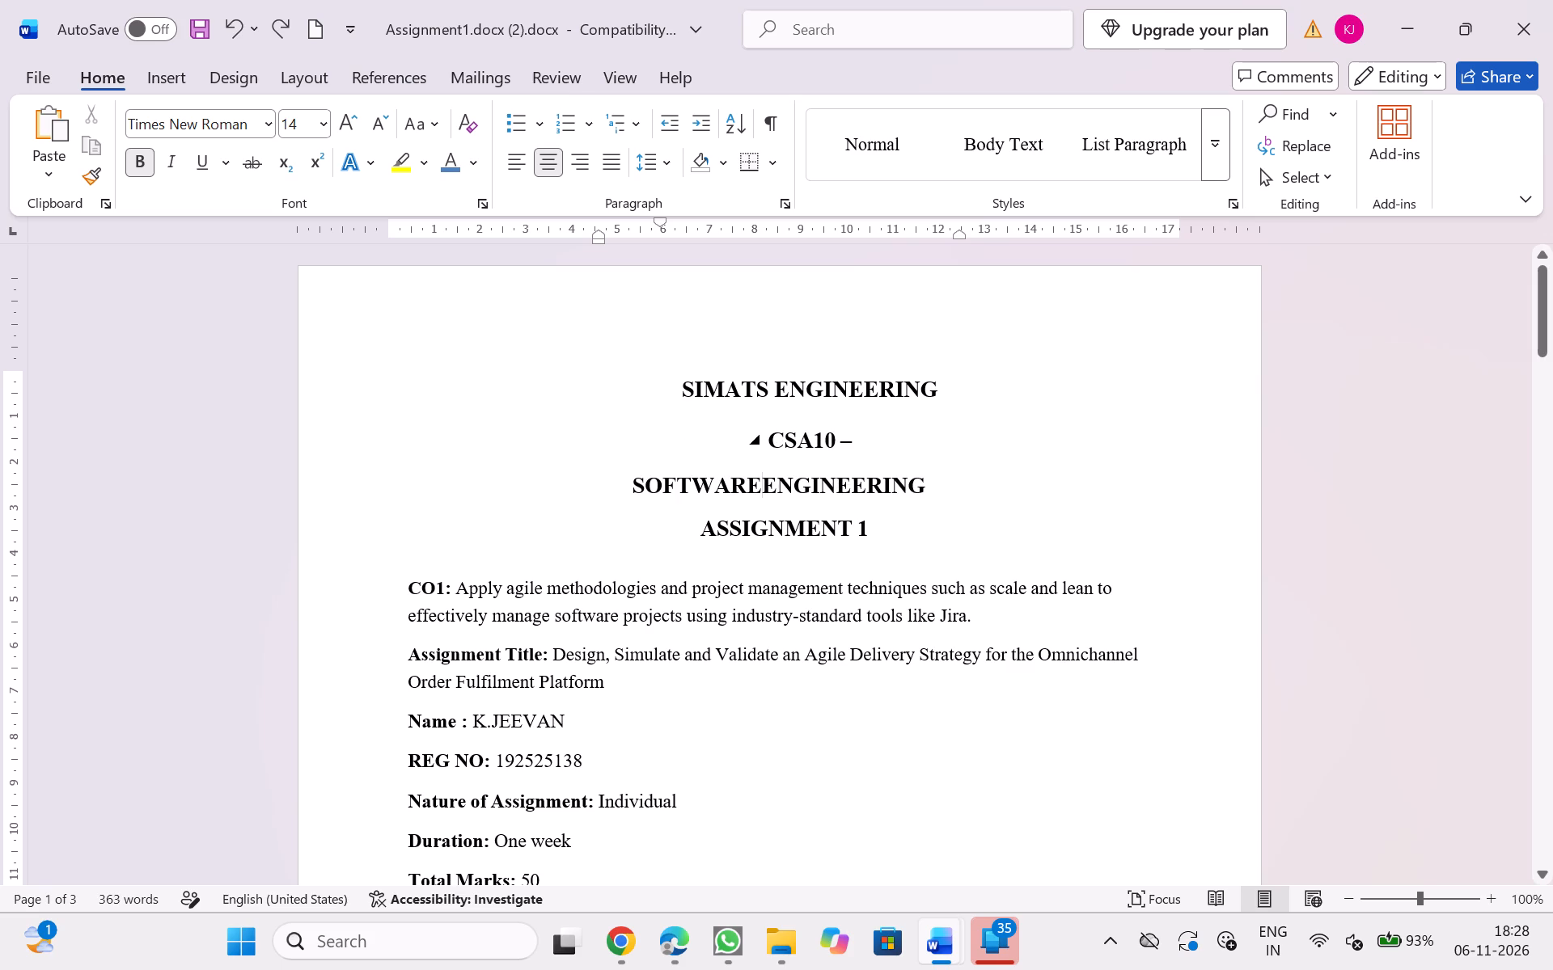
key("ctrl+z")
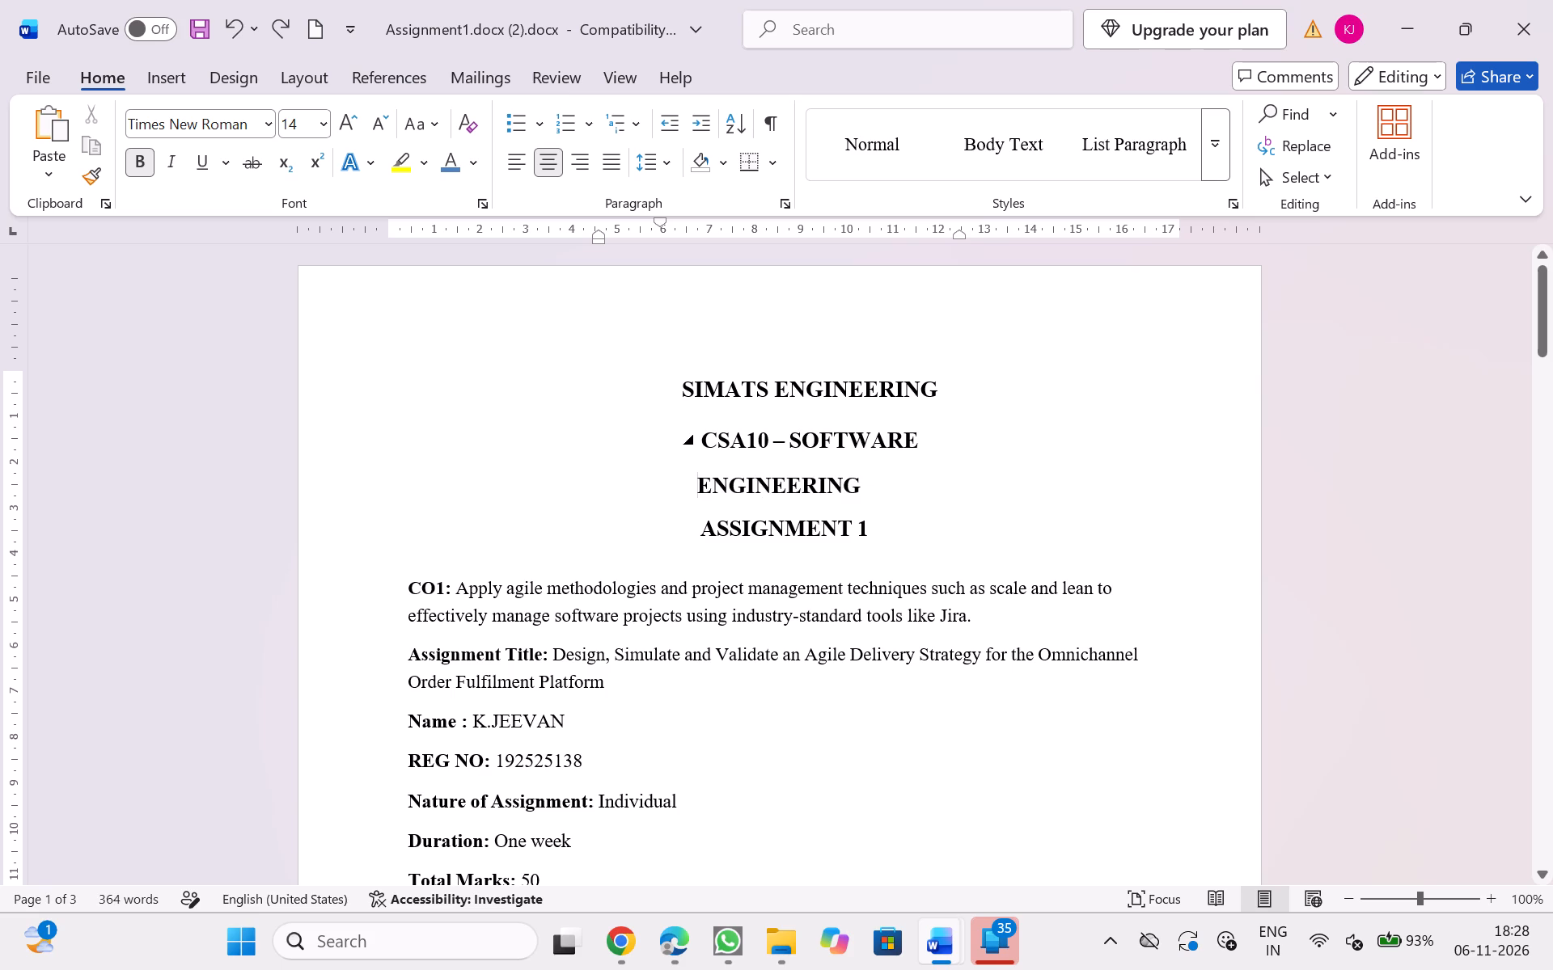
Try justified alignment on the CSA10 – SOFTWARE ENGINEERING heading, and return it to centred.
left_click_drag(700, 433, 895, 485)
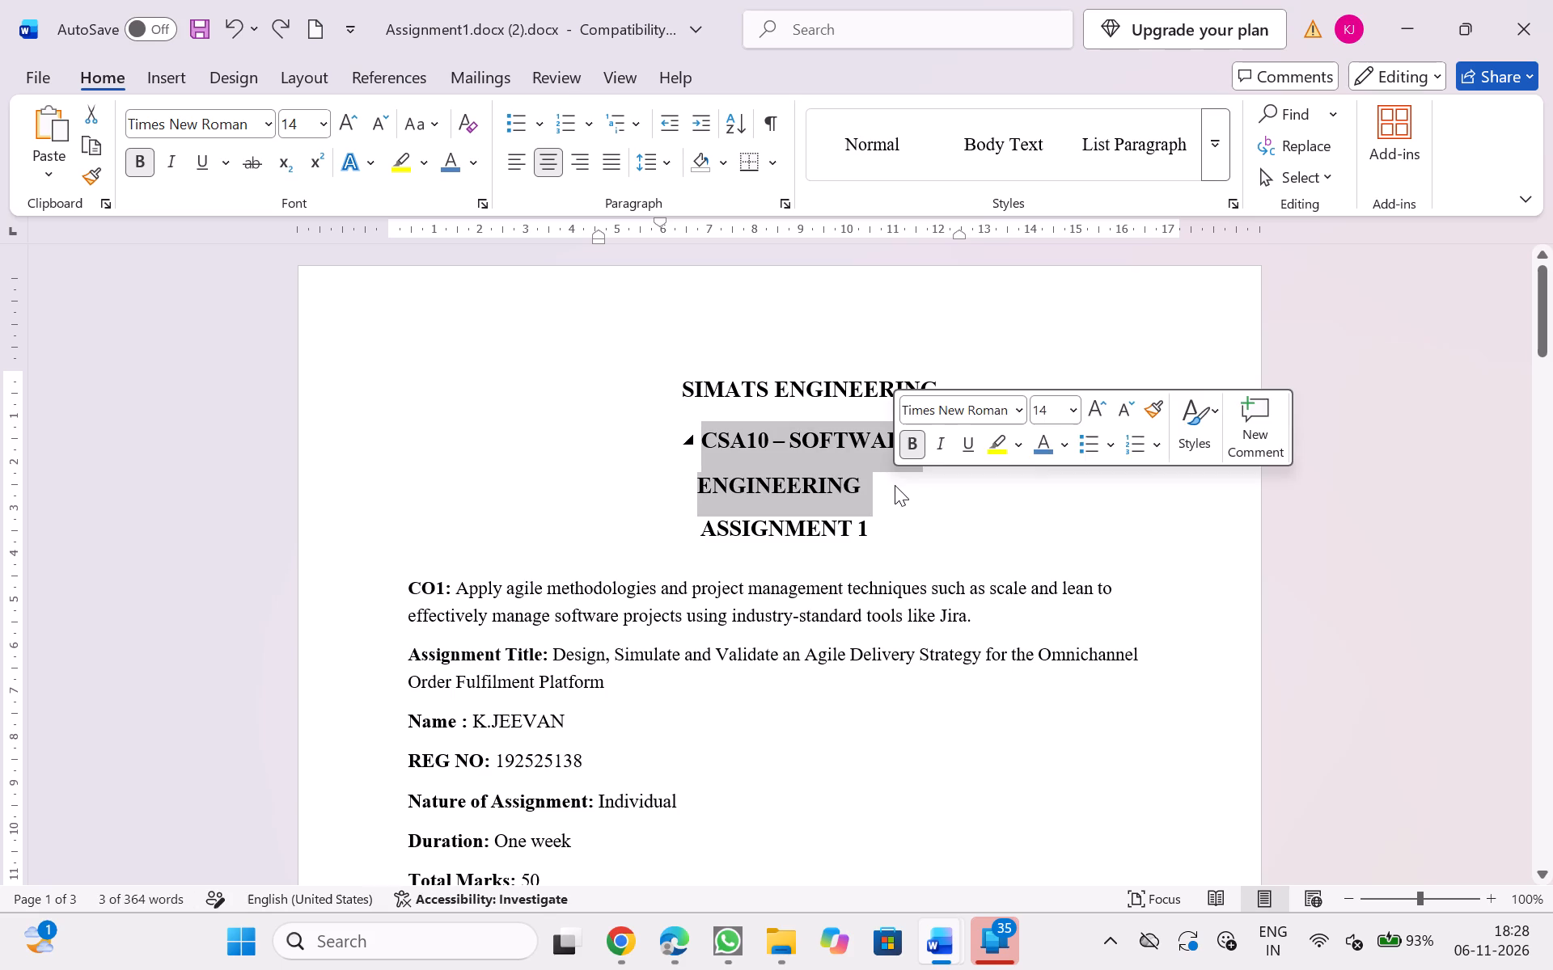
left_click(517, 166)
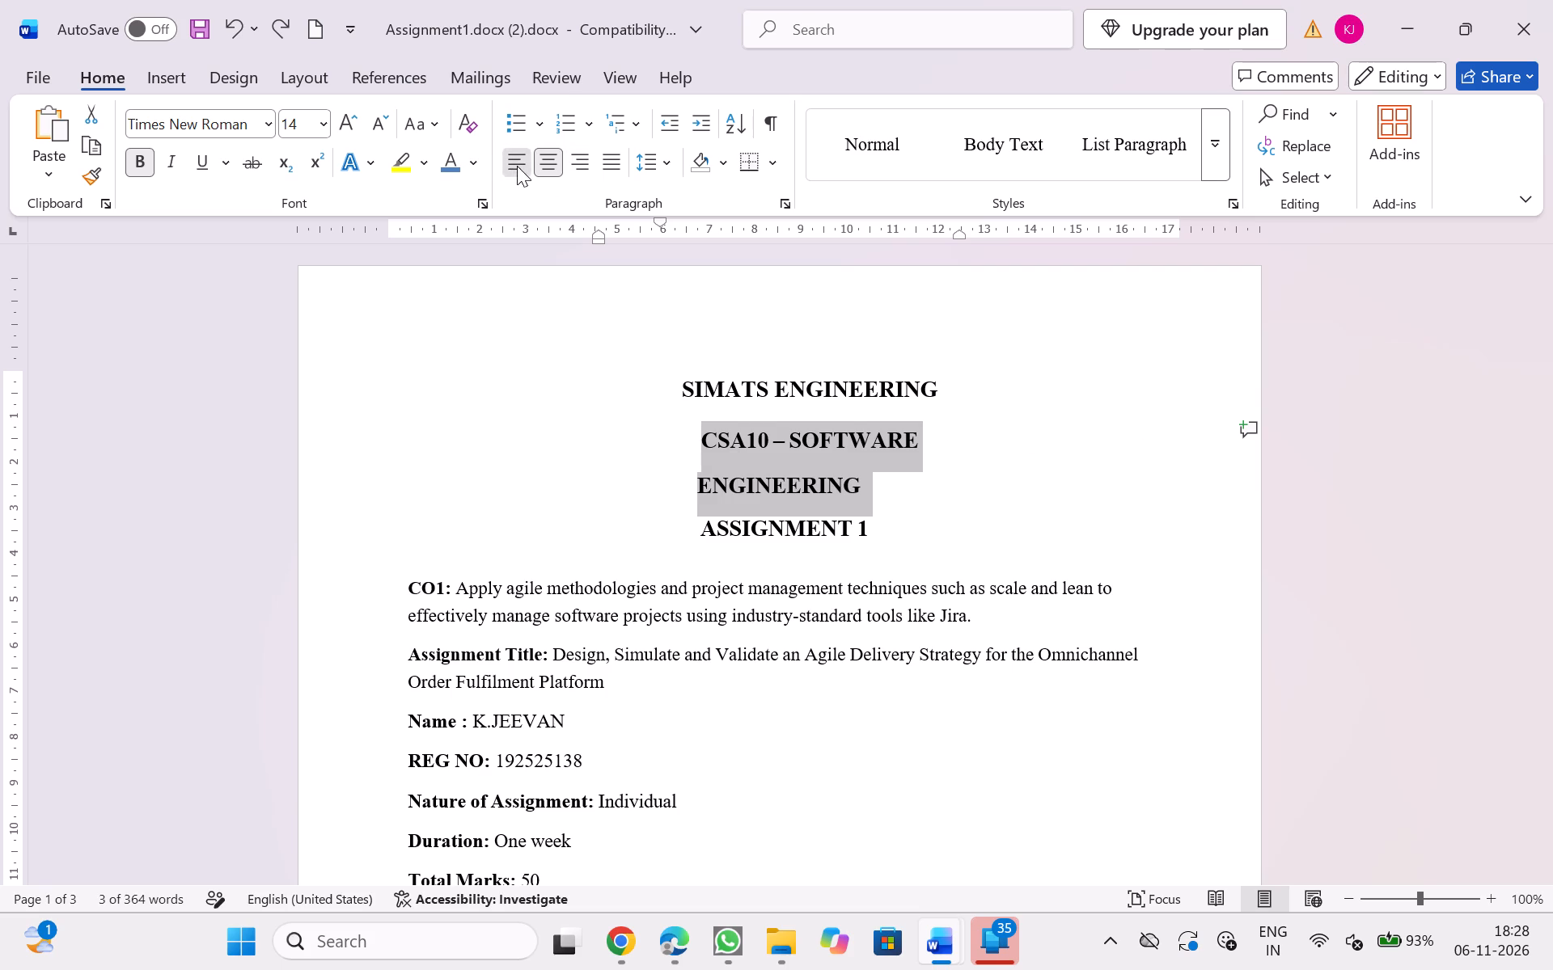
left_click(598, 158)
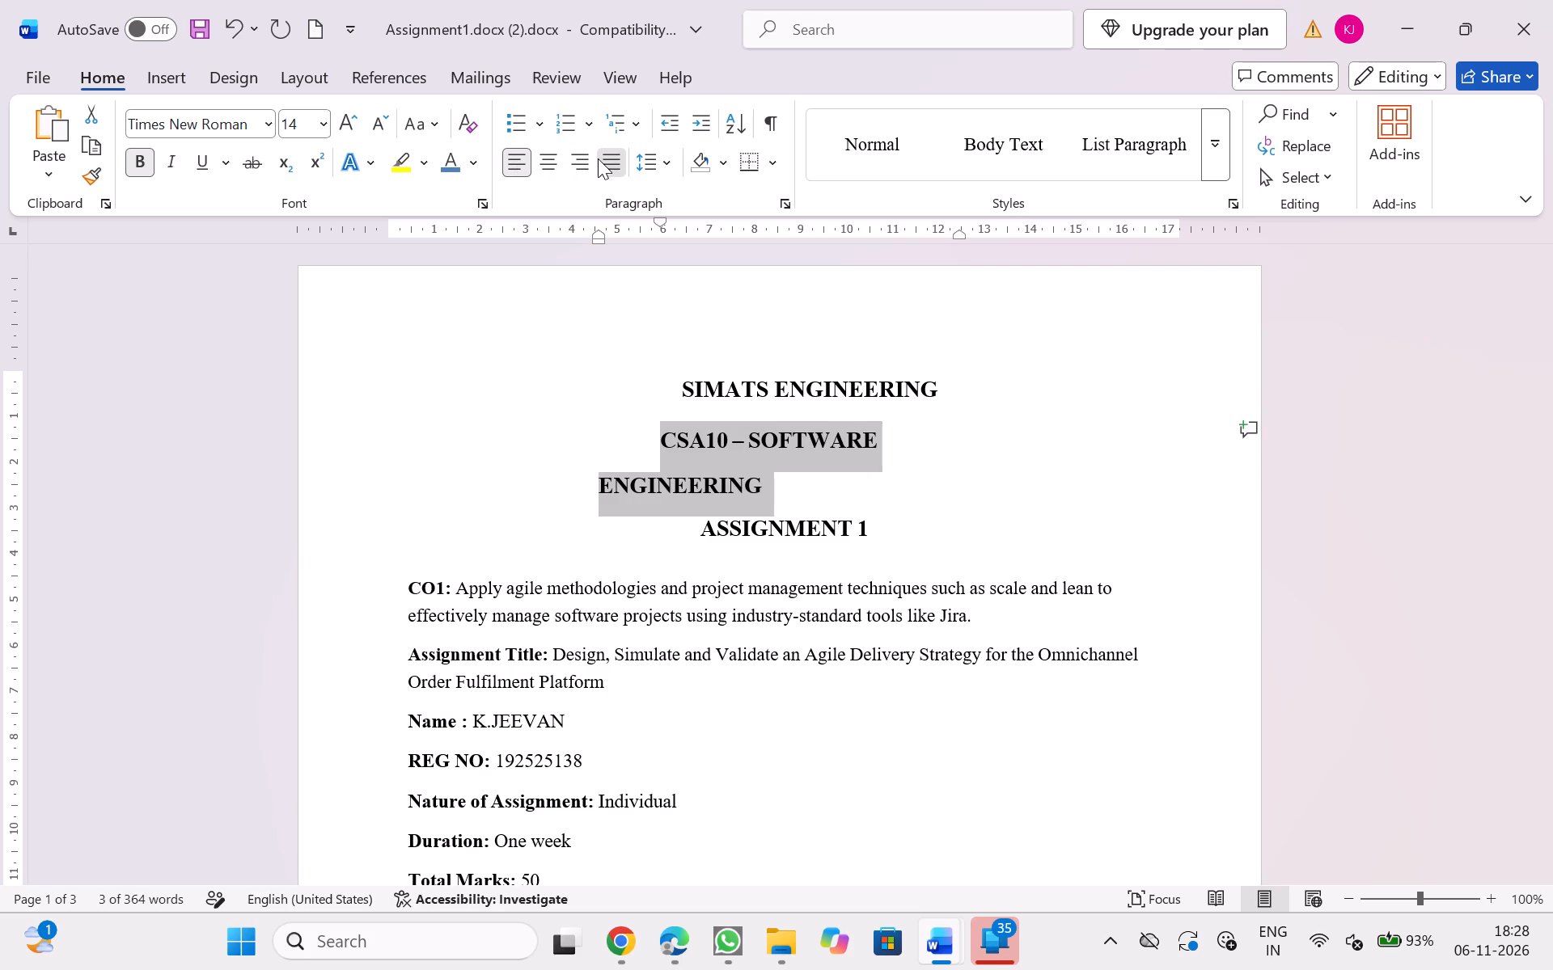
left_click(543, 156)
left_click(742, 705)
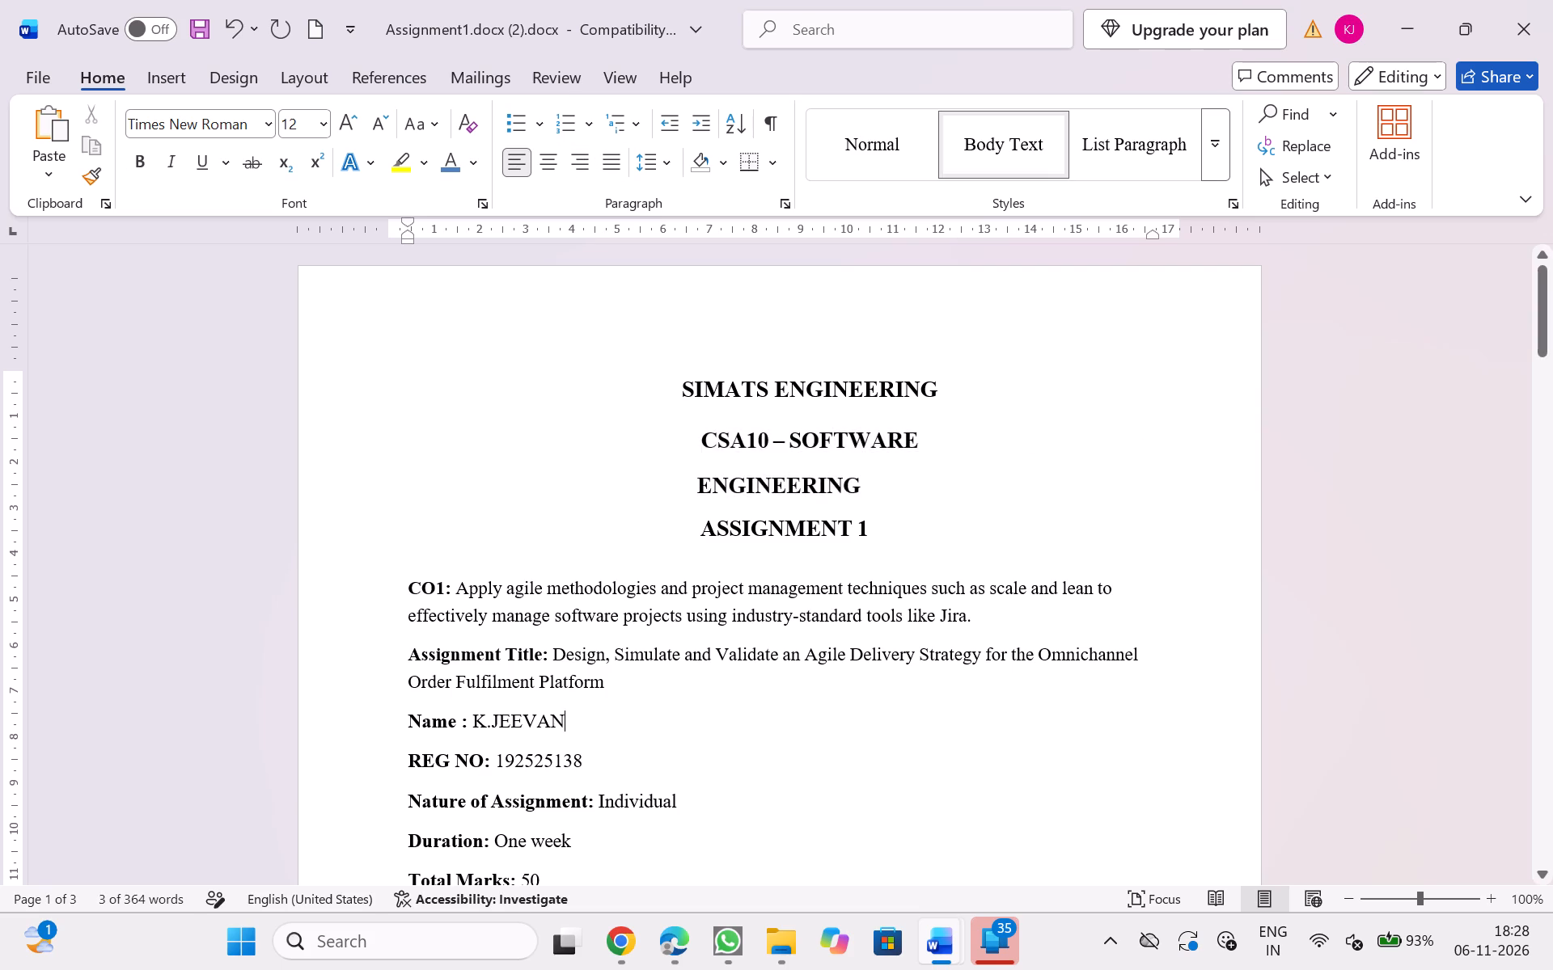
Delete the last page's content, from the SIMATS ENGINEERING | CSA10 SOFTWARE ENGINEERING line through the CO1 statement, including the title and student fields.
scroll(742, 705, "down", 2)
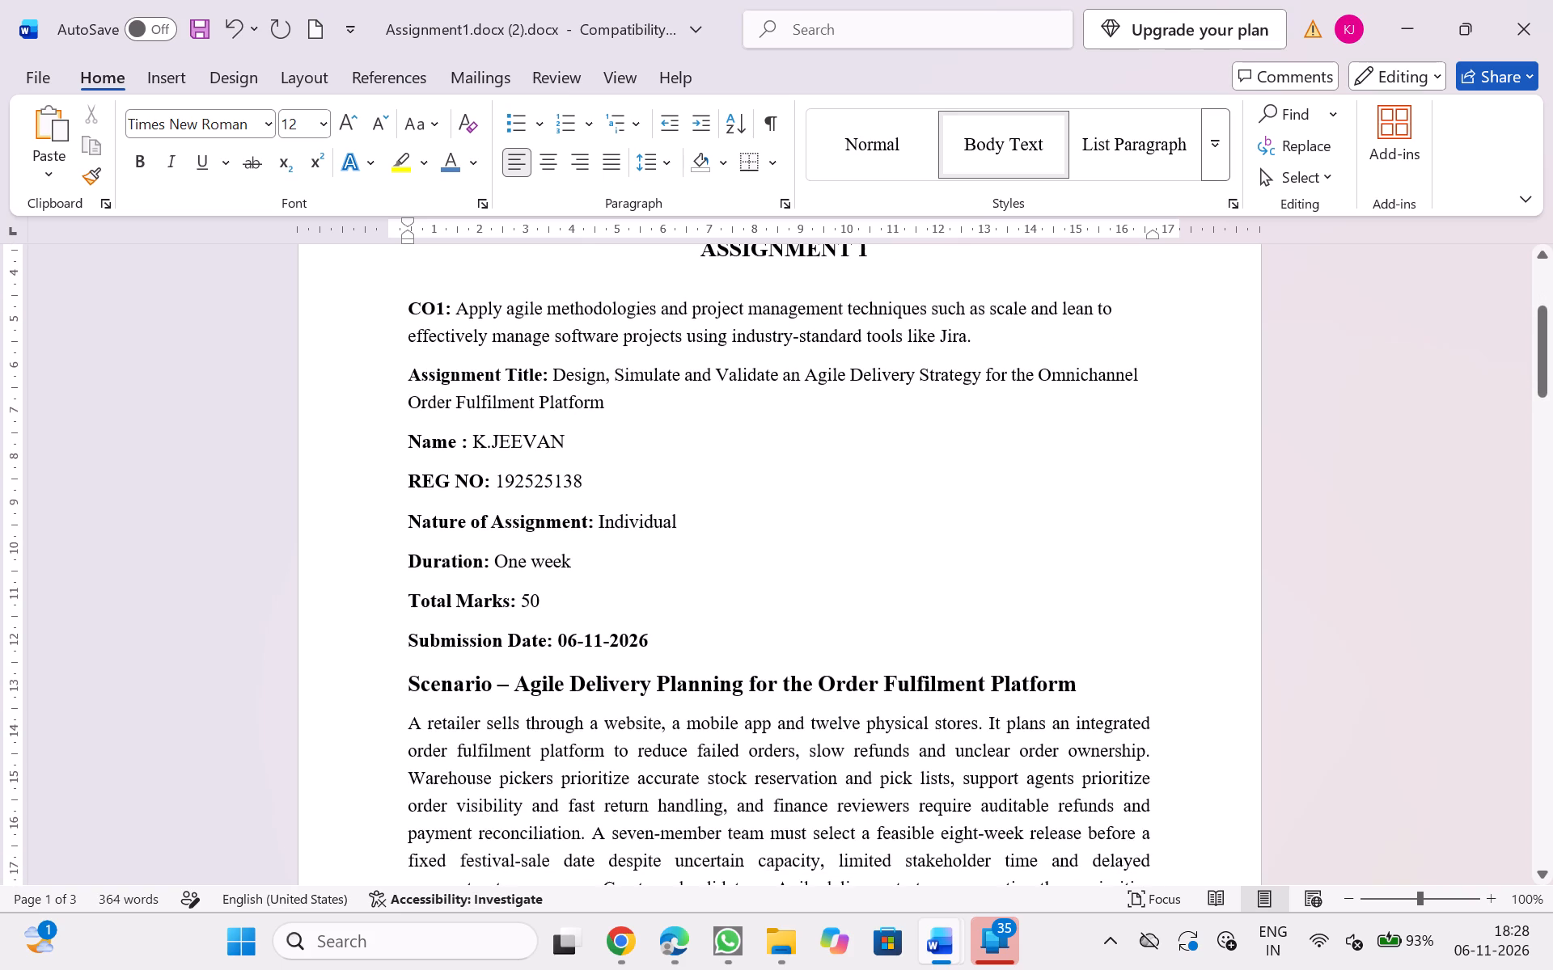
scroll(742, 705, "down", 6)
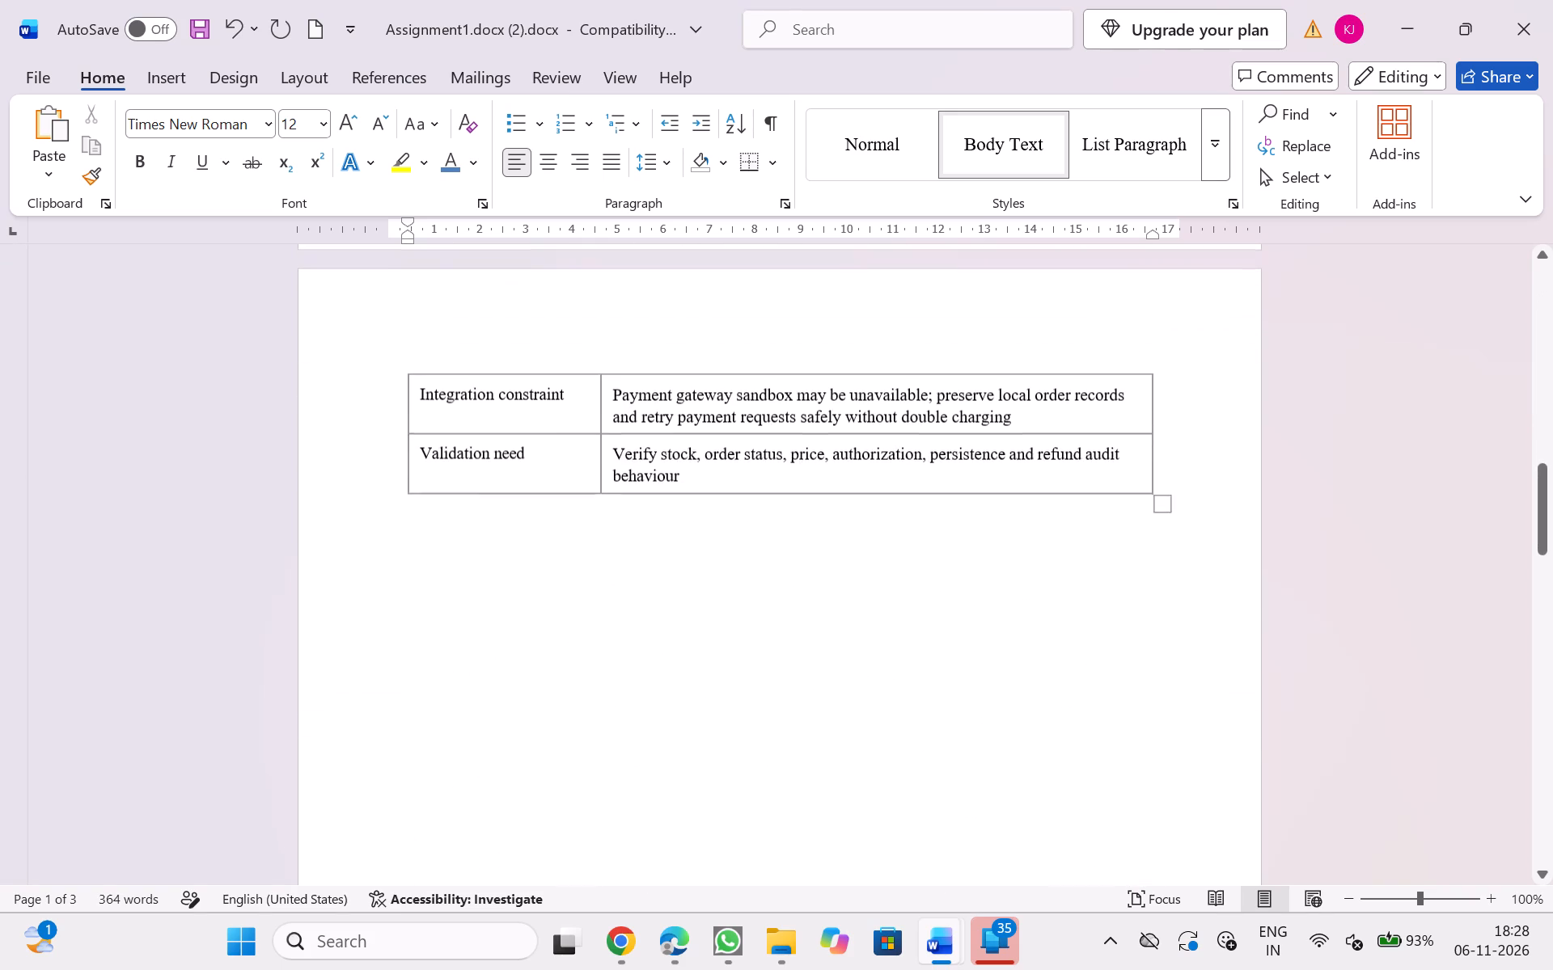
scroll(742, 705, "down", 3)
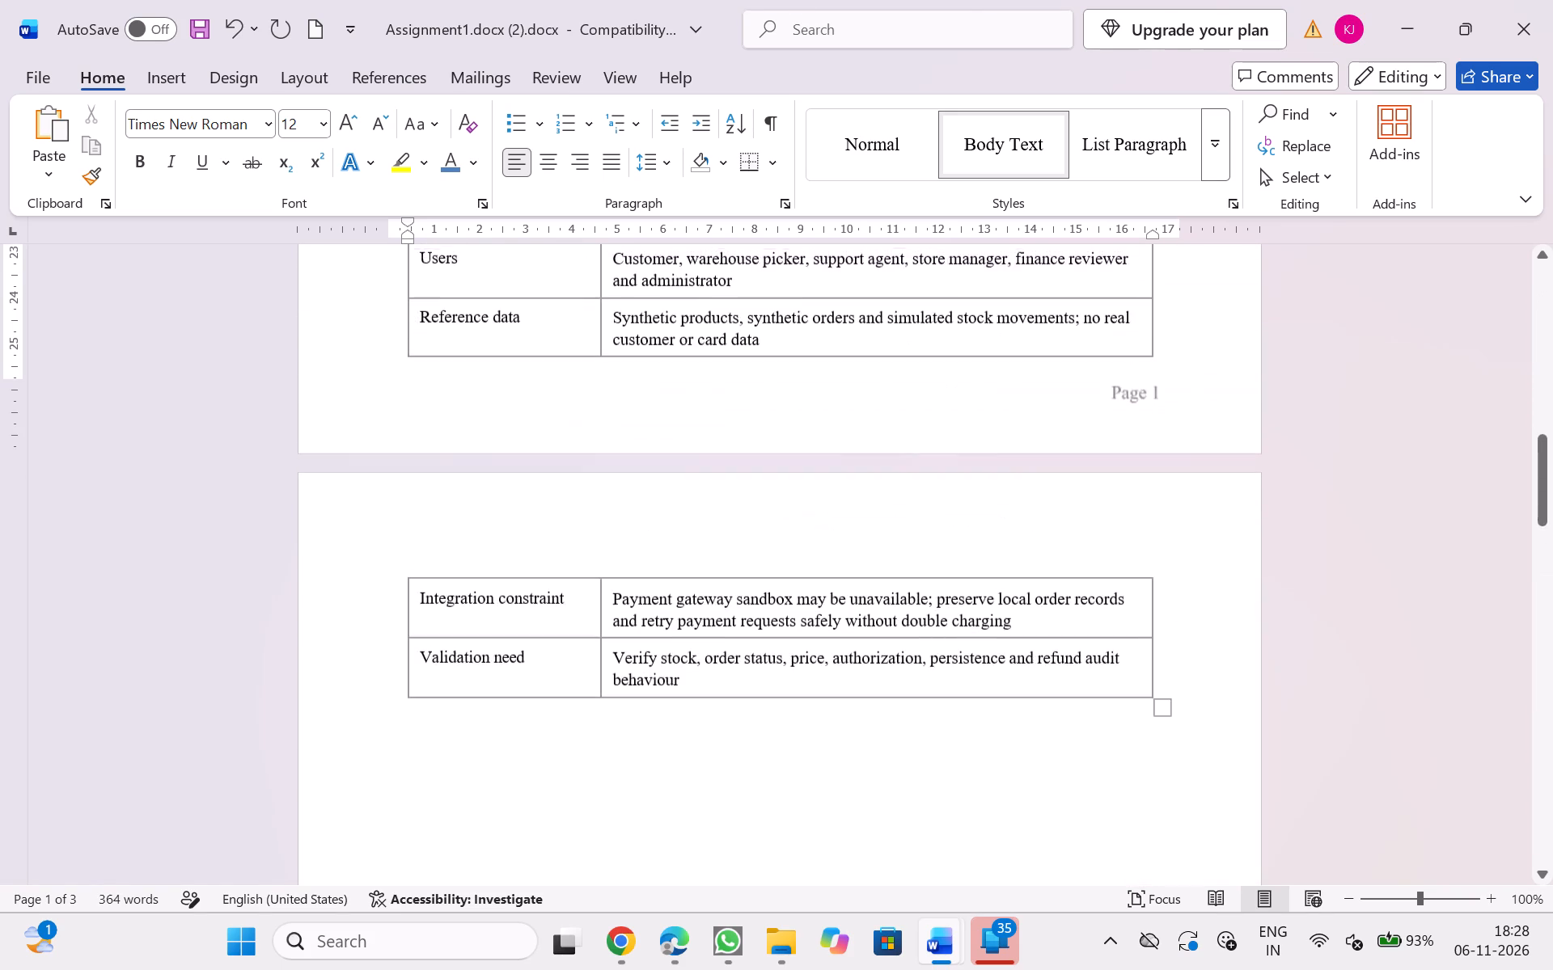
scroll(742, 705, "down", 5)
scroll(742, 705, "up", 1)
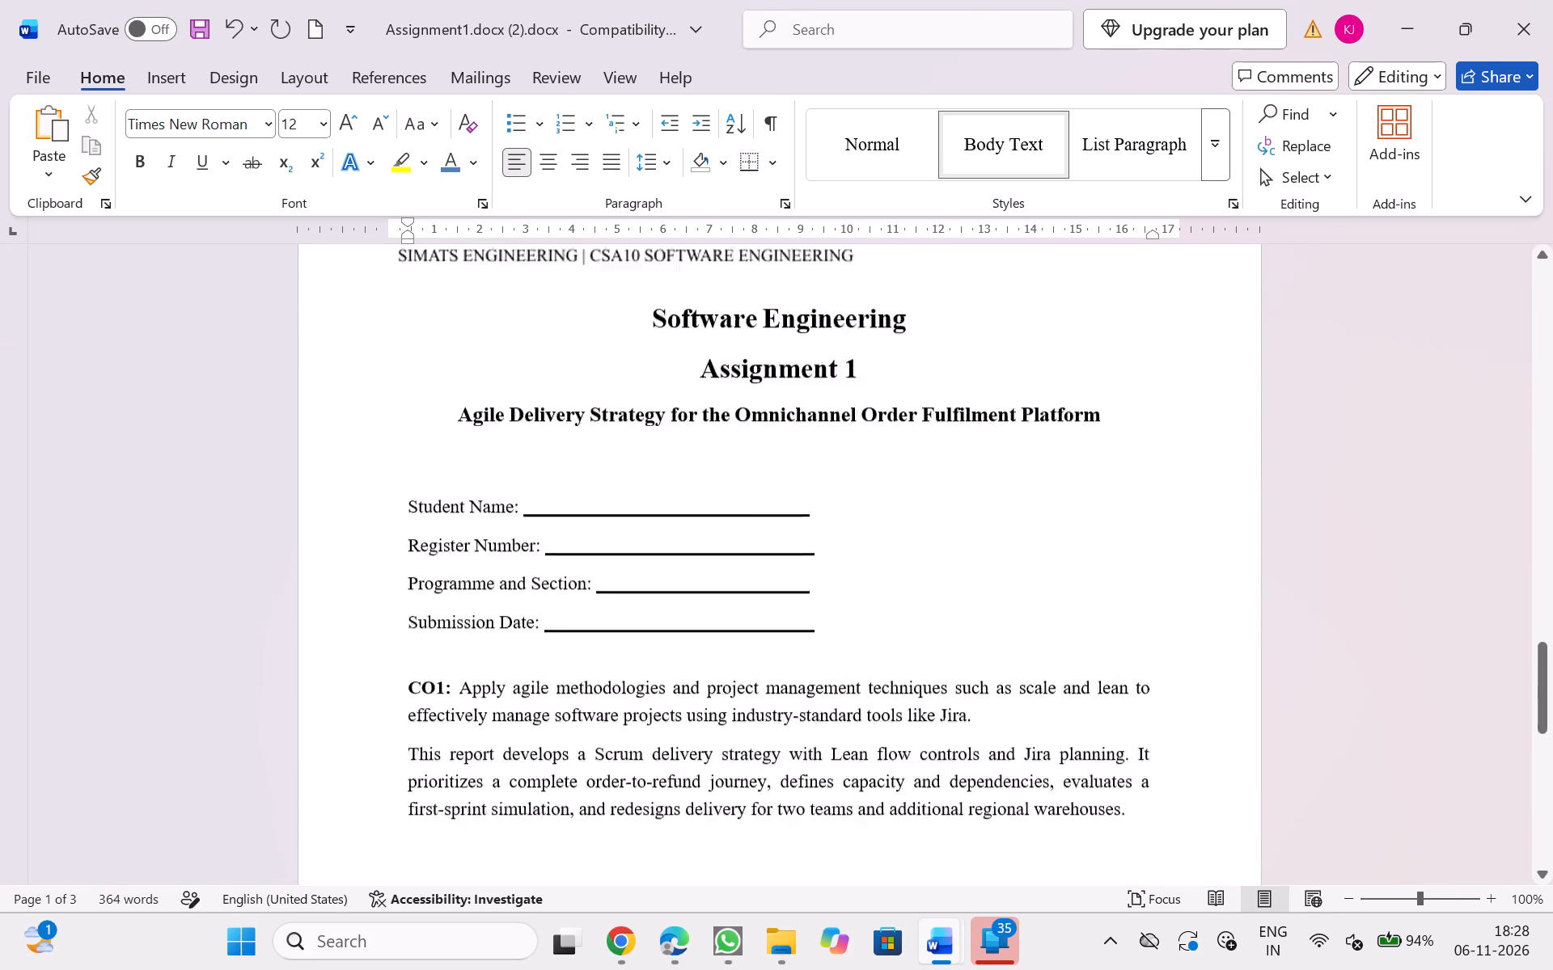
scroll(742, 705, "up", 1)
scroll(742, 705, "down", 1)
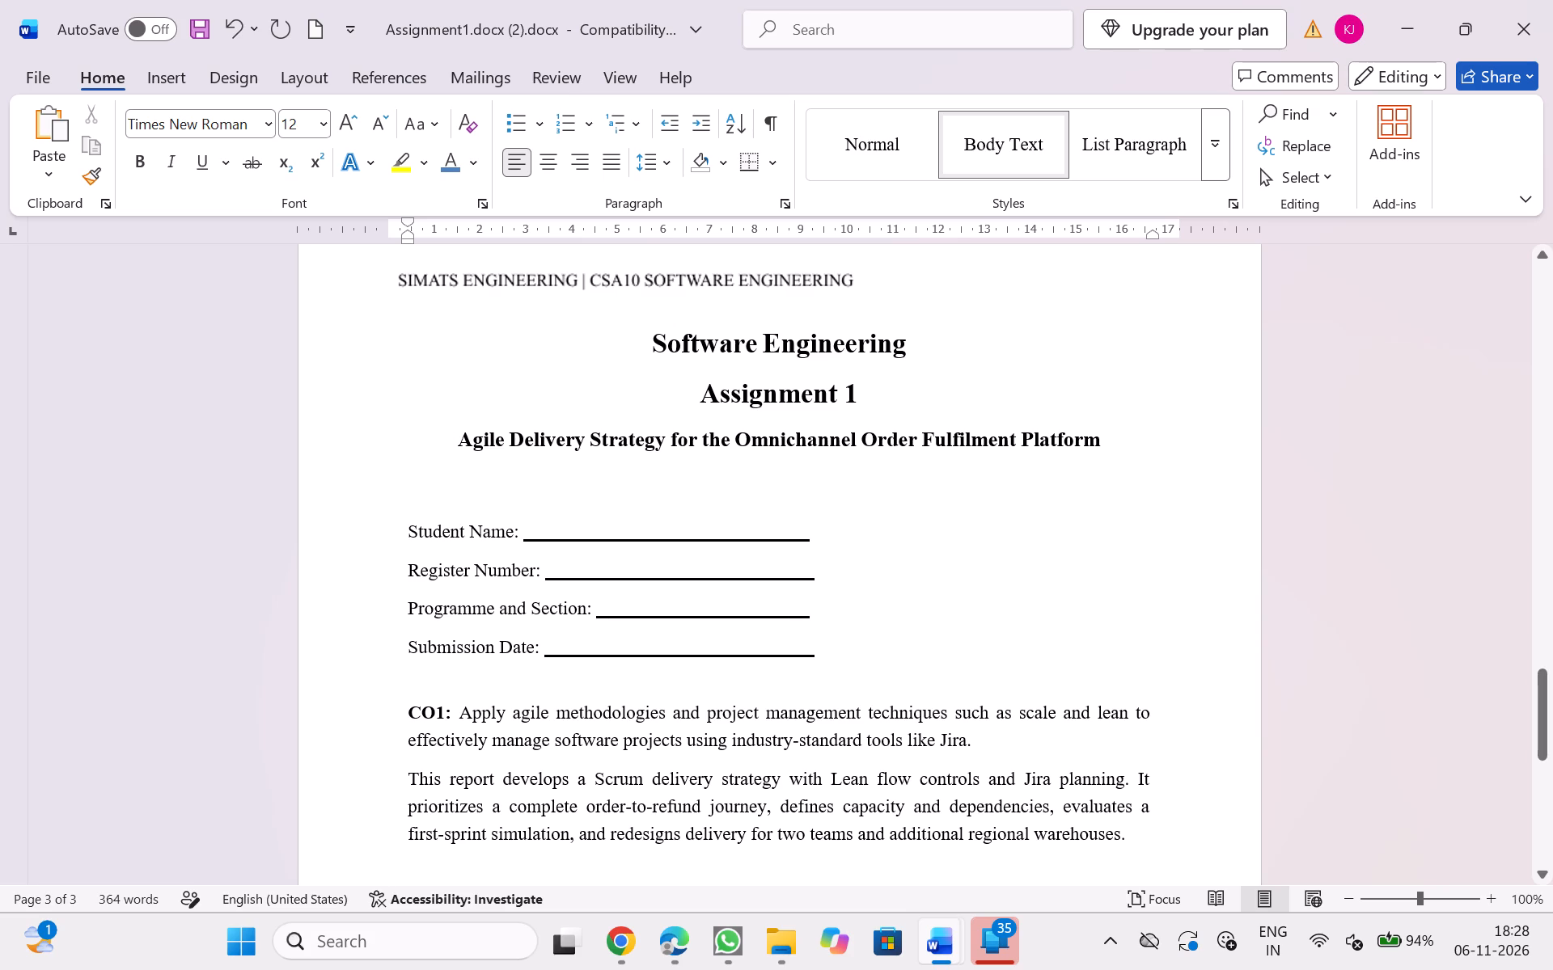
scroll(459, 463, "up", 3)
scroll(459, 463, "down", 2)
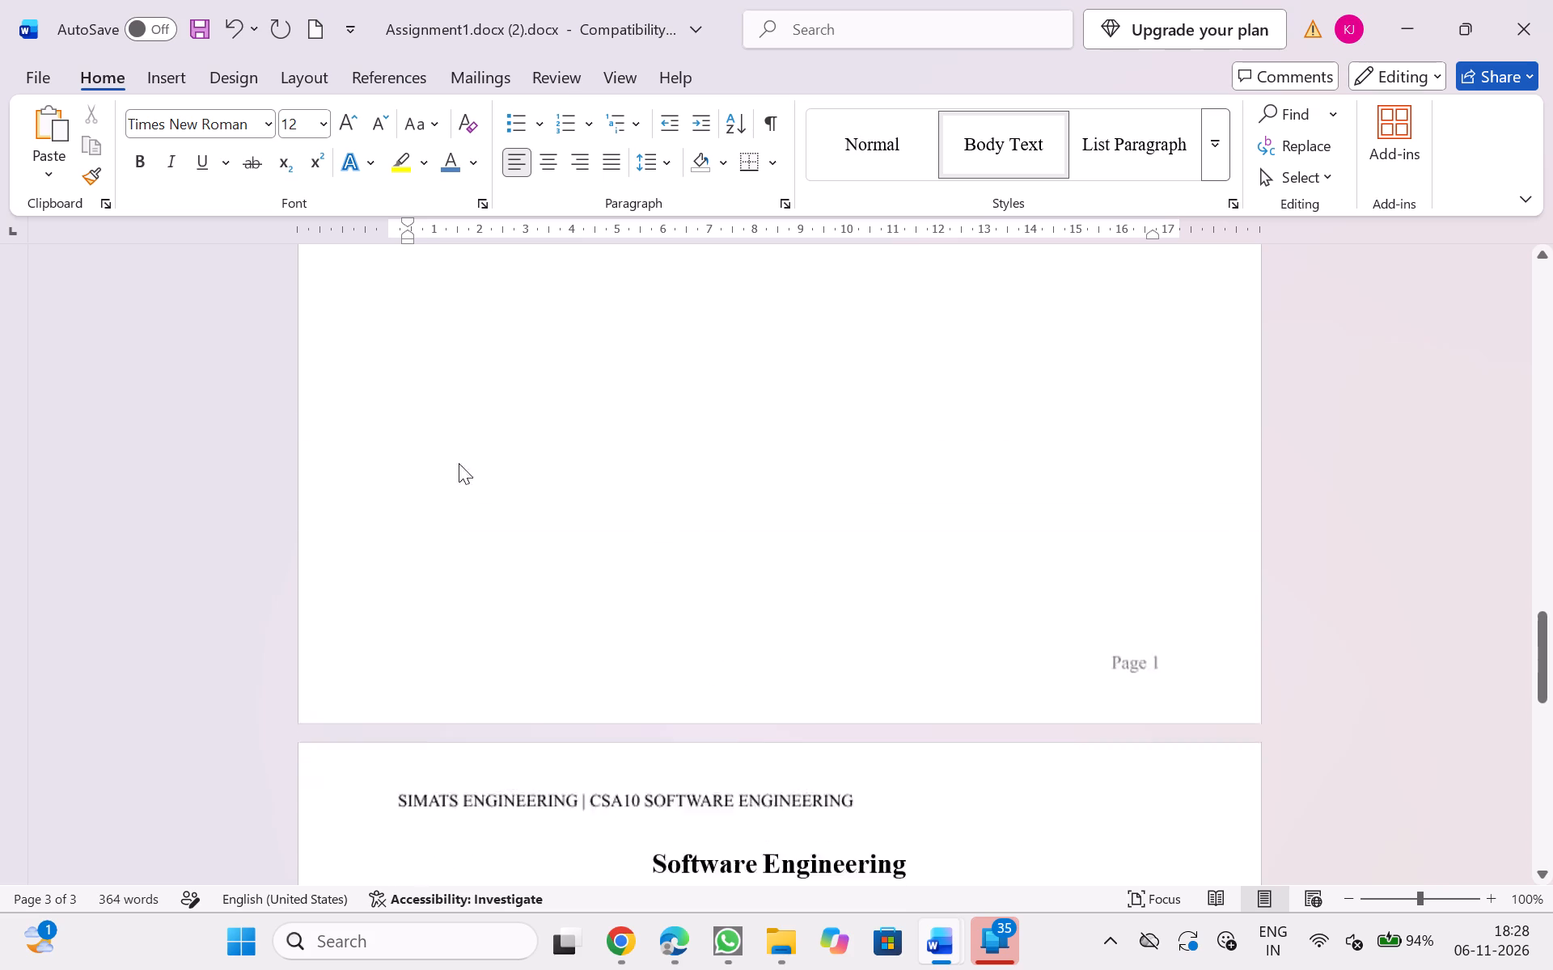
scroll(459, 463, "down", 3)
left_click_drag(1128, 712, 381, 538)
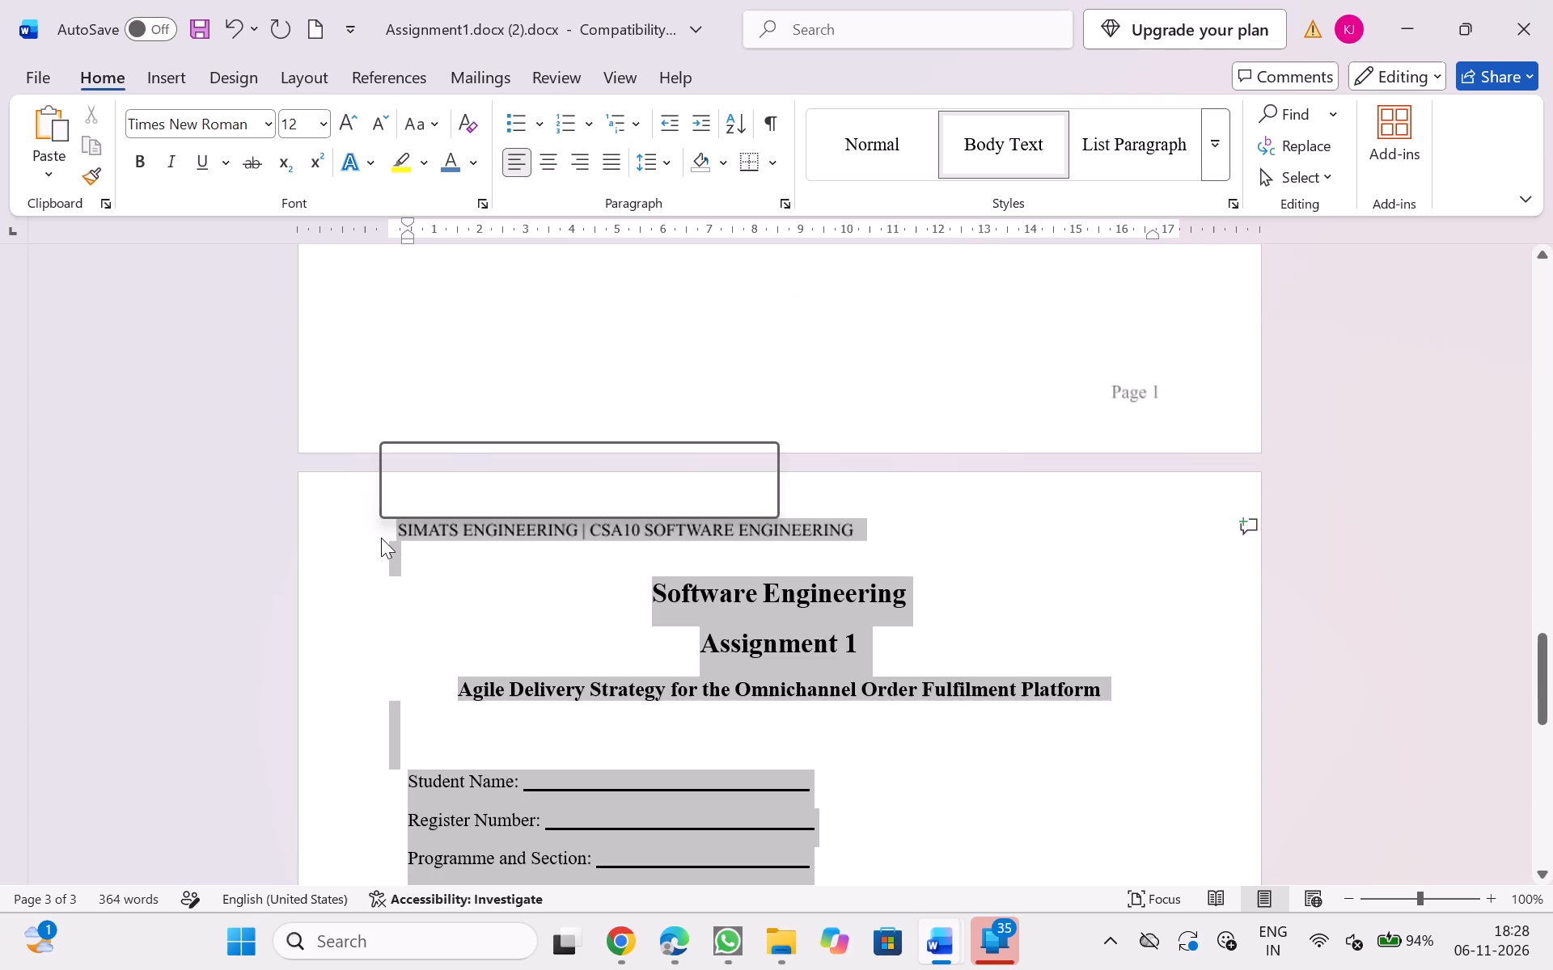
key("BackSpace")
key("BackSpace")
Try to remove the blank page left at the end of the document.
key("Delete")
key("Delete")
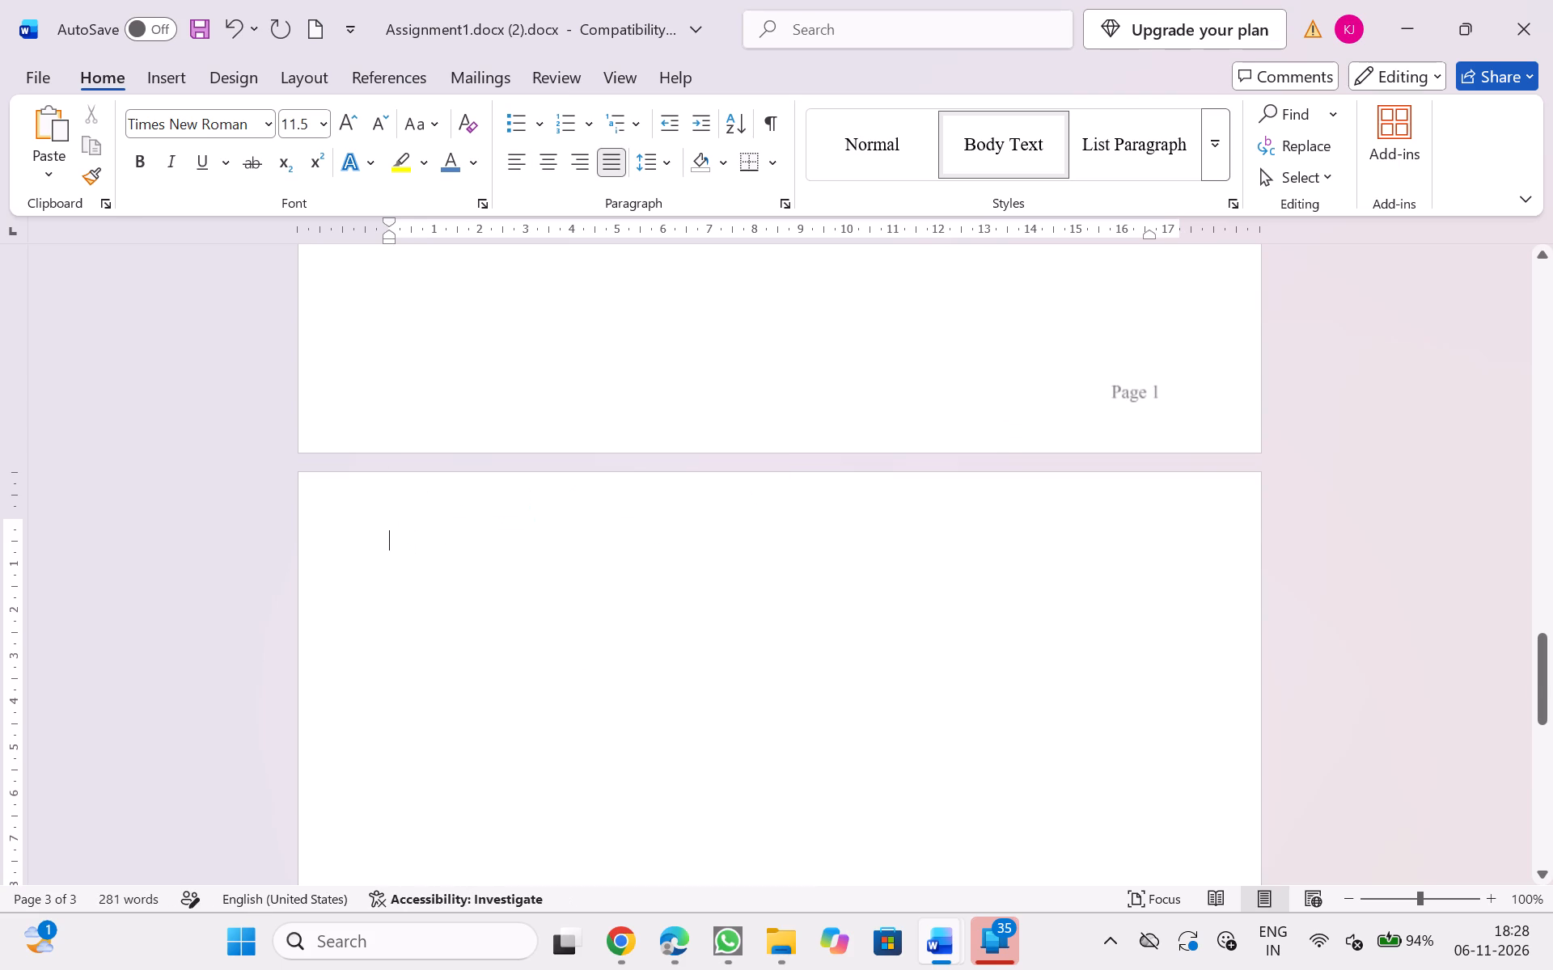
key("Delete")
key("Delete")
key("Delete")
scroll(554, 506, "up", 6)
scroll(554, 506, "down", 7)
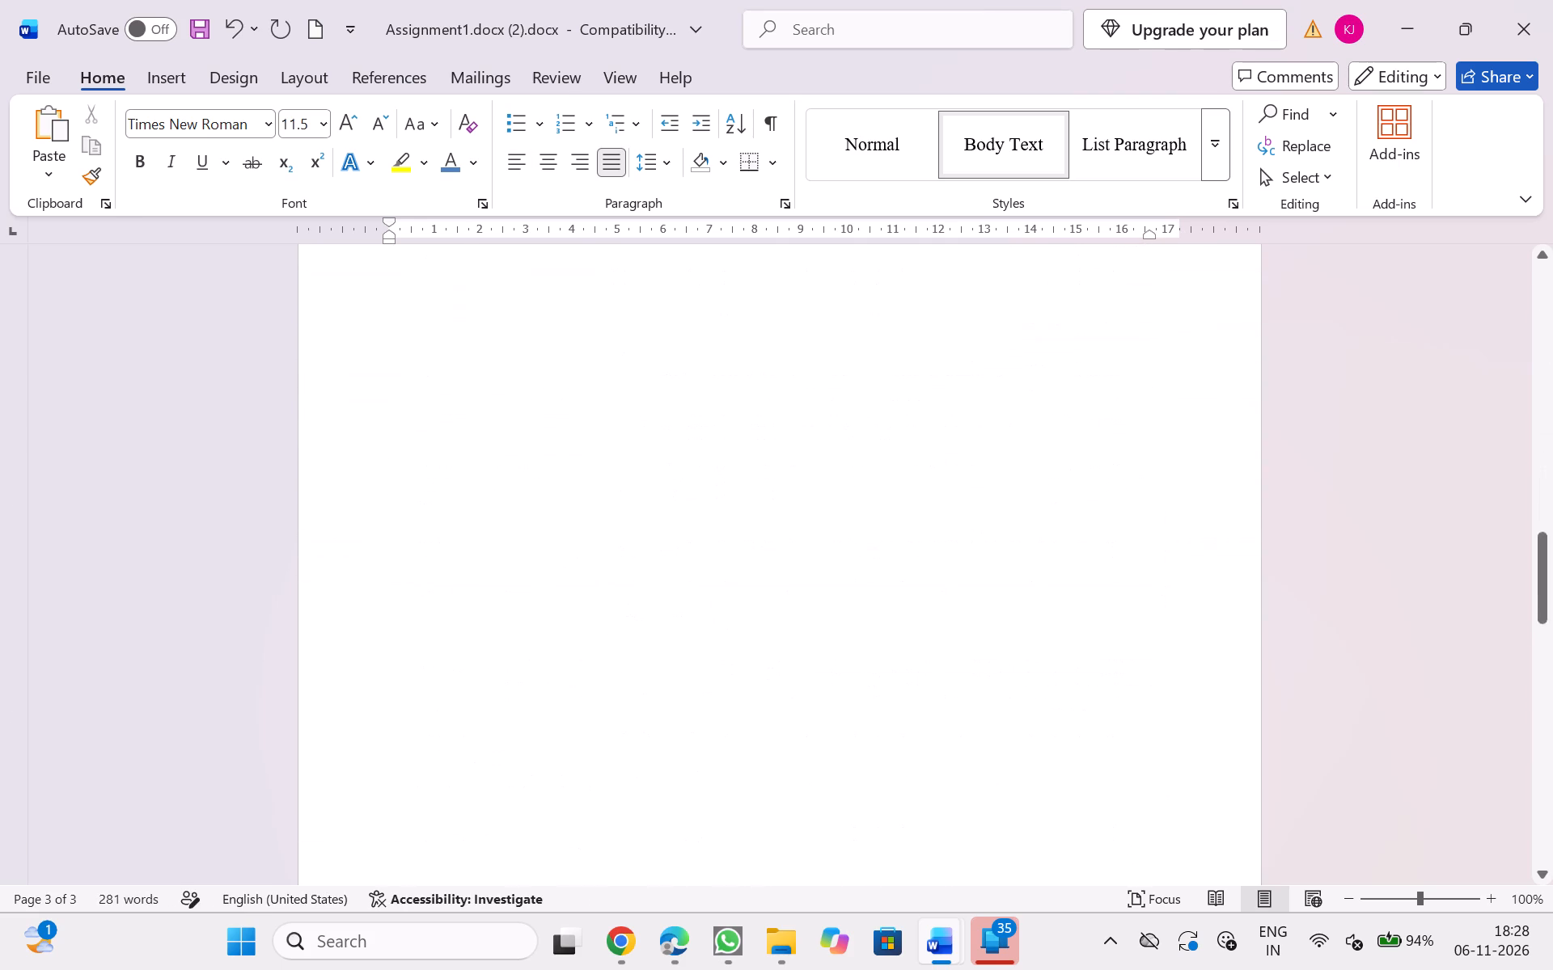
scroll(554, 506, "down", 1)
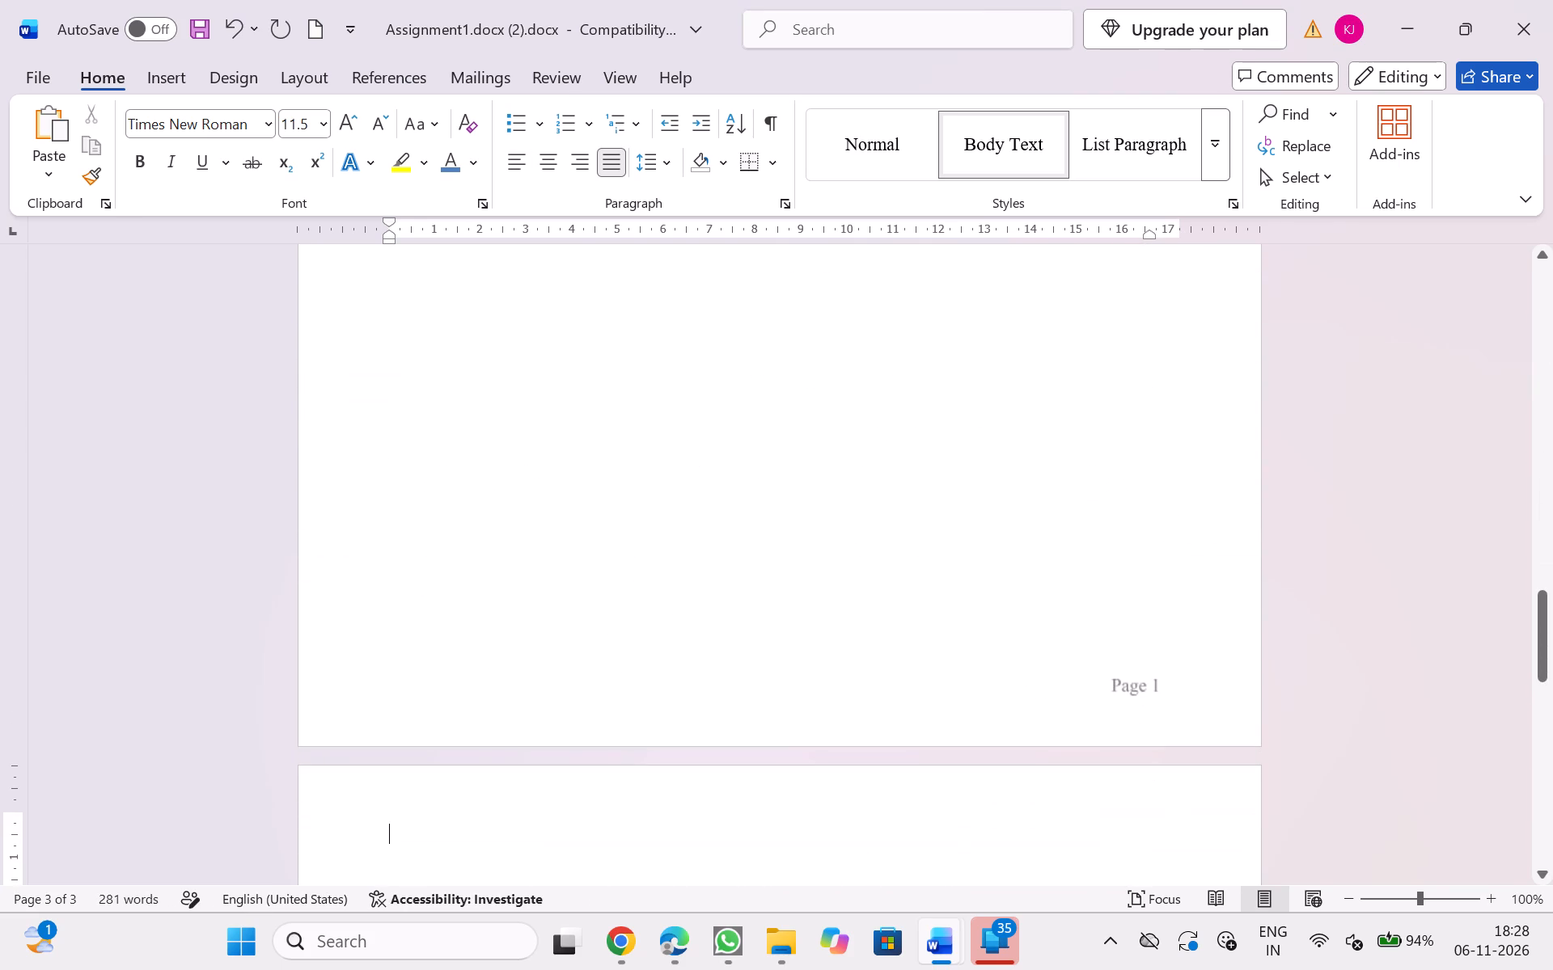
key("Delete")
key("Delete")
key("BackSpace")
key("BackSpace")
Review the observation table across the first two pages, from Operational scope to Validation need.
scroll(484, 726, "up", 2)
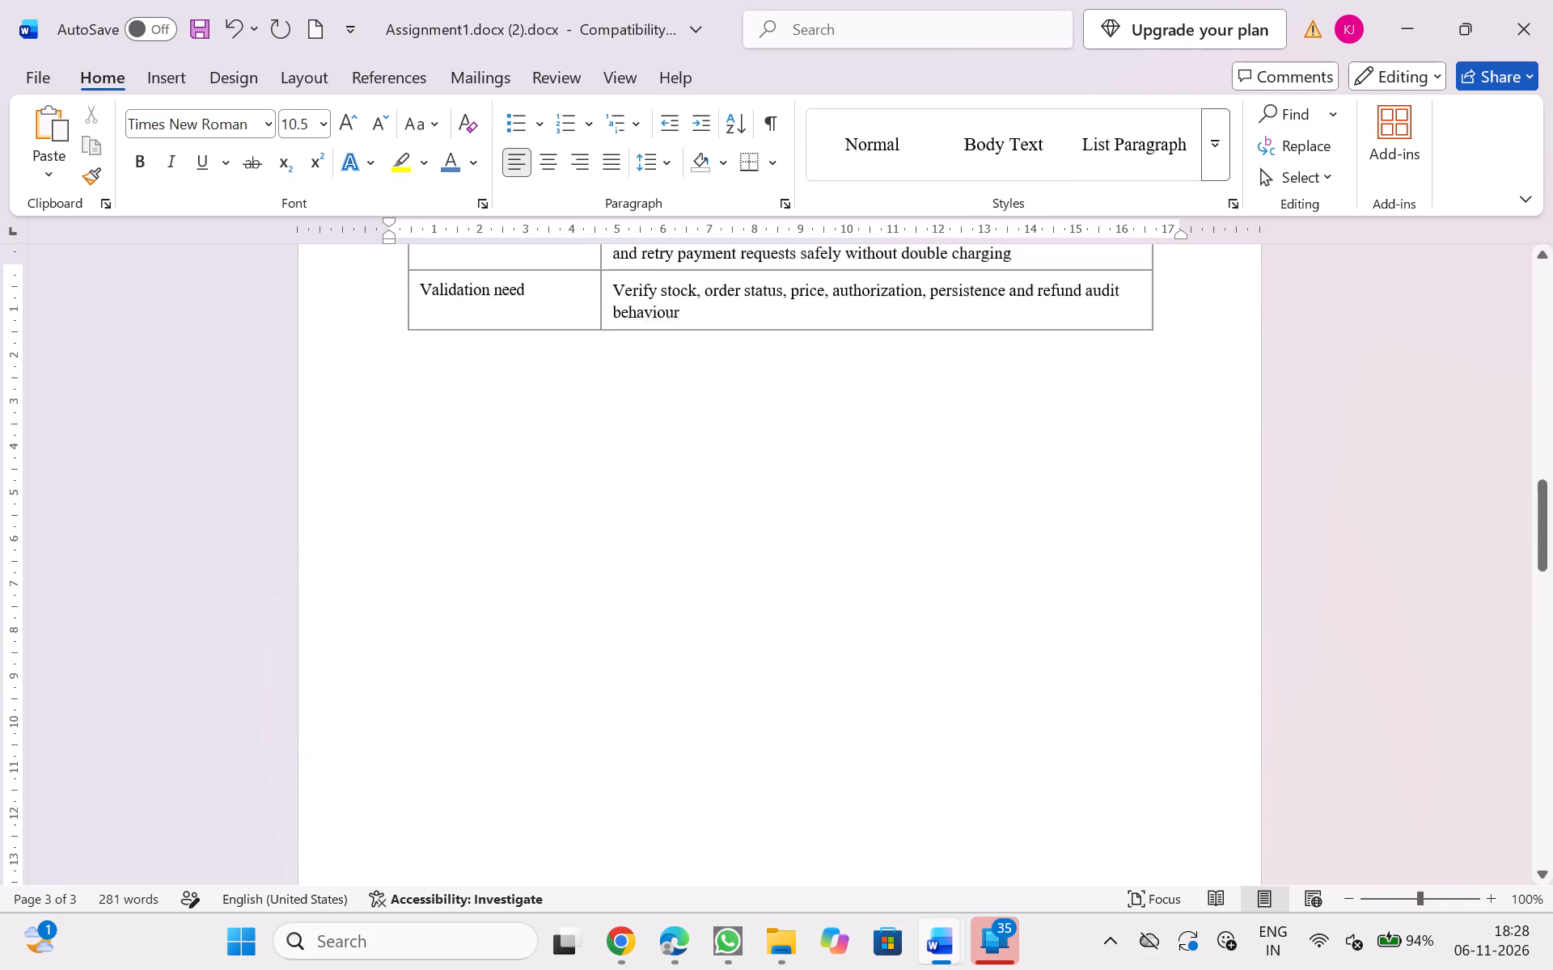
scroll(484, 726, "up", 2)
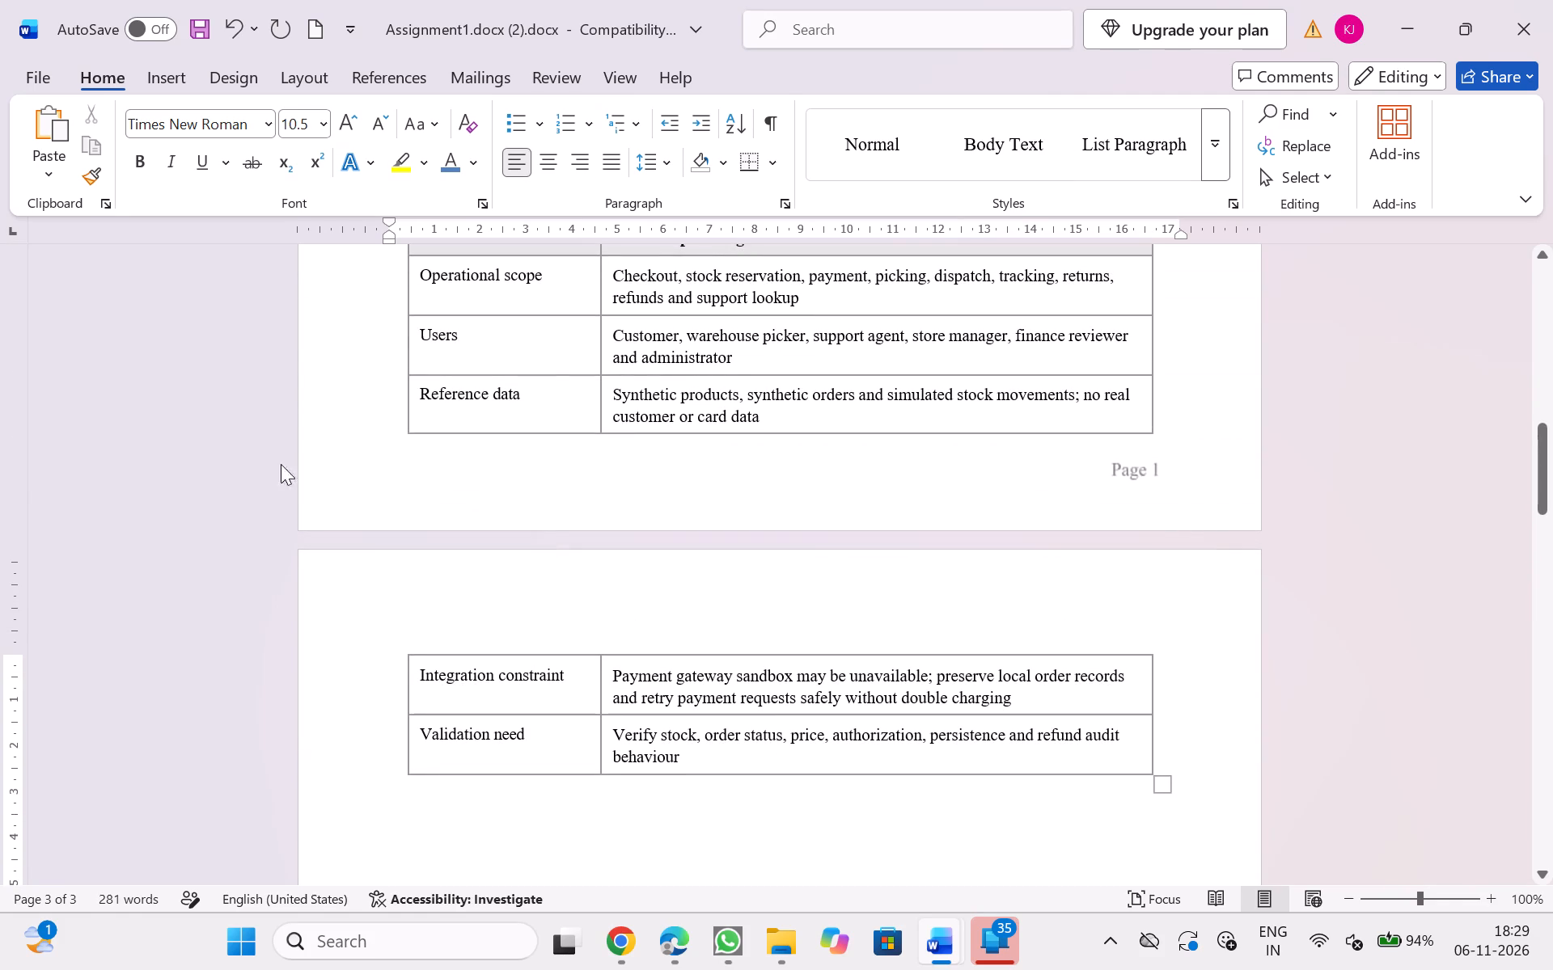
scroll(471, 672, "up", 1)
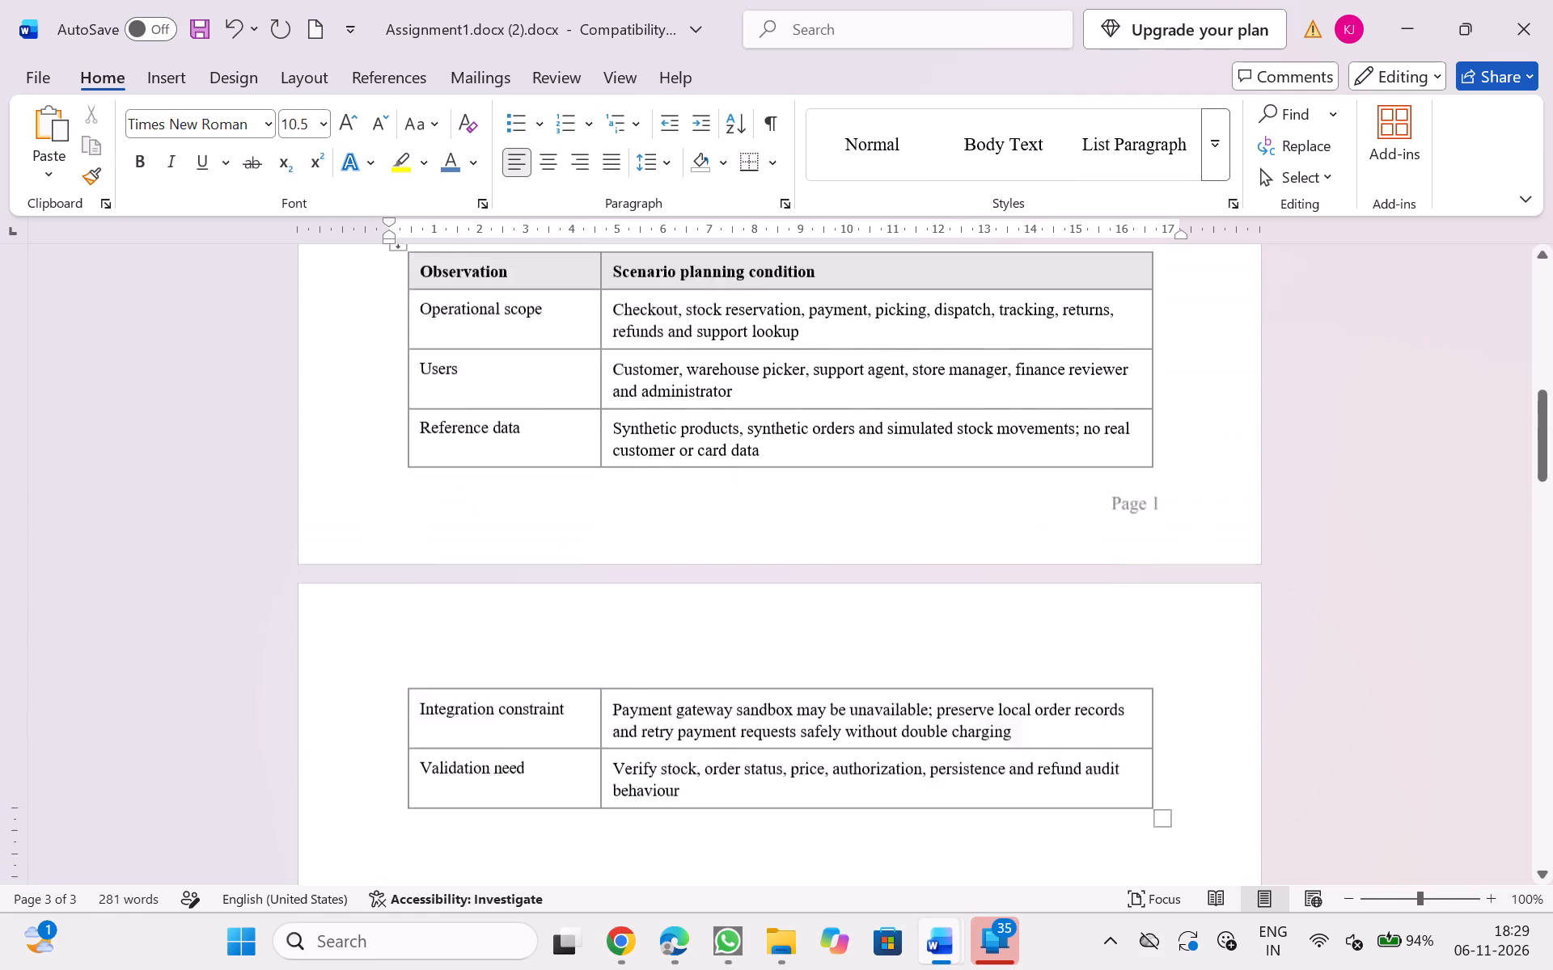
scroll(471, 672, "up", 5)
scroll(471, 672, "down", 4)
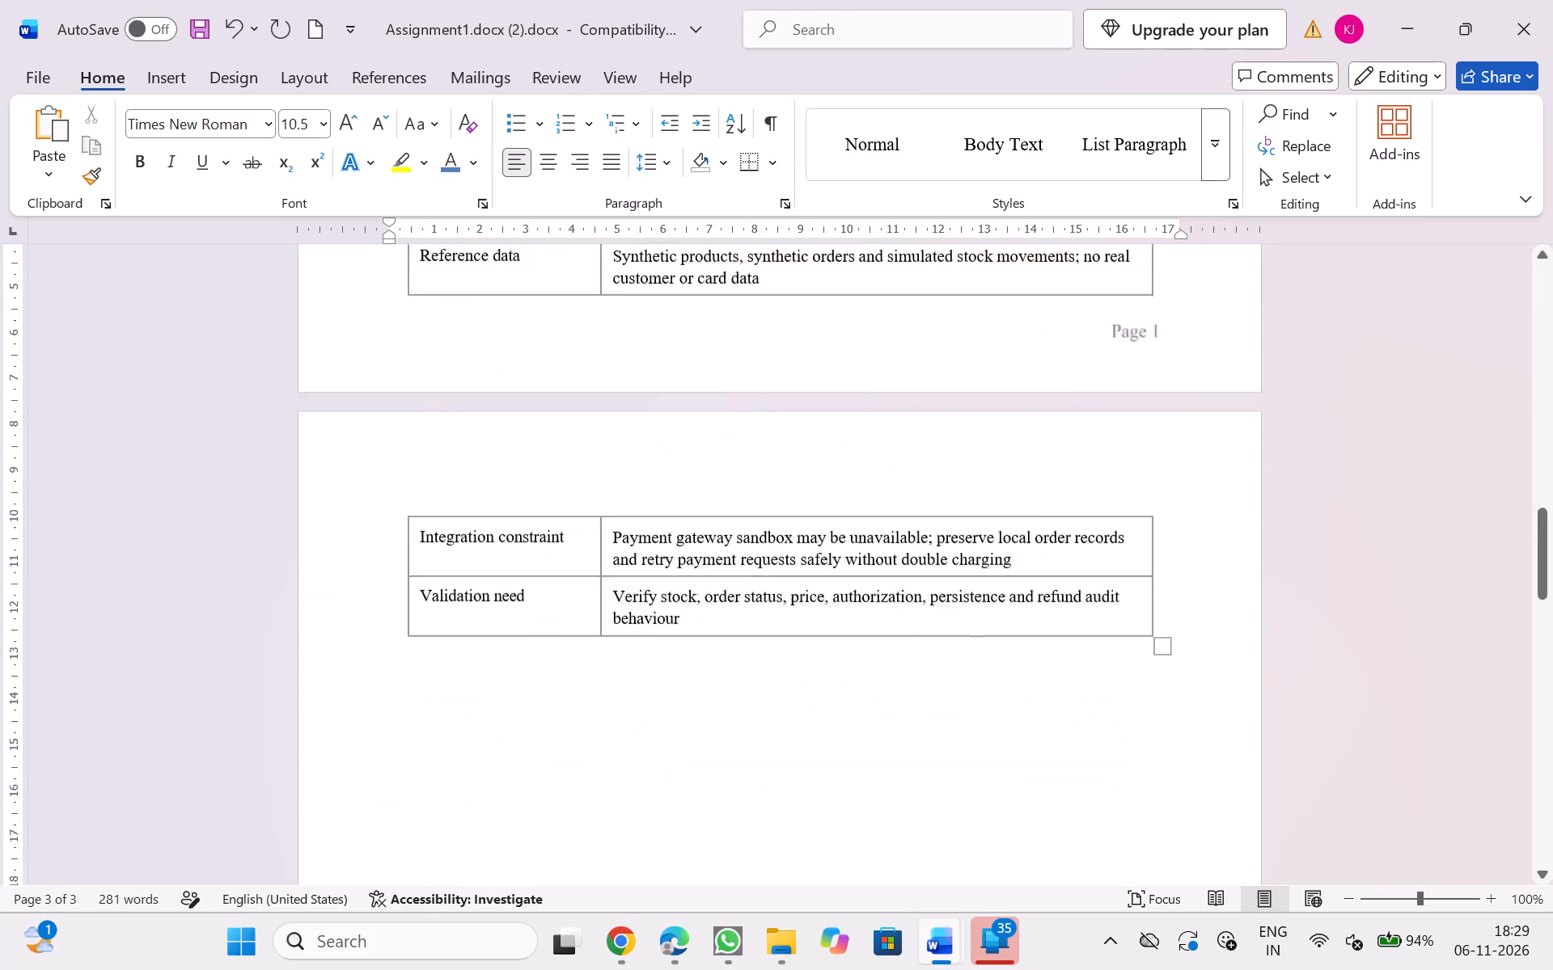
Save the document in Downloads under the new name "Assignment1.docx (2).docx . FRONT".
left_click(47, 81)
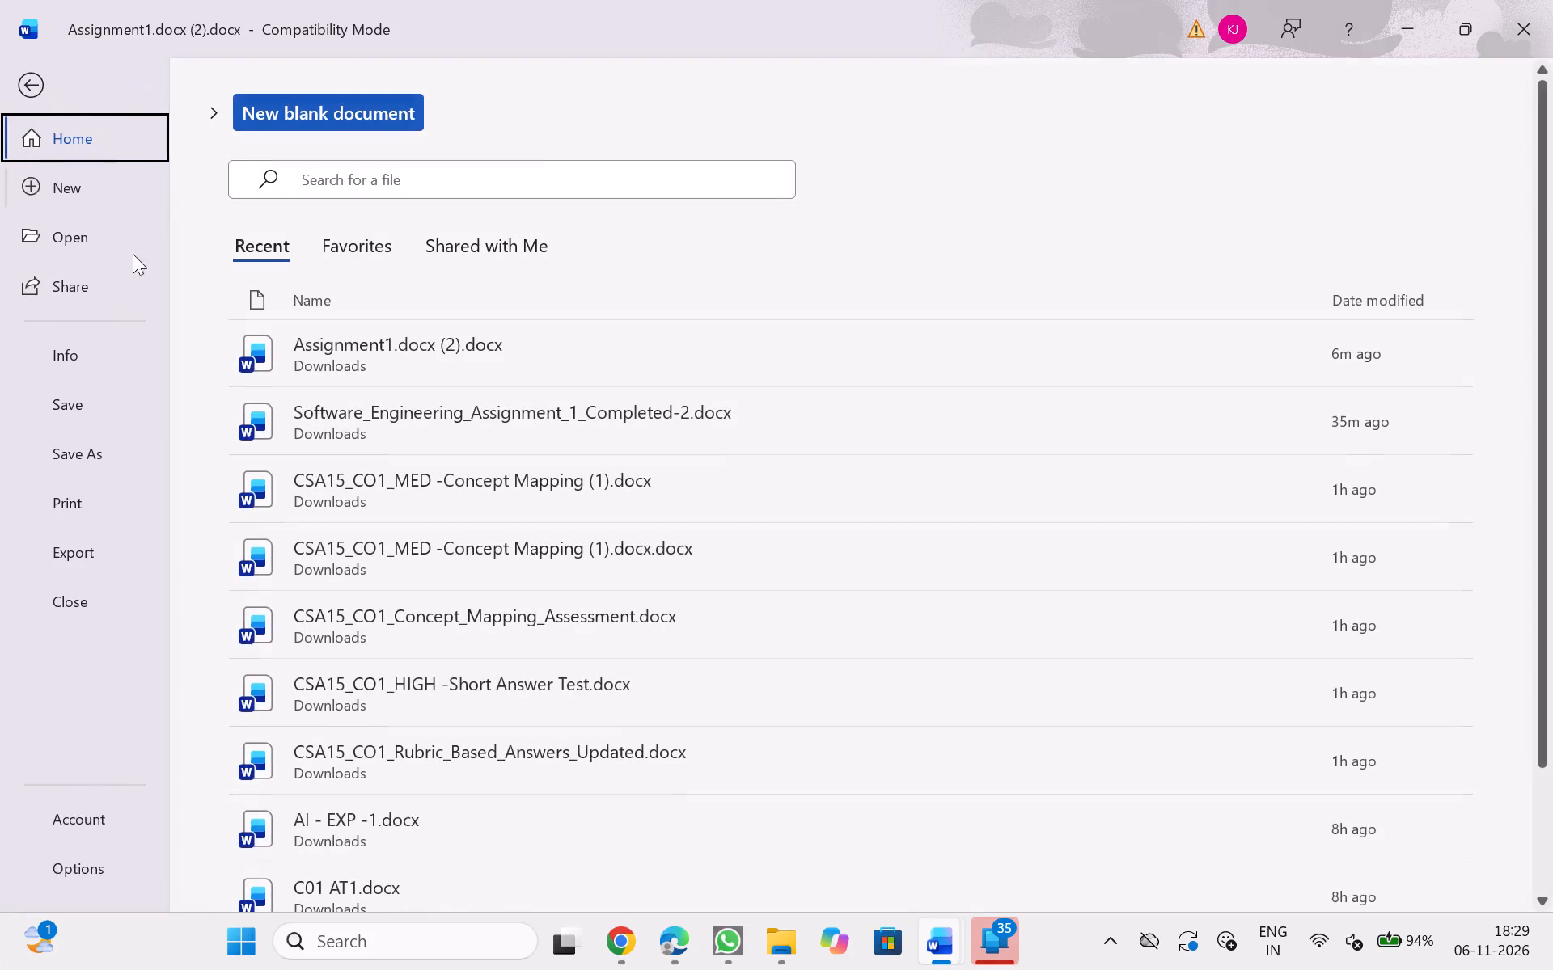
left_click(113, 461)
left_click(868, 281)
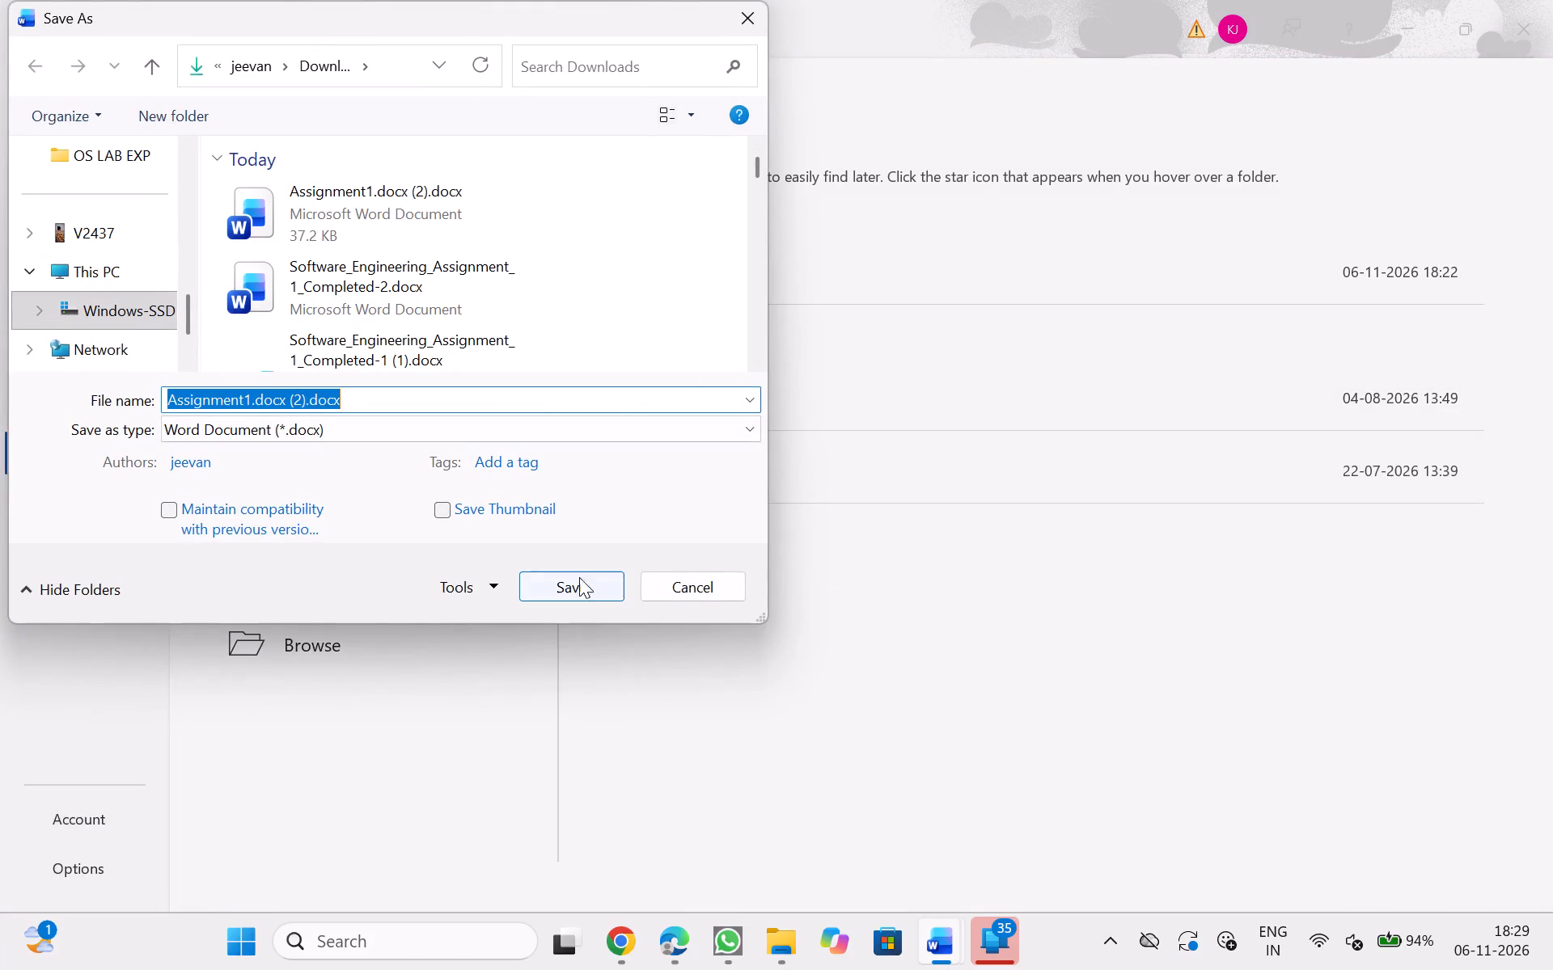
left_click(353, 400)
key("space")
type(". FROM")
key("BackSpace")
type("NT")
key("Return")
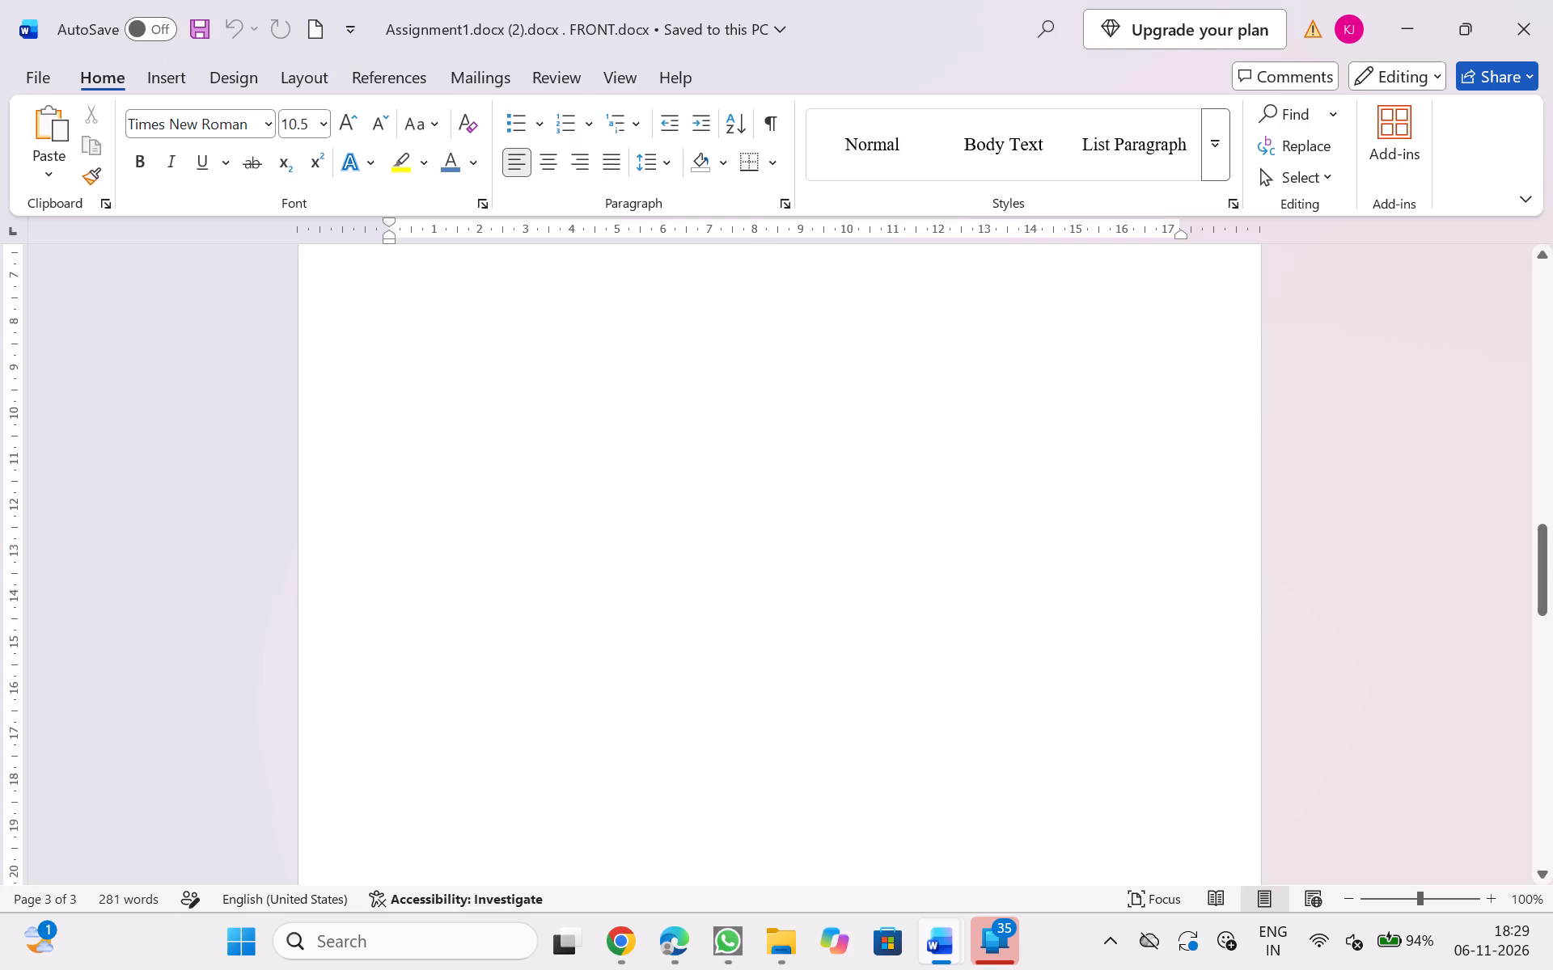
Check the saved document's remaining pages down to the end.
scroll(493, 569, "up", 3)
scroll(493, 569, "down", 4)
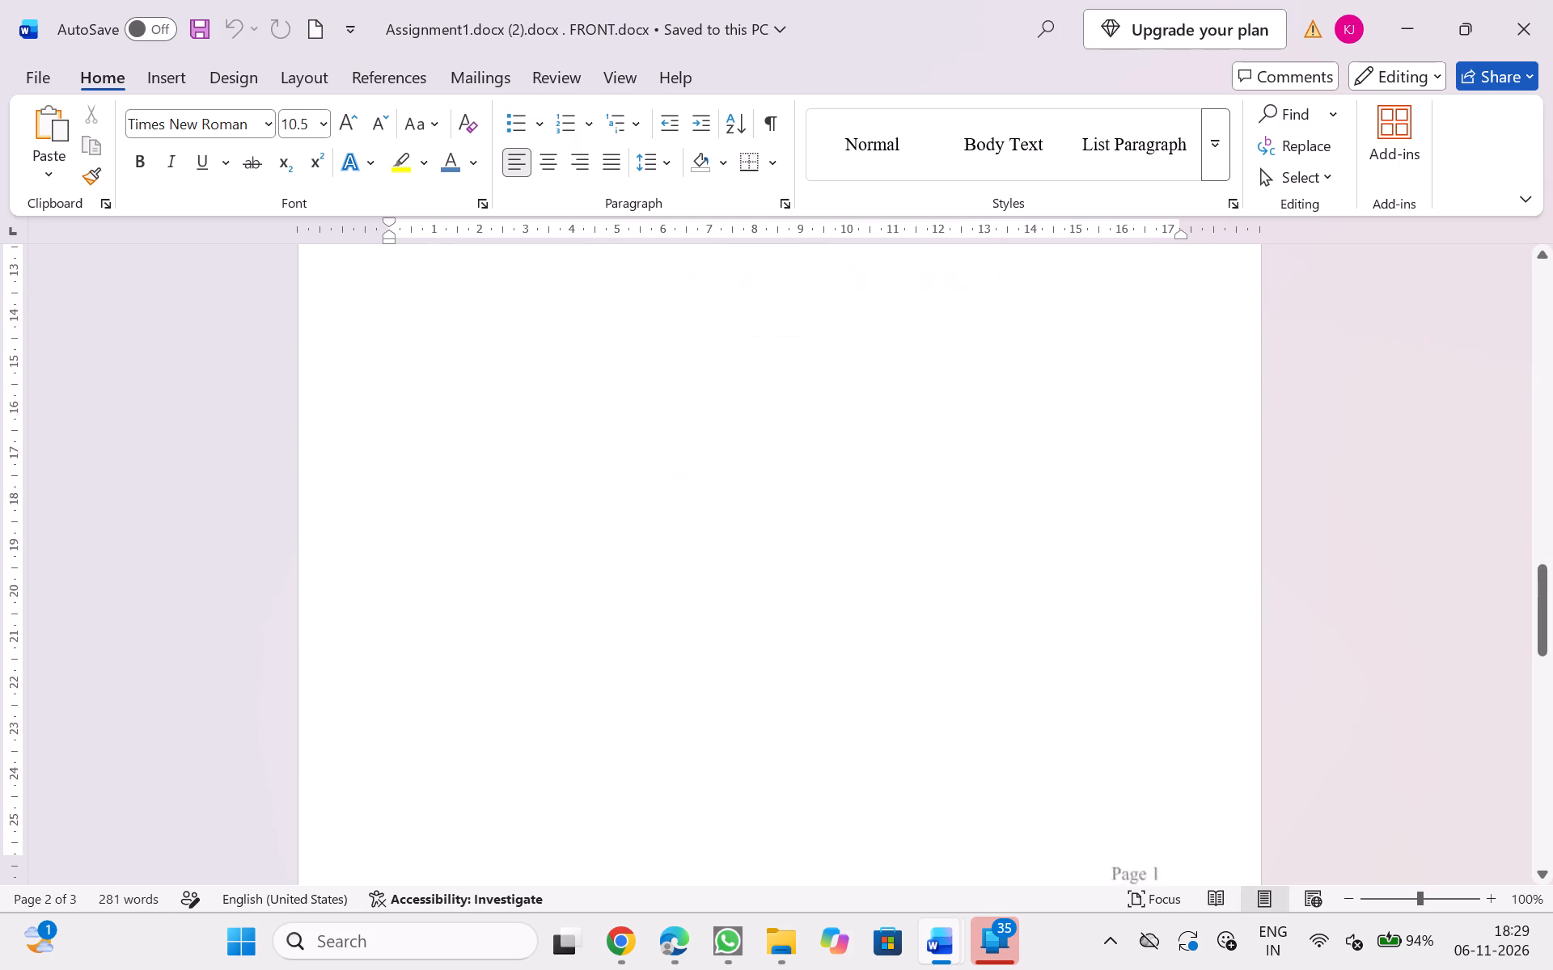
scroll(493, 569, "down", 5)
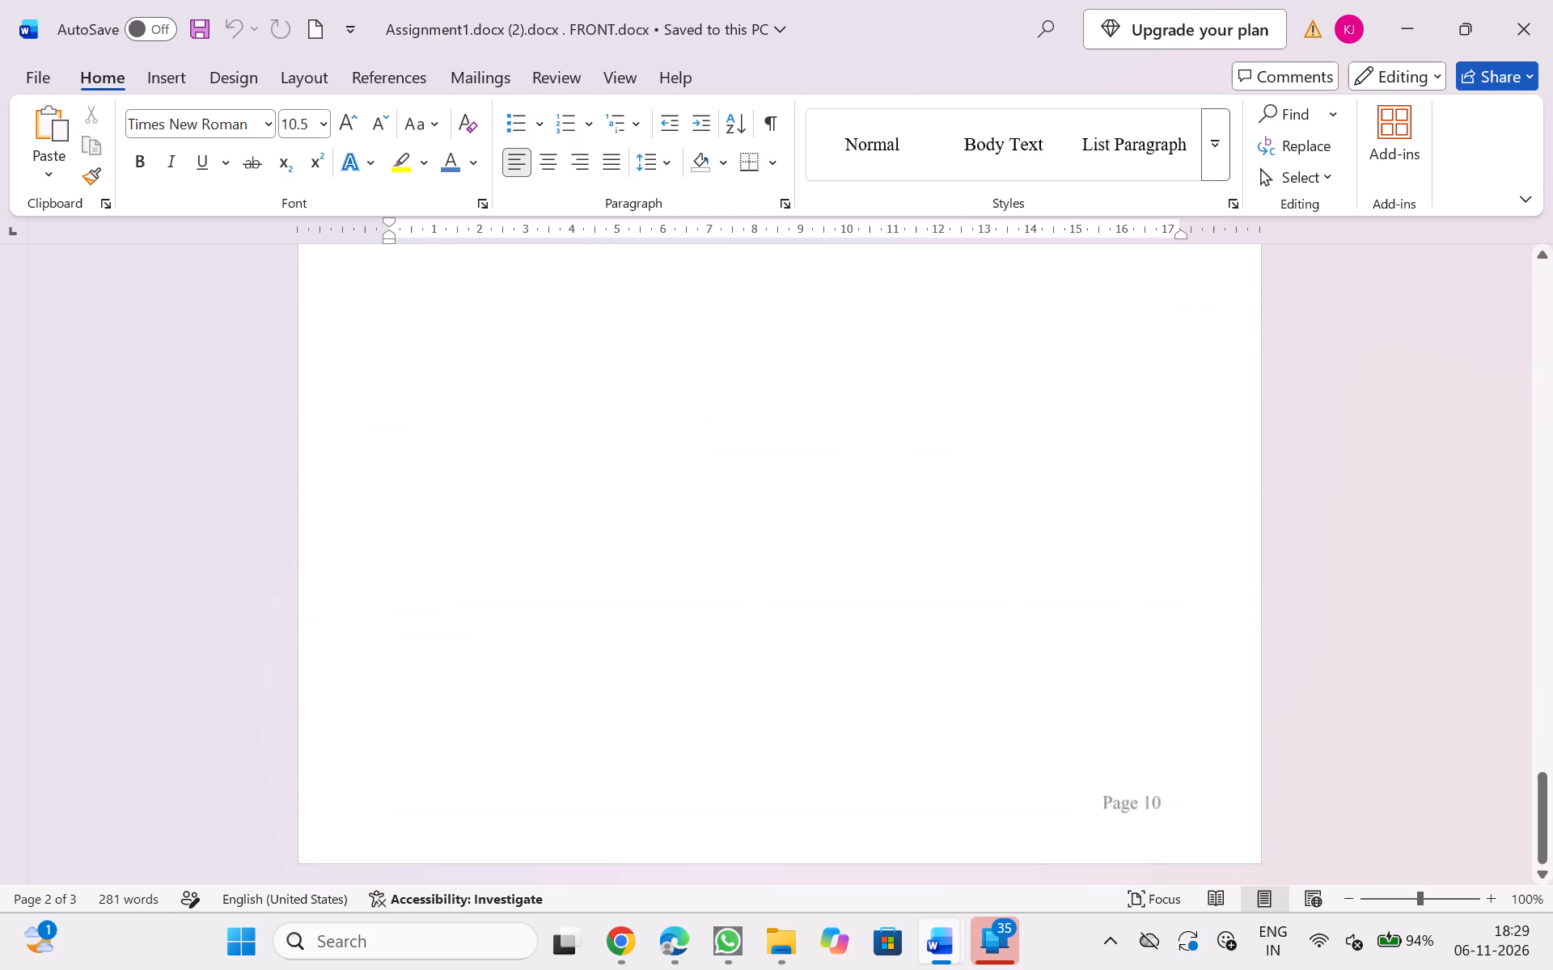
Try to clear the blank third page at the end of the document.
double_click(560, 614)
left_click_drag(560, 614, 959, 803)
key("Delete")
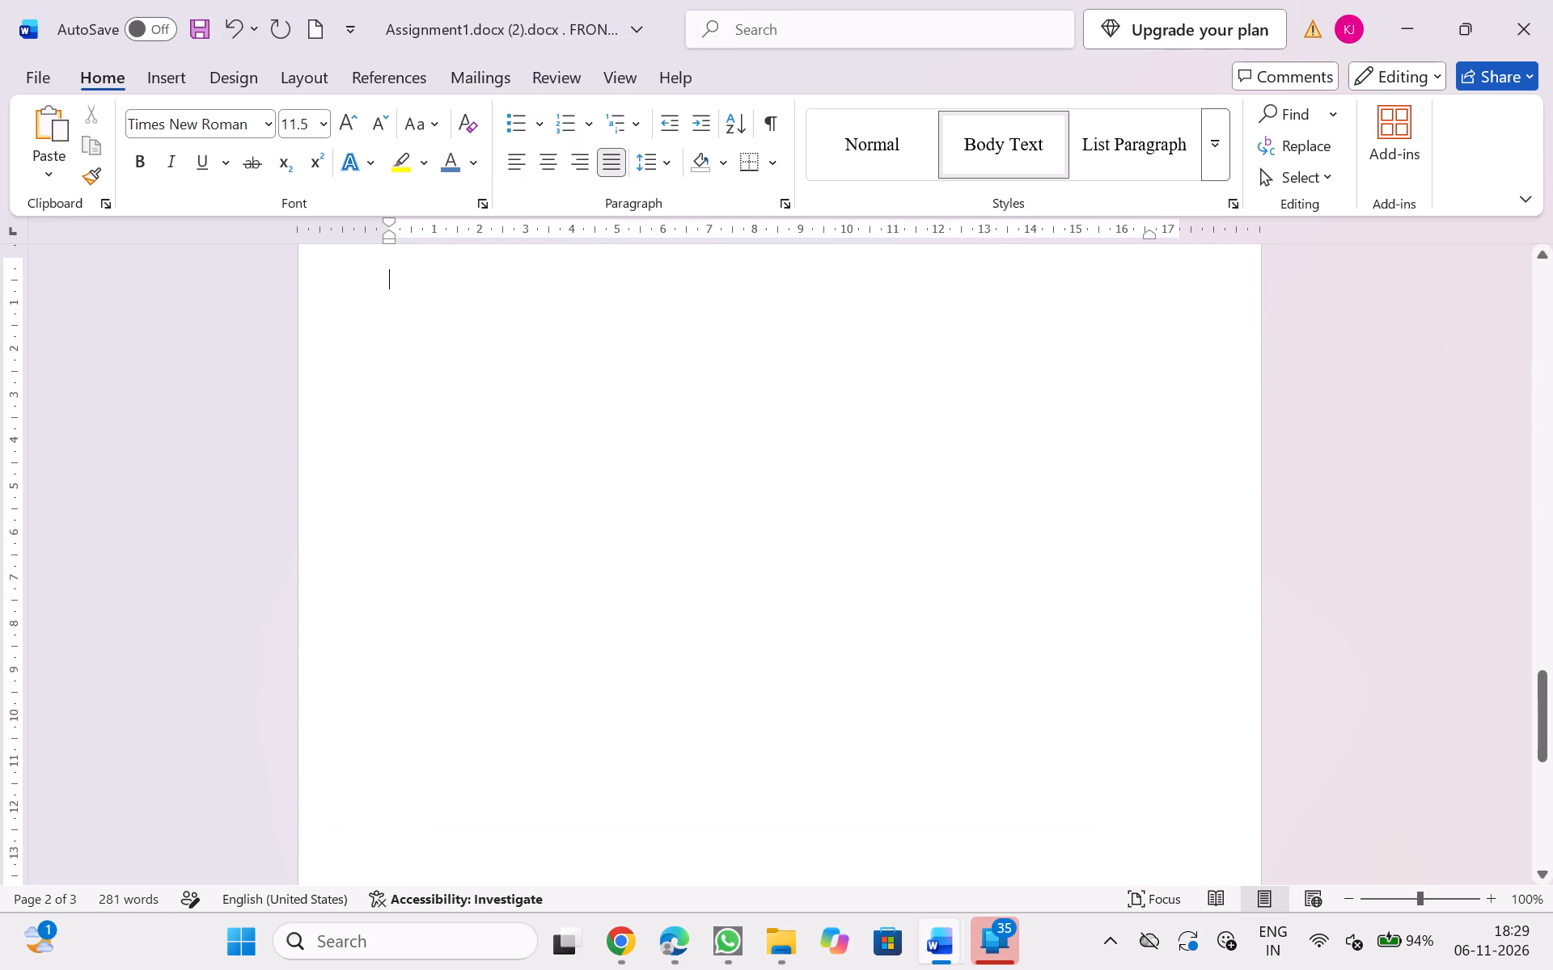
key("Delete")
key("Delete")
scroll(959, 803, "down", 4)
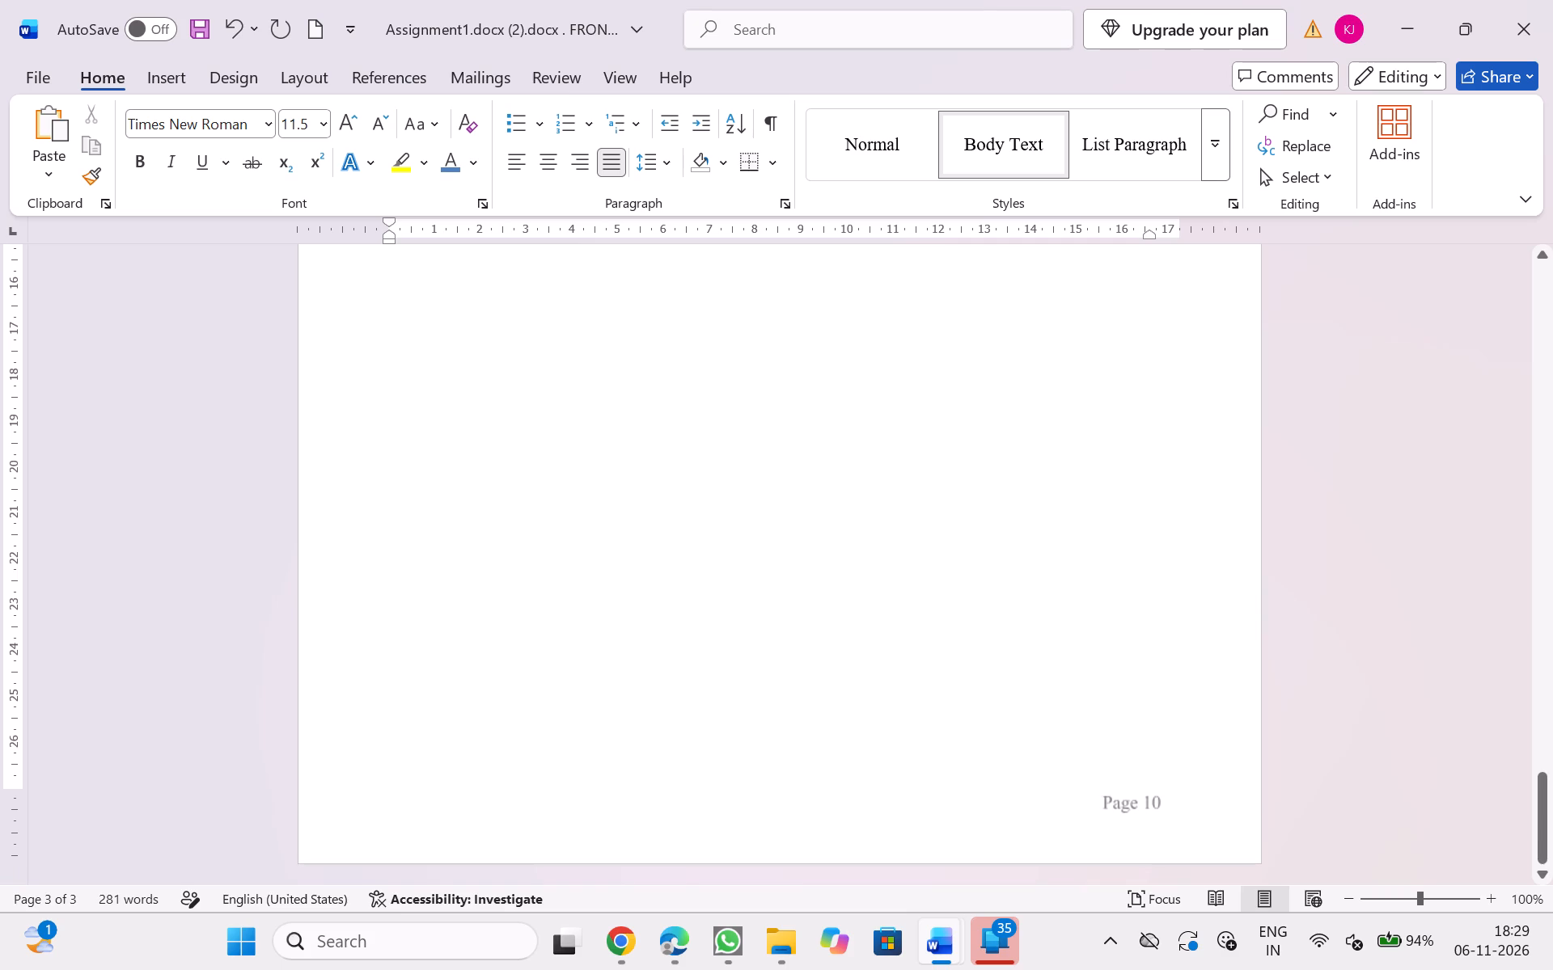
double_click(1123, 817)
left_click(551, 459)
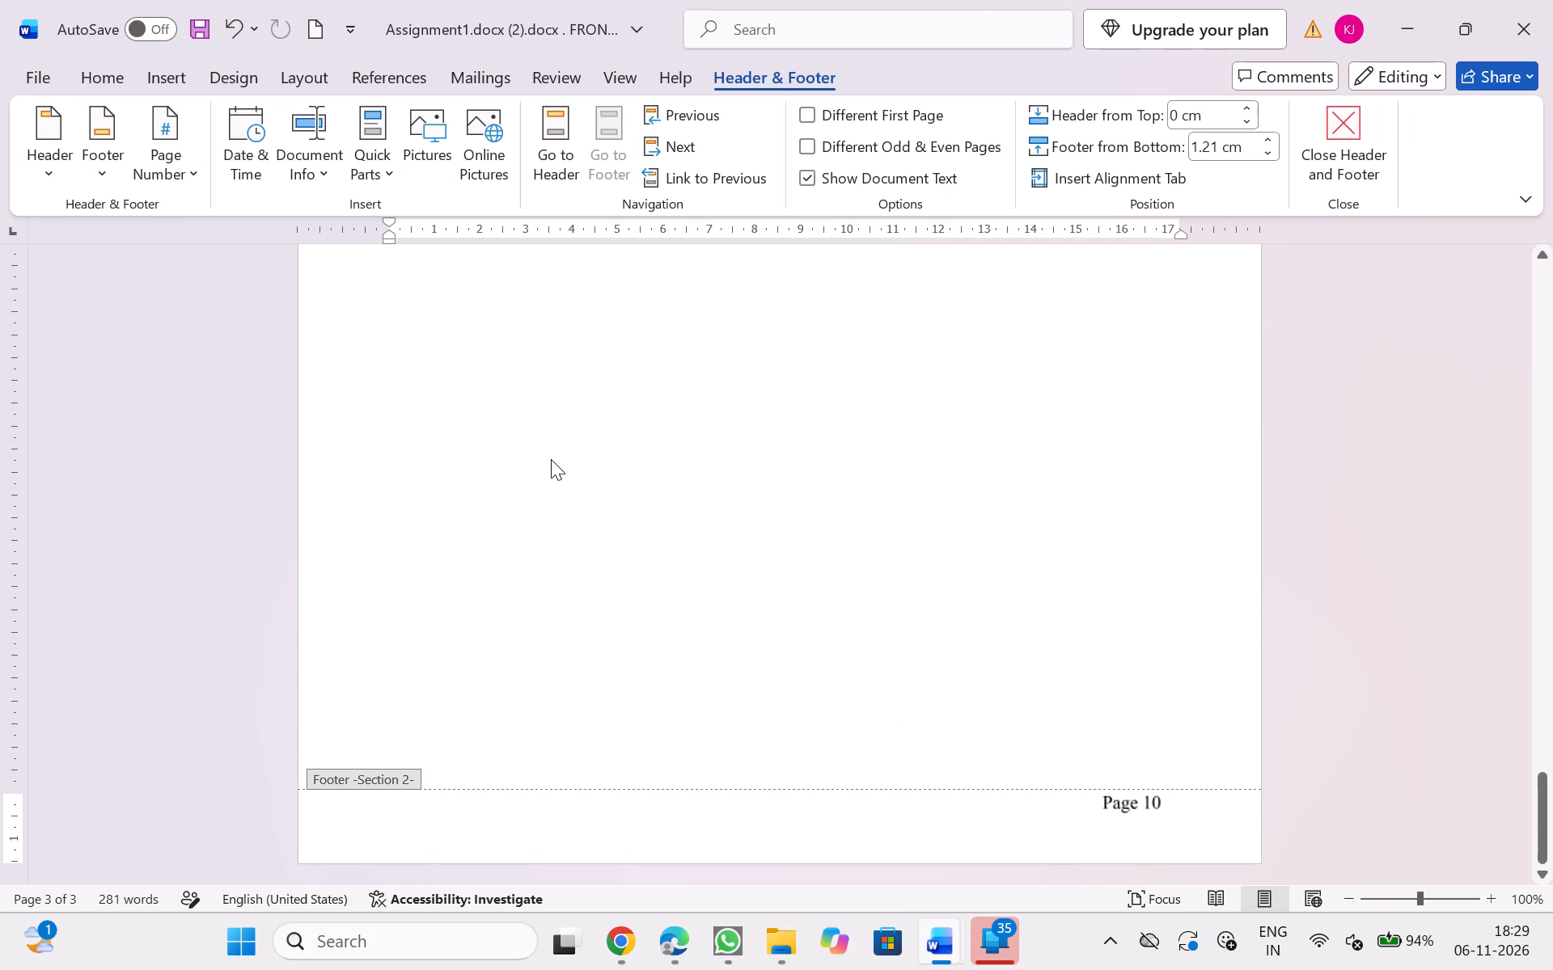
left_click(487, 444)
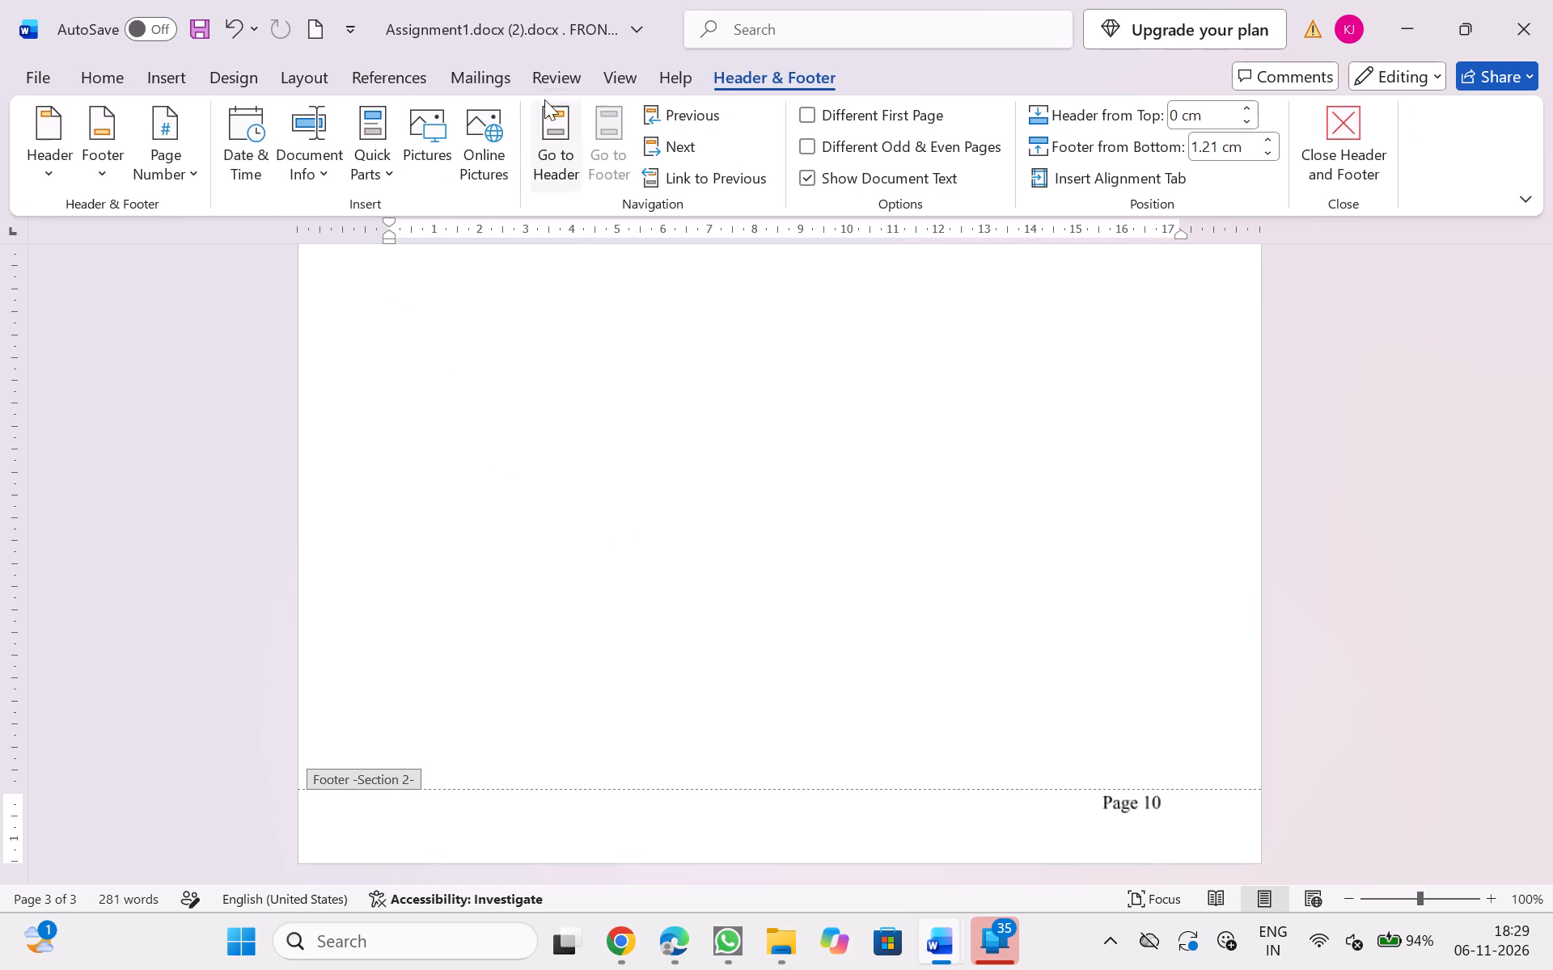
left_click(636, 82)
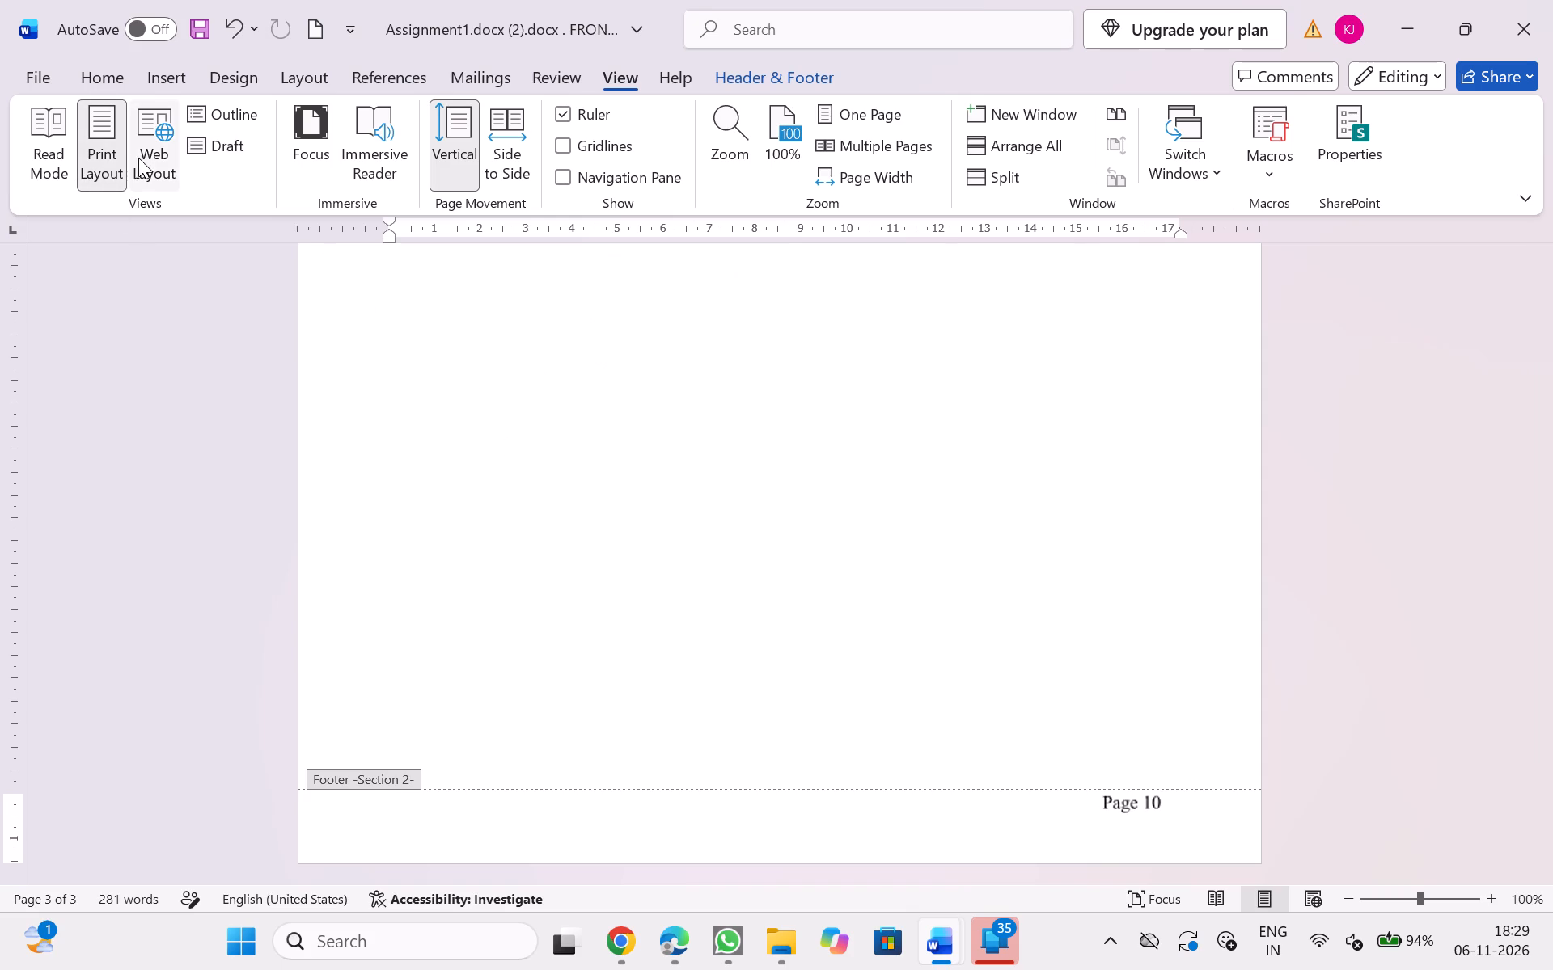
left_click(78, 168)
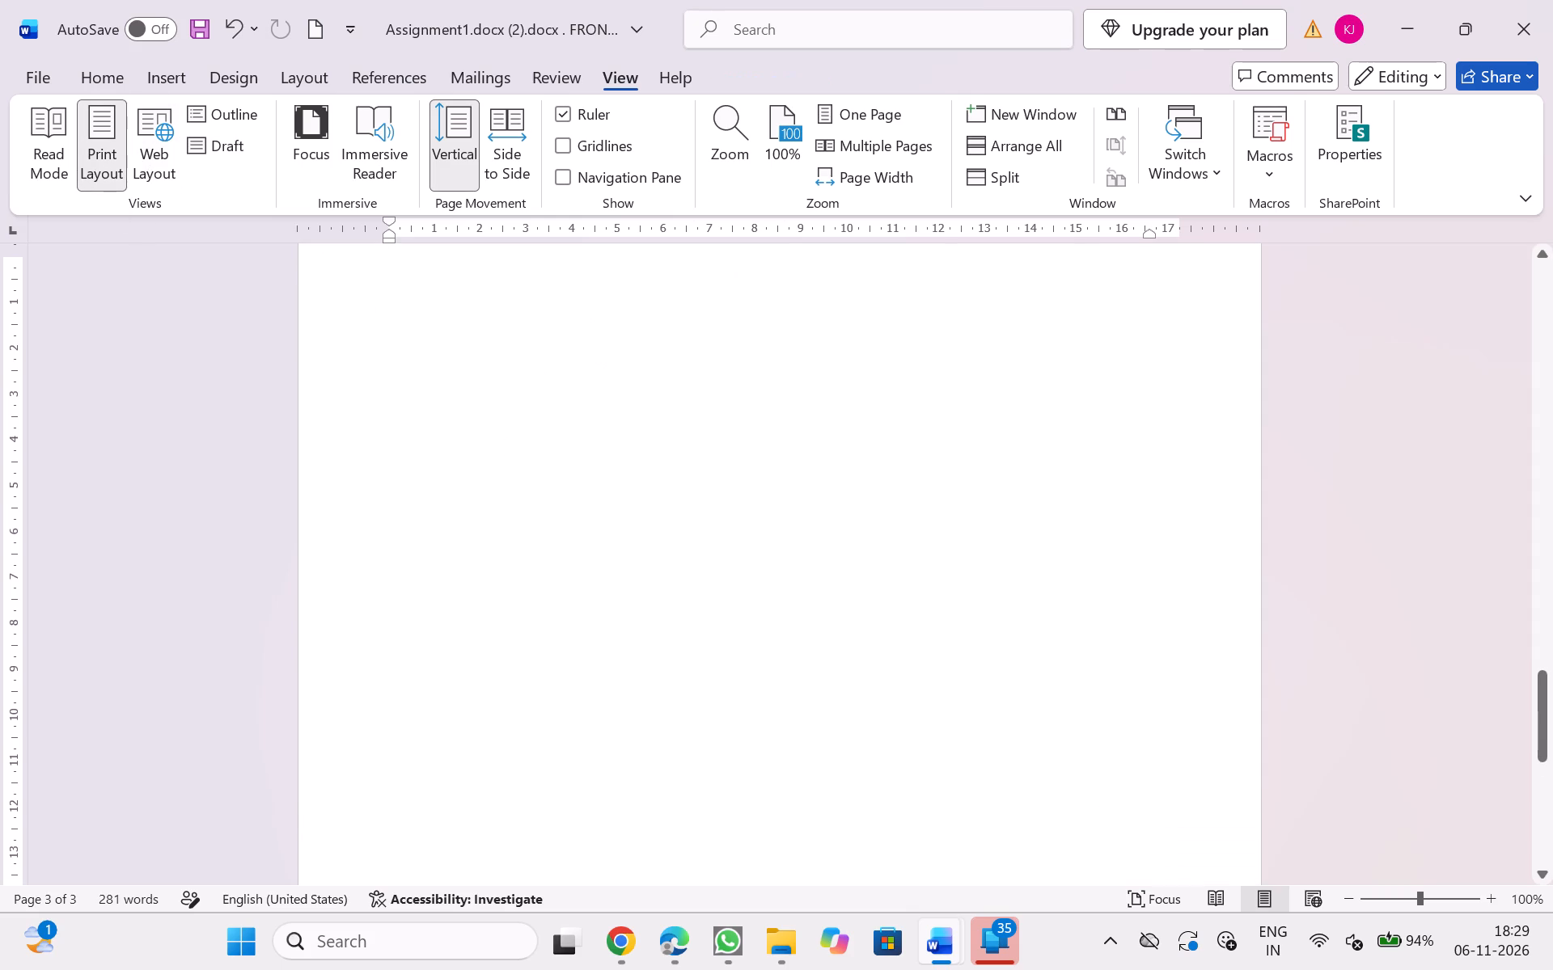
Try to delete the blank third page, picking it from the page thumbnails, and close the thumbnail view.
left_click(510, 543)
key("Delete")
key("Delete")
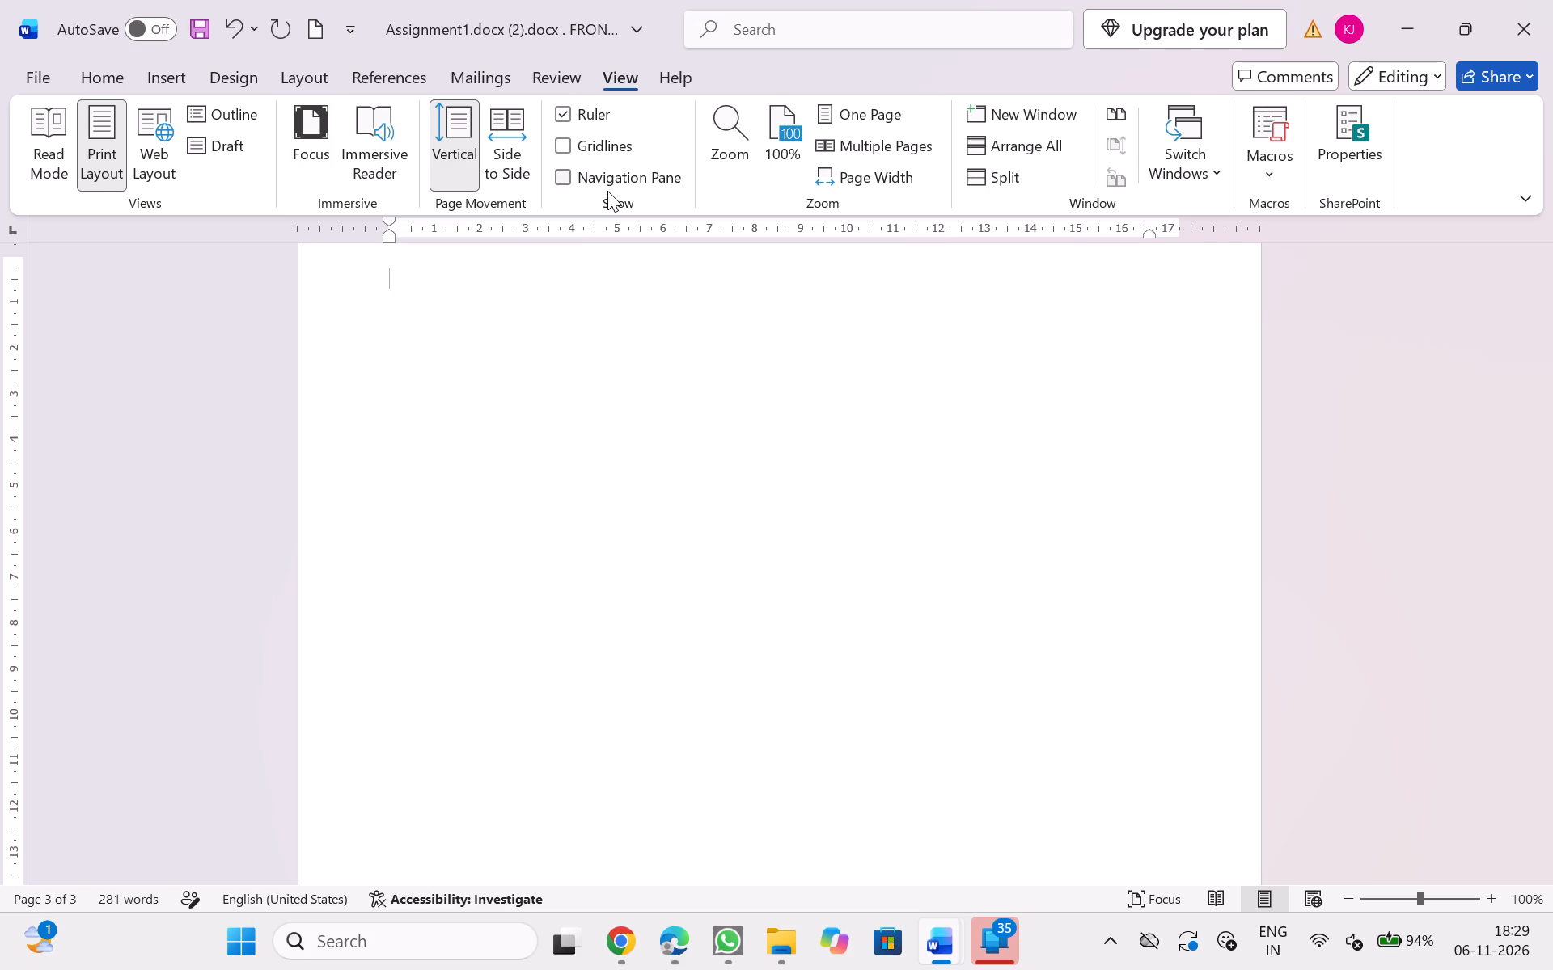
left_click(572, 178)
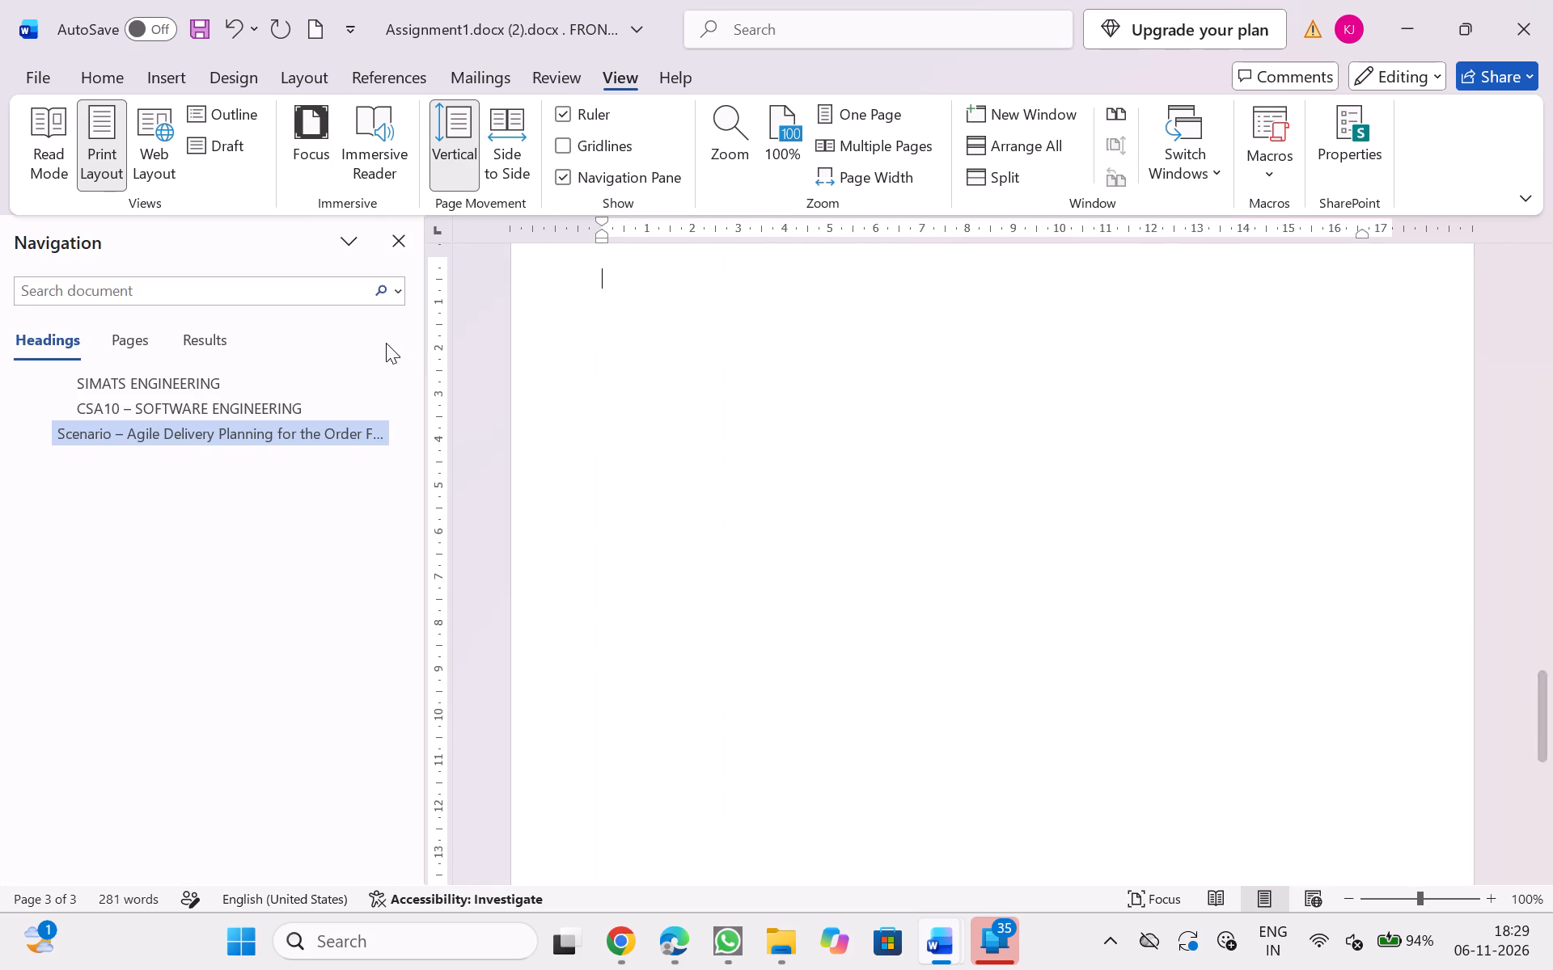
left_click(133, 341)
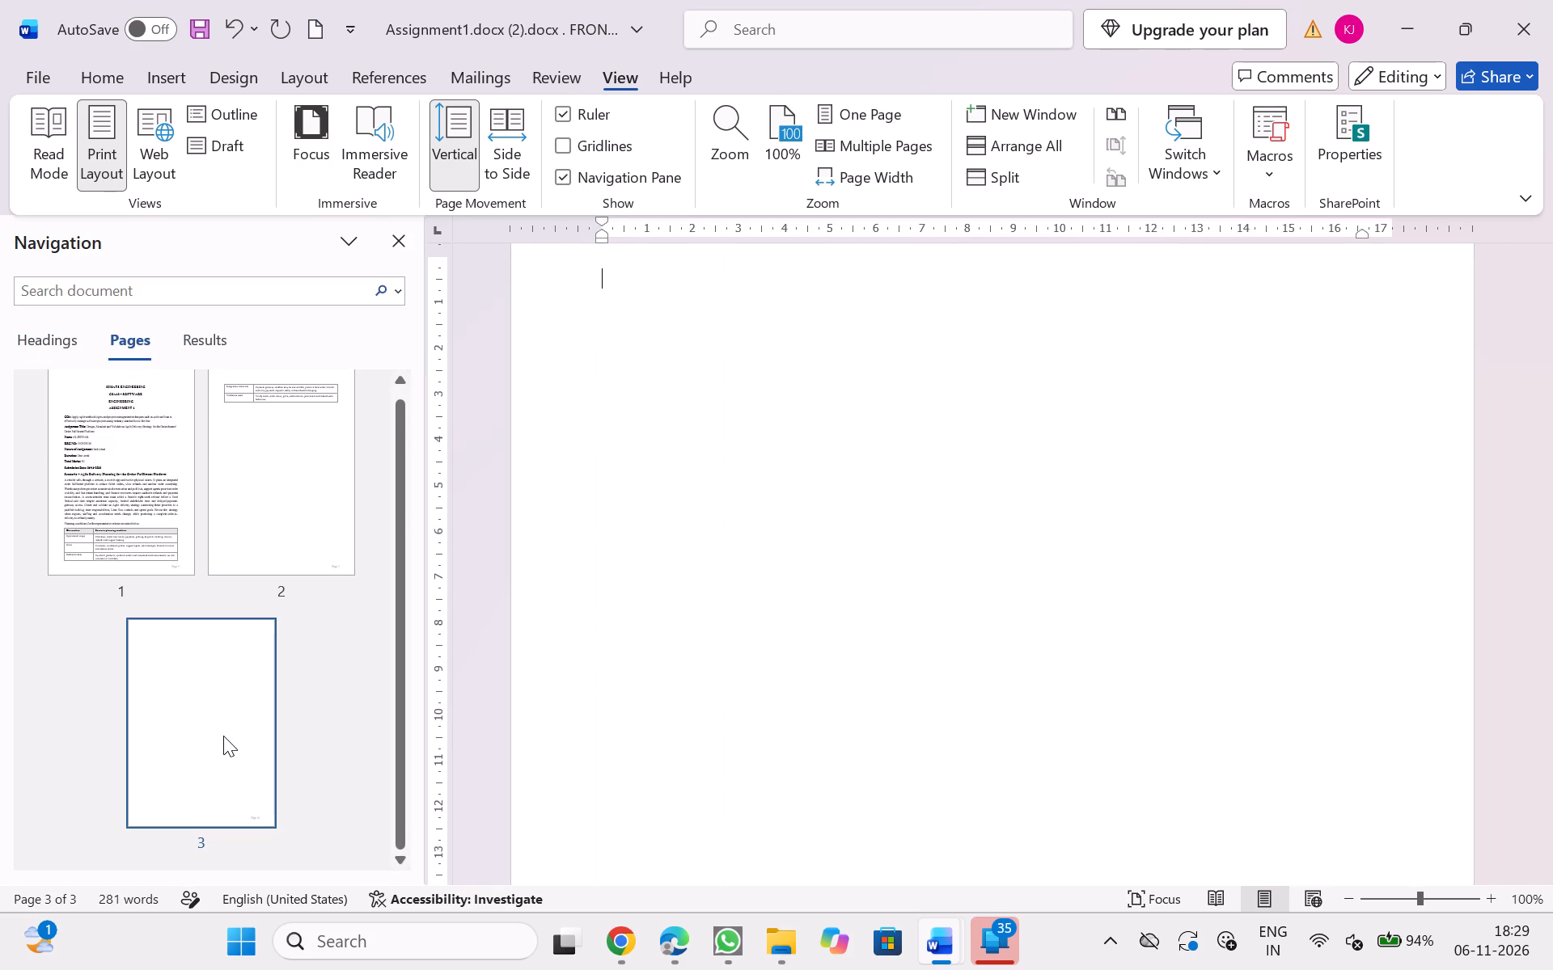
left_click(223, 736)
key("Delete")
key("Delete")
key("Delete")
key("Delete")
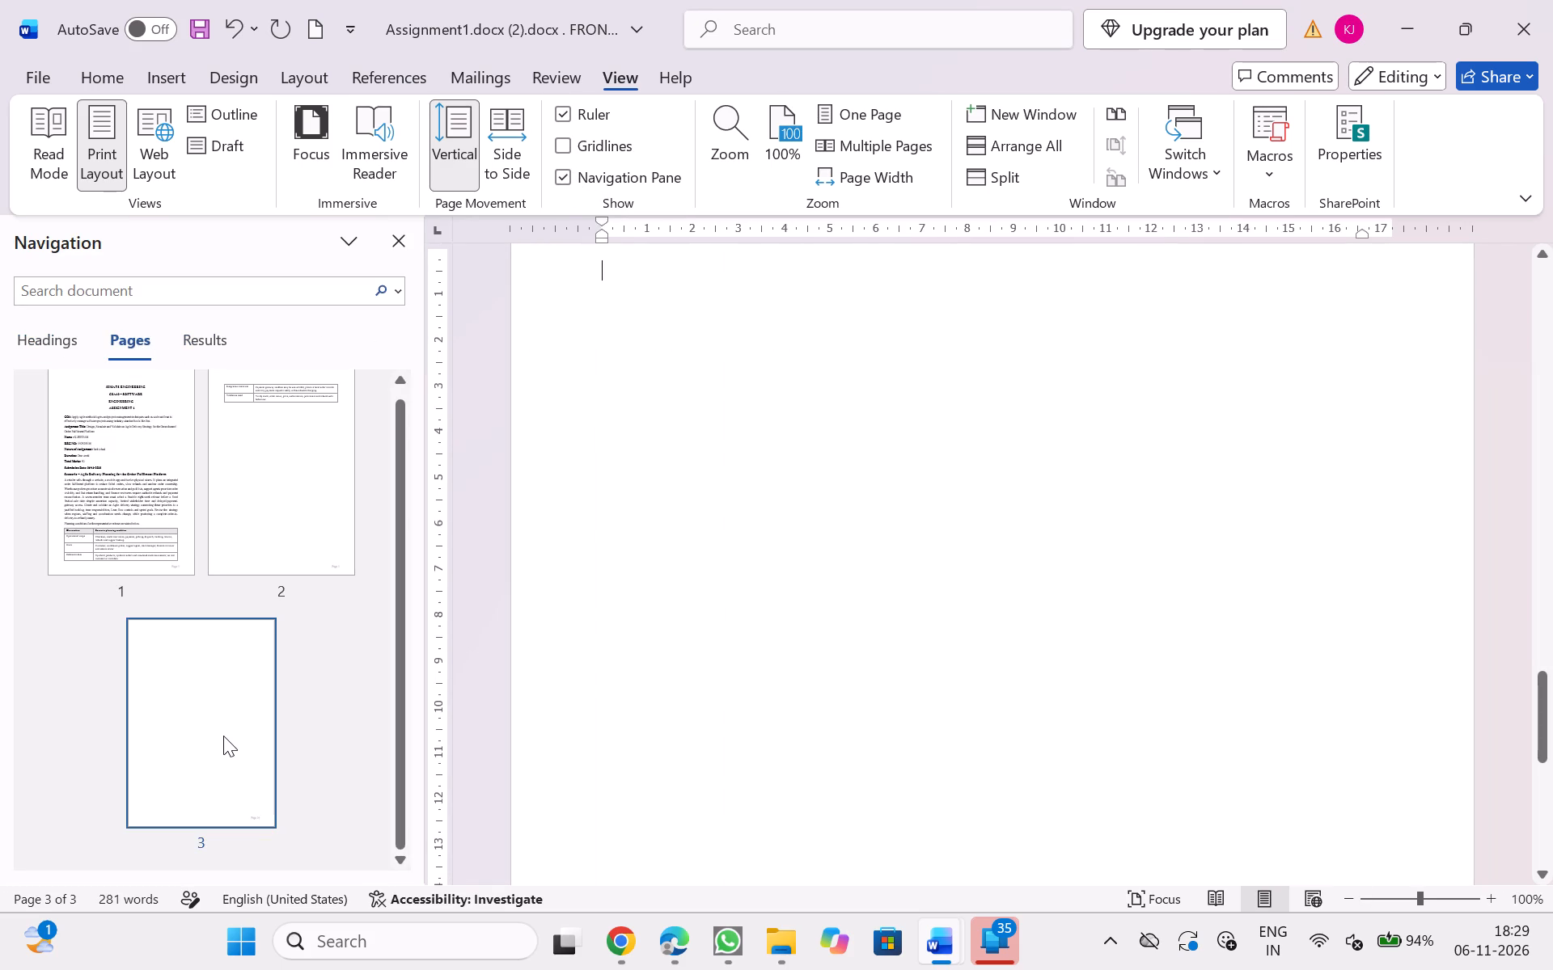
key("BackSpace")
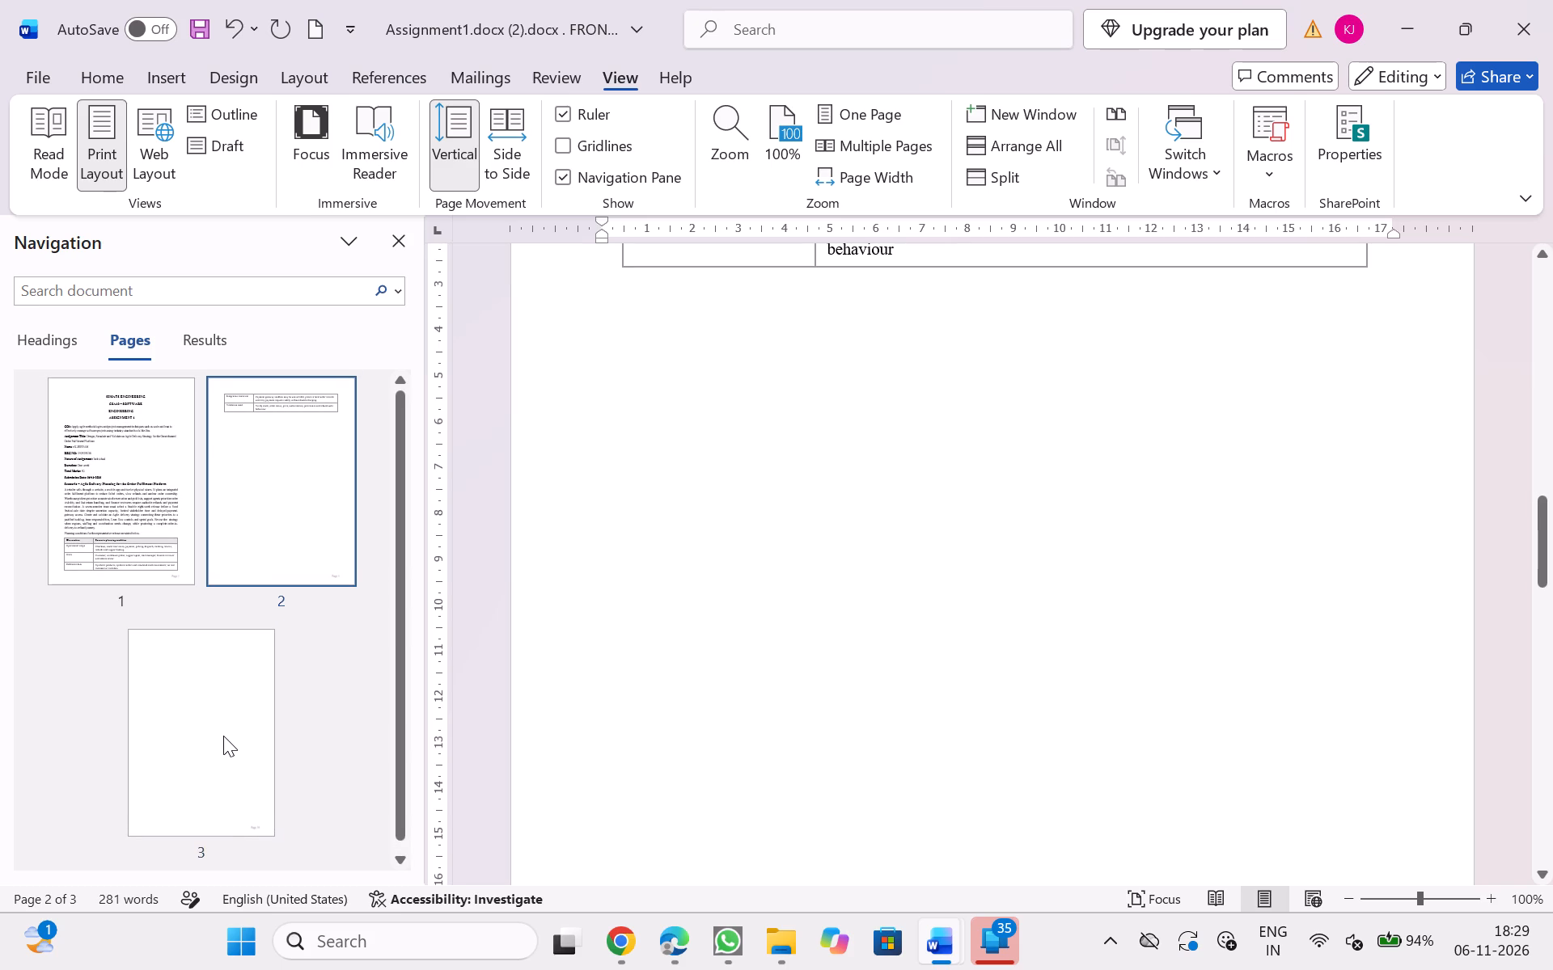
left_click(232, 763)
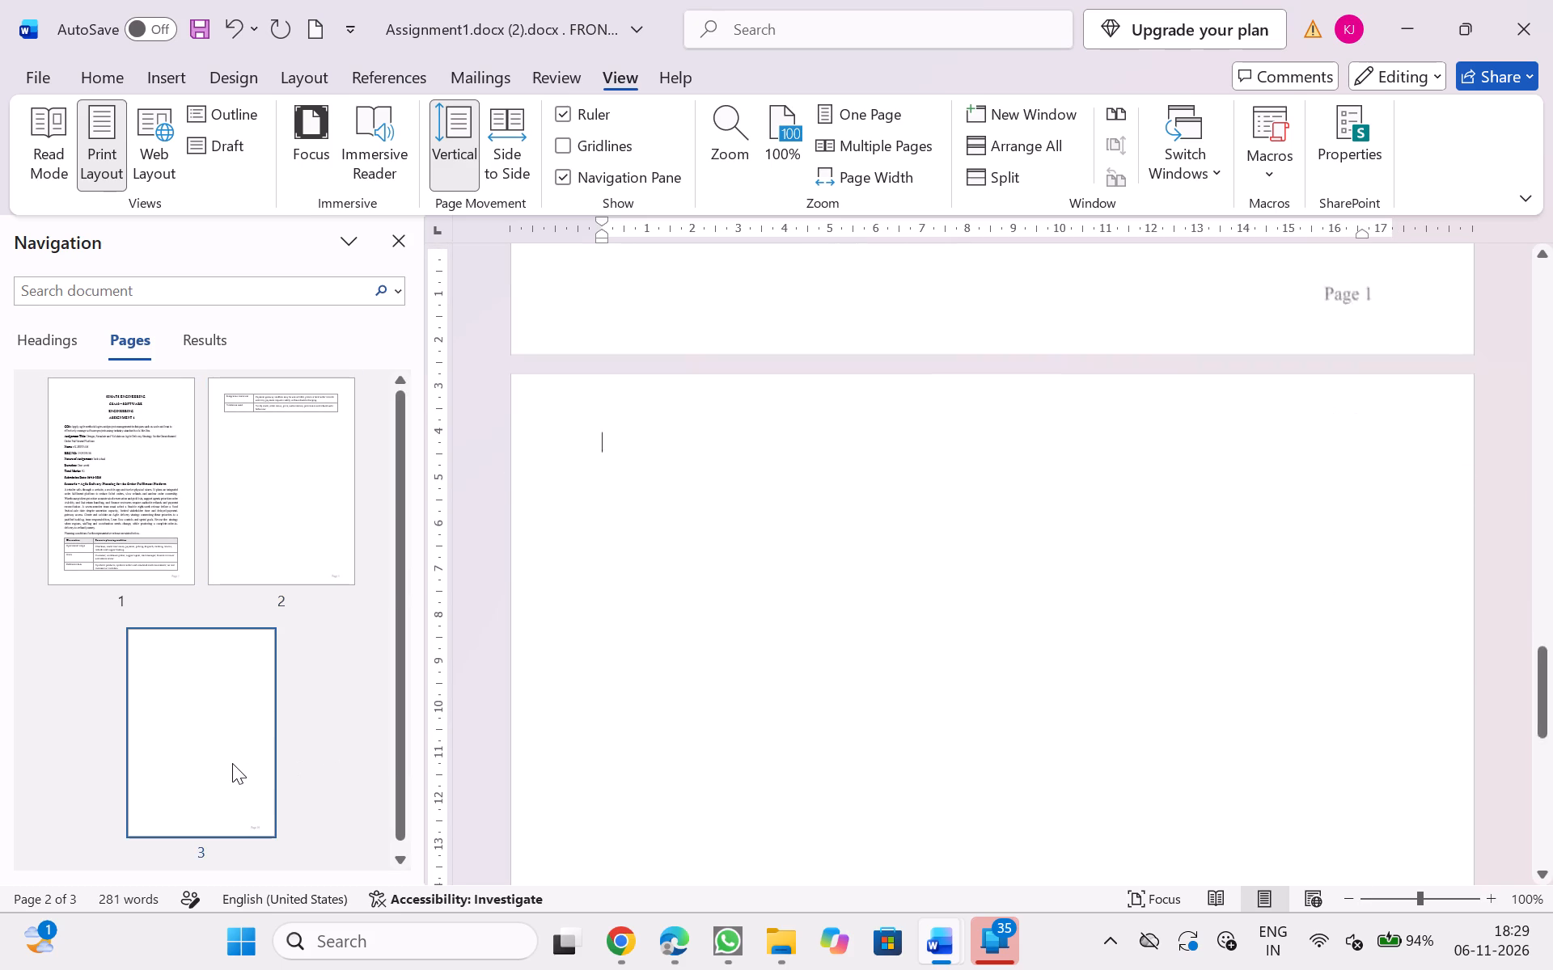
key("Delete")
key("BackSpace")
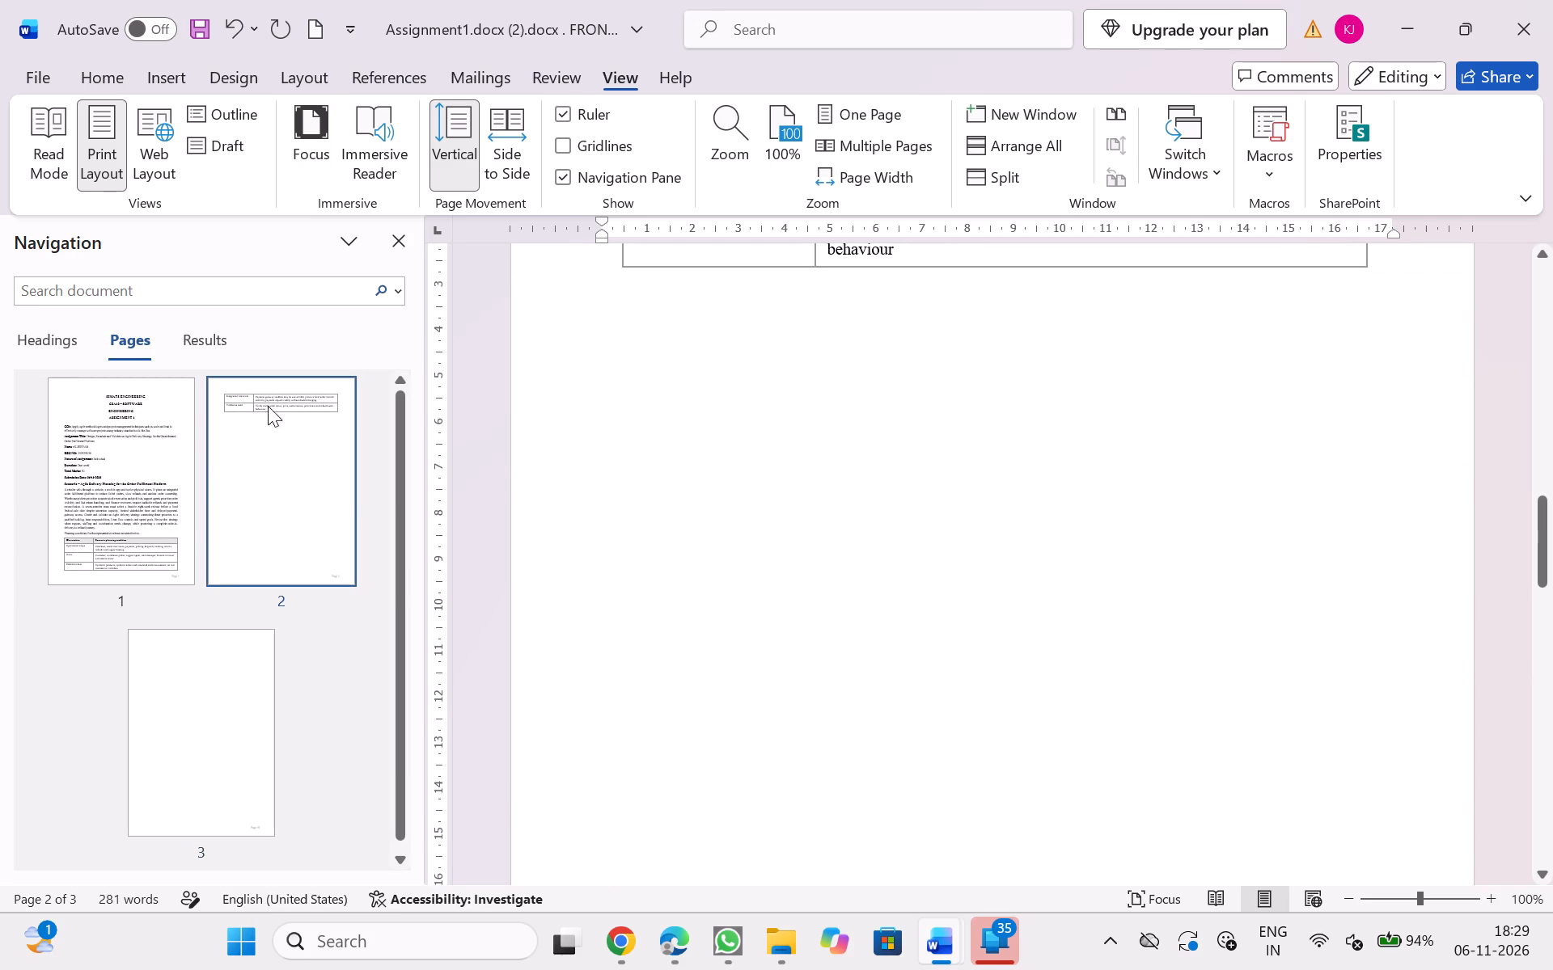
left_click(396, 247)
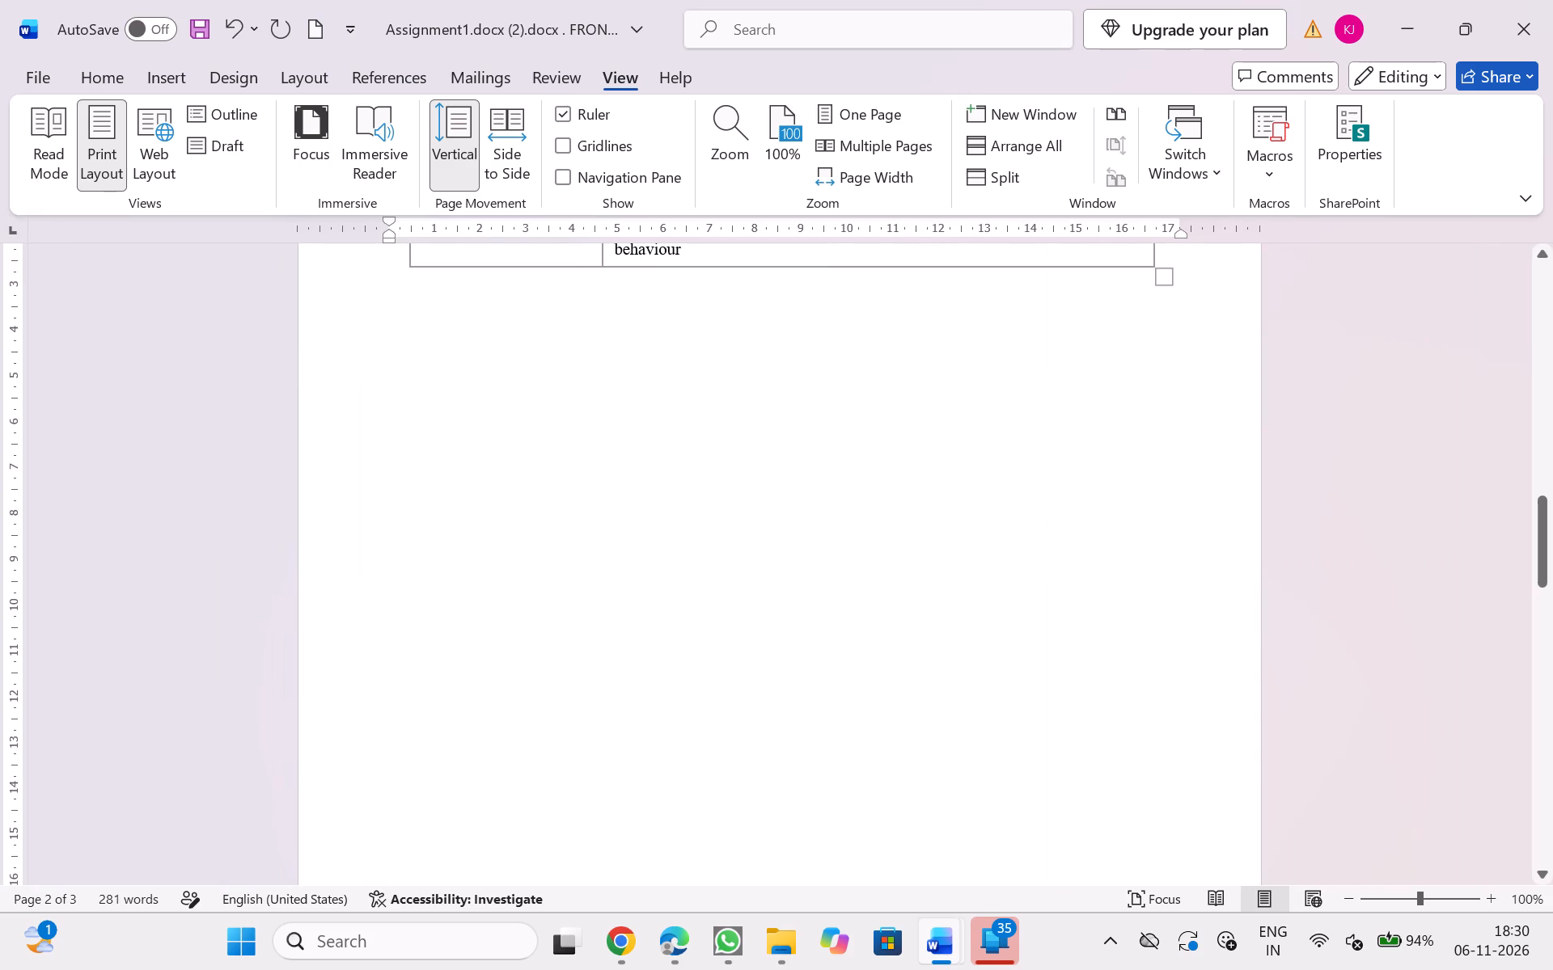
Close the four open CSA15_CO1 documents: HIGH, Rubric, Concept and MED.
scroll(590, 544, "down", 4)
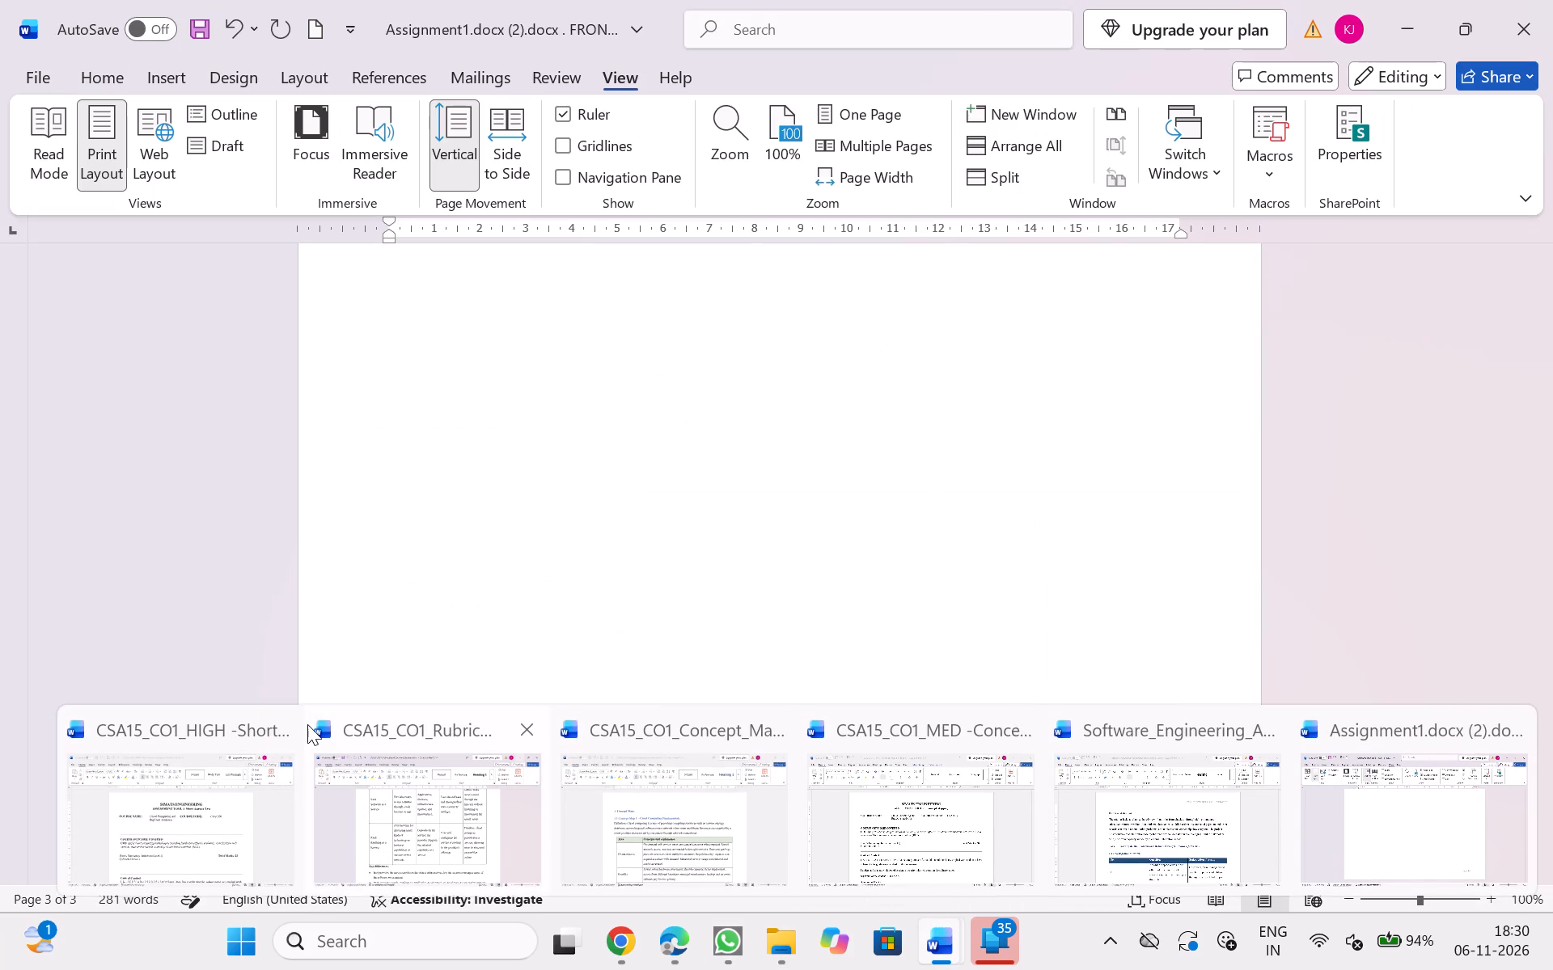
left_click(275, 727)
left_click(529, 726)
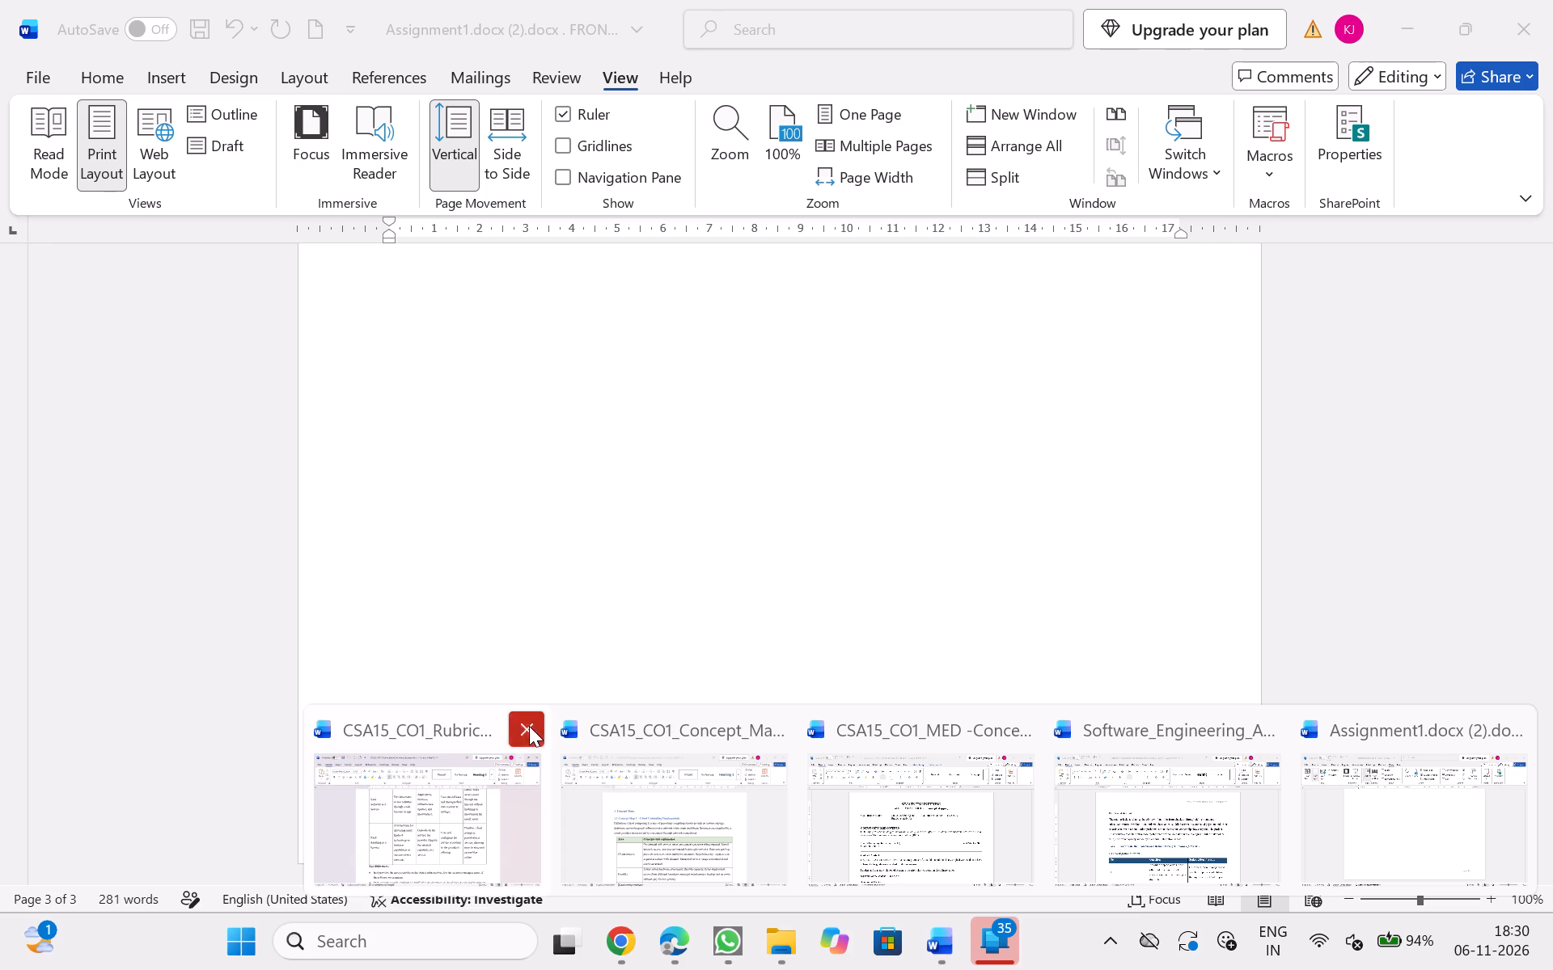
left_click(675, 733)
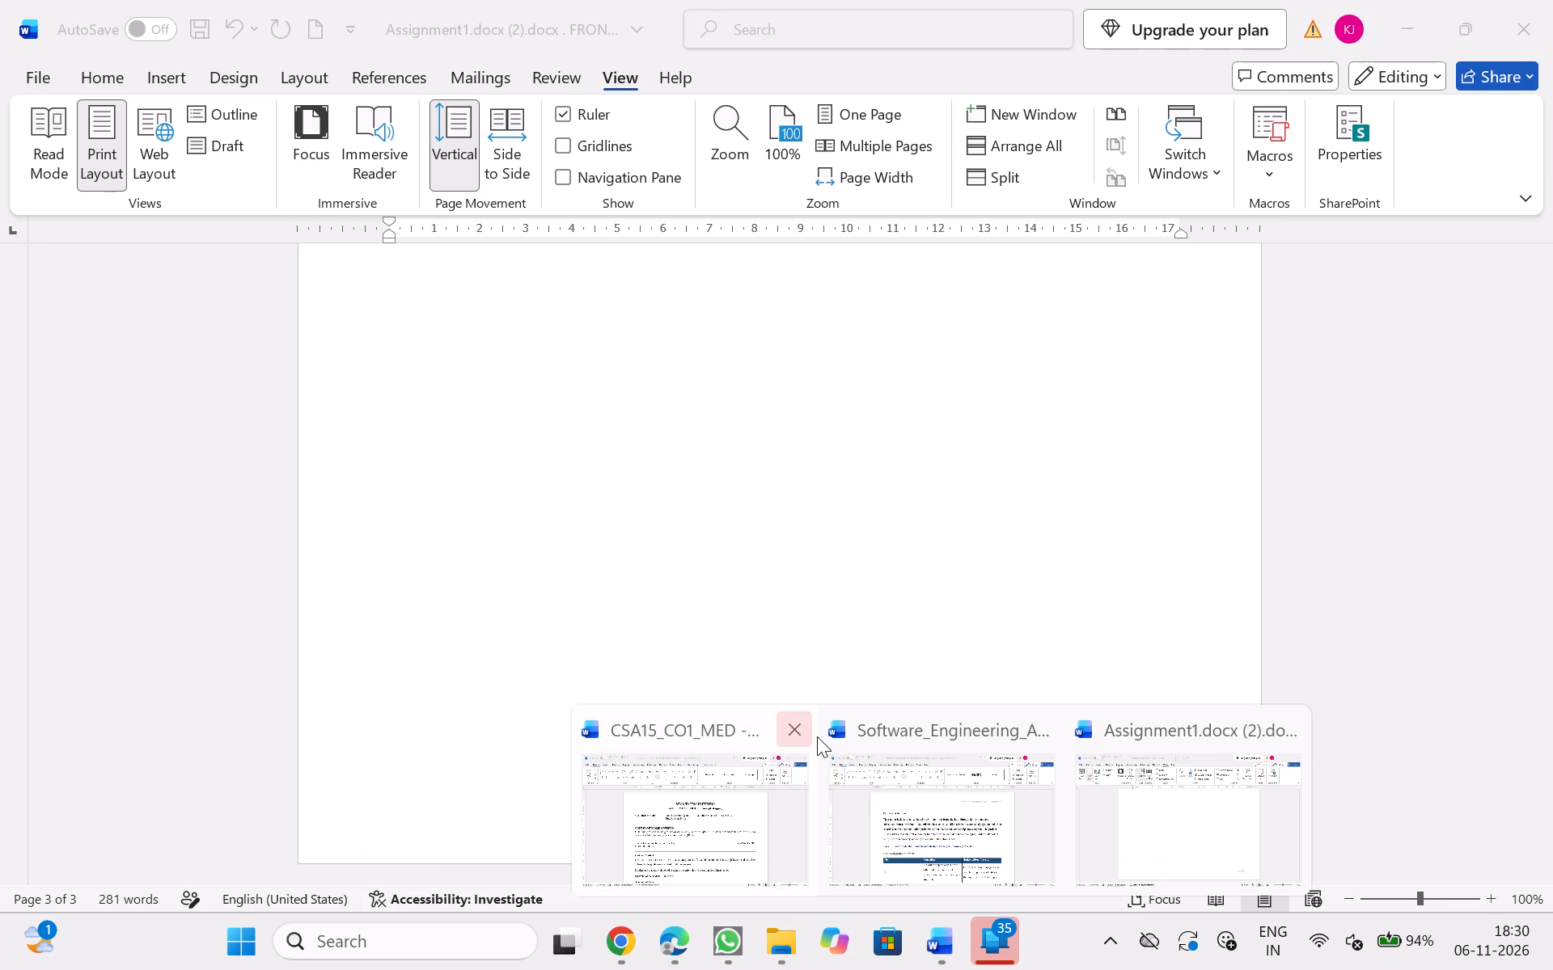
left_click(793, 735)
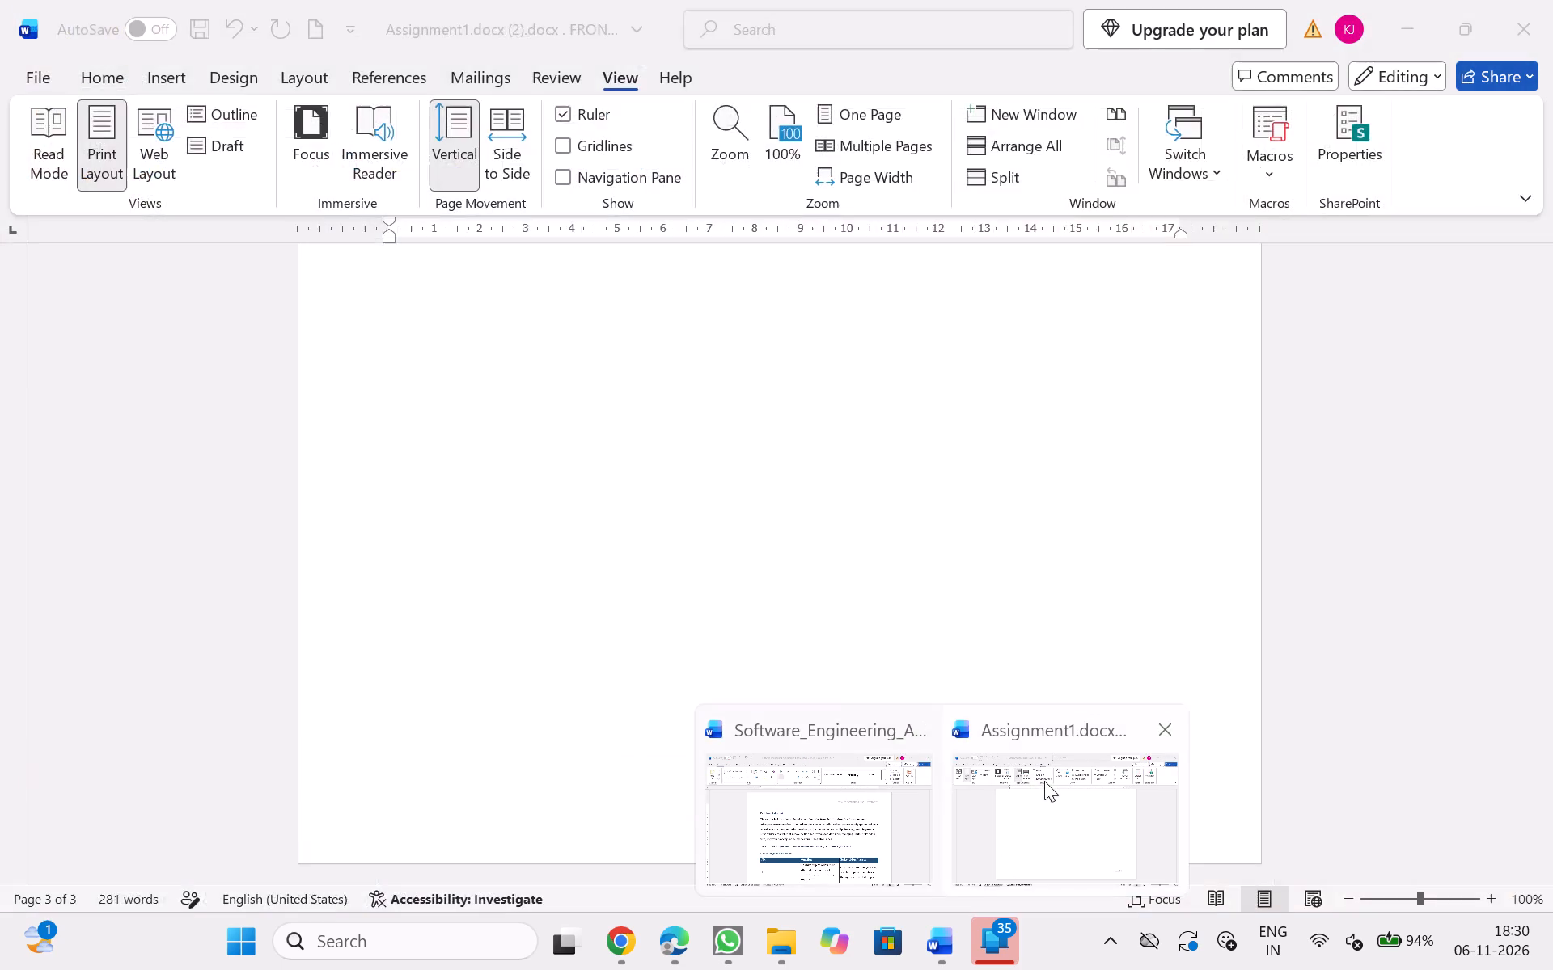
Look at the start of Software_Engineering_Assignment_1_Completed-2.docx, then minimise it and return to the FRONT document.
left_click(894, 784)
scroll(602, 454, "up", 1)
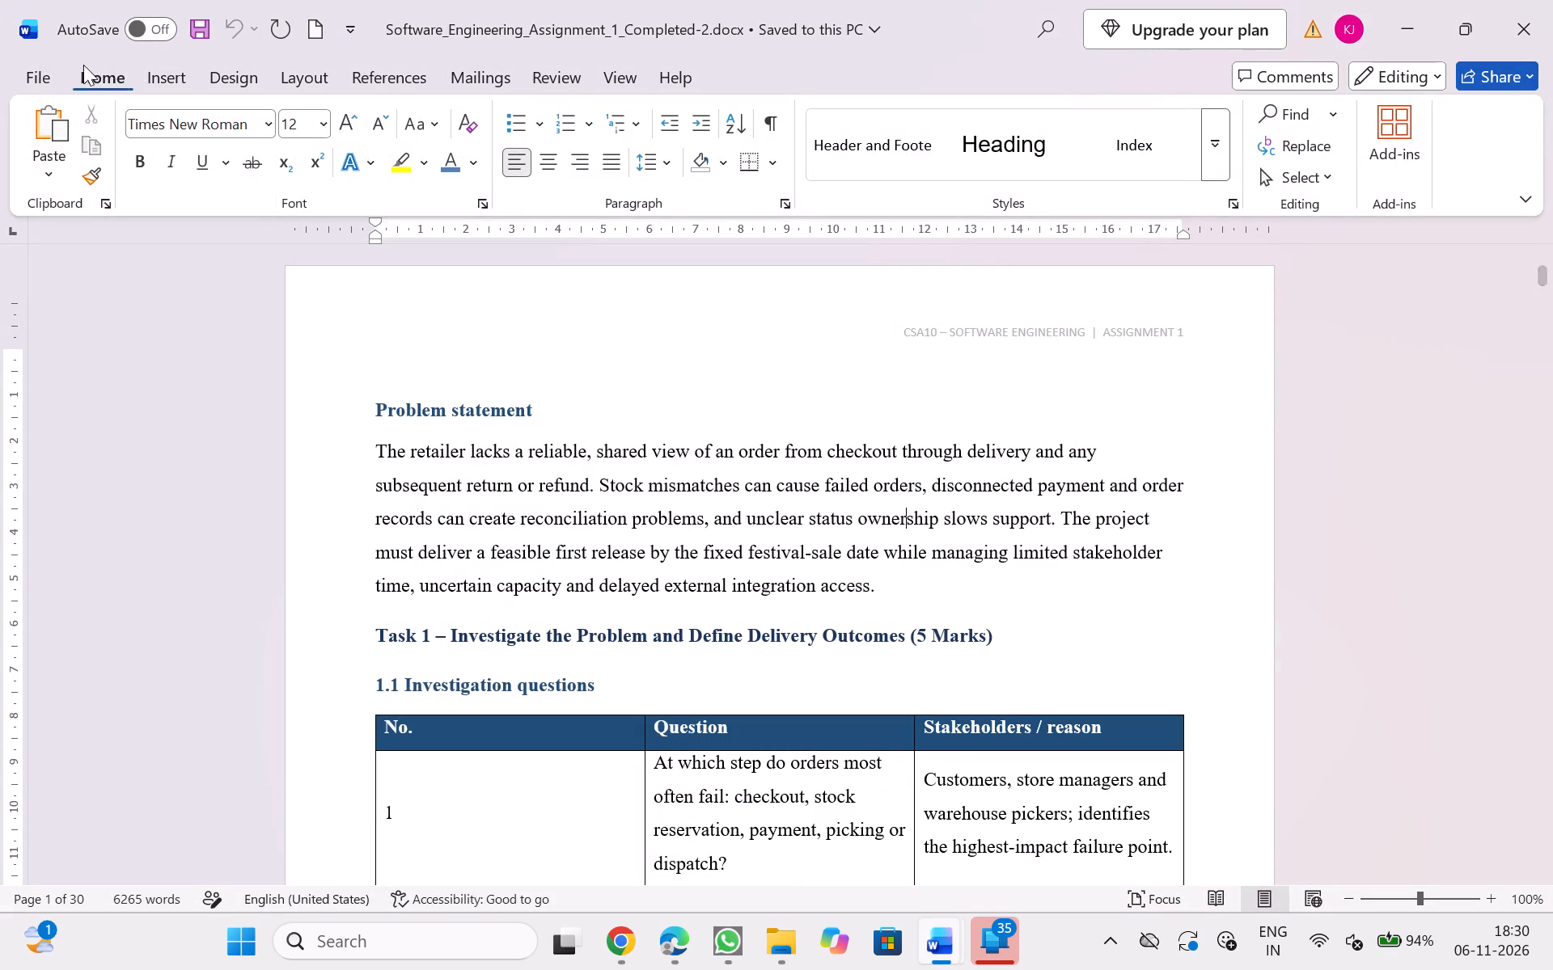
left_click(1413, 13)
scroll(950, 584, "up", 4)
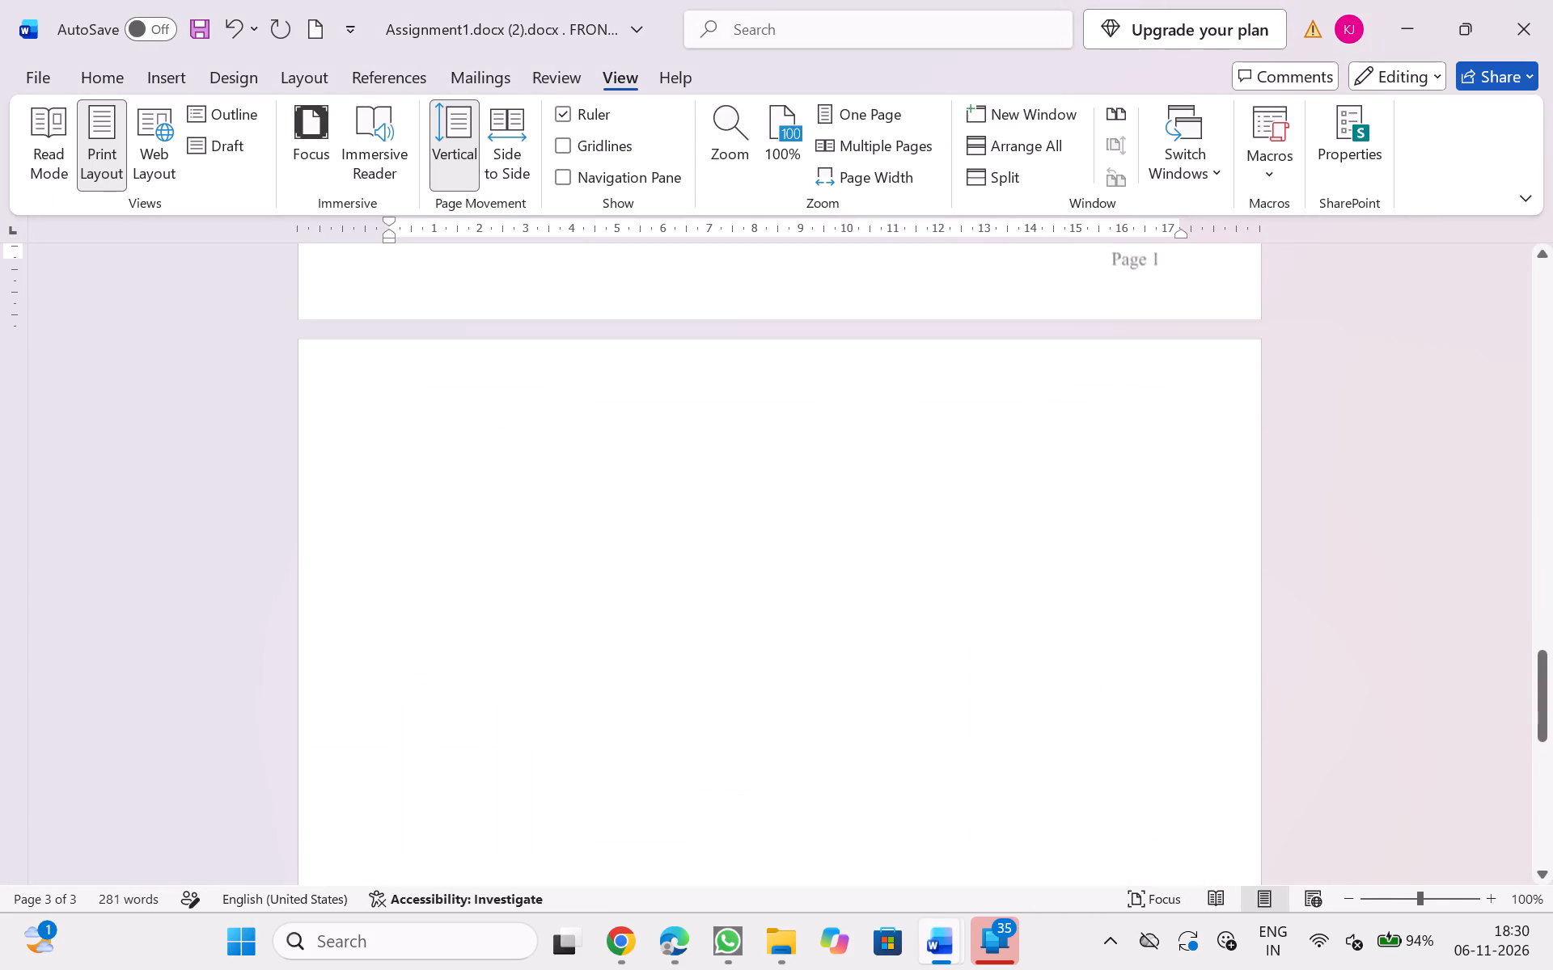
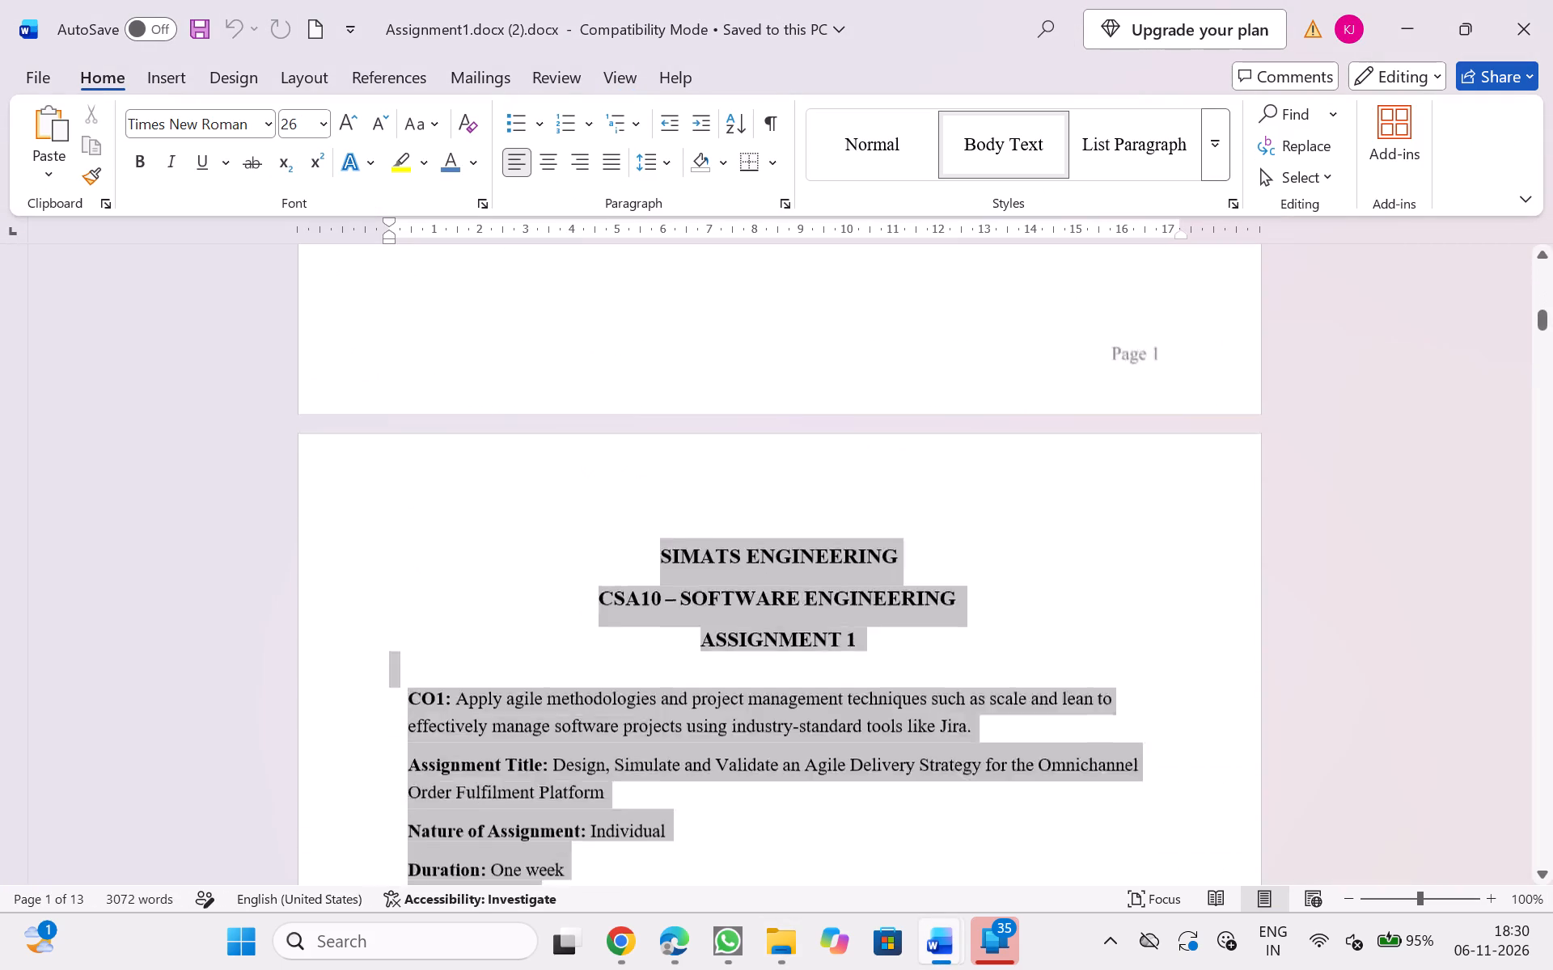
Delete everything before the Software Engineering Assignment 1 cover page, including the blank space left ahead of it.
left_click_drag(933, 969, 933, 969)
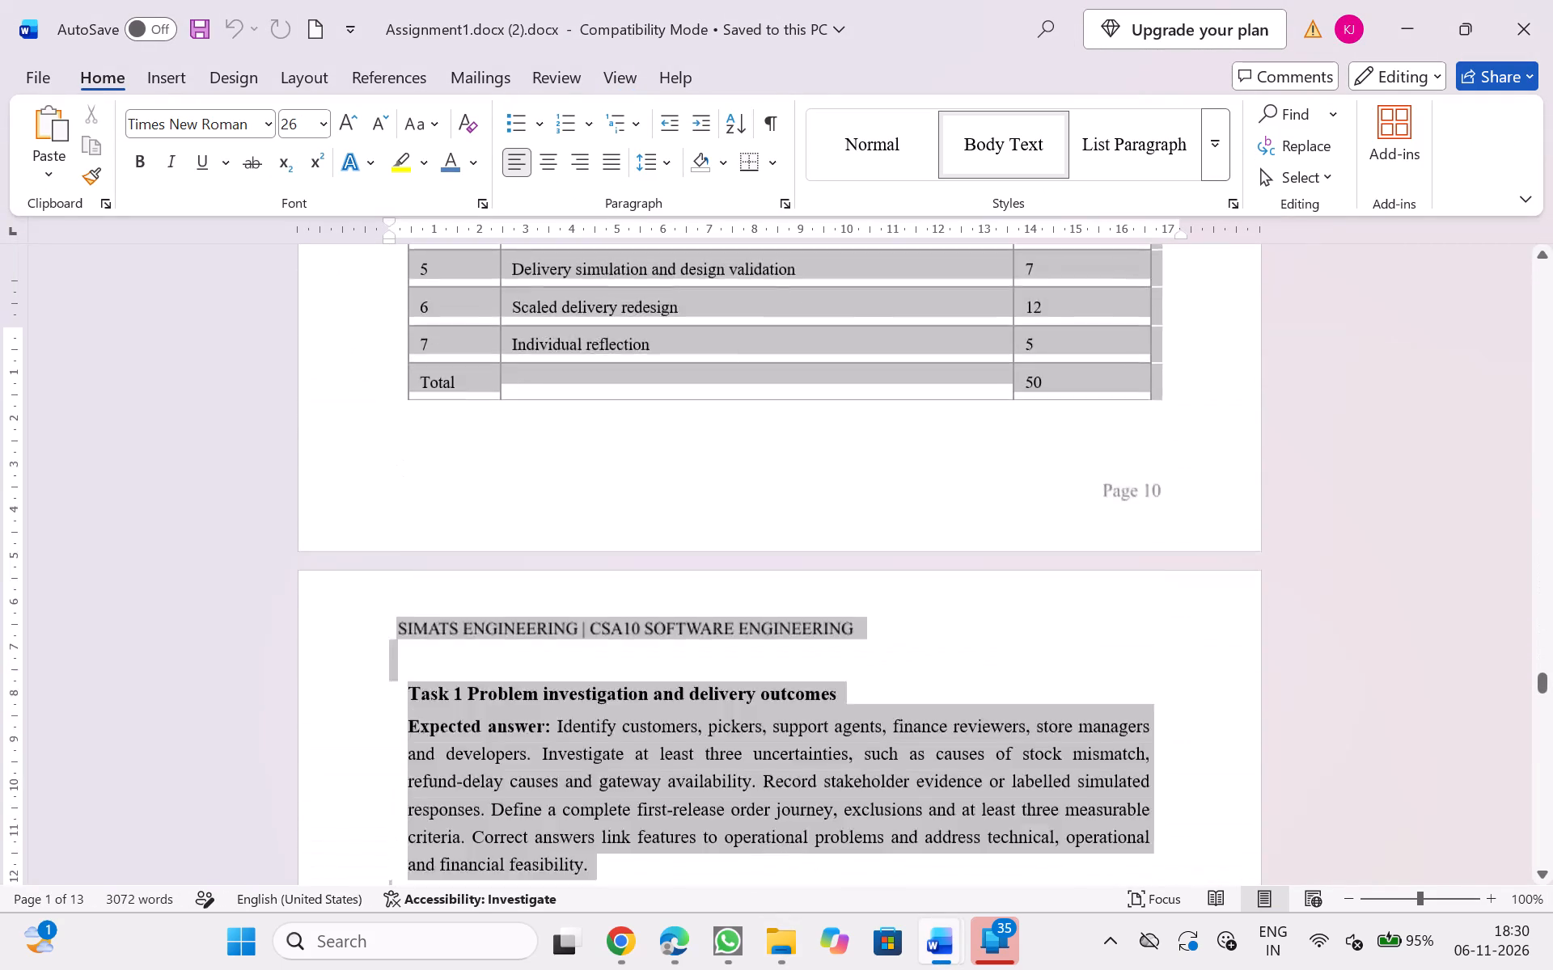
left_click_drag(933, 969, 935, 962)
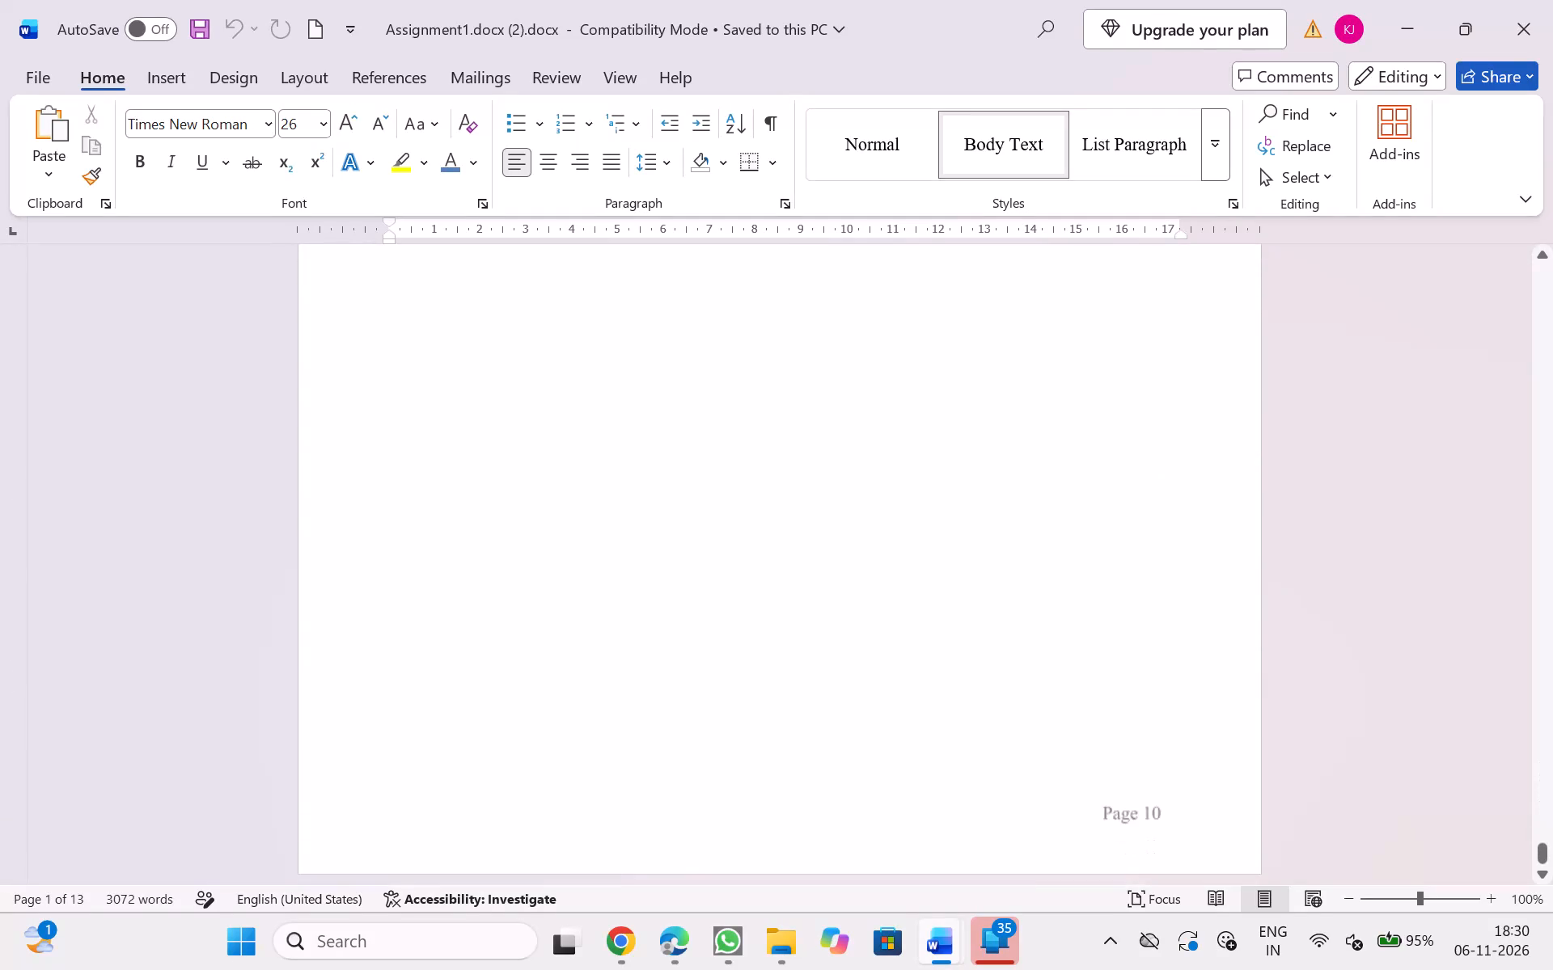
left_click_drag(935, 962, 941, 546)
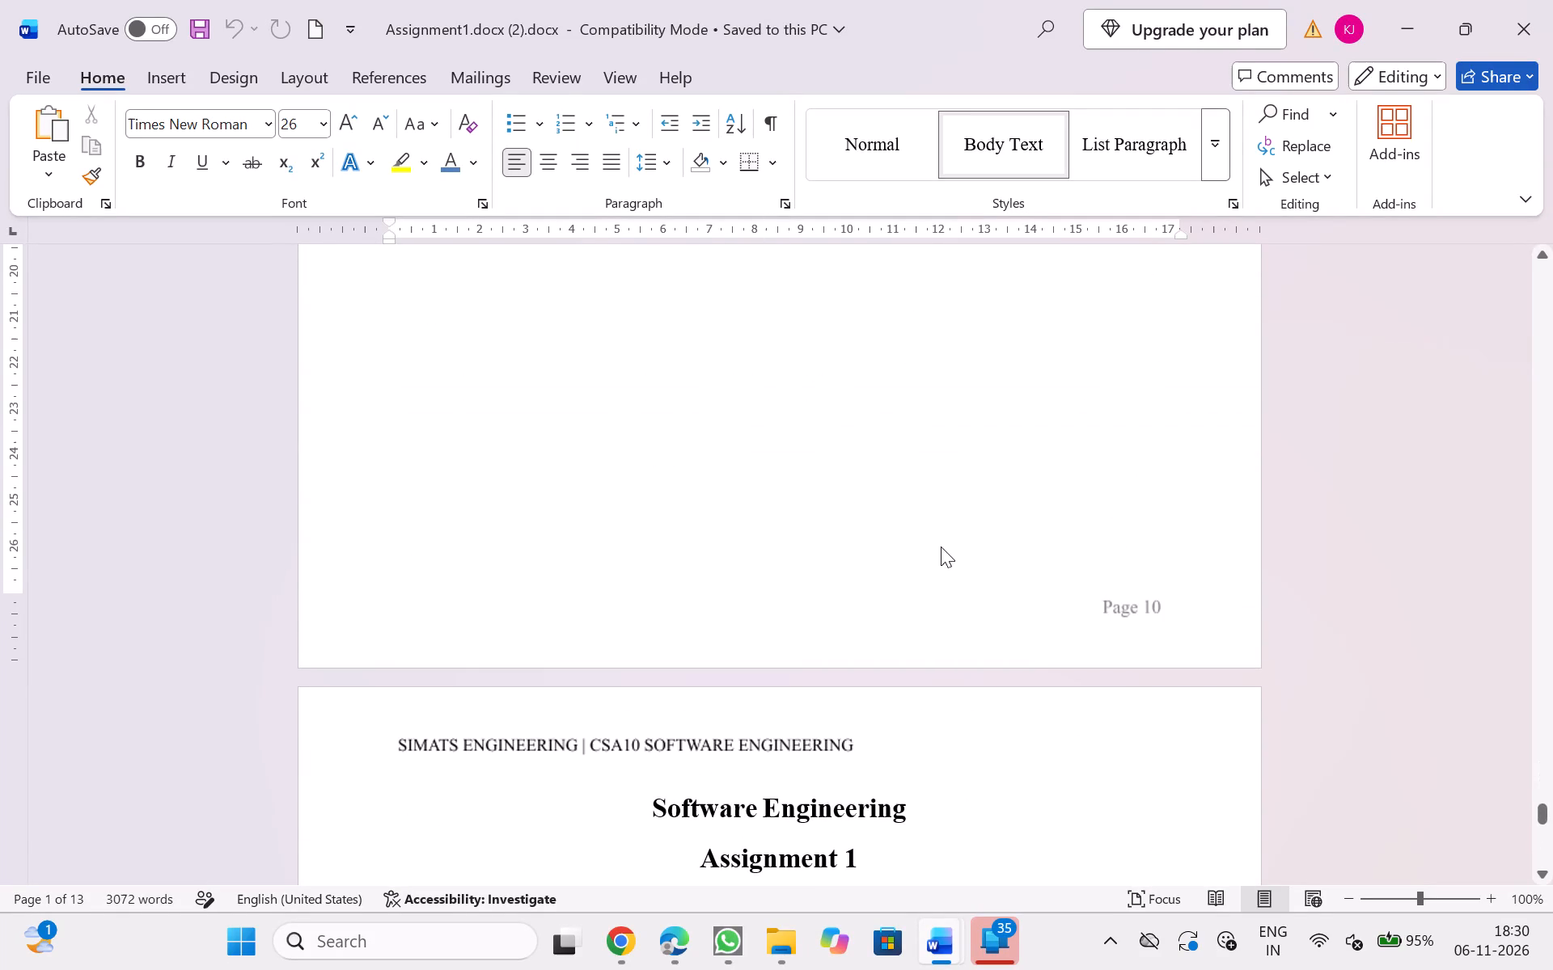
left_click_drag(941, 546, 1045, 819)
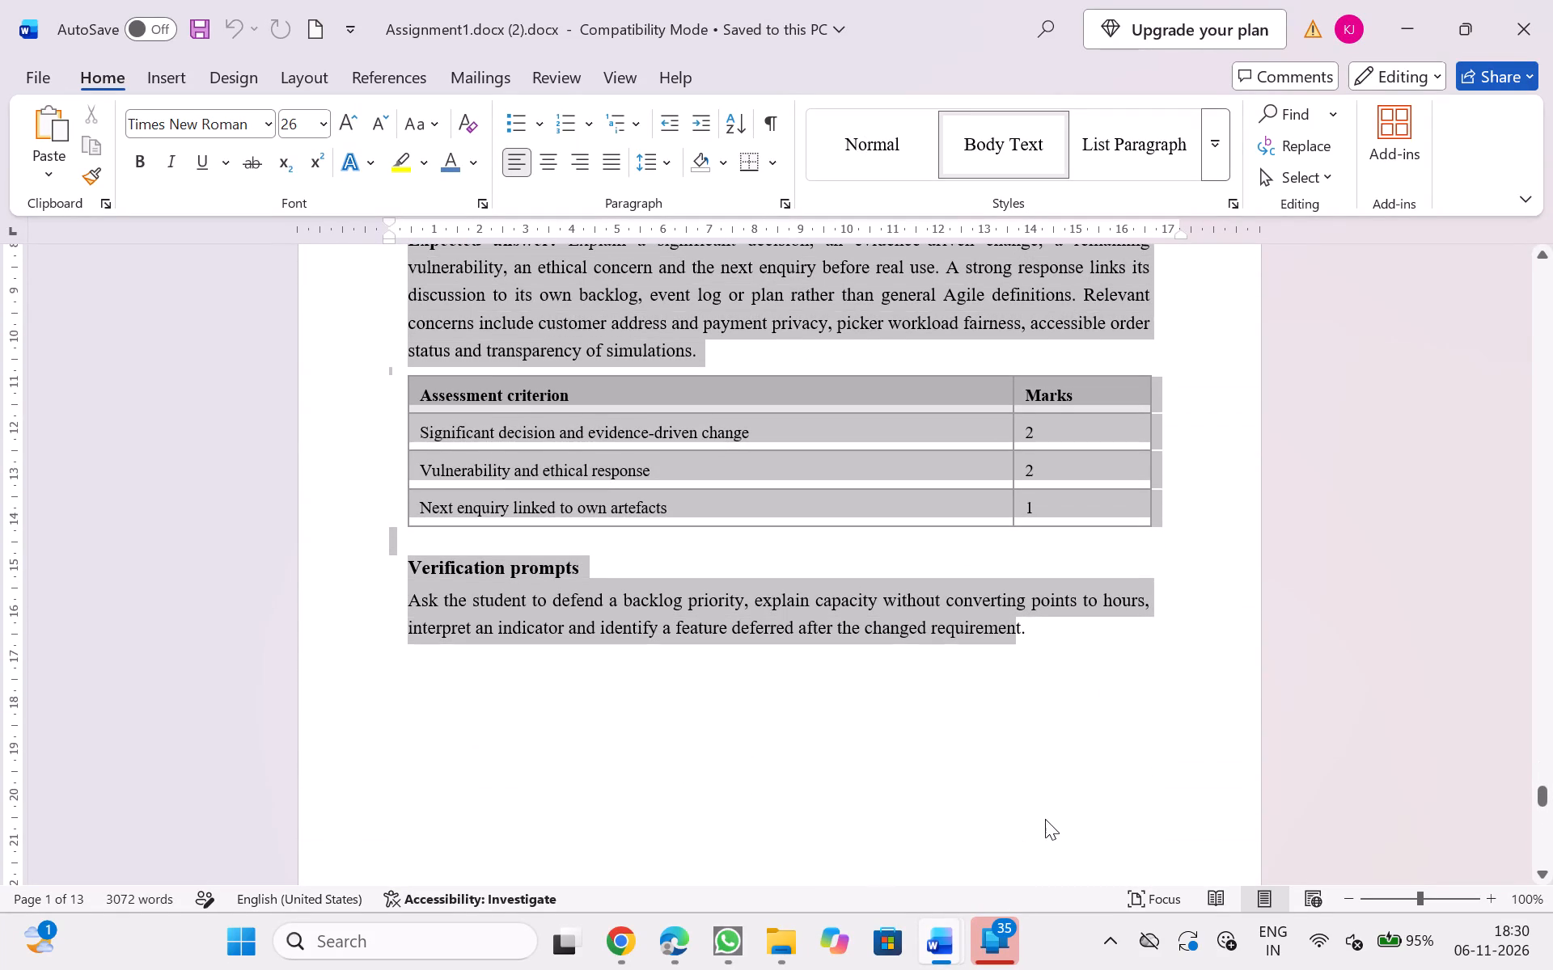
left_click_drag(1045, 819, 1064, 819)
key("BackSpace")
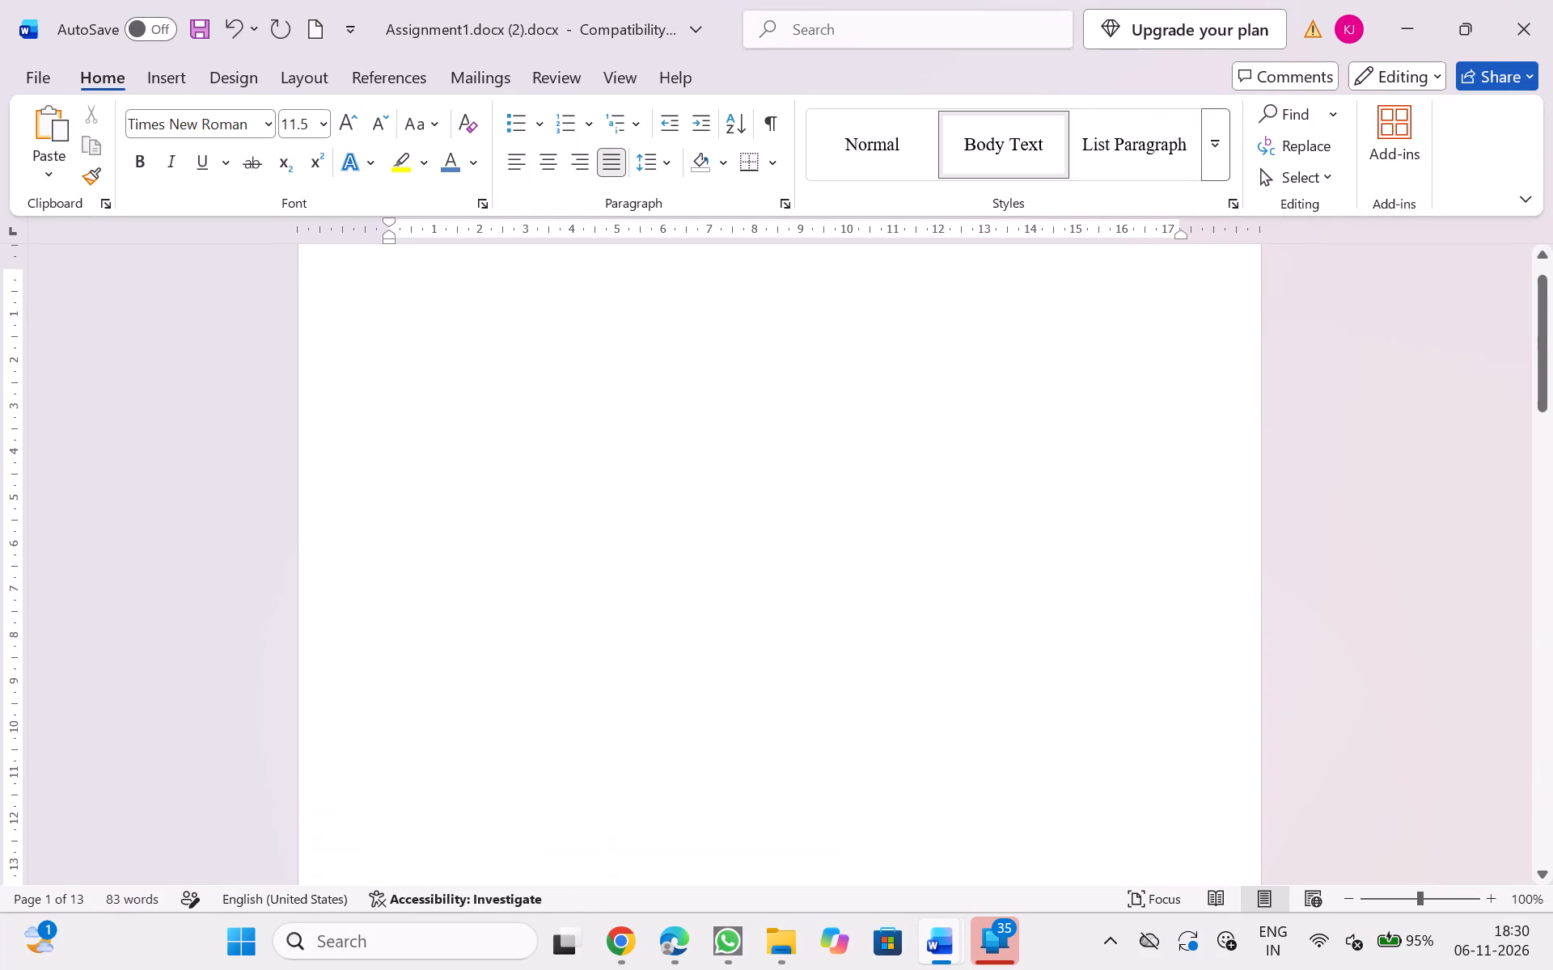
key("BackSpace")
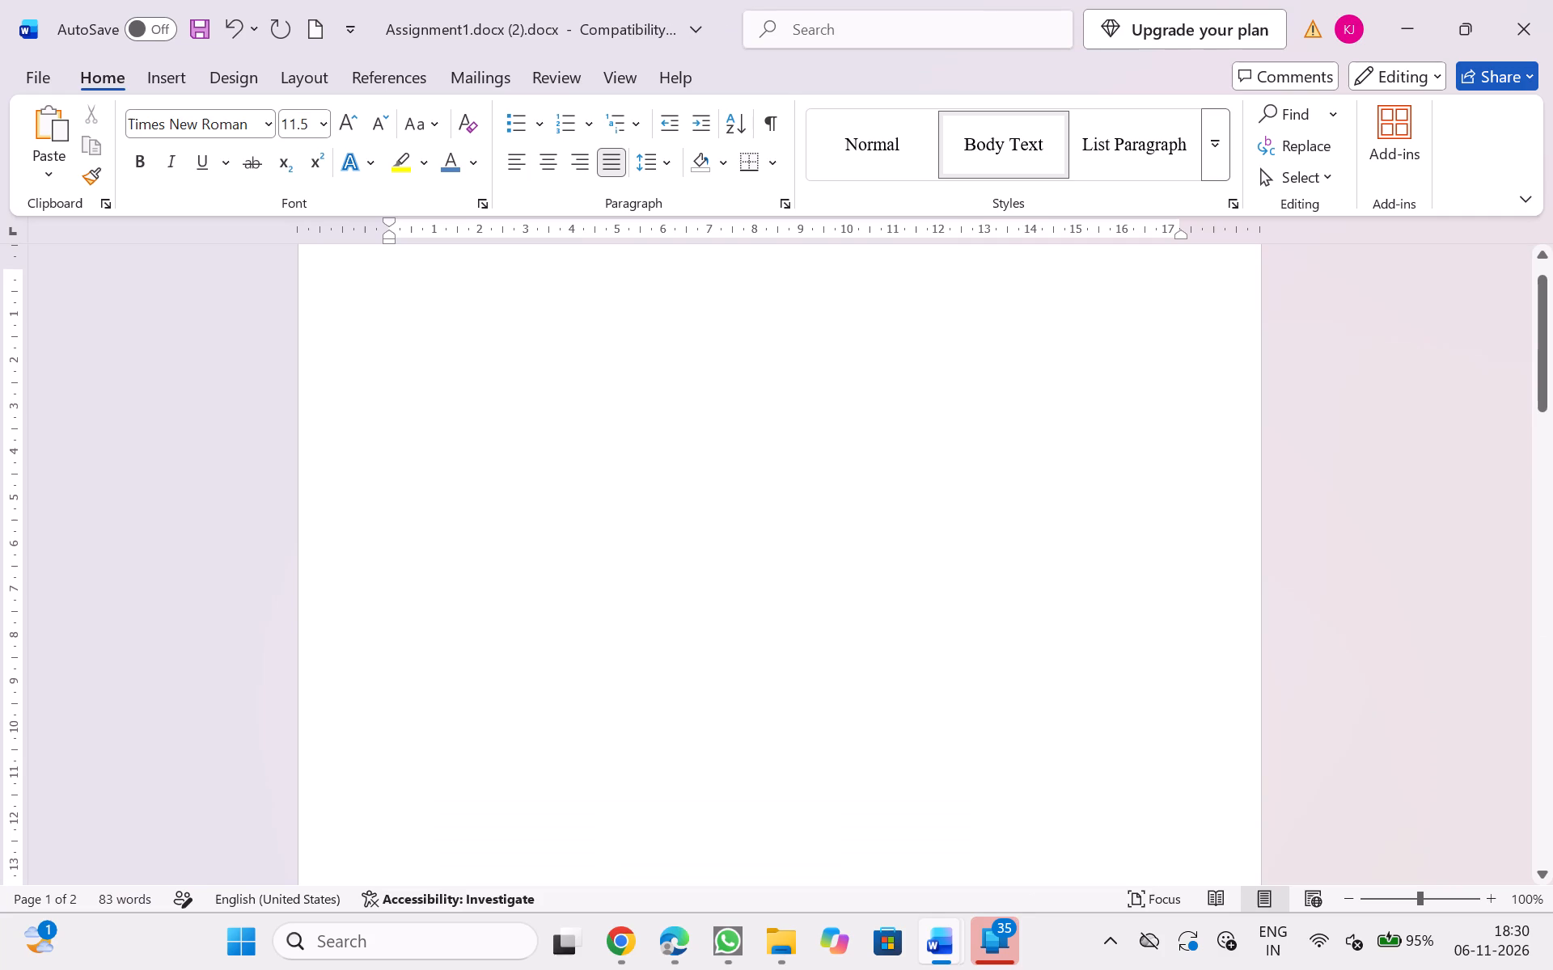
scroll(746, 604, "up", 1)
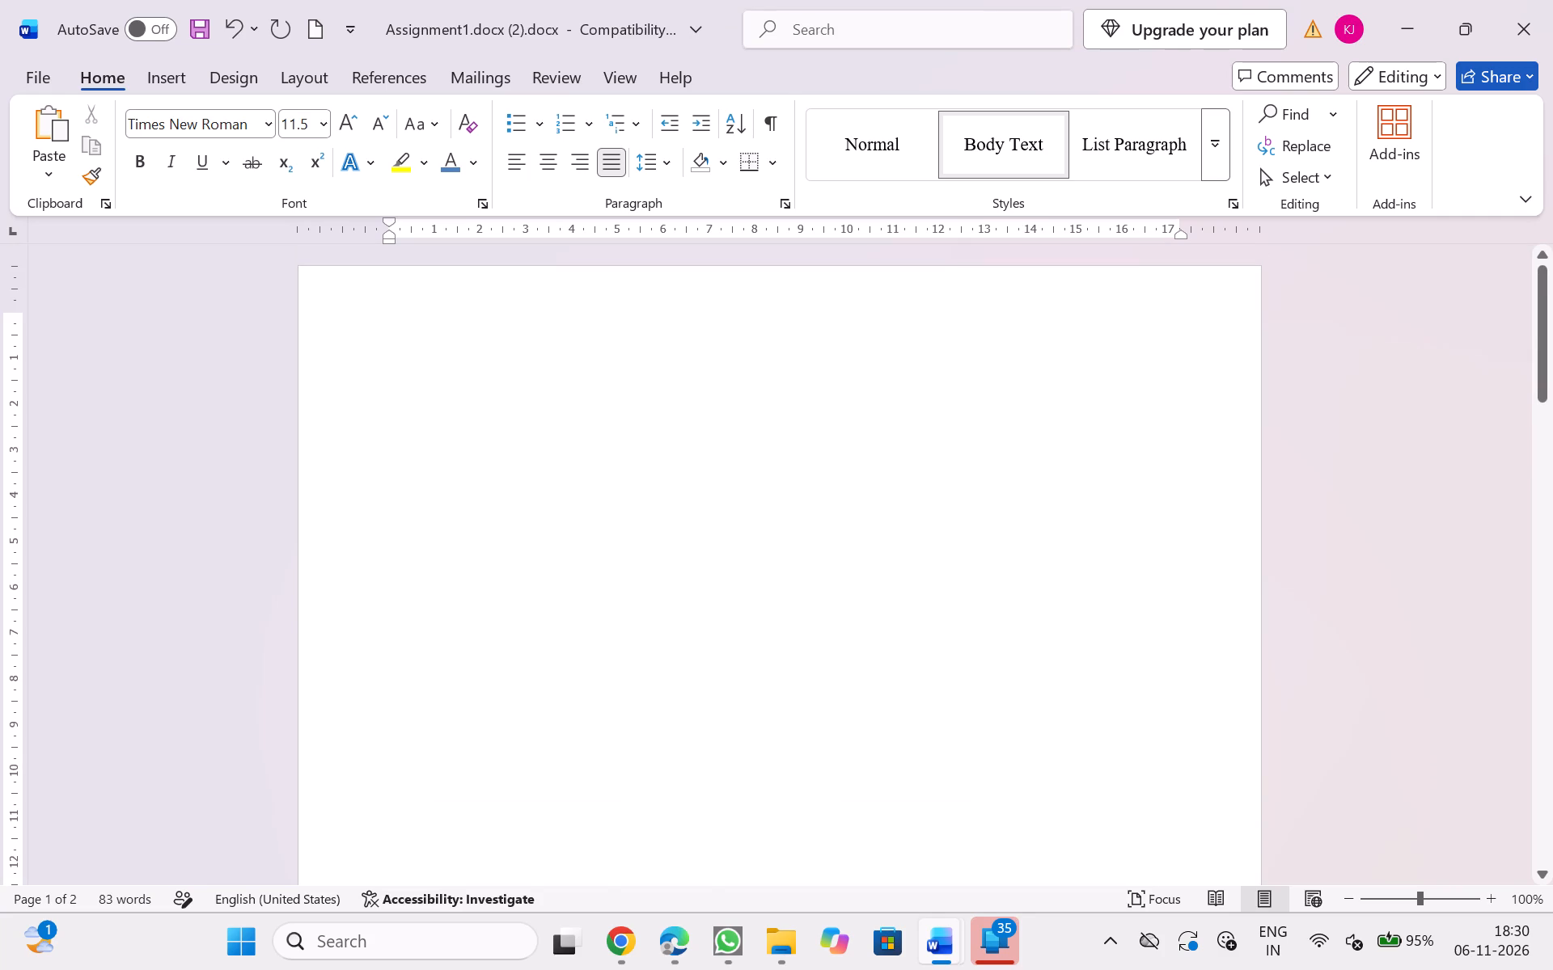
key("Delete")
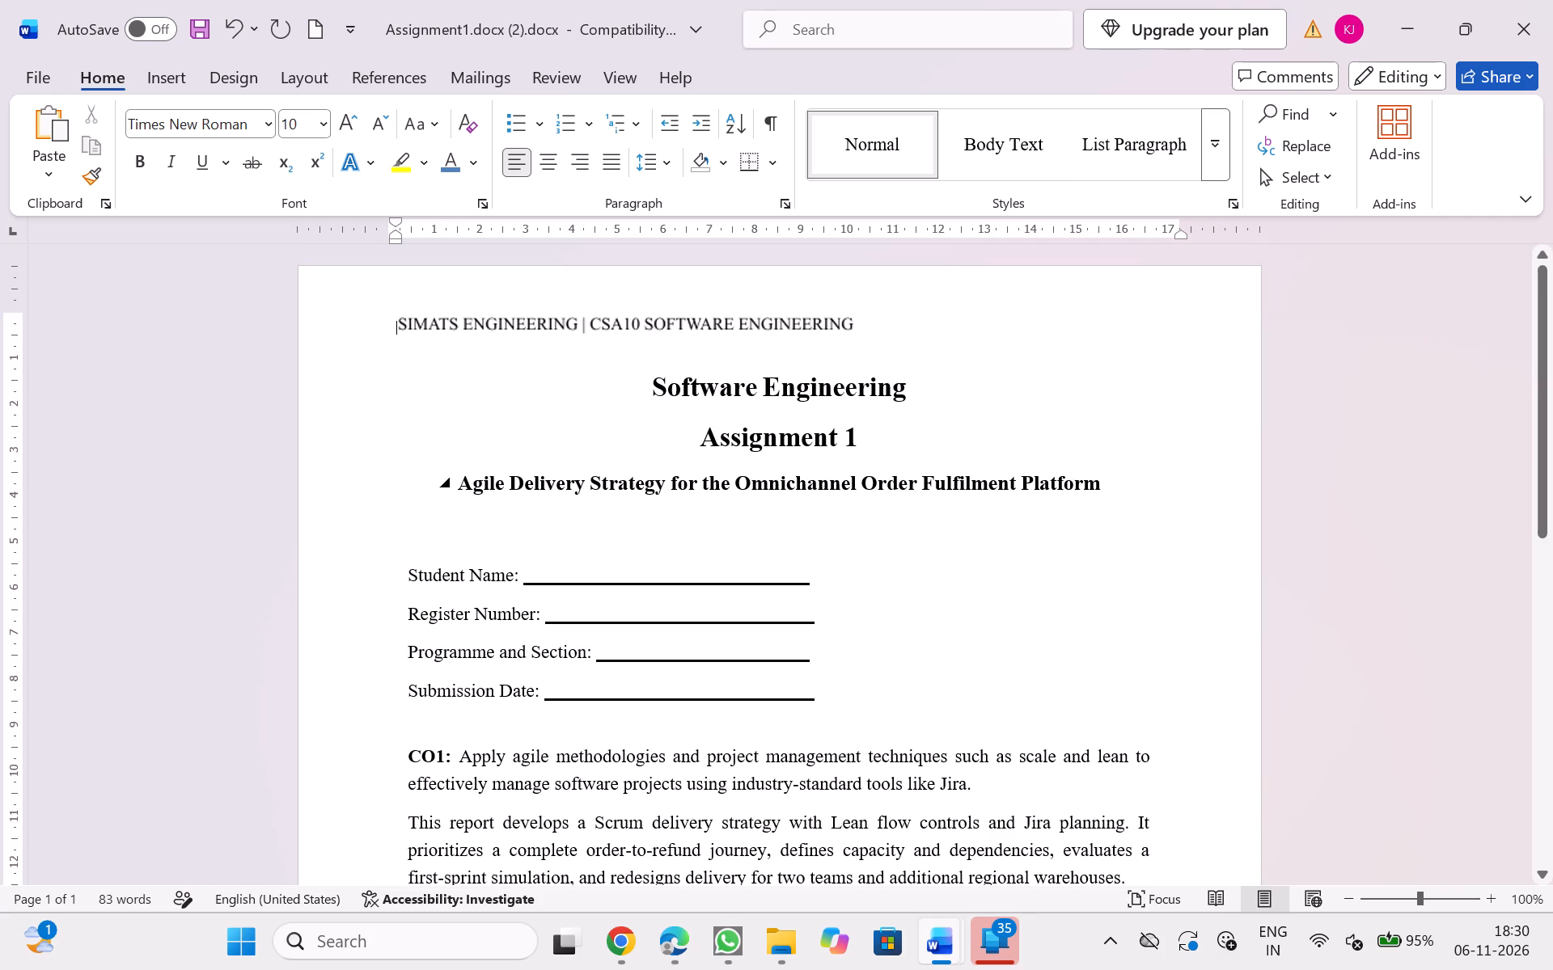
Fill in the student's name and register number on the cover page.
scroll(656, 588, "down", 2)
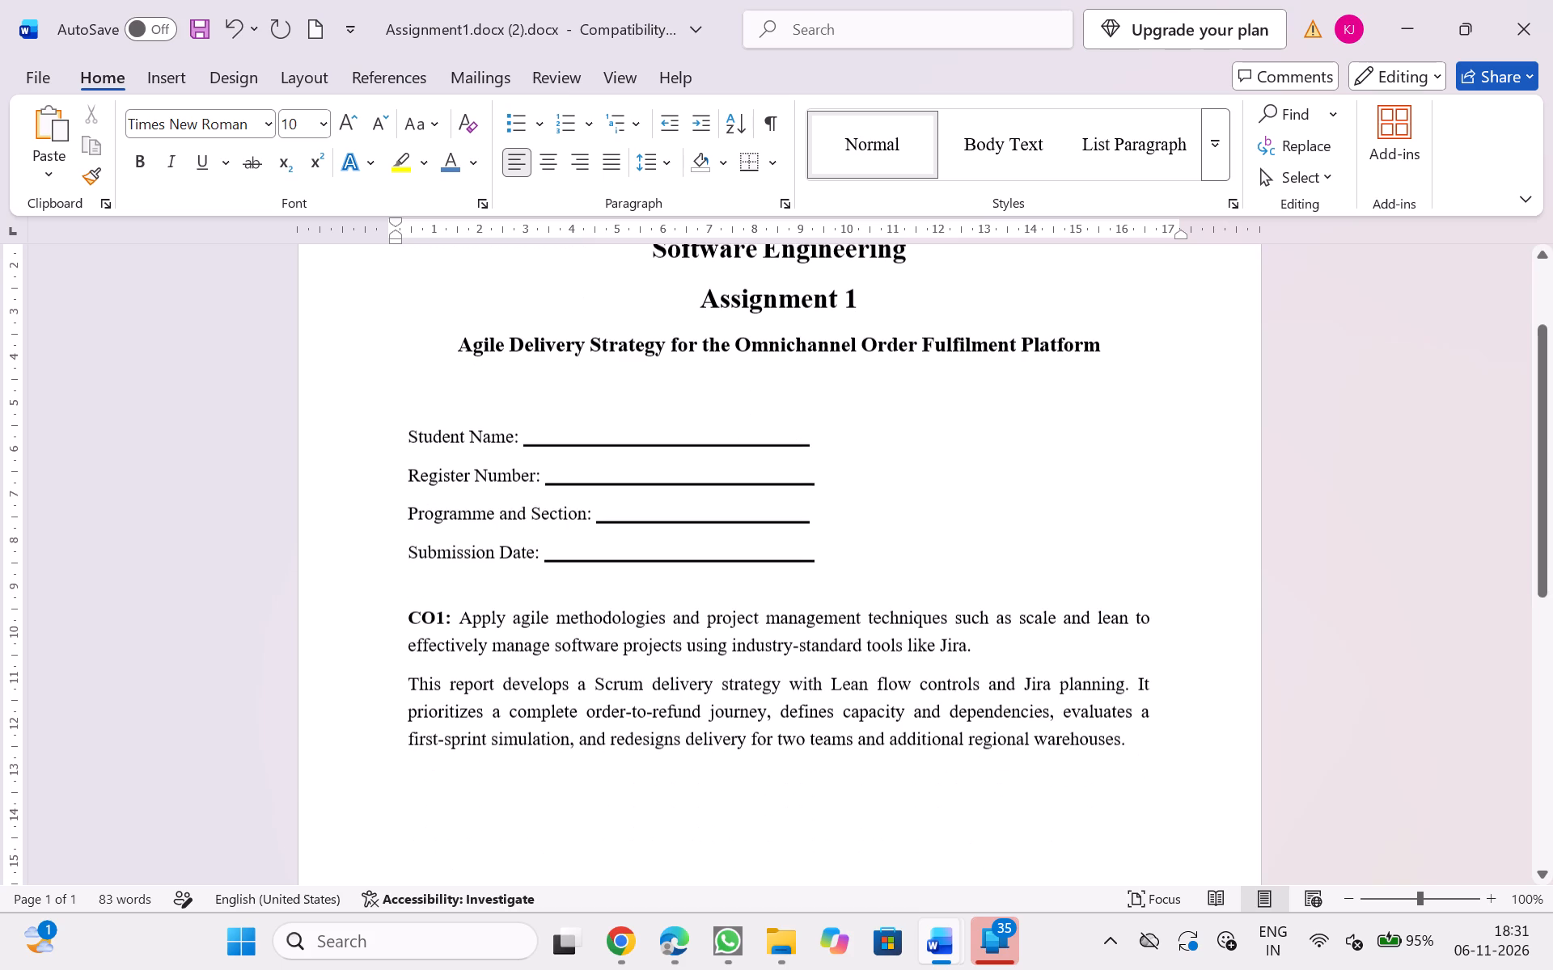
left_click(548, 434)
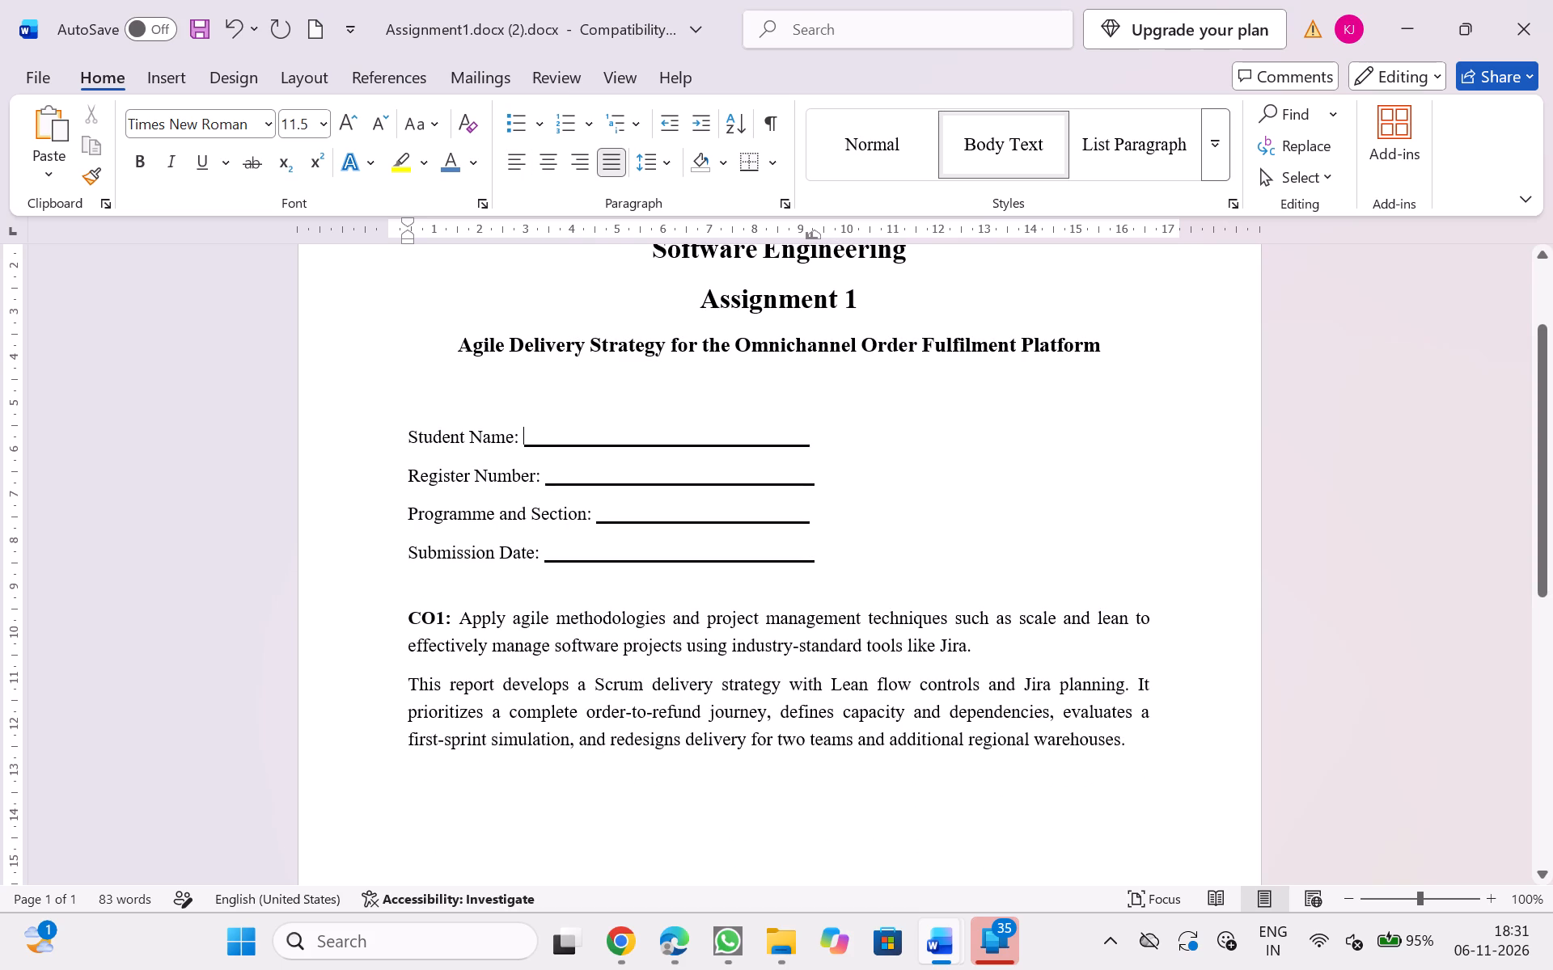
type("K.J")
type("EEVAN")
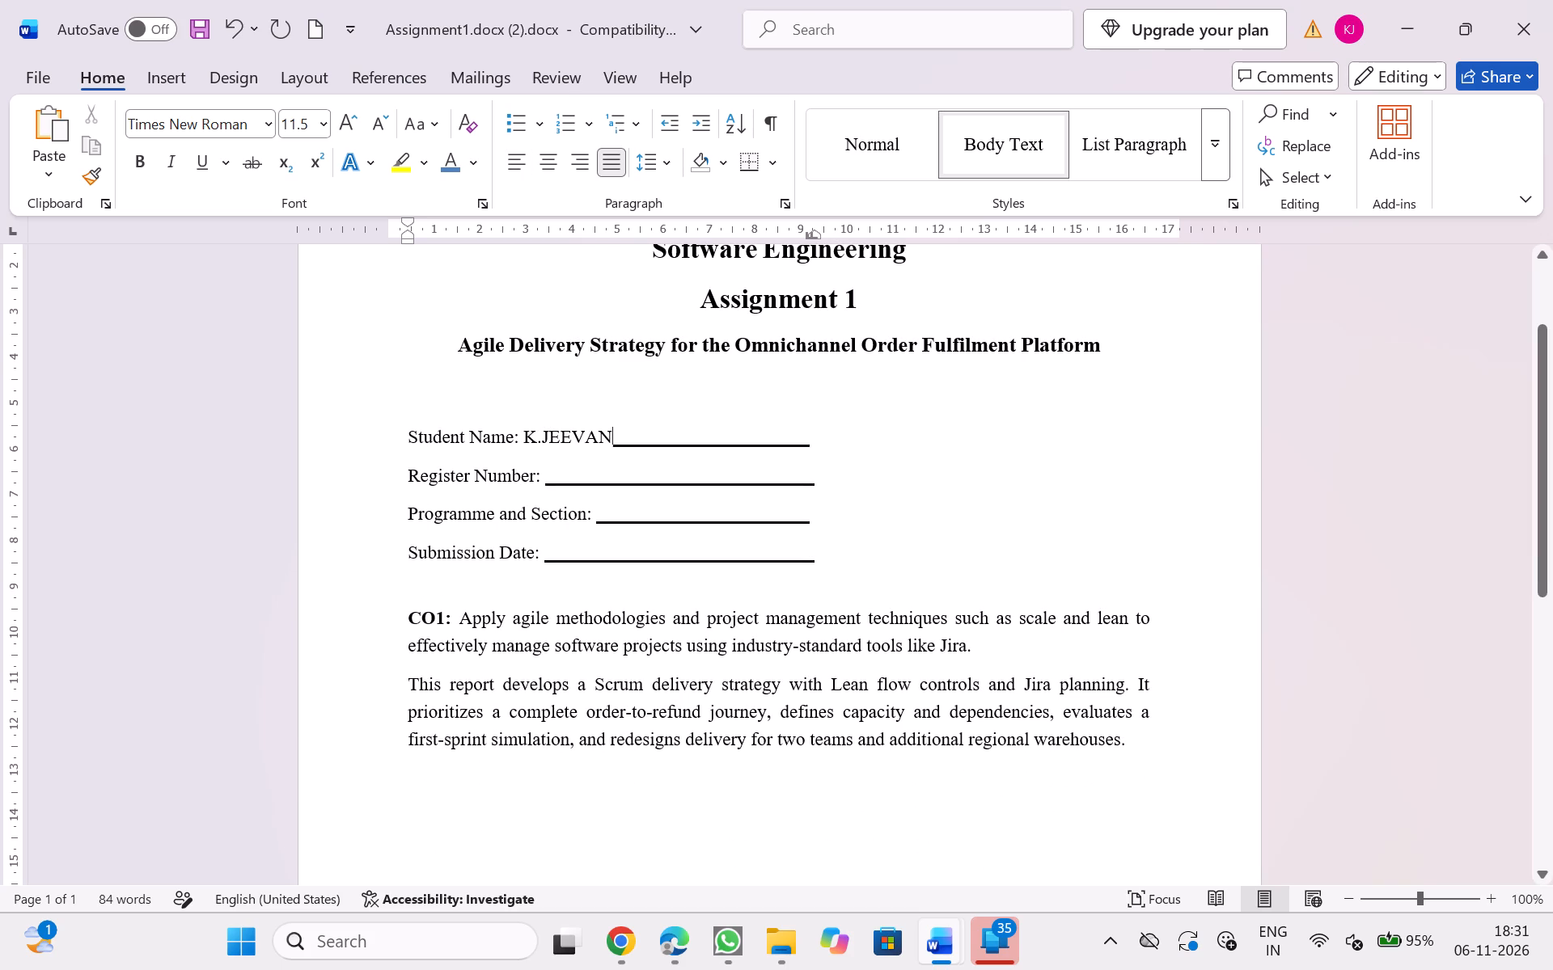
left_click(559, 464)
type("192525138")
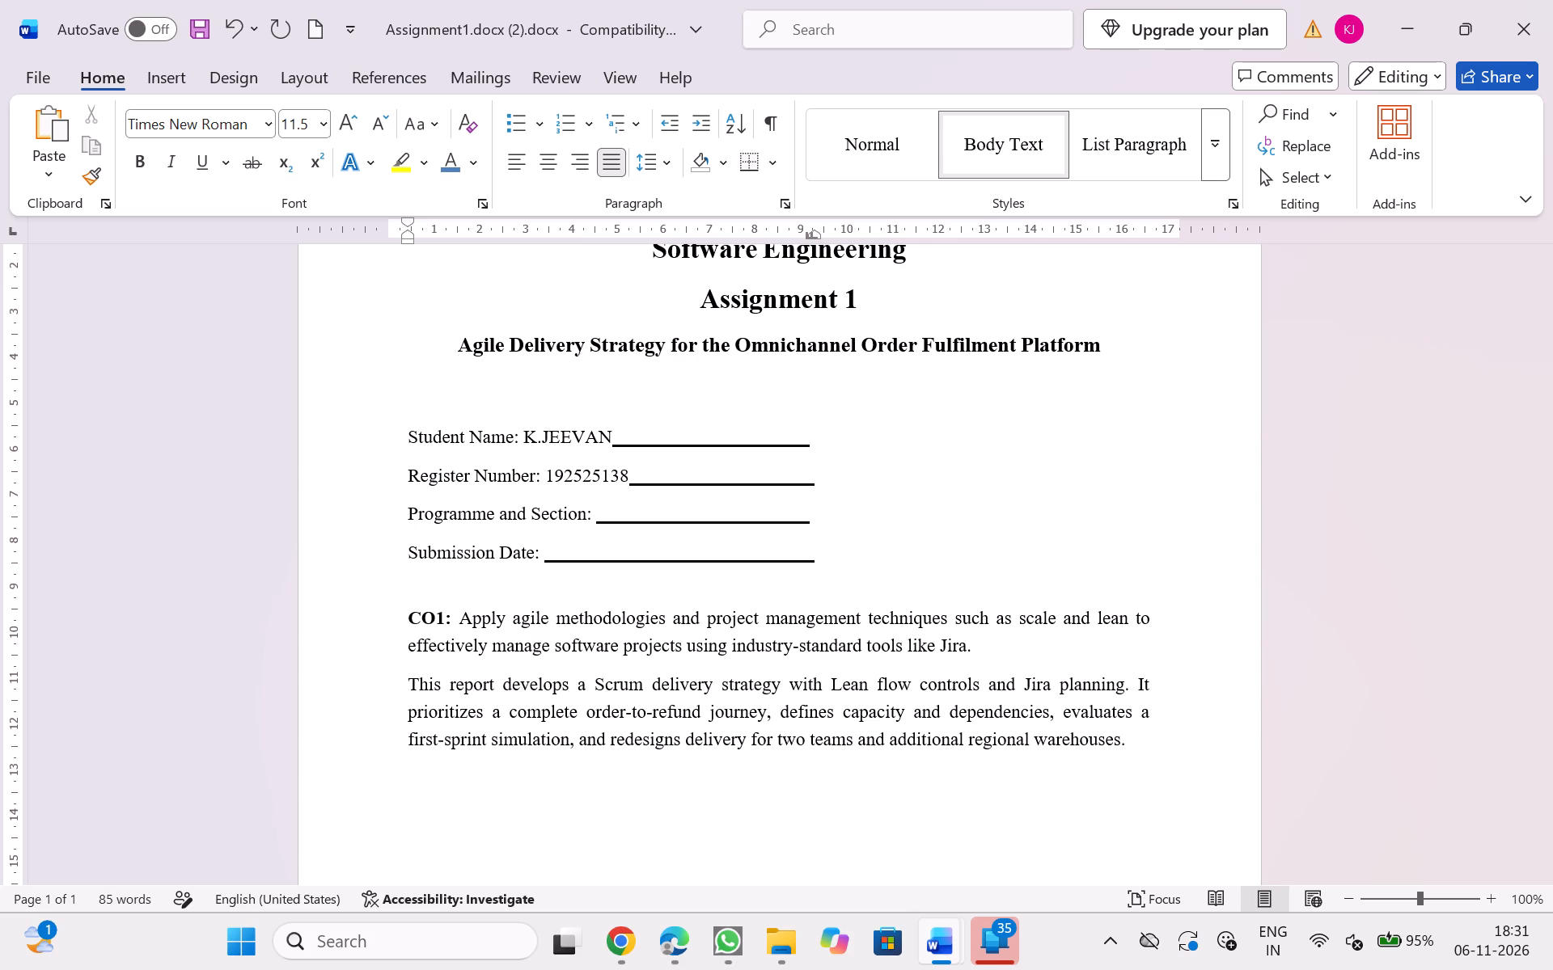
Replace the "Programme and Section" label on the cover page with "Subject Name&Code".
left_click(607, 513)
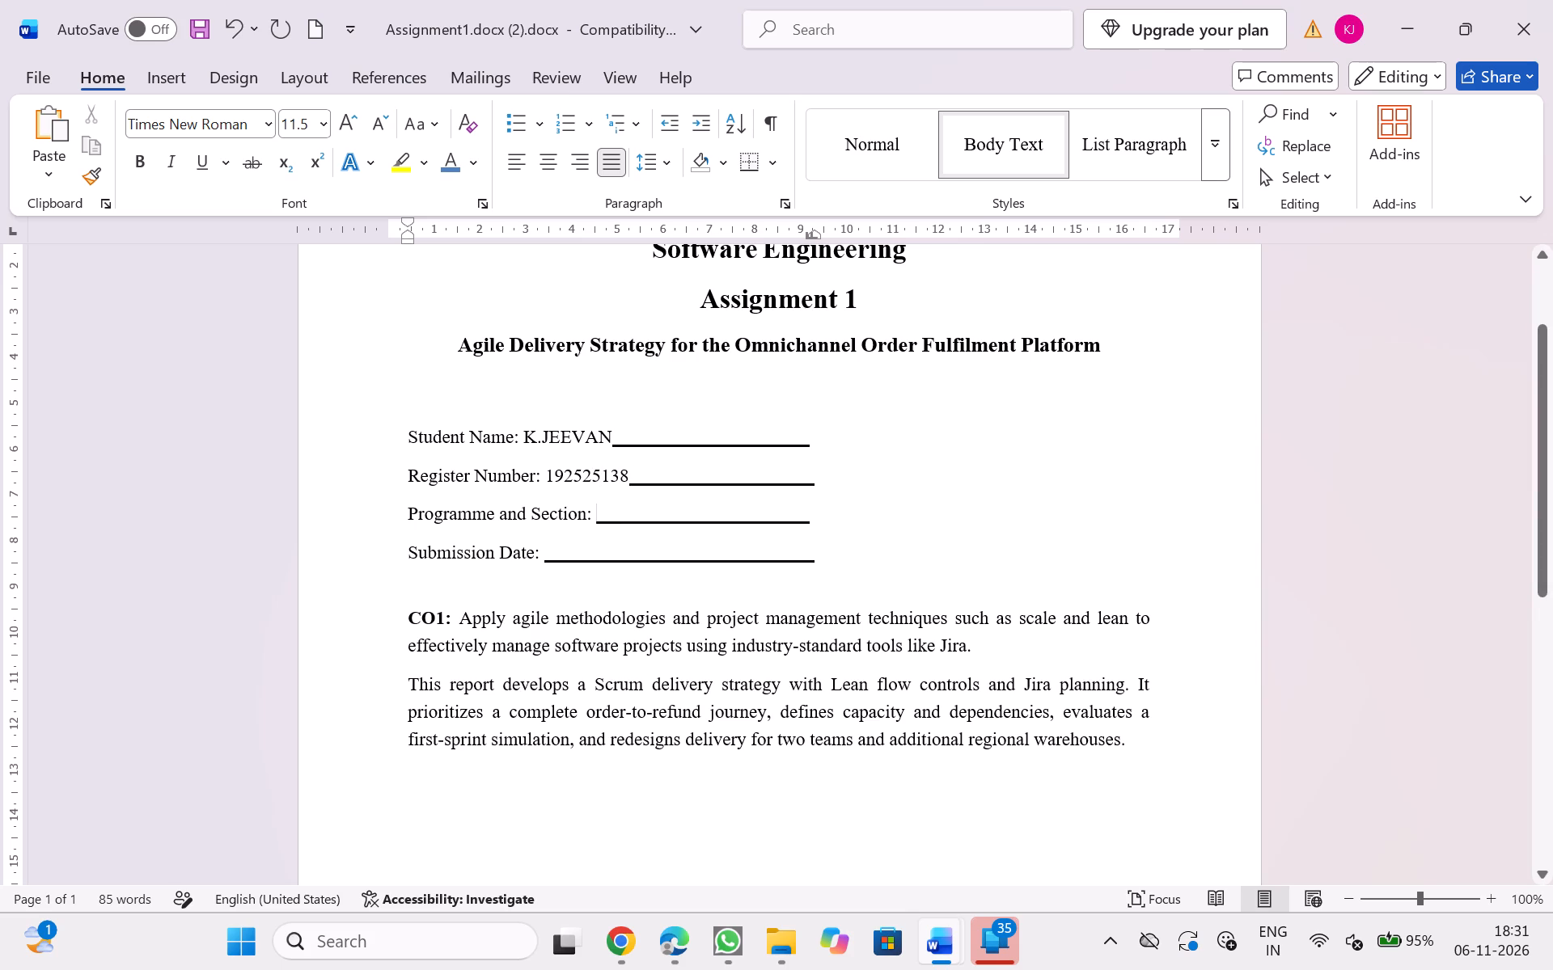
left_click(586, 512)
key("BackSpace")
key("BackSpace")
key("BackSpace")
key("BackSpace")
key("BackSpace")
key("BackSpace")
key("BackSpace")
key("BackSpace")
key("BackSpace")
key("BackSpace")
key("BackSpace")
key("BackSpace")
key("BackSpace")
key("BackSpace")
key("BackSpace")
key("BackSpace")
key("BackSpace")
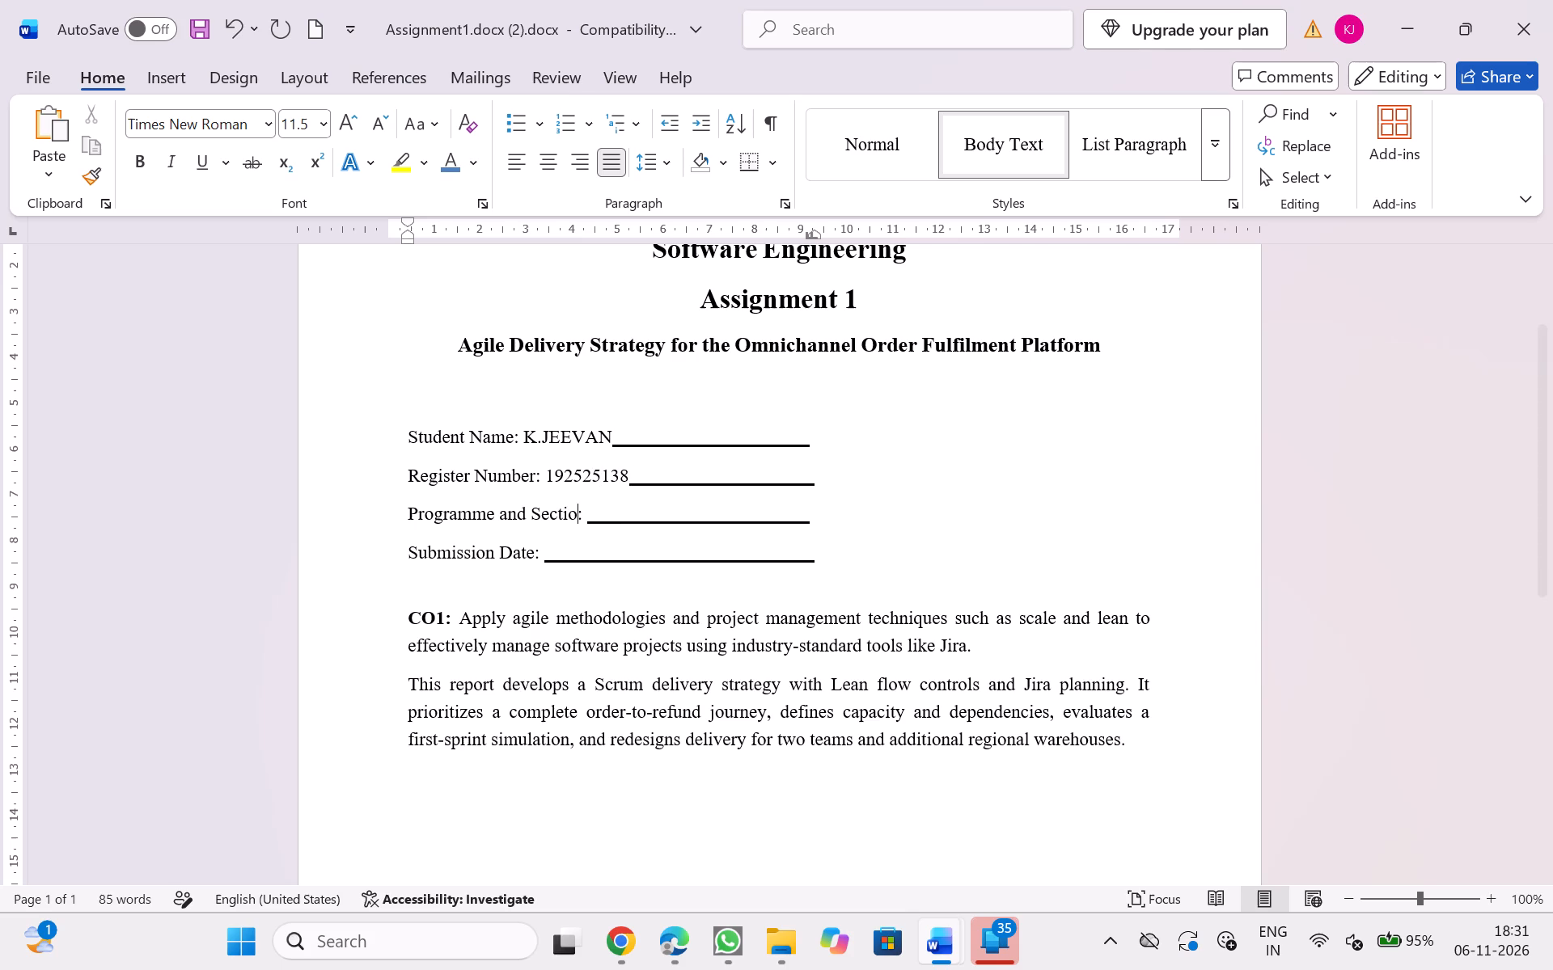
key("BackSpace")
key("BackSpace")
key("BackSpace")
key("BackSpace")
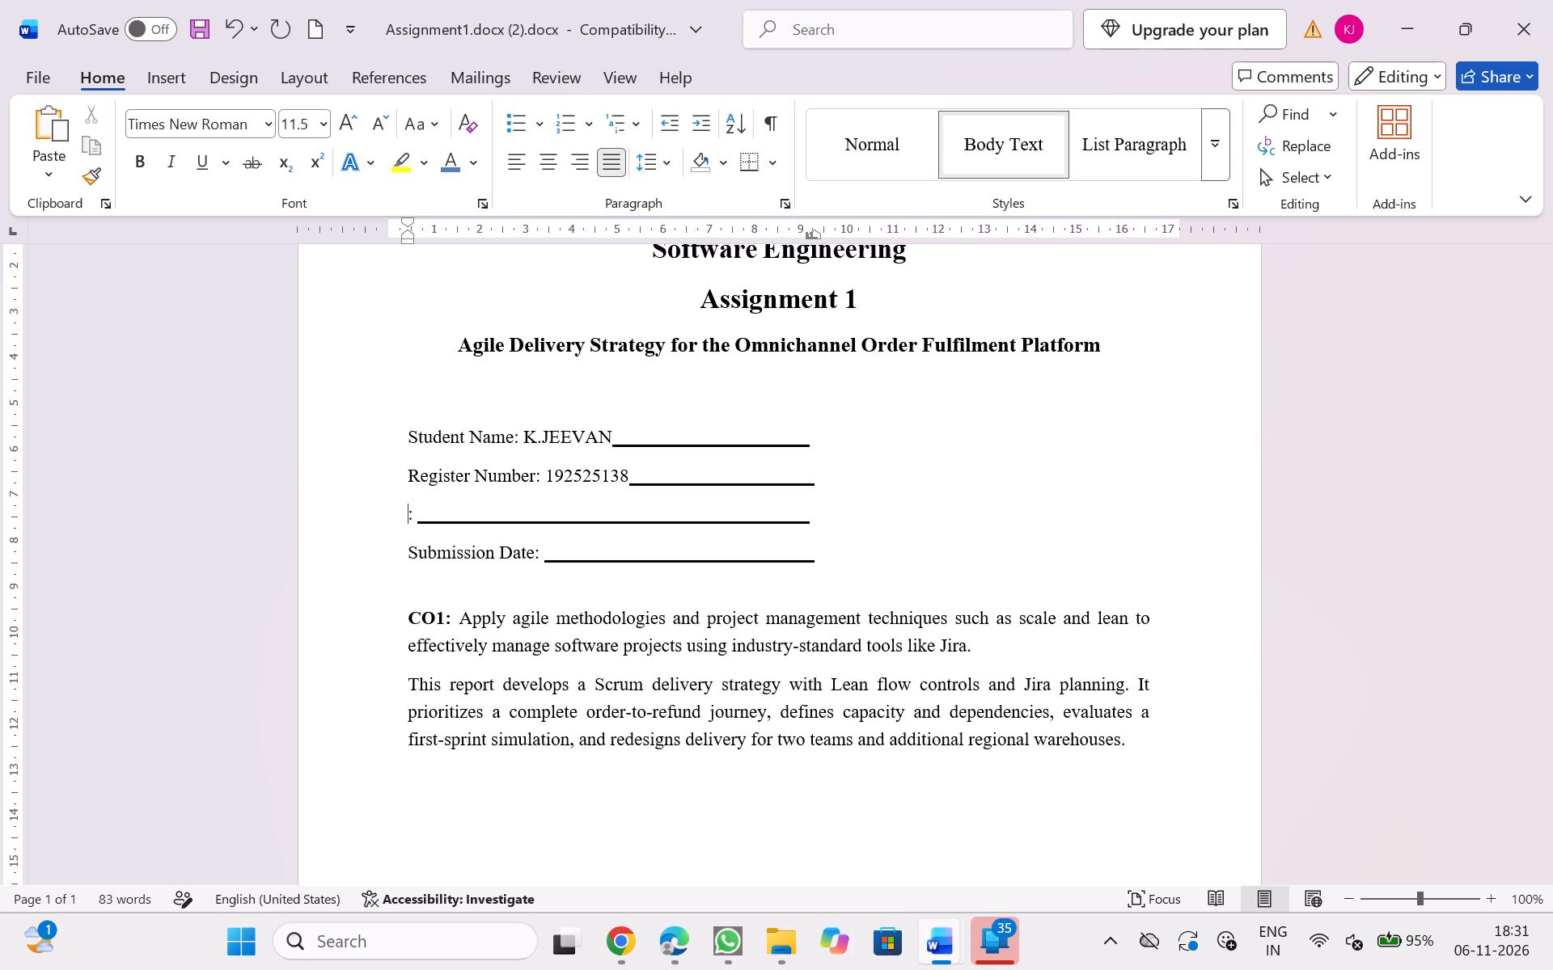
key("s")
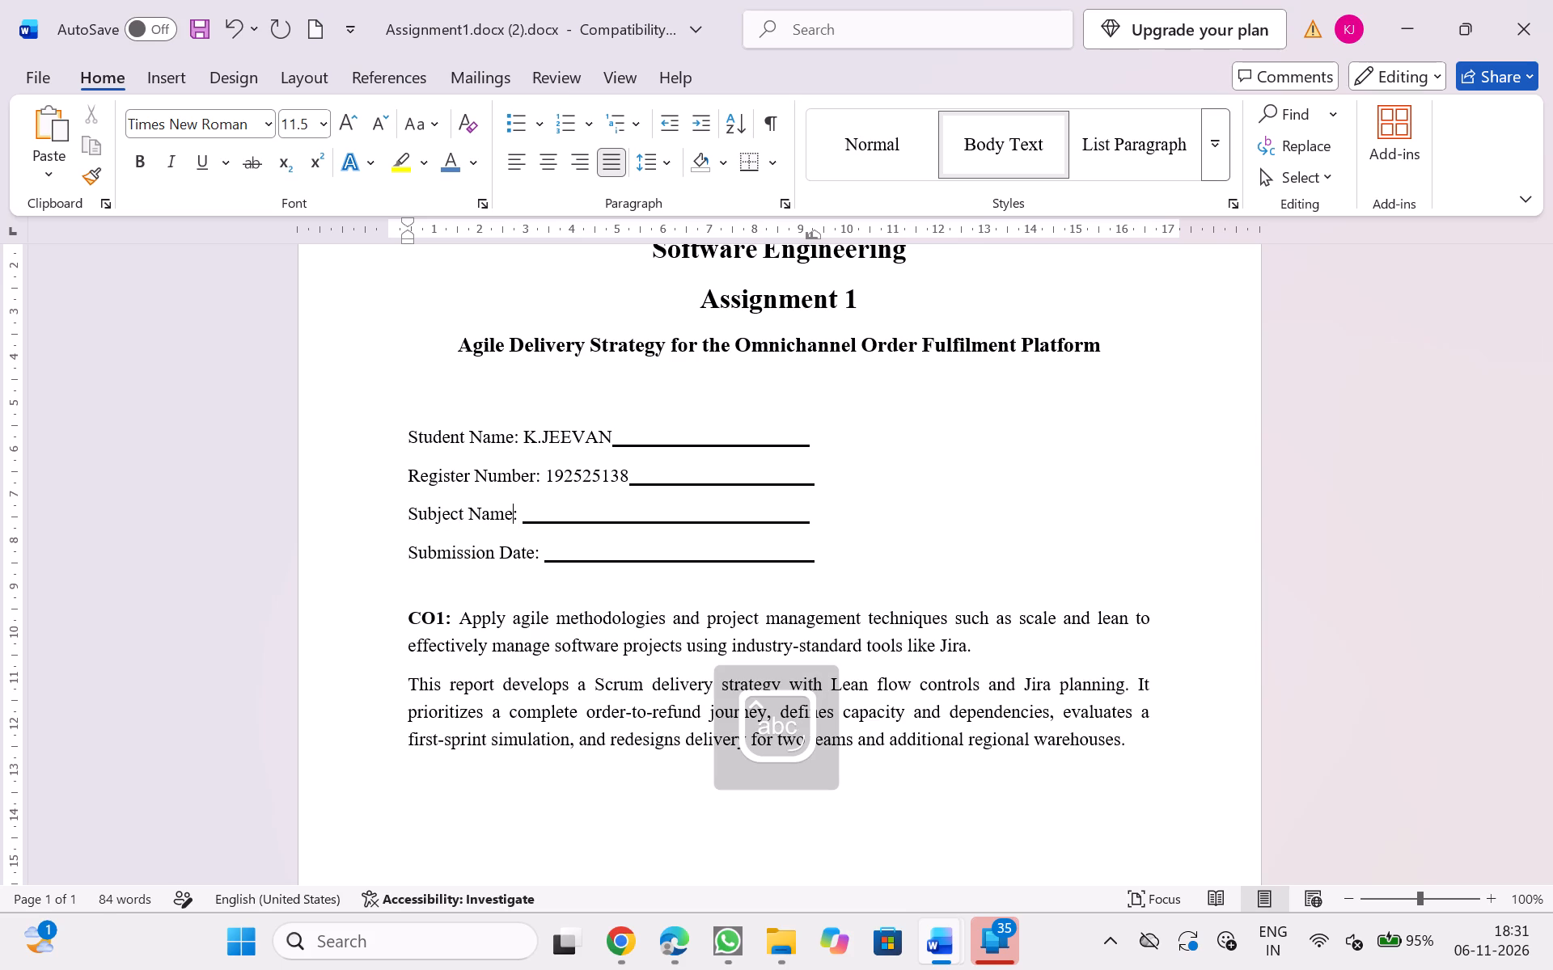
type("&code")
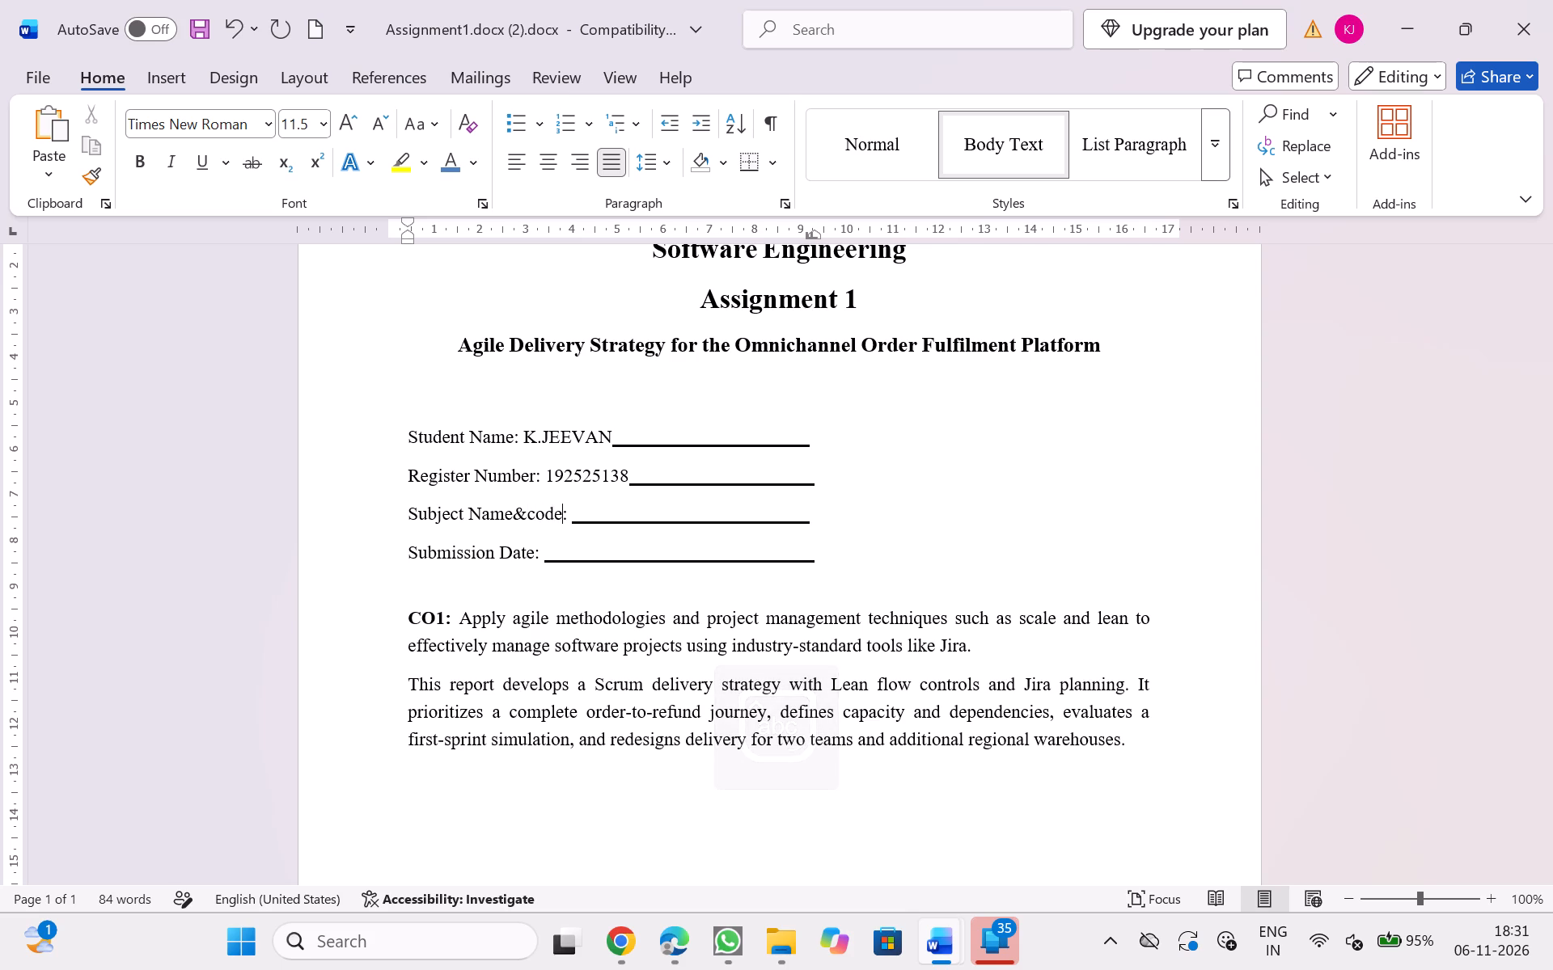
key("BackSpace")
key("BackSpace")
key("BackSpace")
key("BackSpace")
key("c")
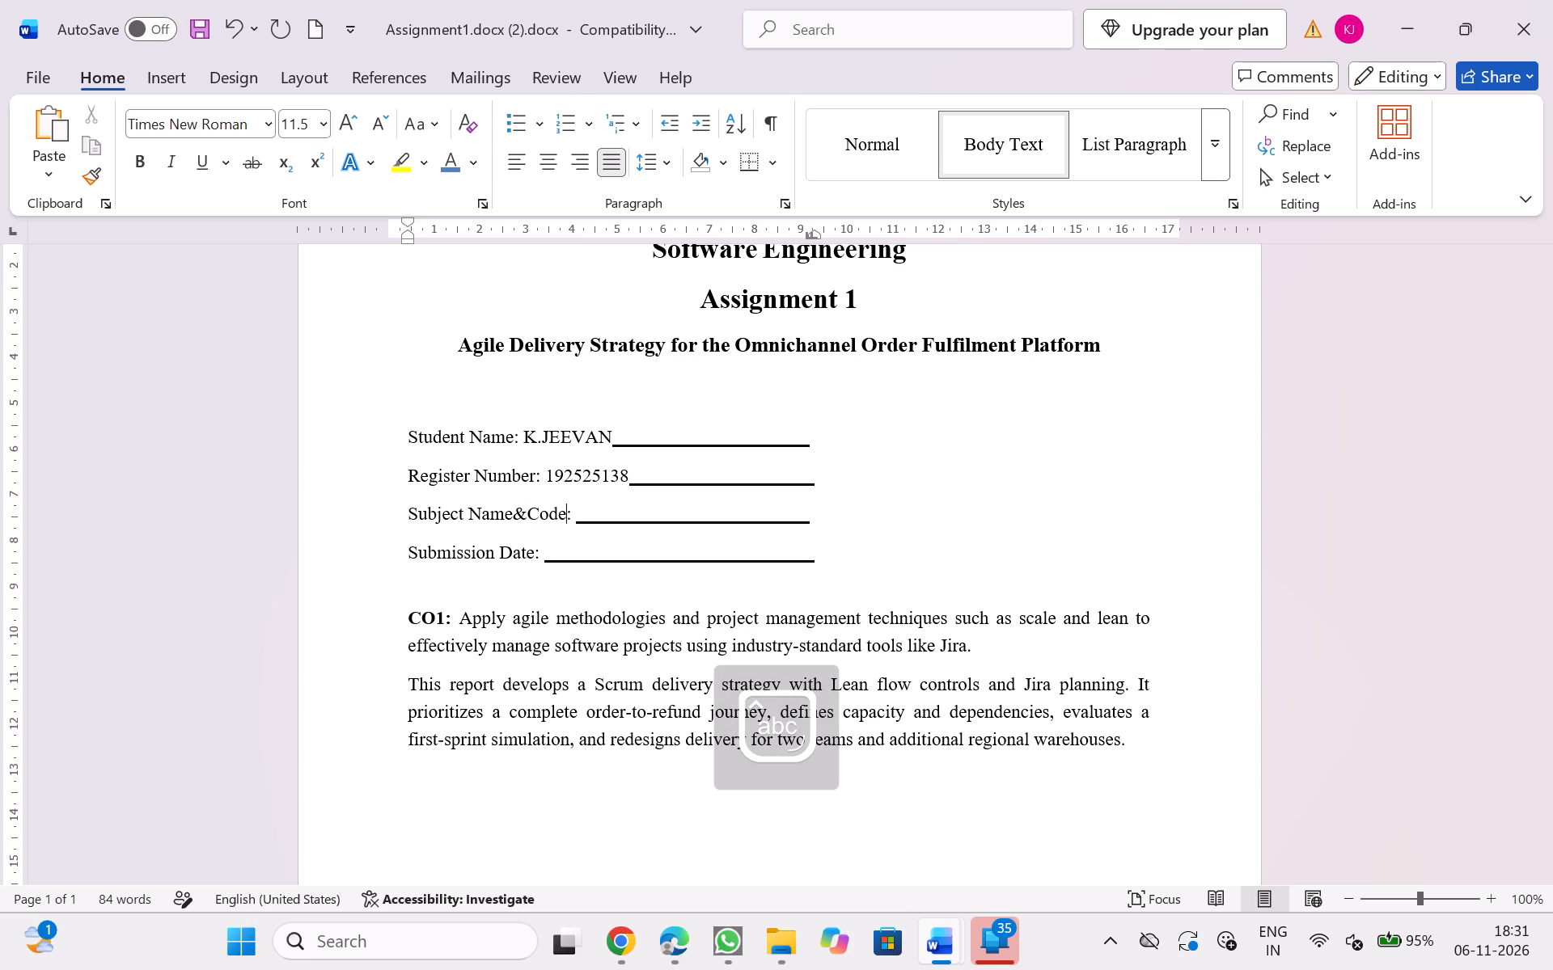
Enter "CSA1016-Software Engineering" as the subject name and code.
left_click(590, 512)
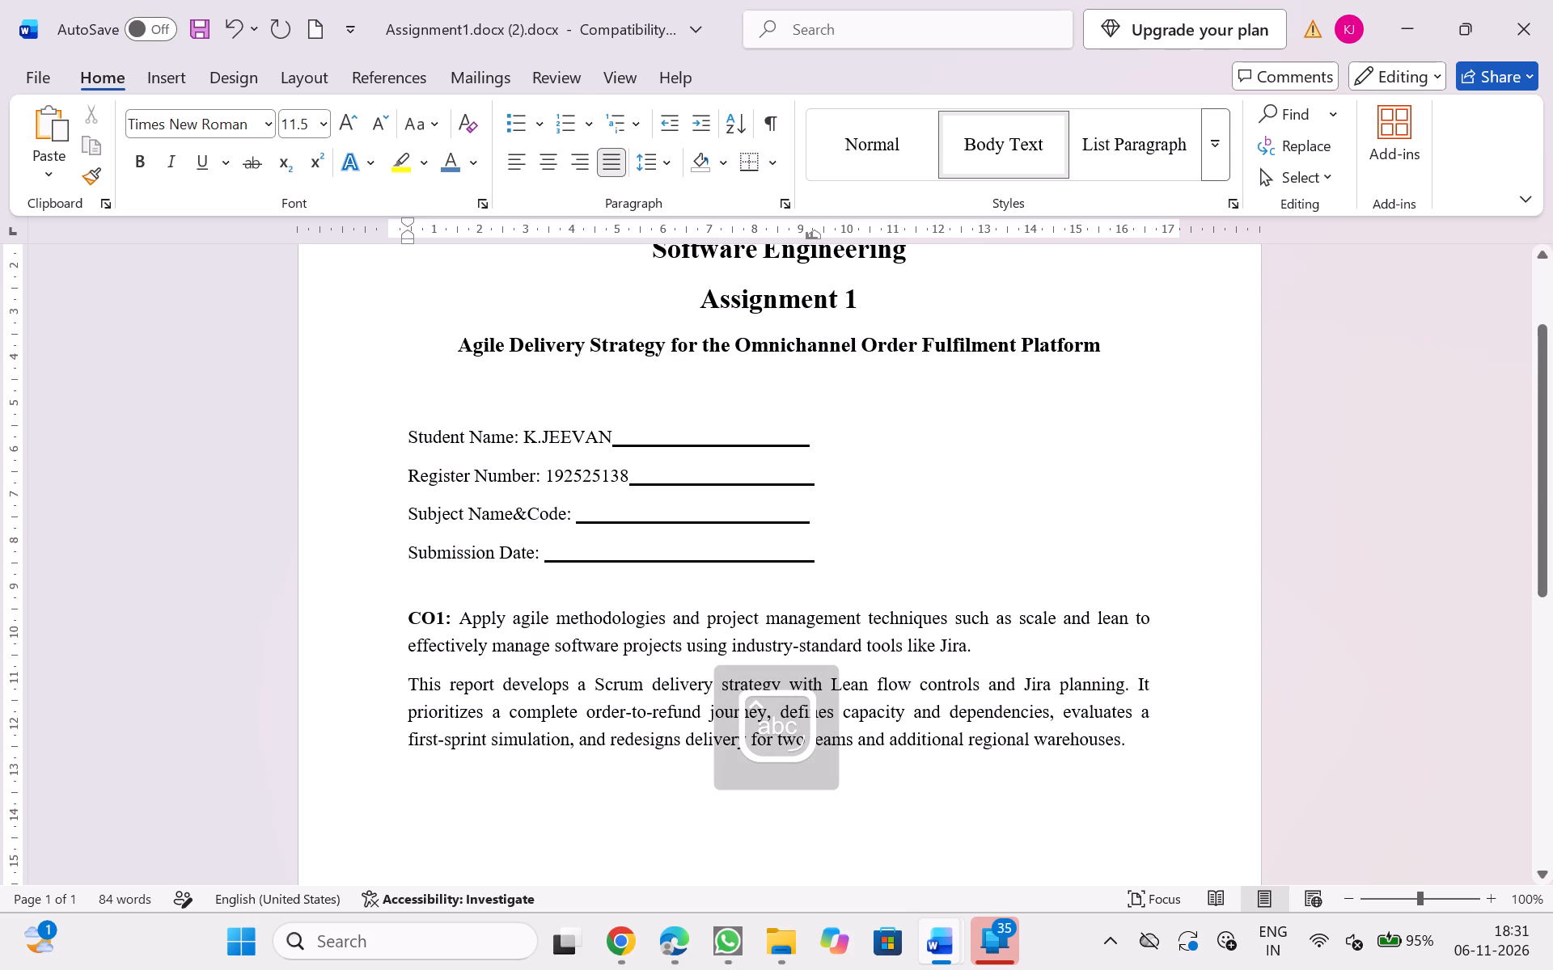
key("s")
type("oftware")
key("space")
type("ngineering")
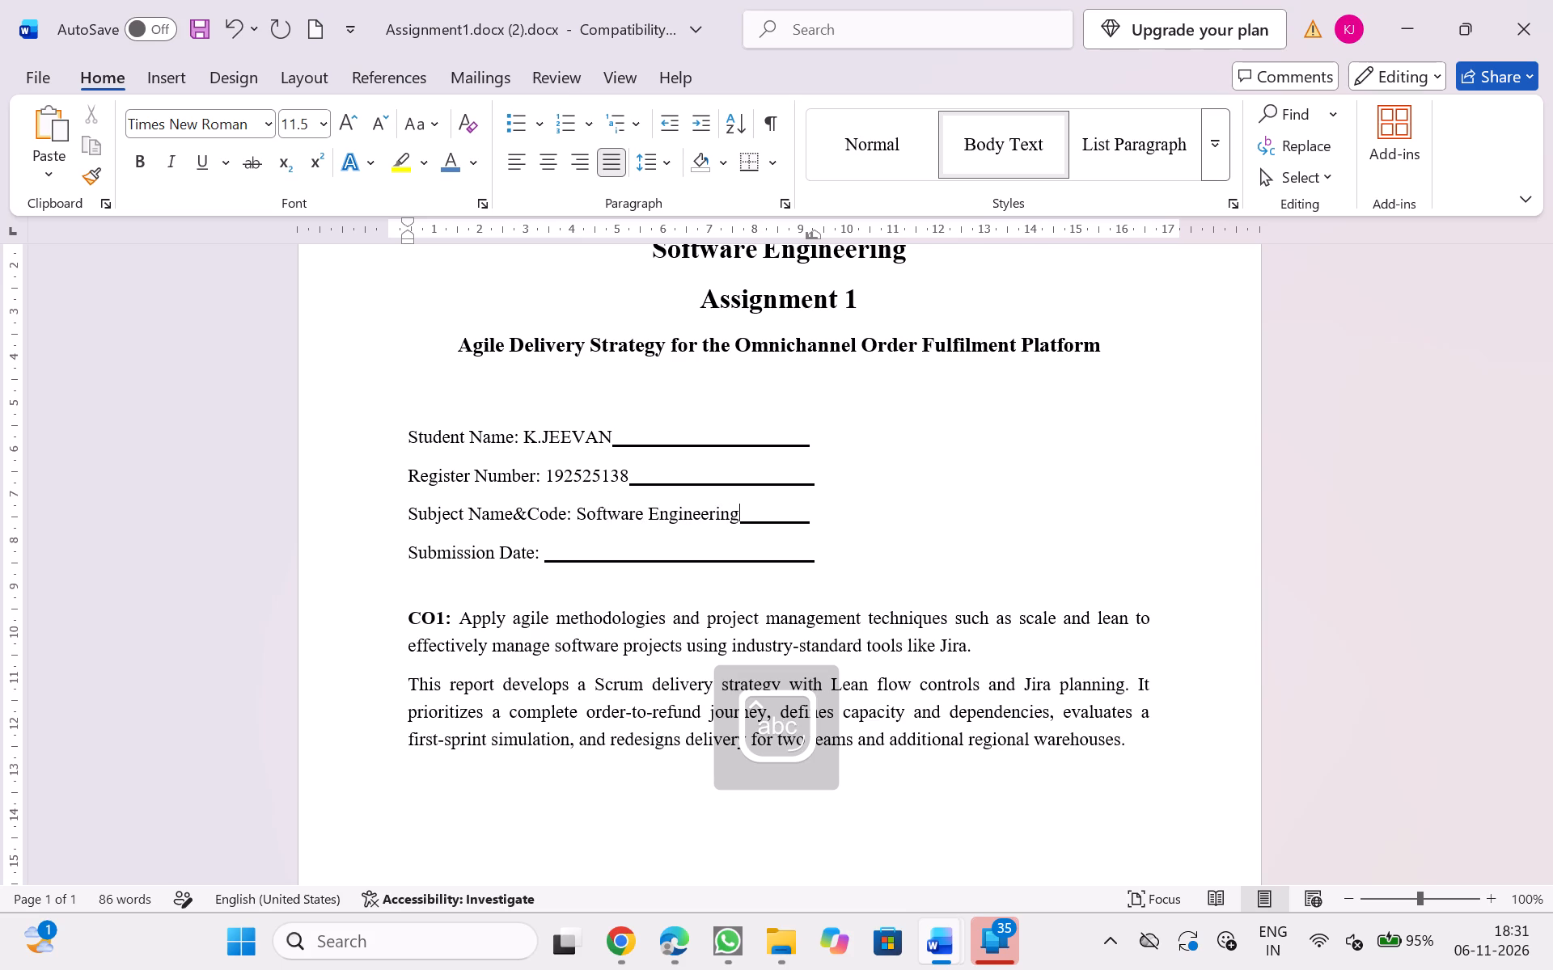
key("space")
left_click(574, 515)
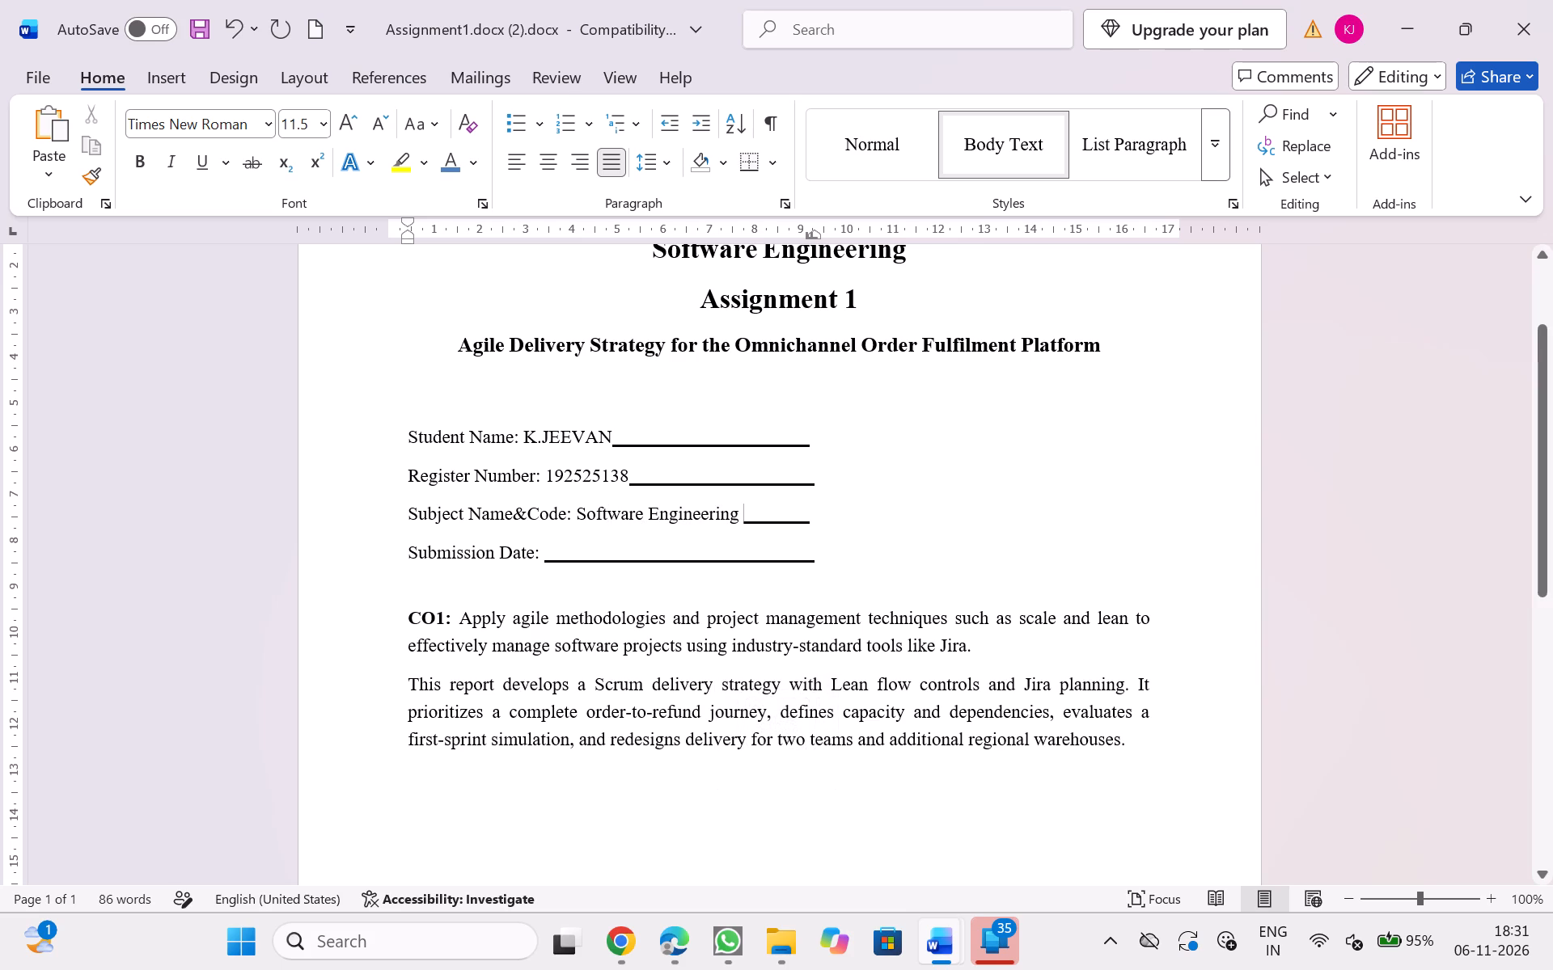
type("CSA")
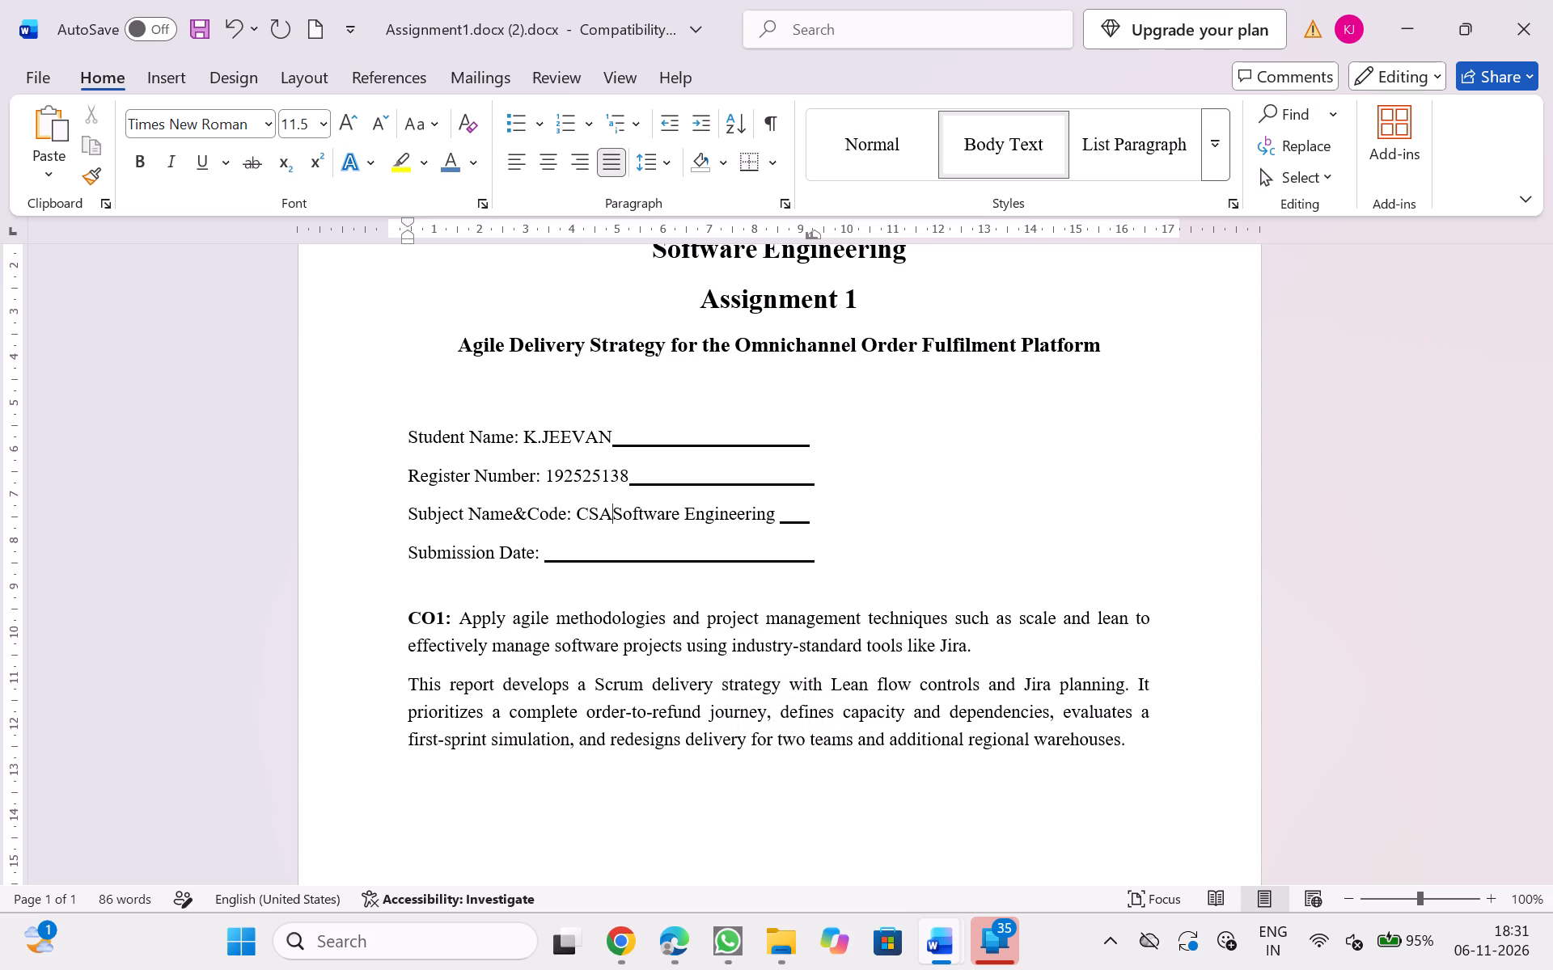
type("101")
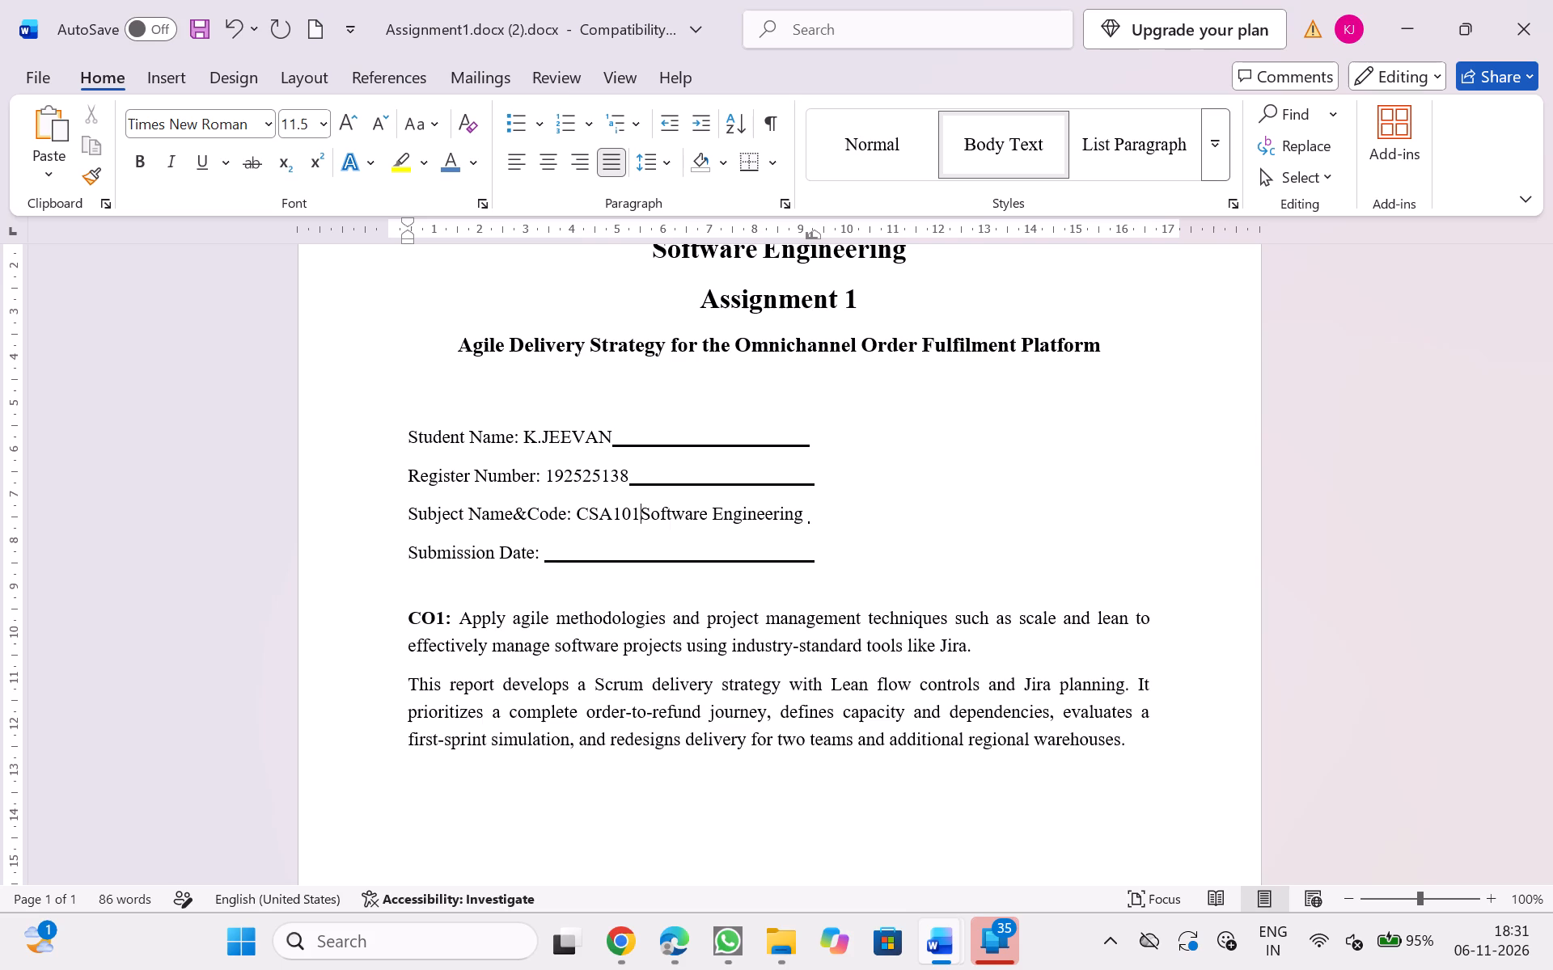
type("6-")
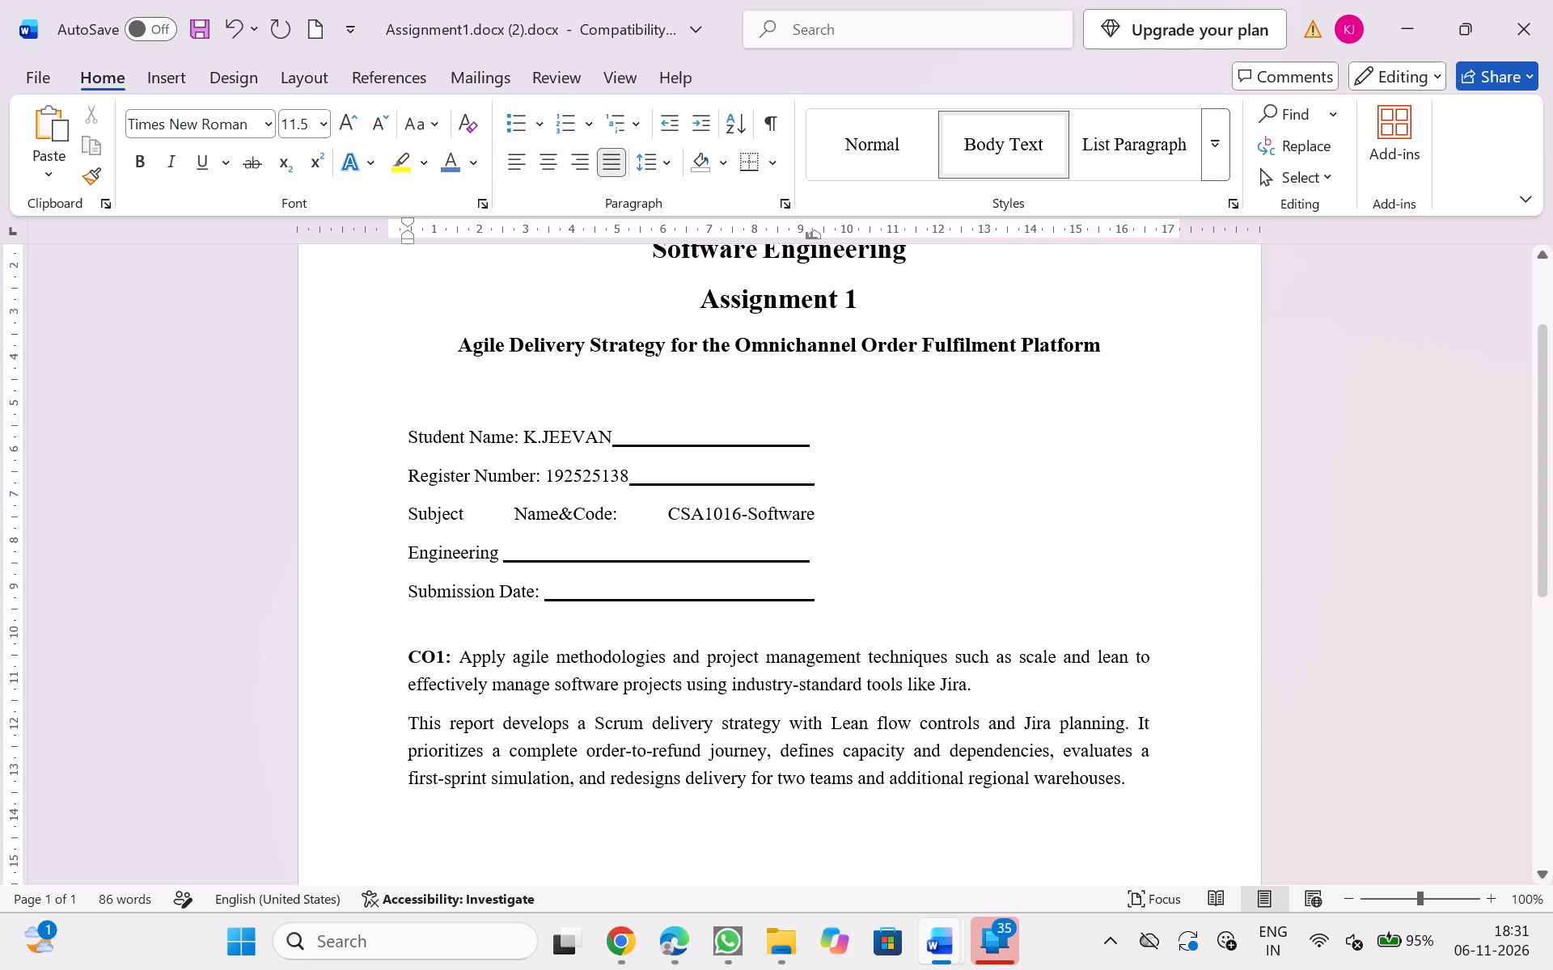
Remove the space before CSA1016 and the leftover blank underline beneath the subject line, keeping Submission Date on its own line.
left_click(671, 513)
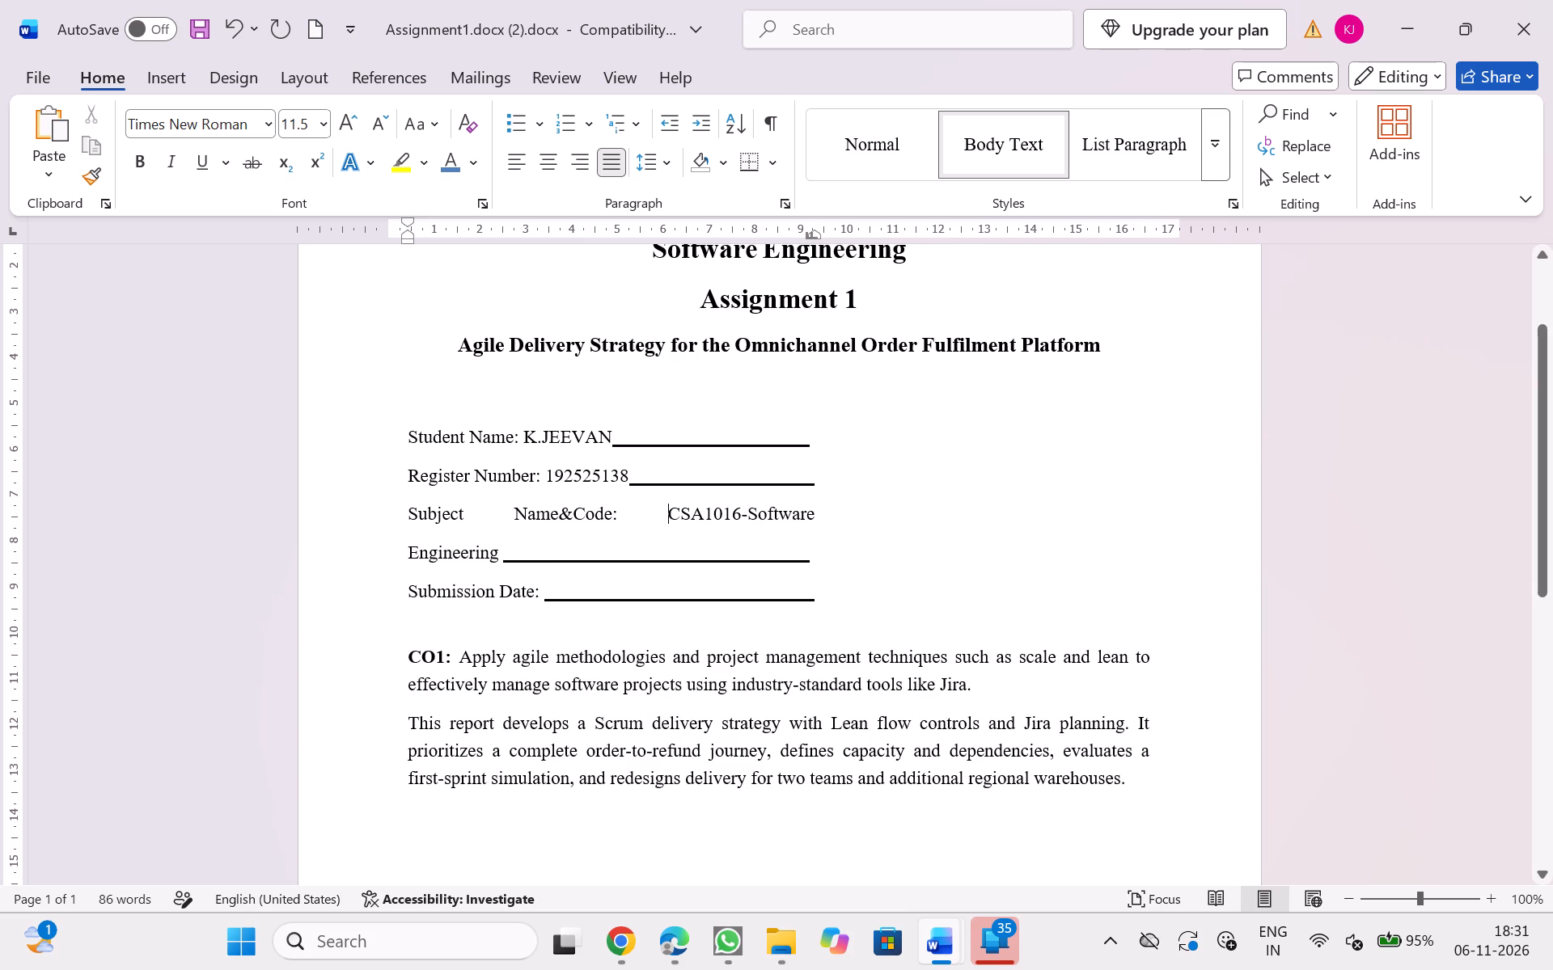
key("BackSpace")
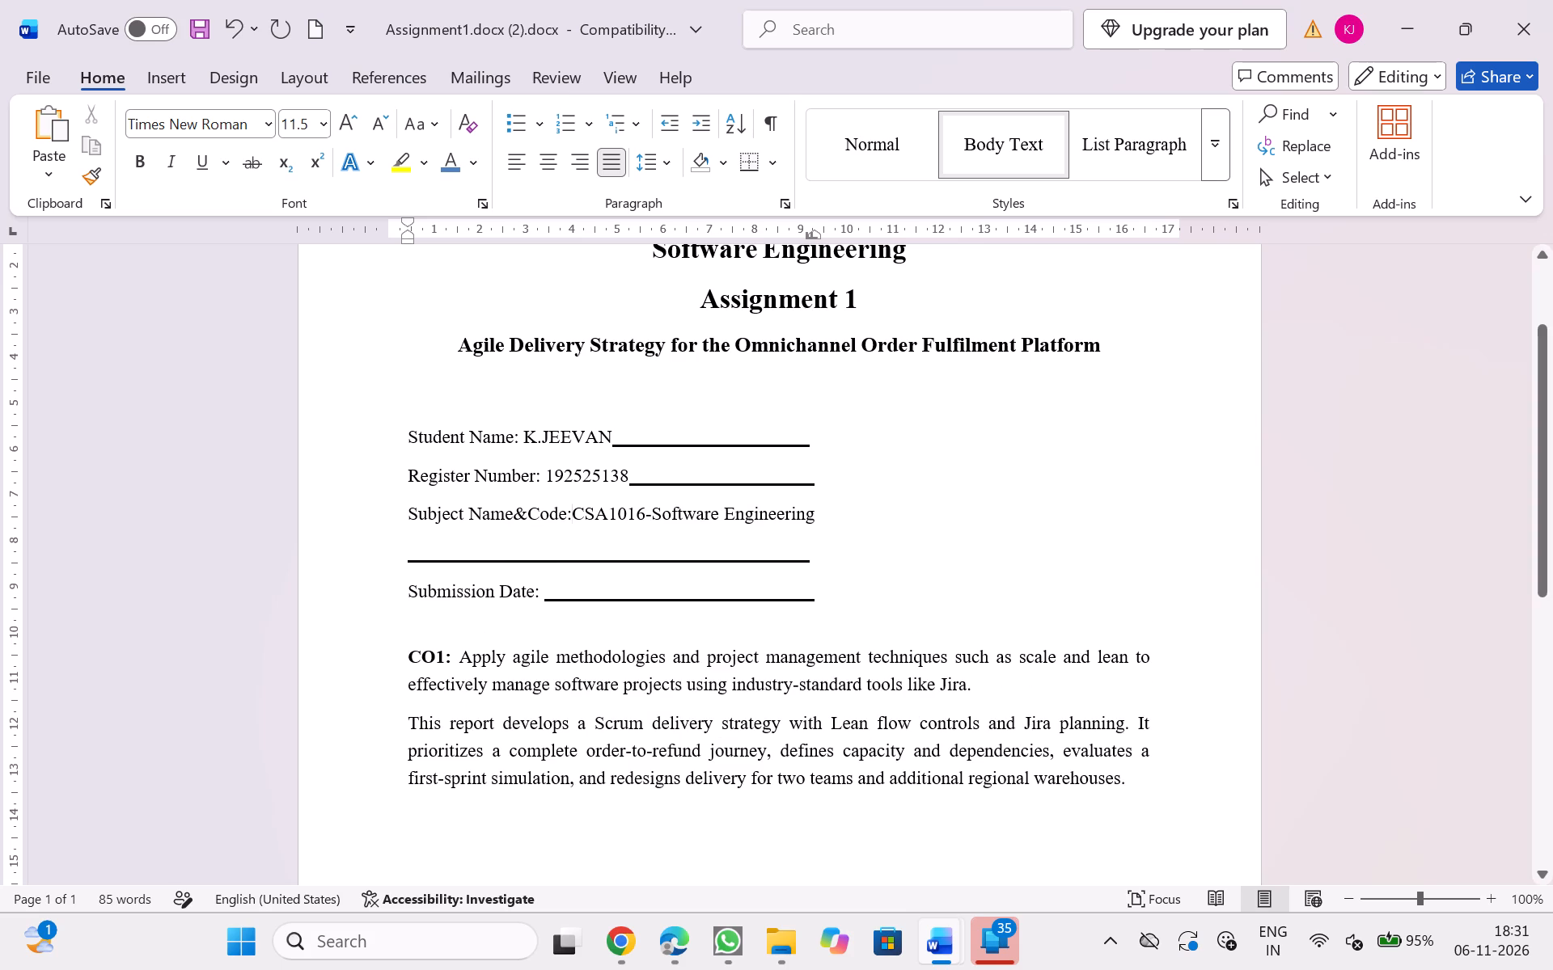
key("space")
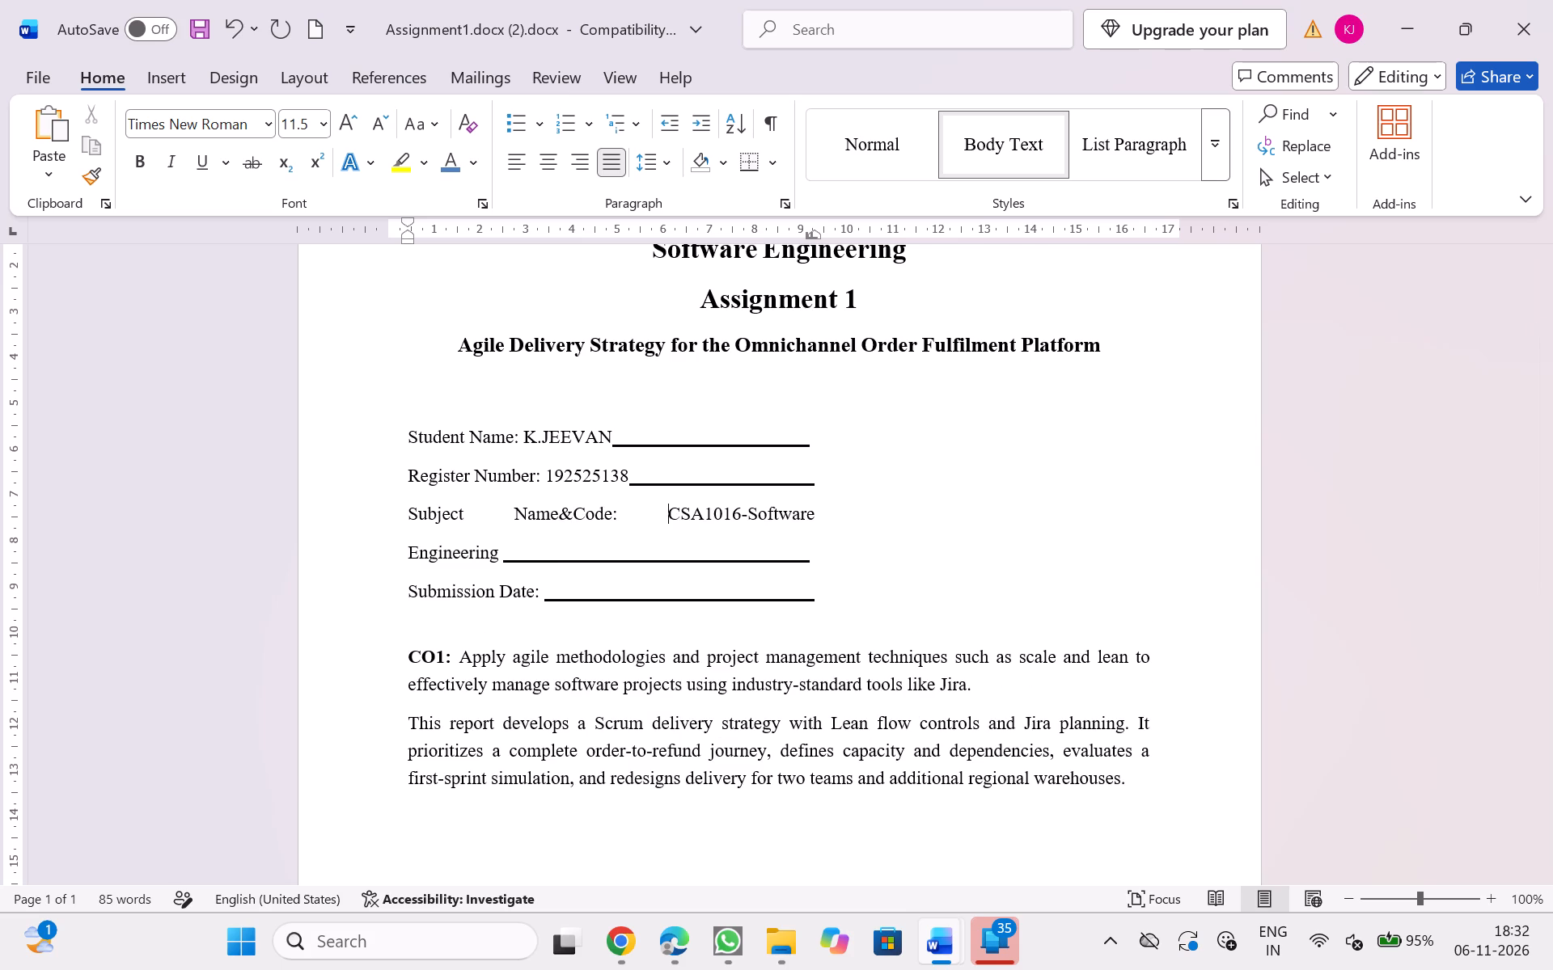
key("ctrl+z")
left_click(829, 558)
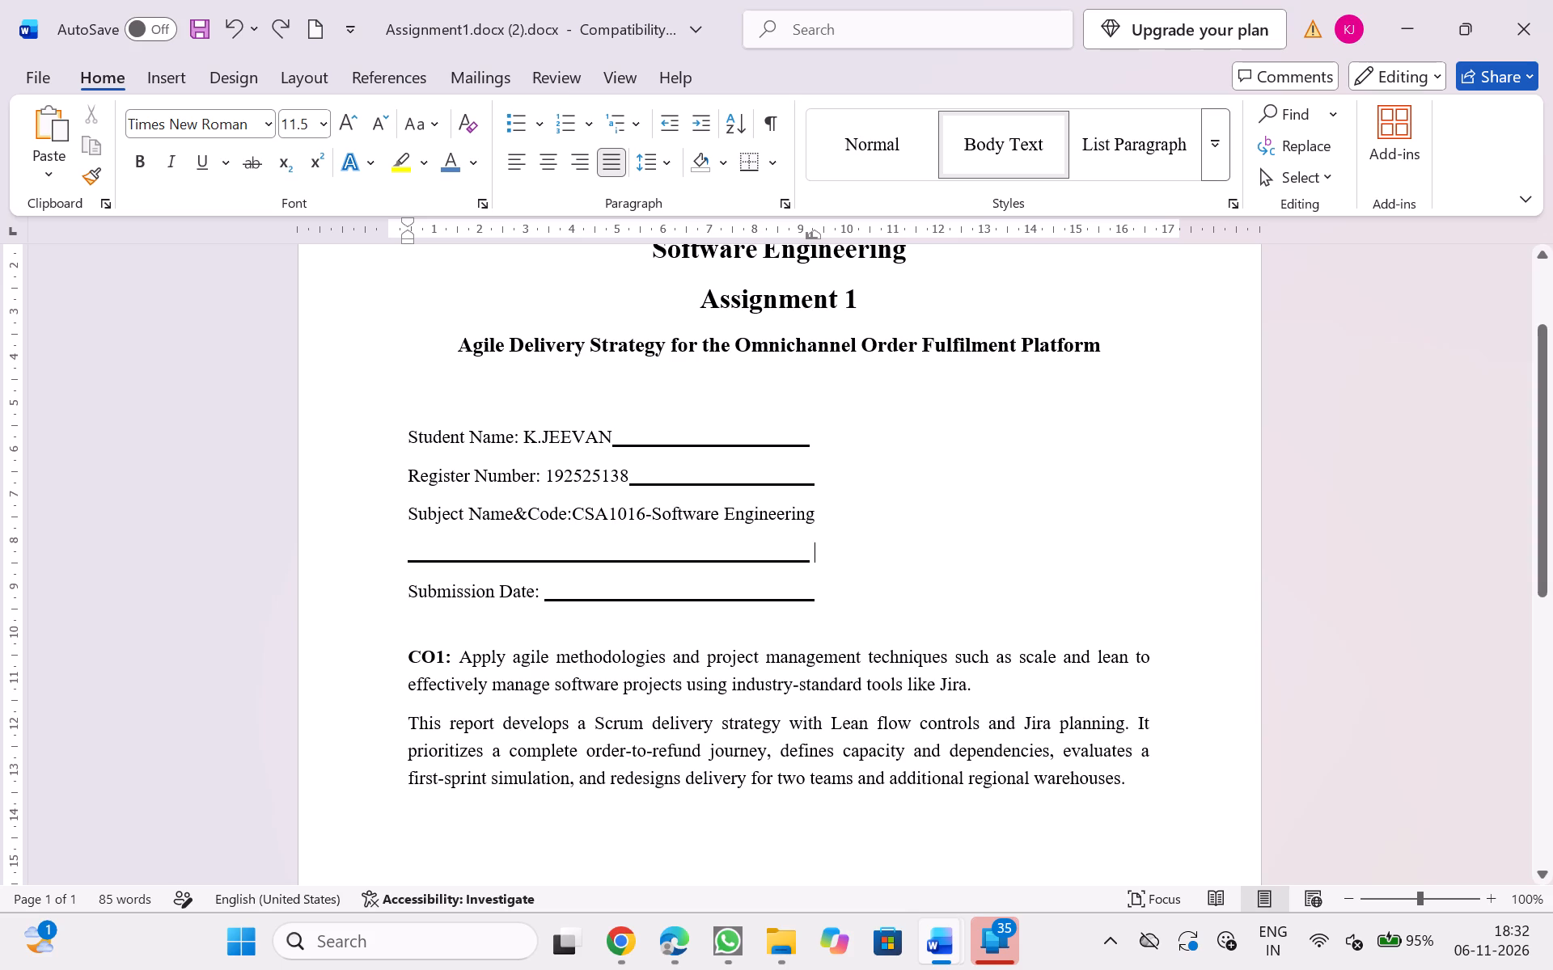
key("BackSpace")
key("BackSpace")
key("BackSpace")
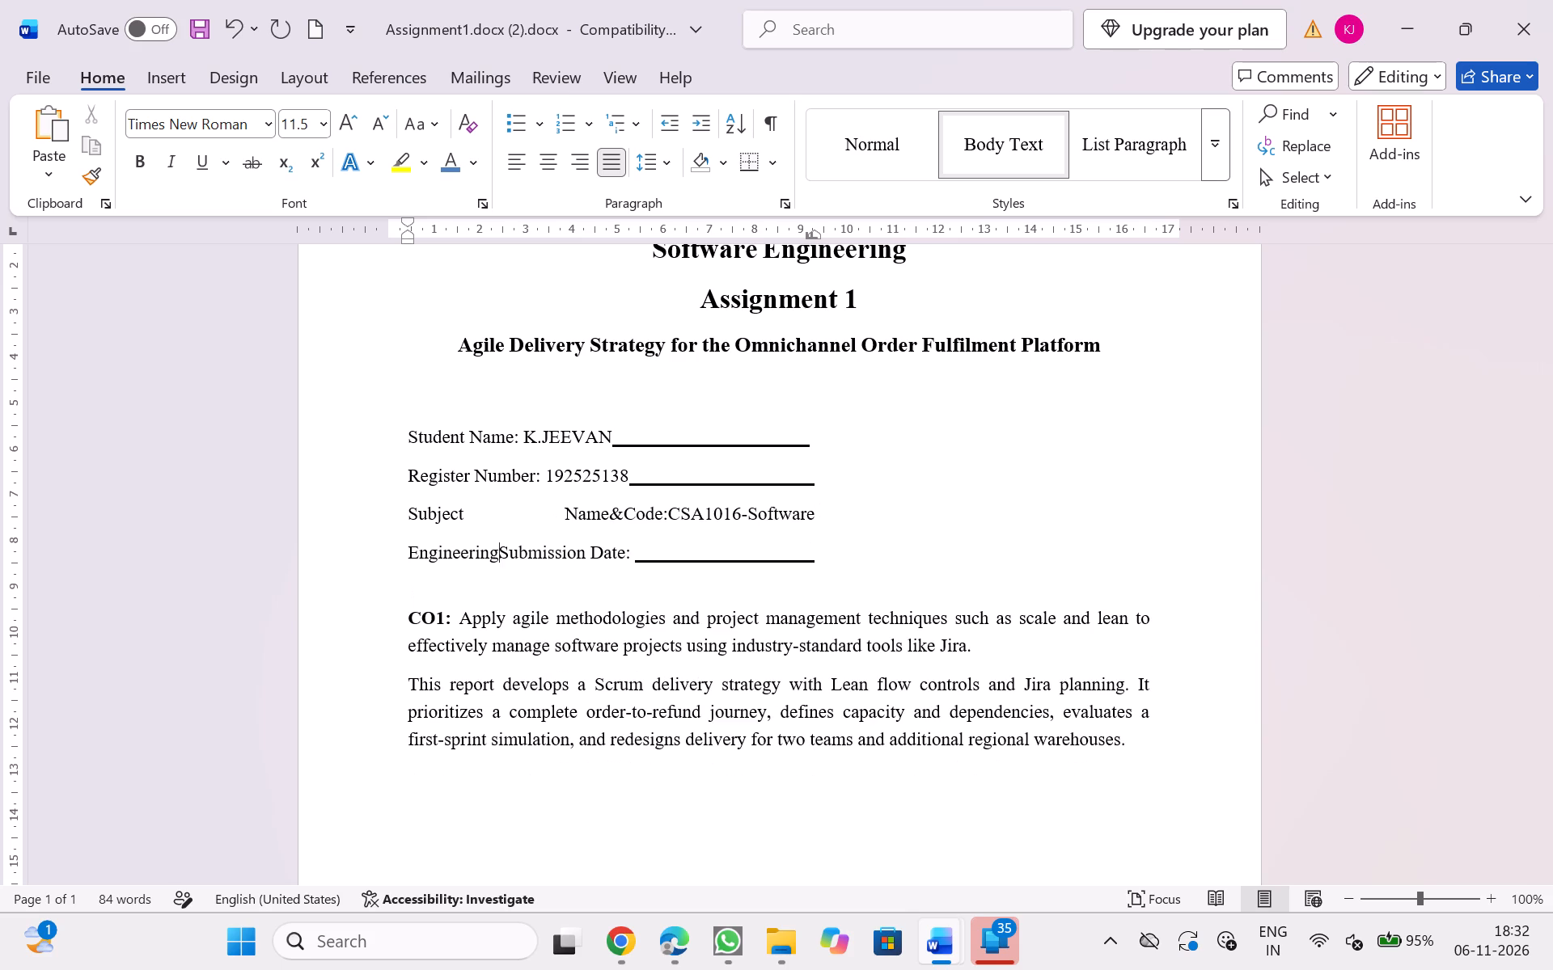
key("ctrl+z")
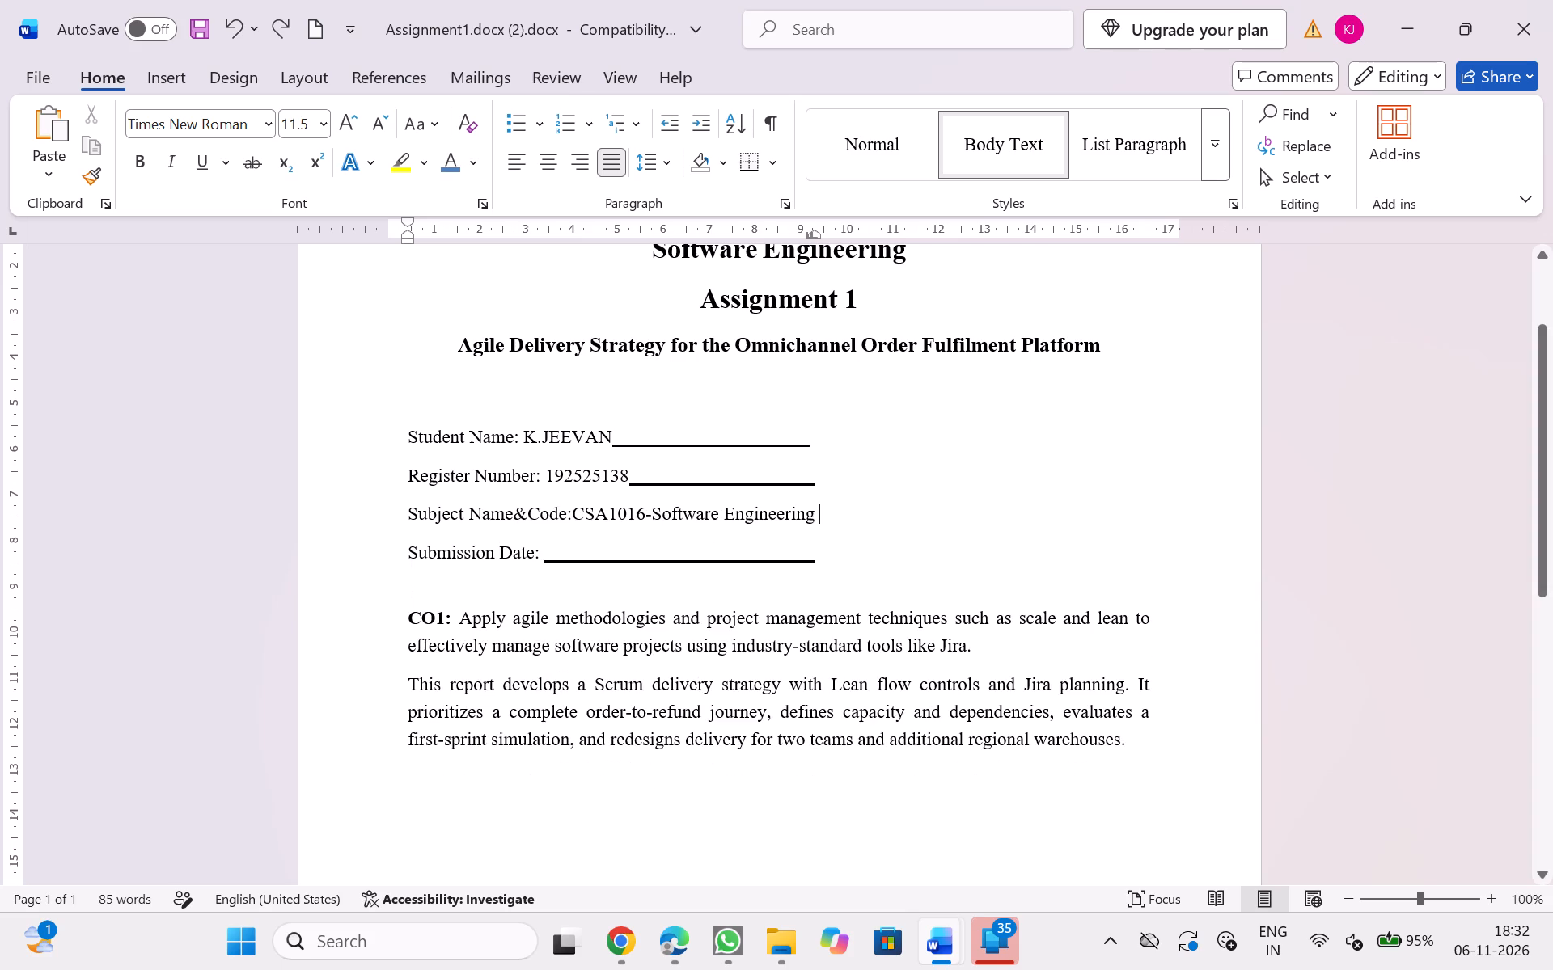
Enter 06-11-2026 as the submission date.
left_click(547, 550)
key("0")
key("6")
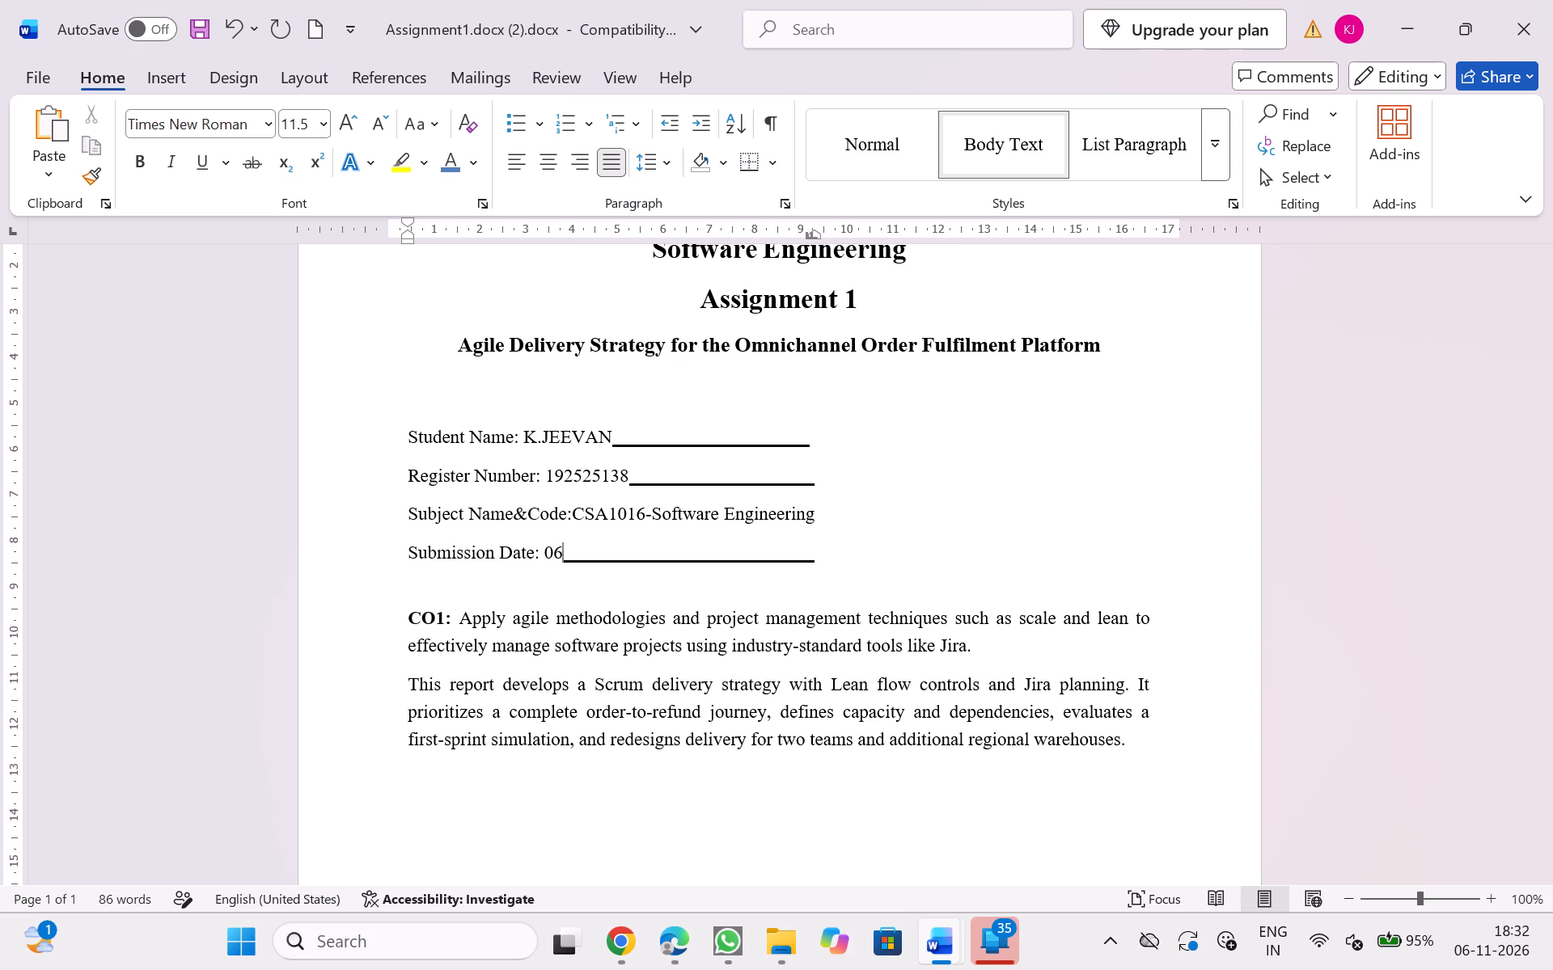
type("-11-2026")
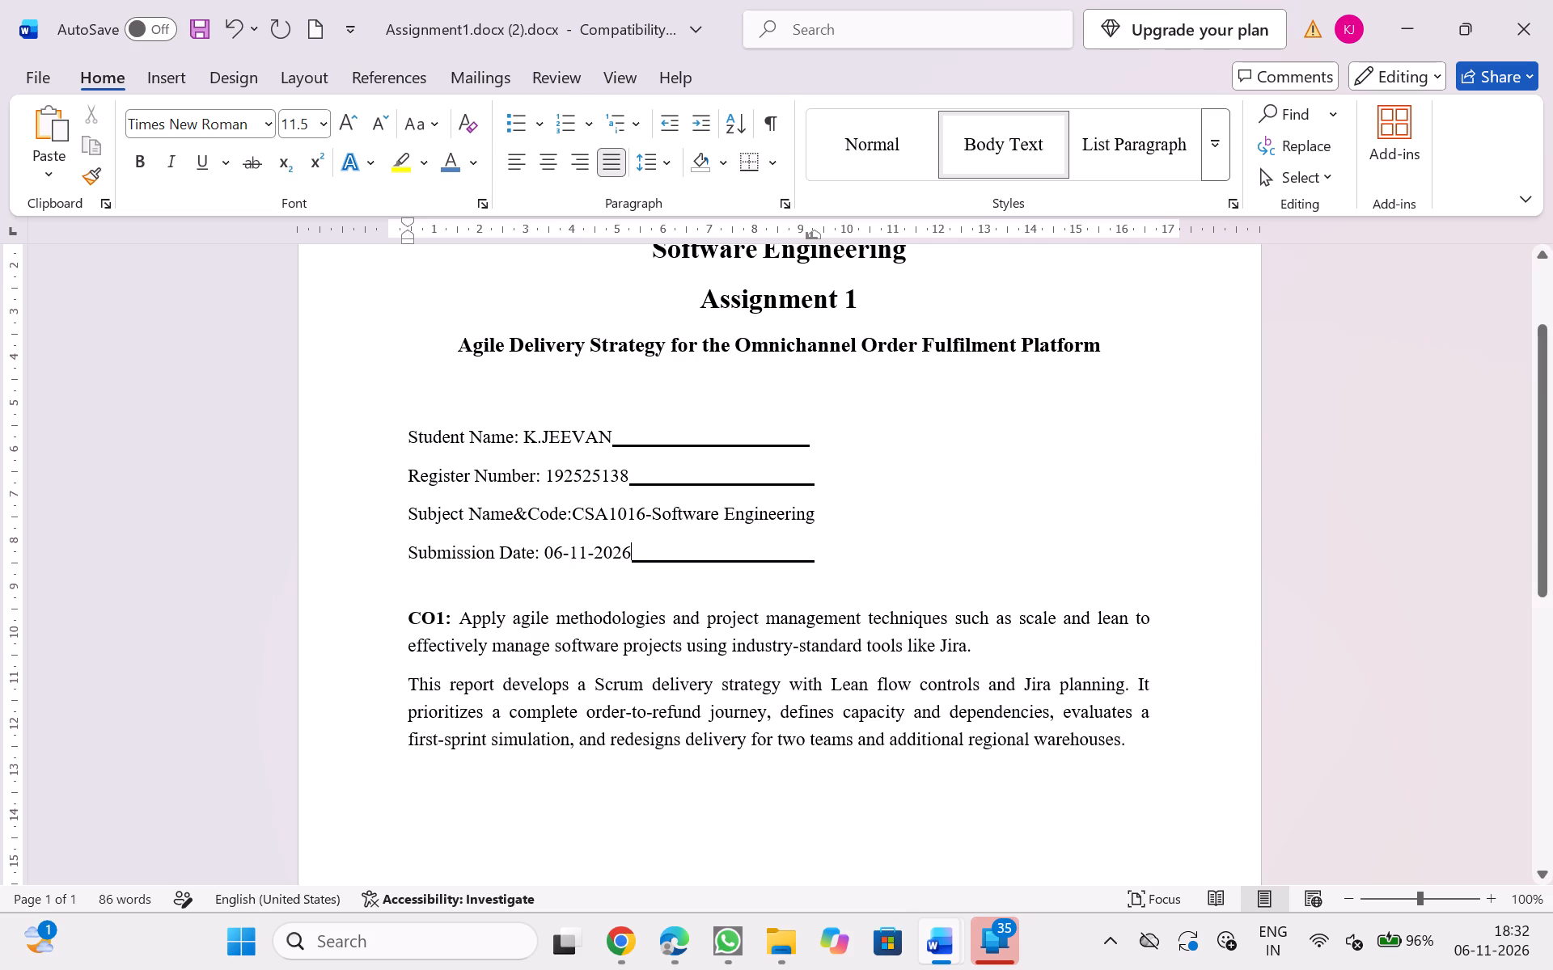
Remove the leftover blank underlines after the student name, register number and submission date, keeping each detail on its own line.
left_click(812, 443)
key("BackSpace")
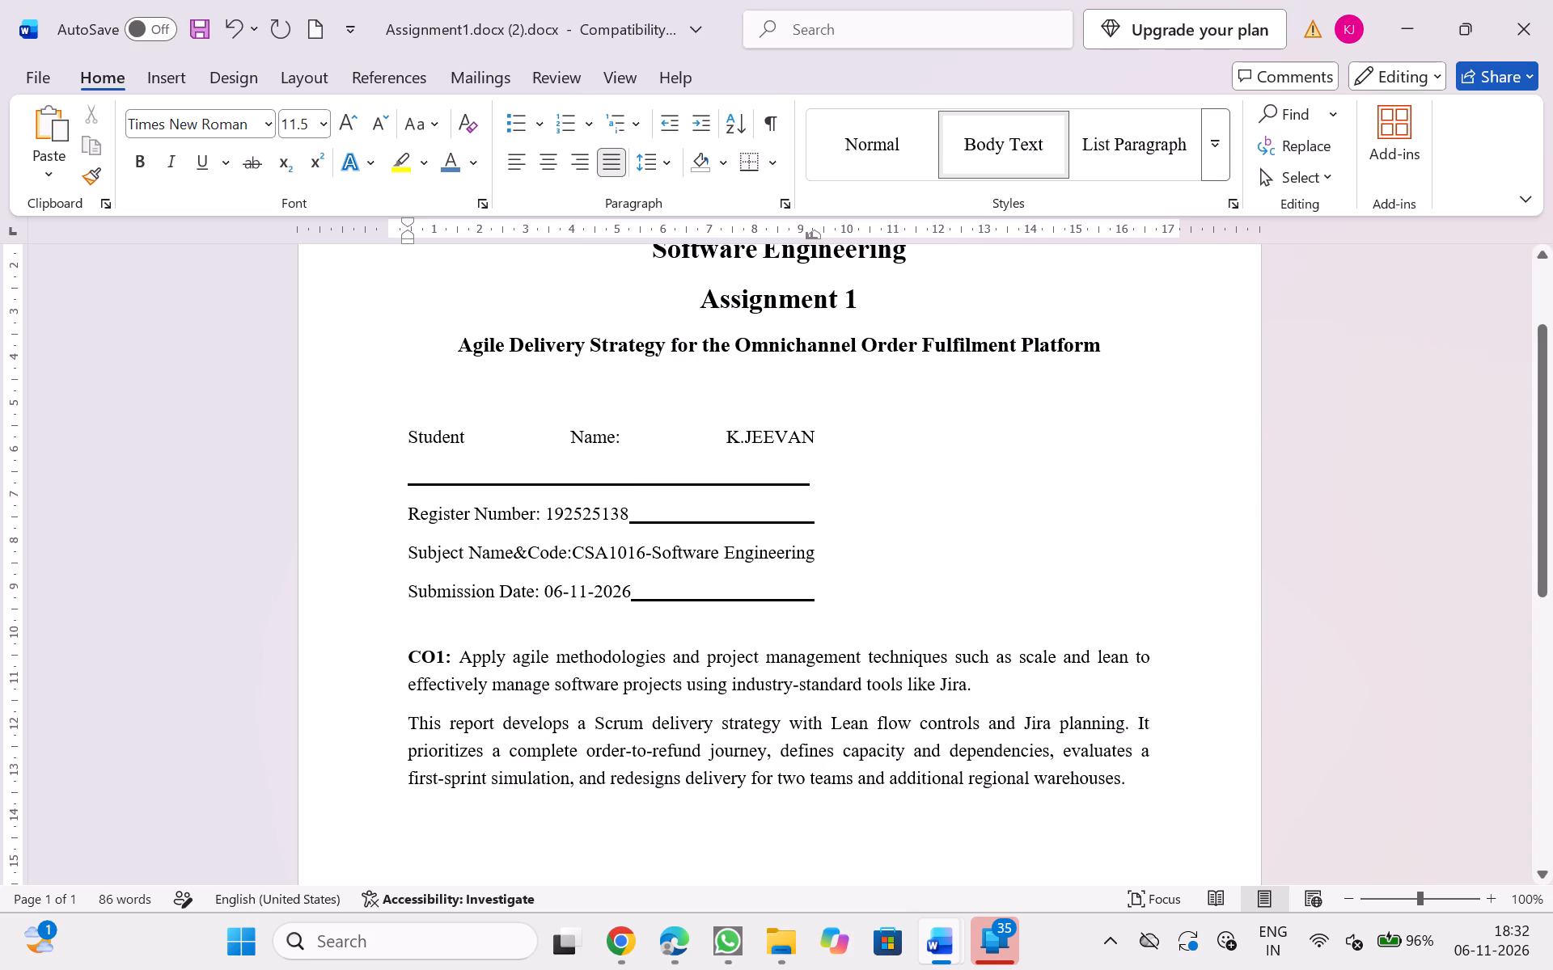
key("ctrl+z")
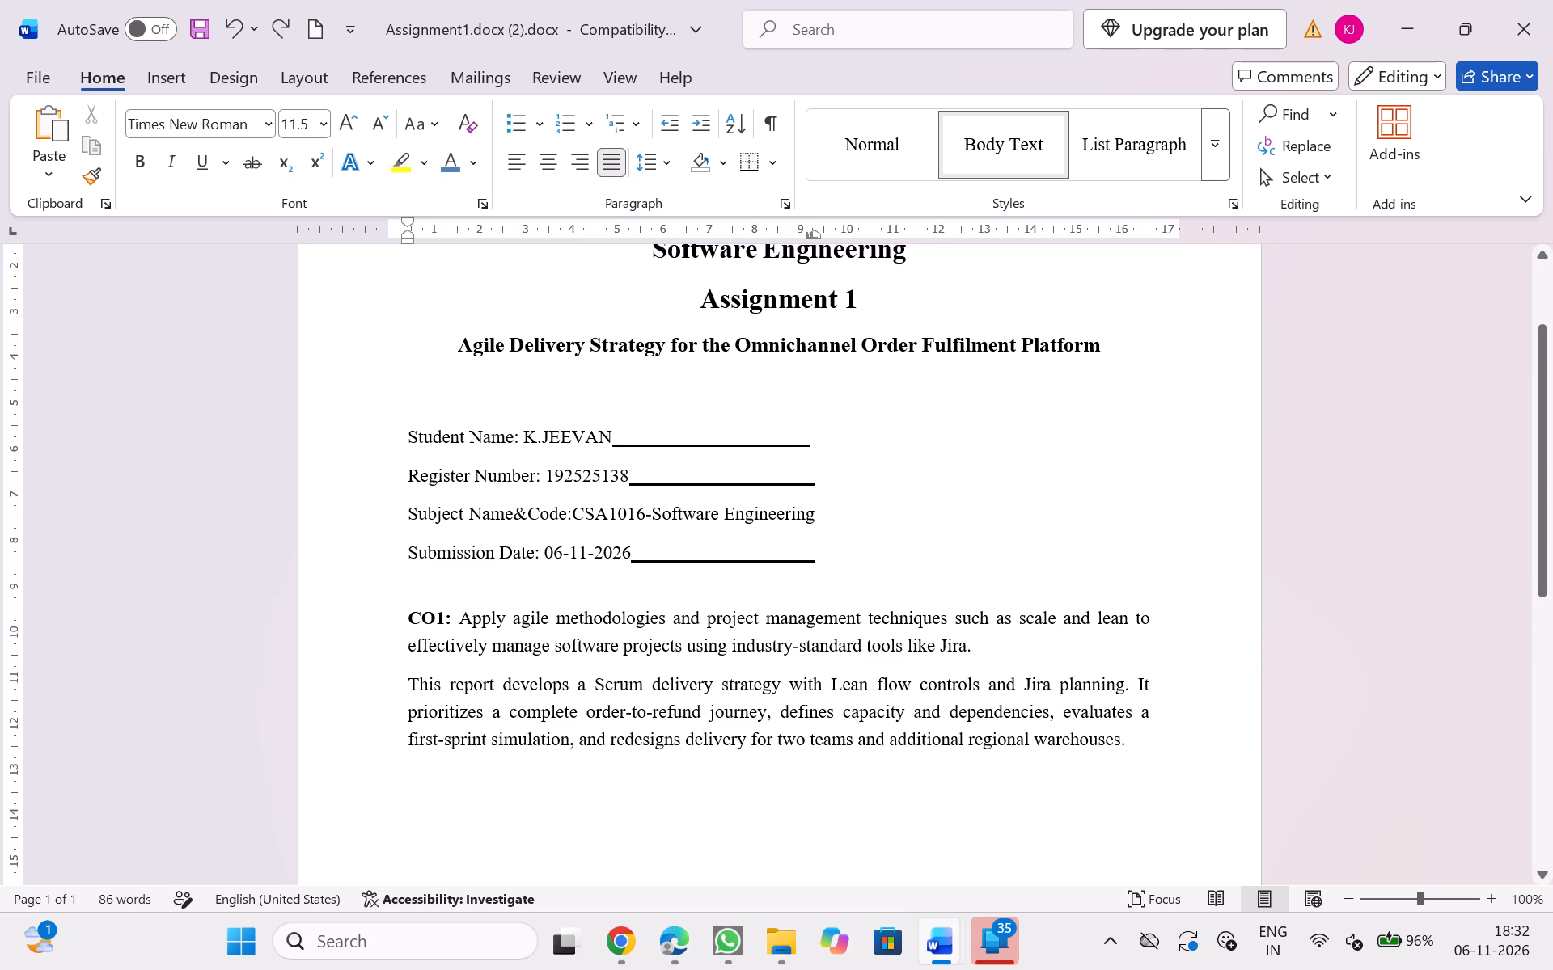
key("BackSpace")
key("BackSpace")
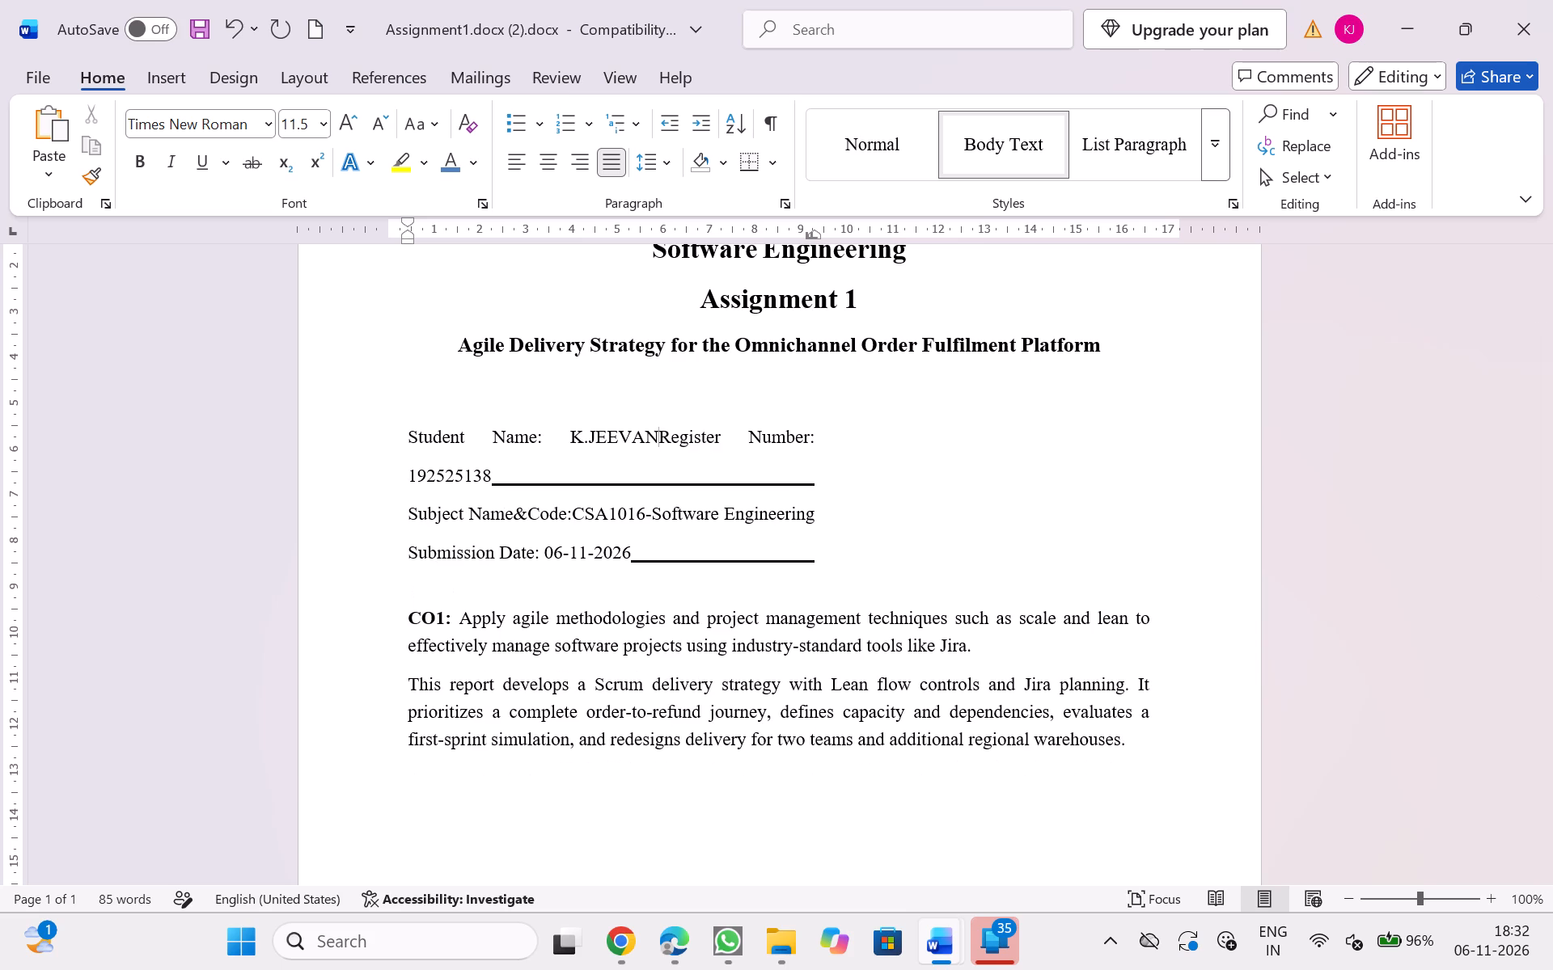
key("Return")
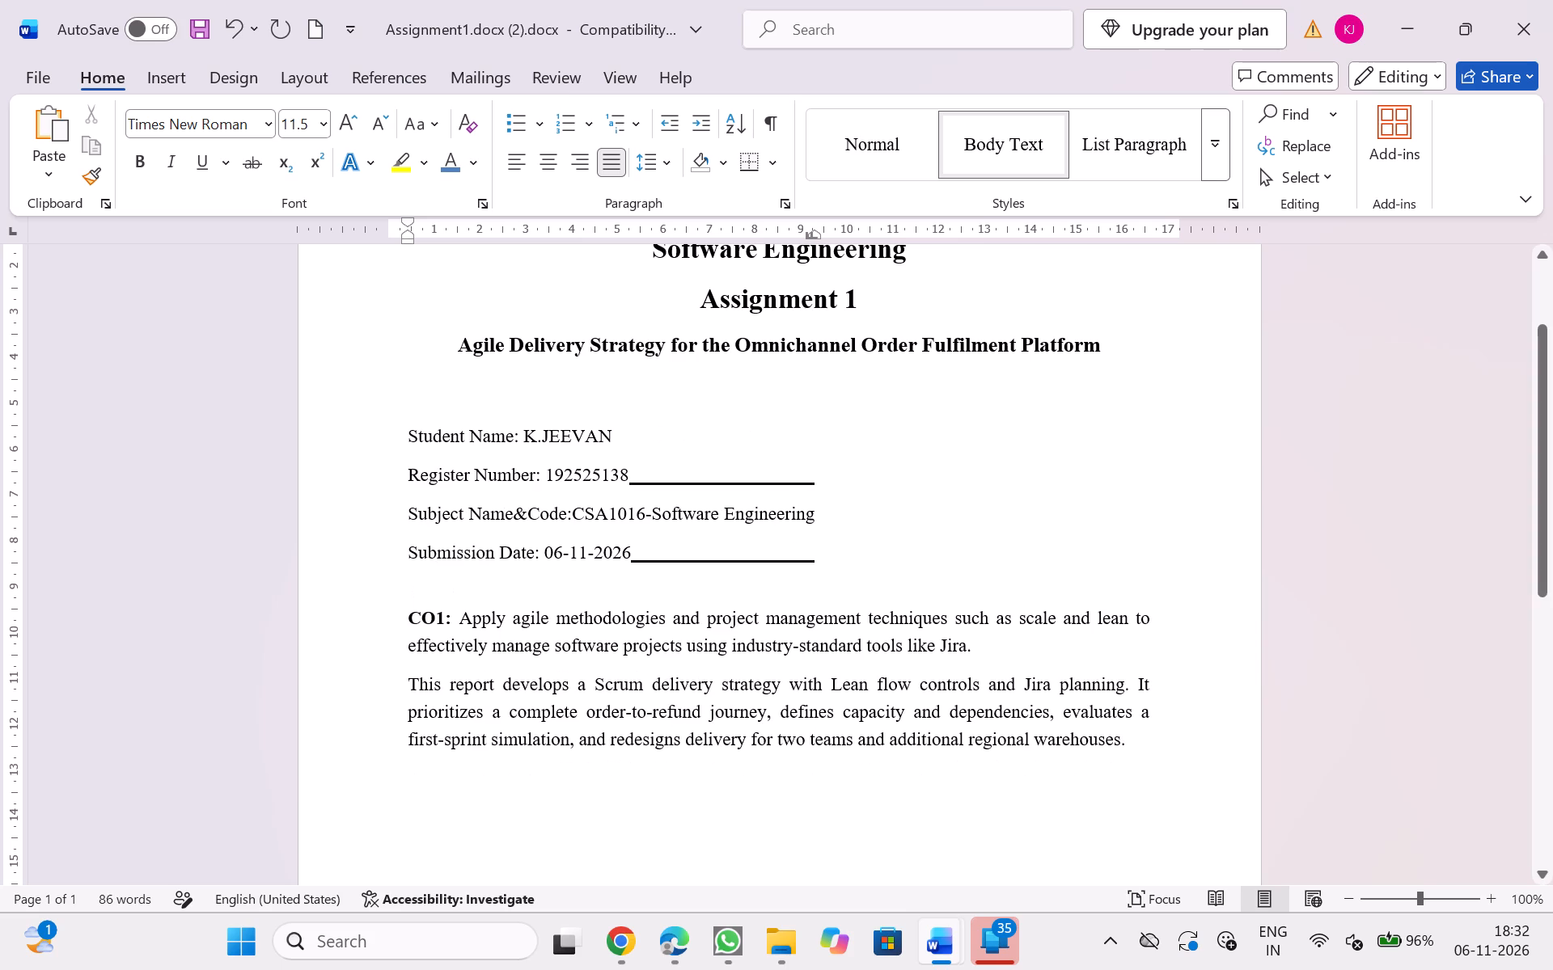
left_click(840, 495)
key("BackSpace")
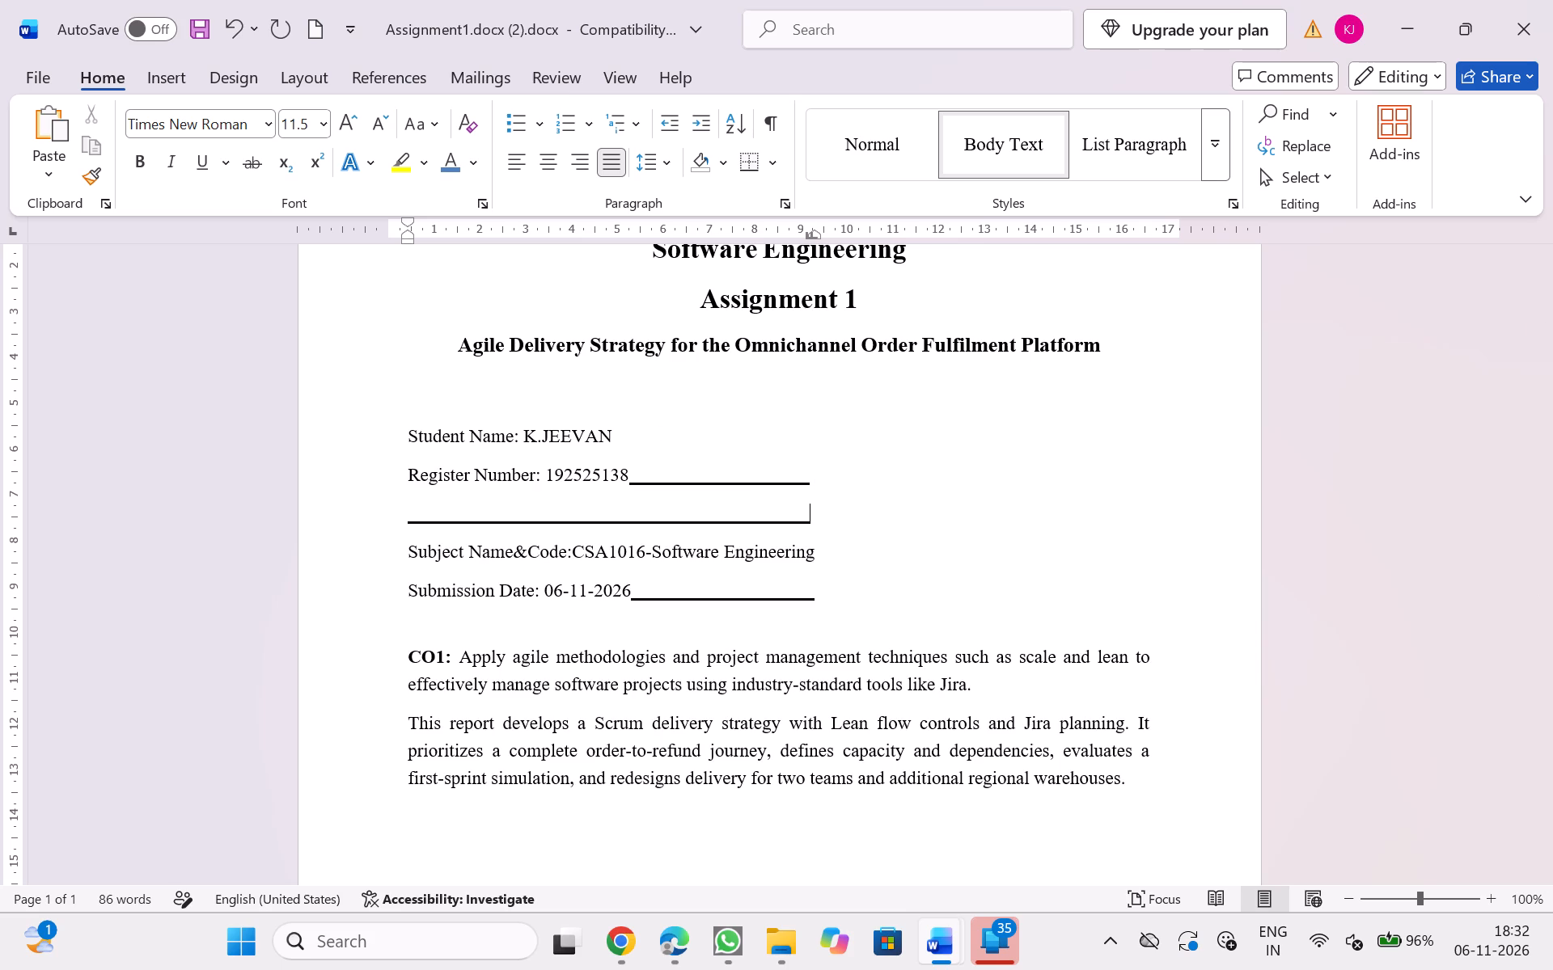
key("BackSpace")
key("BackSpace")
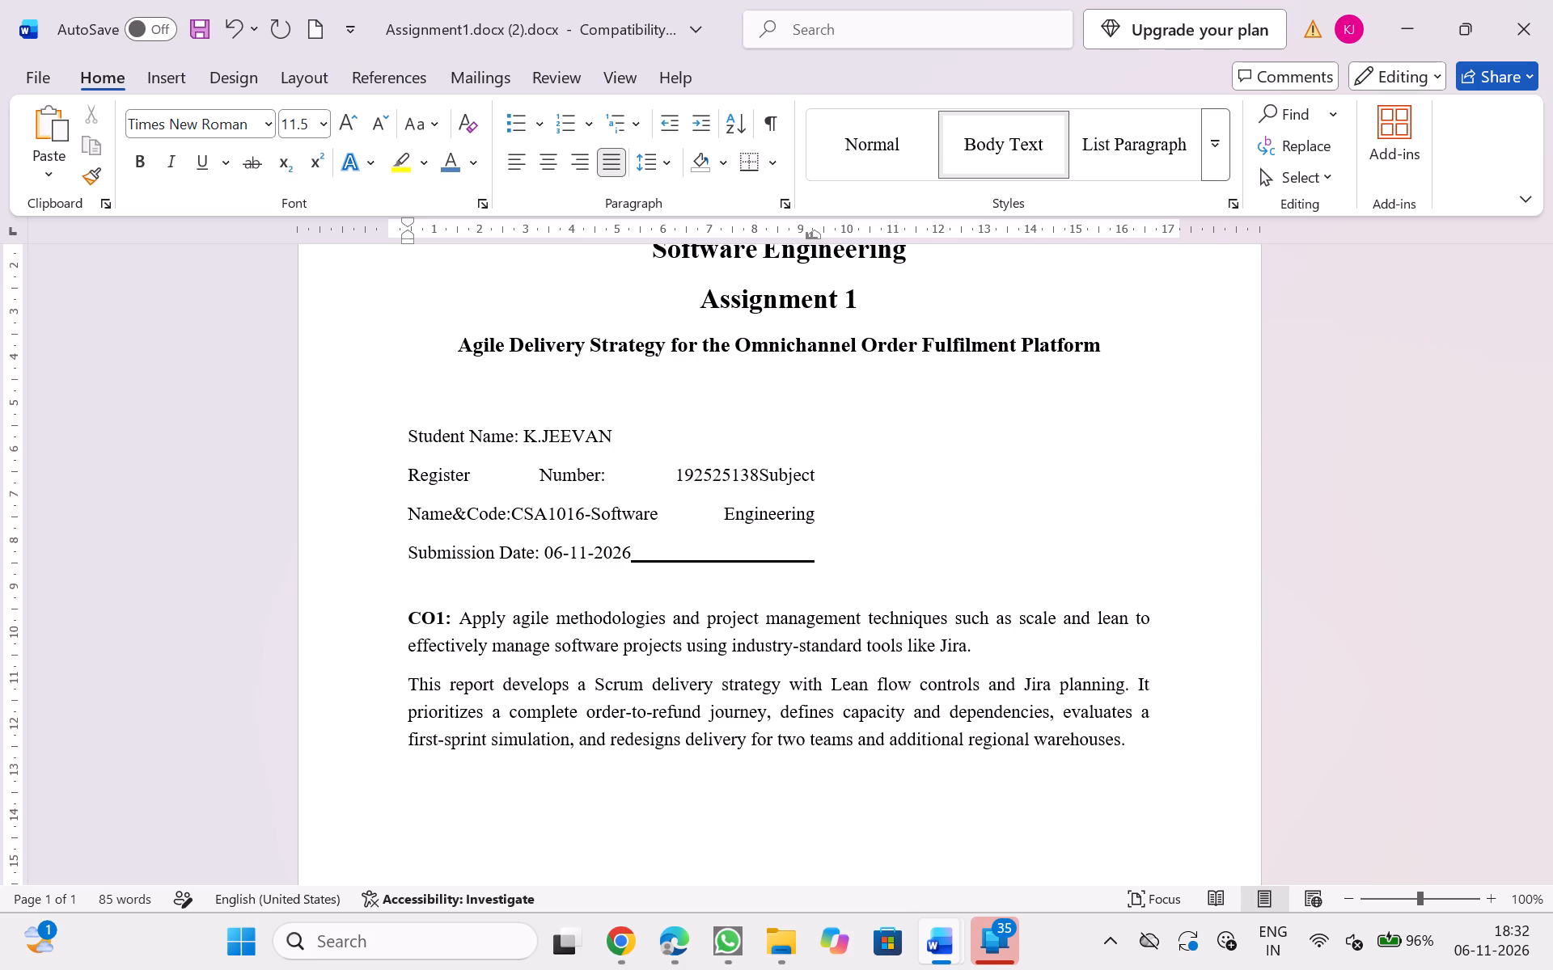
key("Return")
left_click(878, 571)
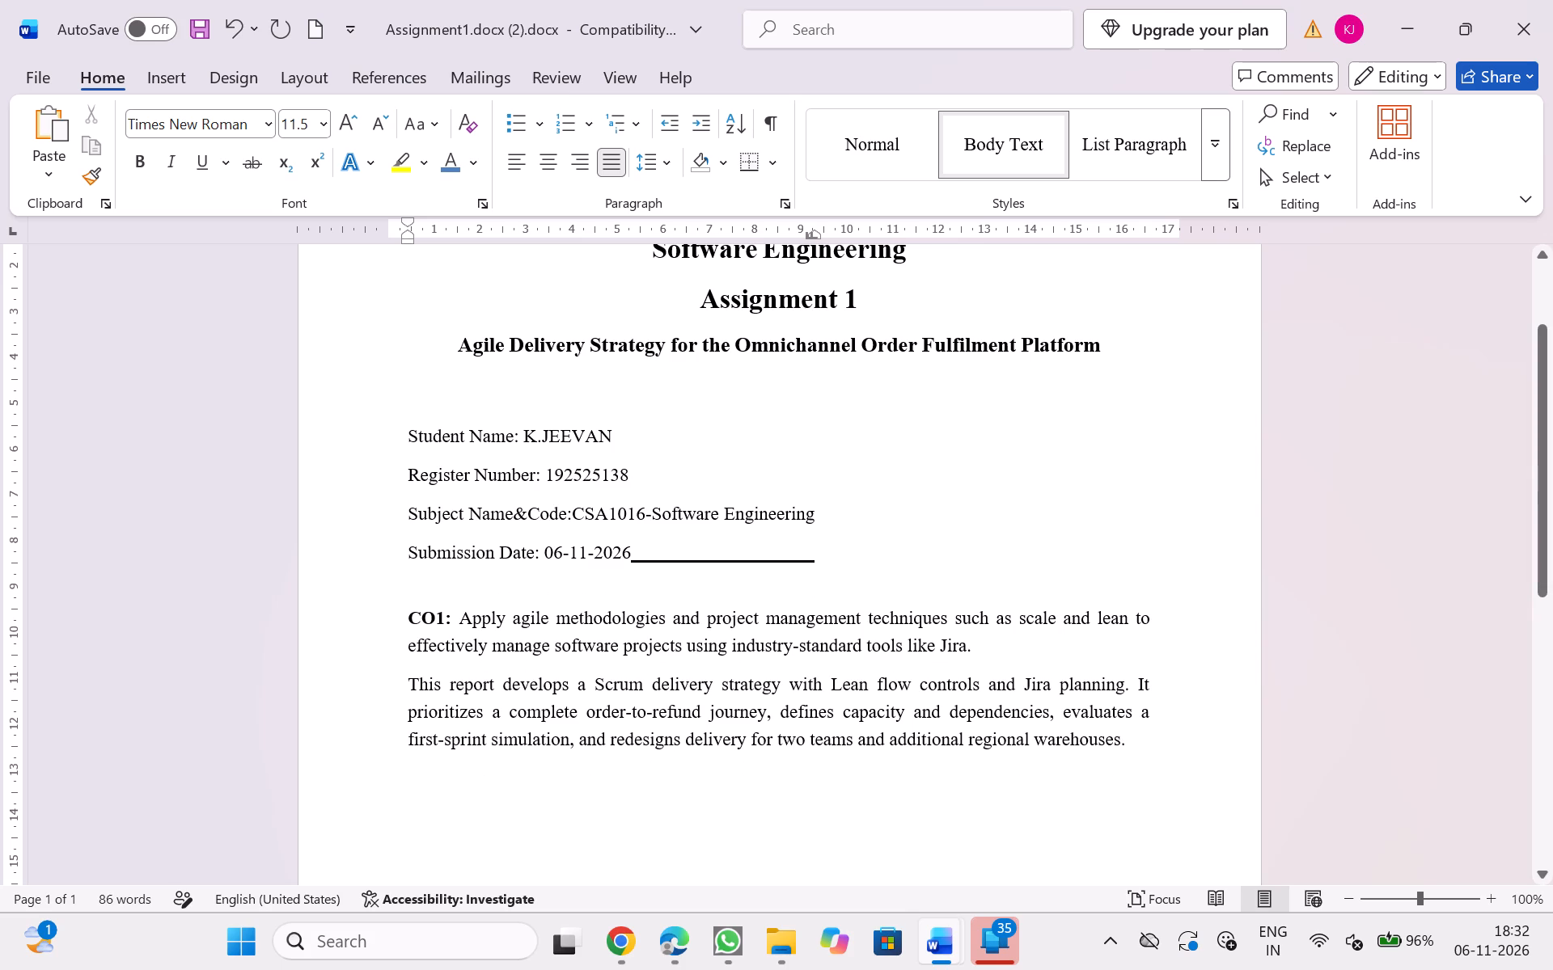
key("BackSpace")
key("BackSpace")
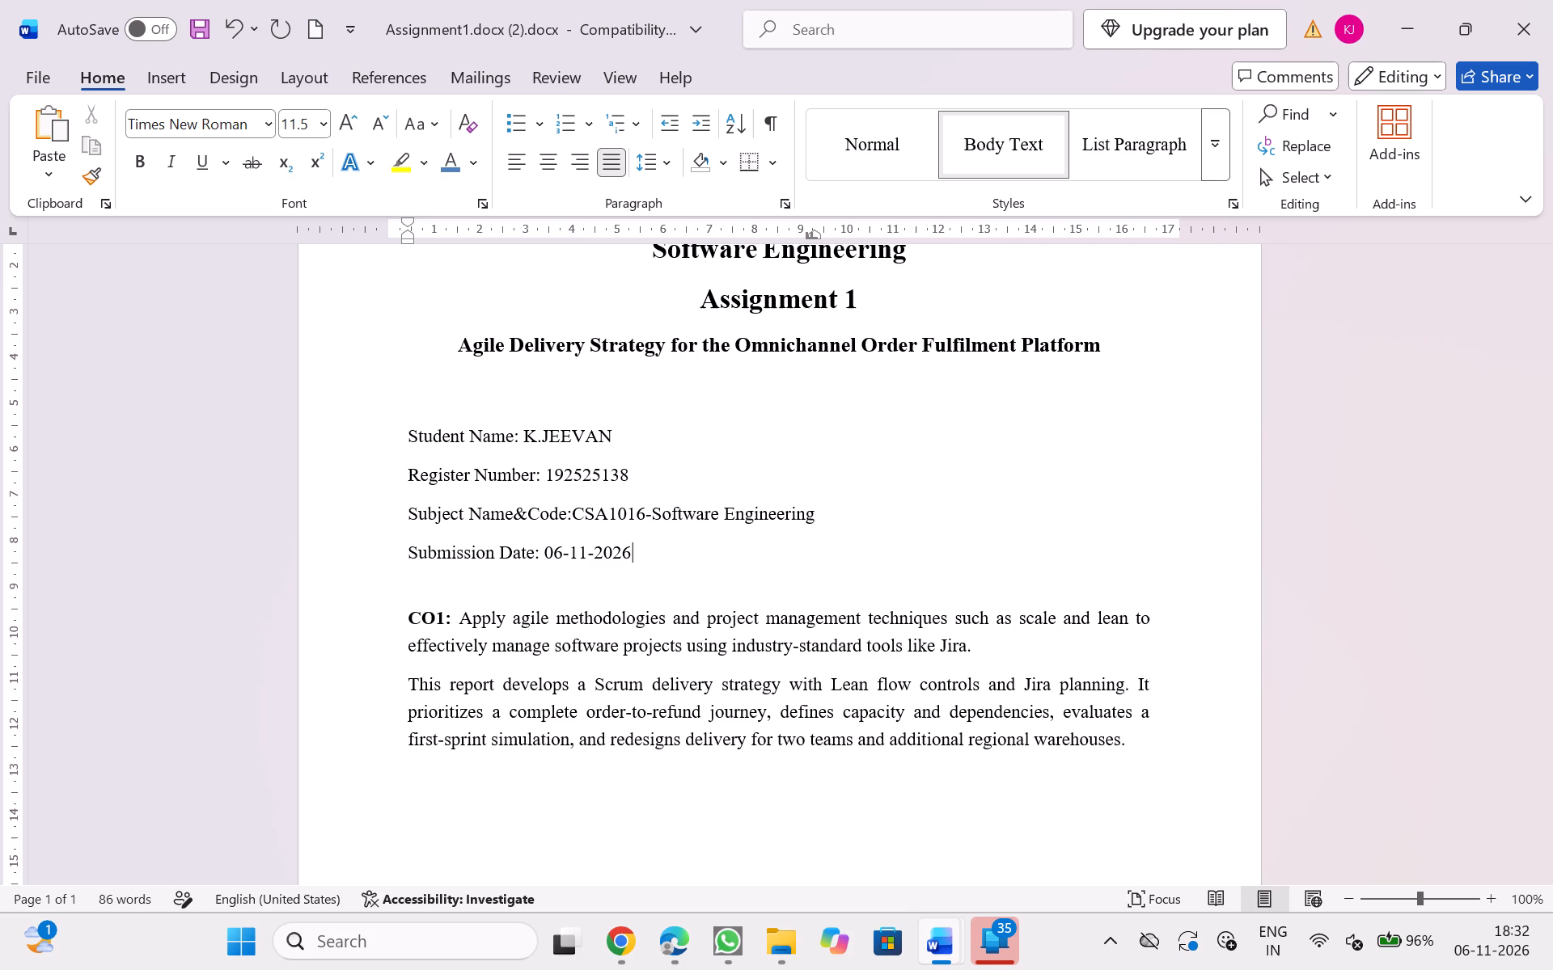
Add a space before the student name and before CSA1016, and remove the space between "Subject" and "Name&Code".
left_click(522, 439)
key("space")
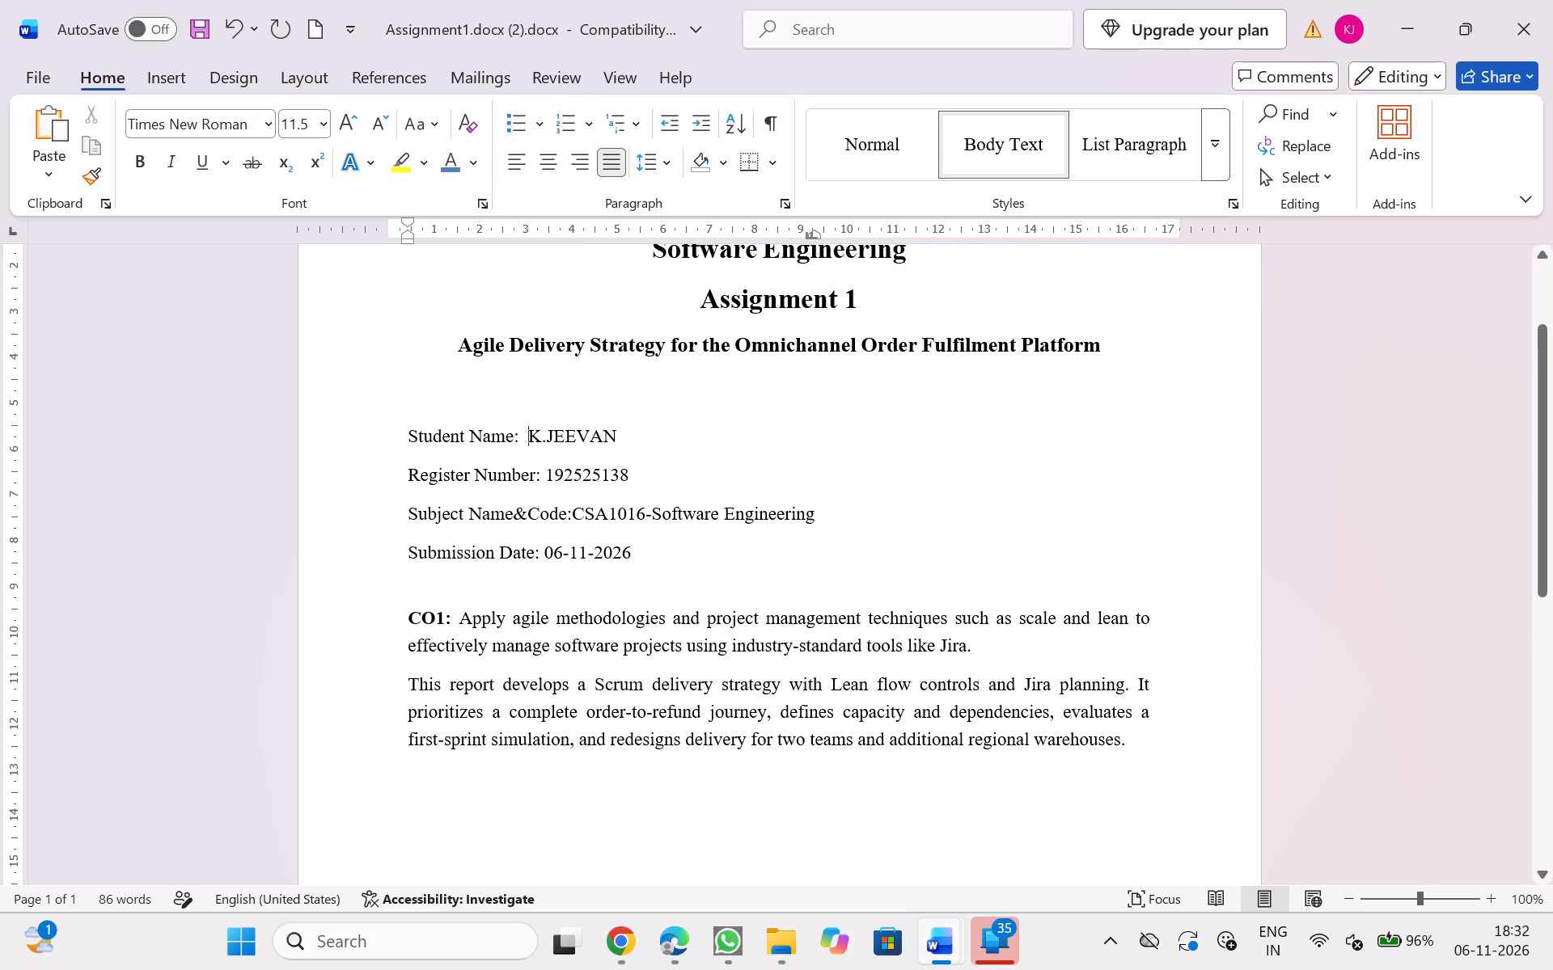
left_click(572, 524)
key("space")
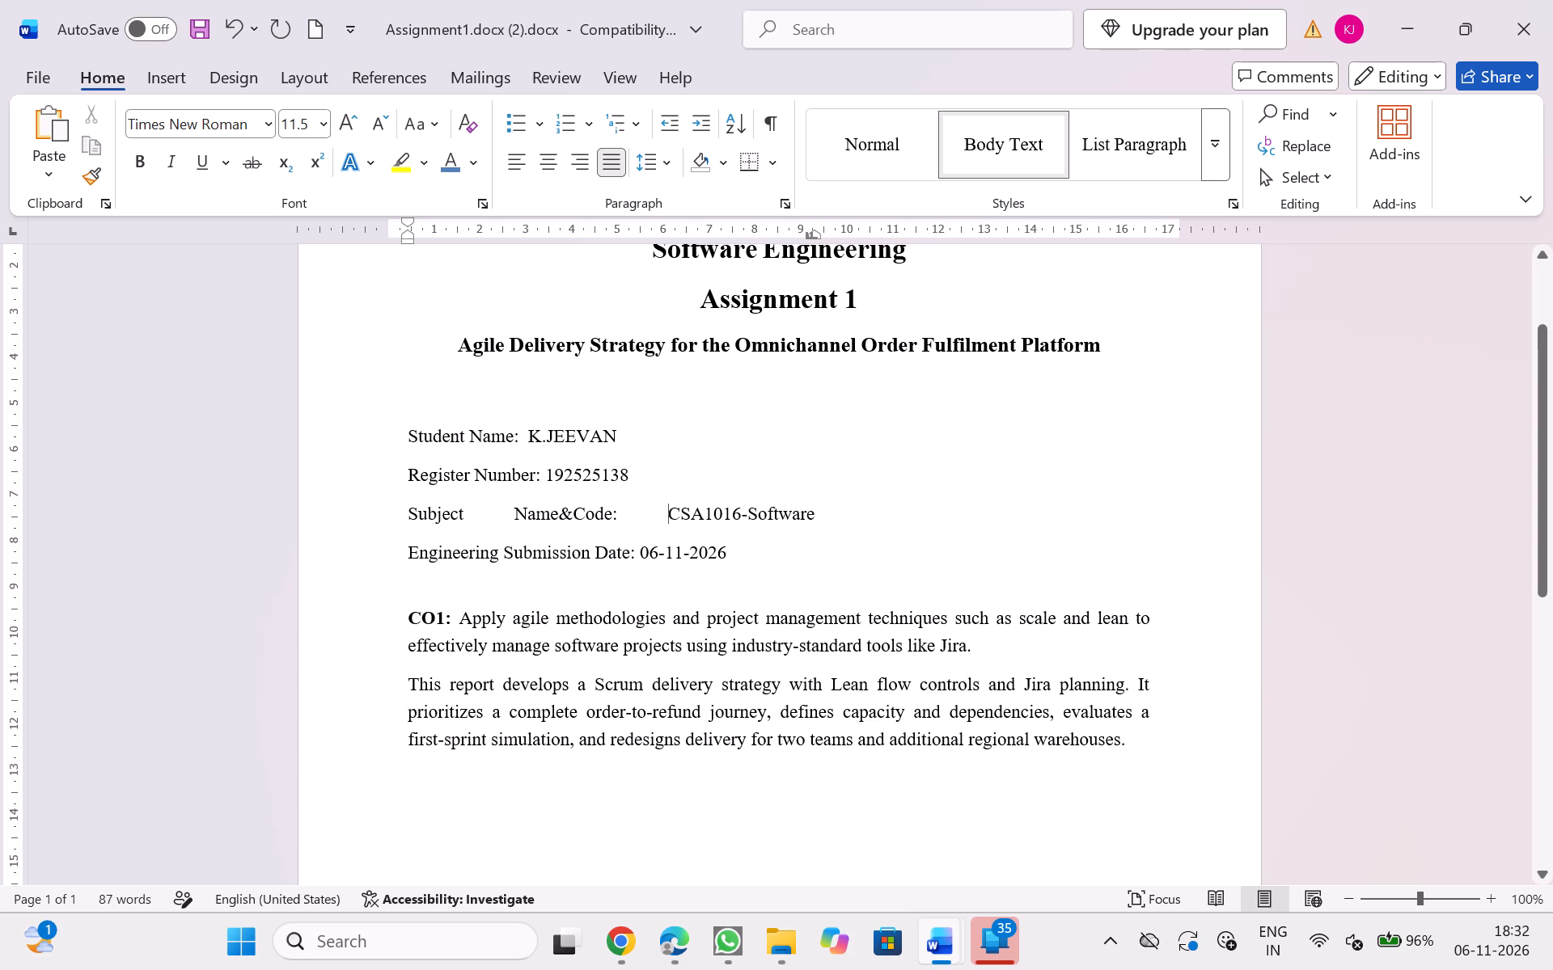
left_click(510, 514)
key("BackSpace")
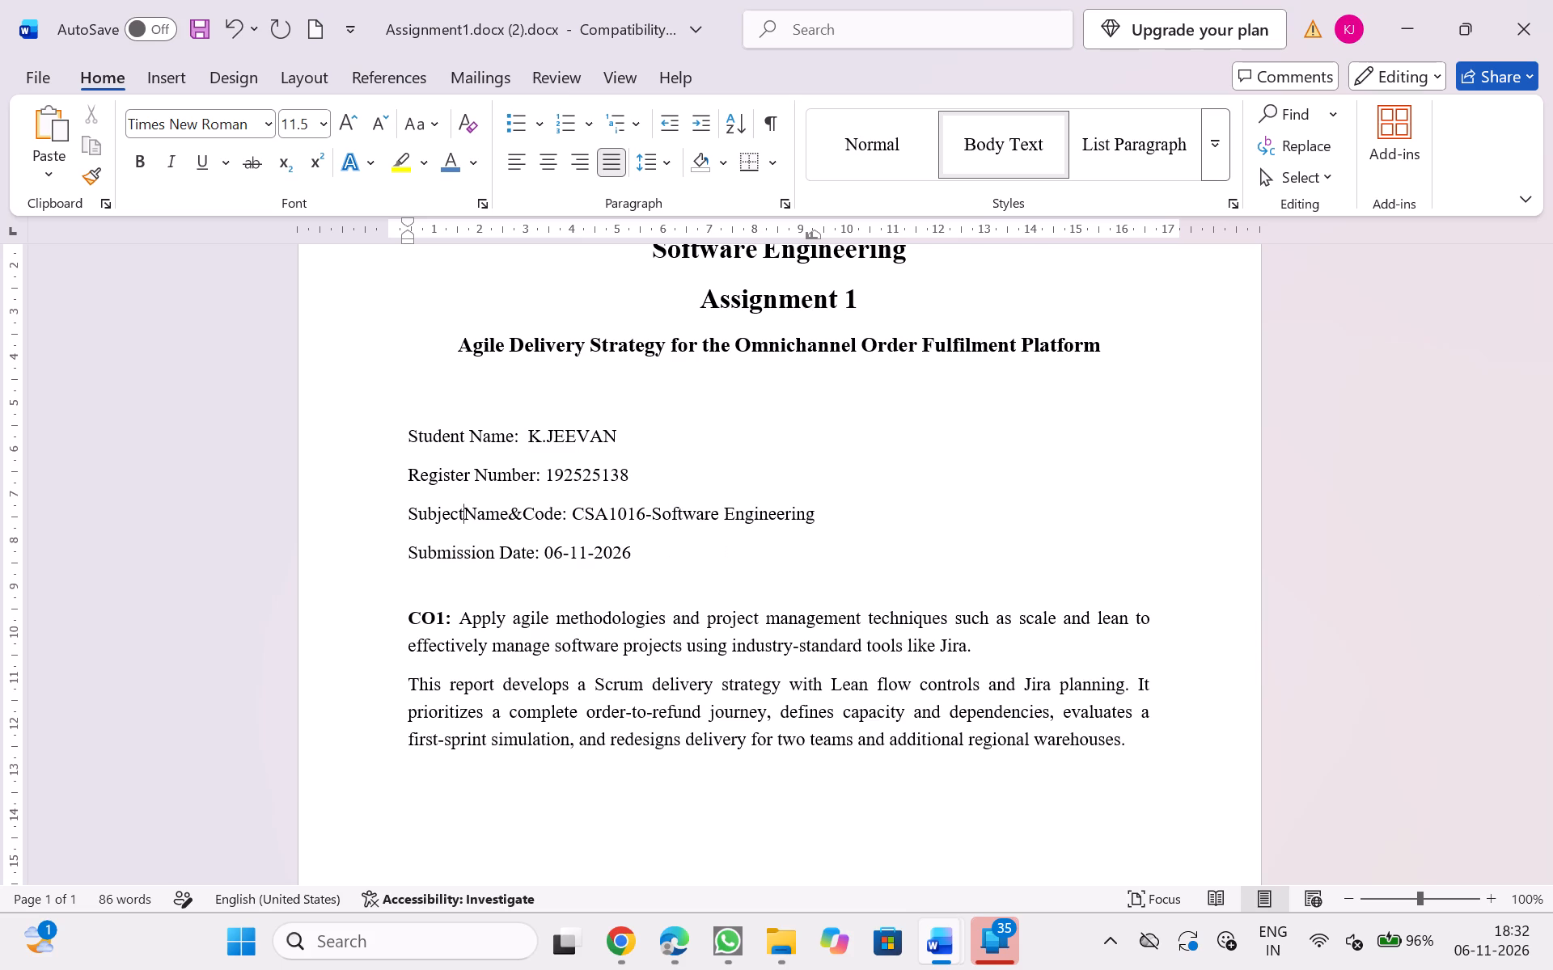
Save the cover page document in Downloads under the new name "Assignment1.docx (2 LAST).docx".
scroll(628, 635, "down", 1)
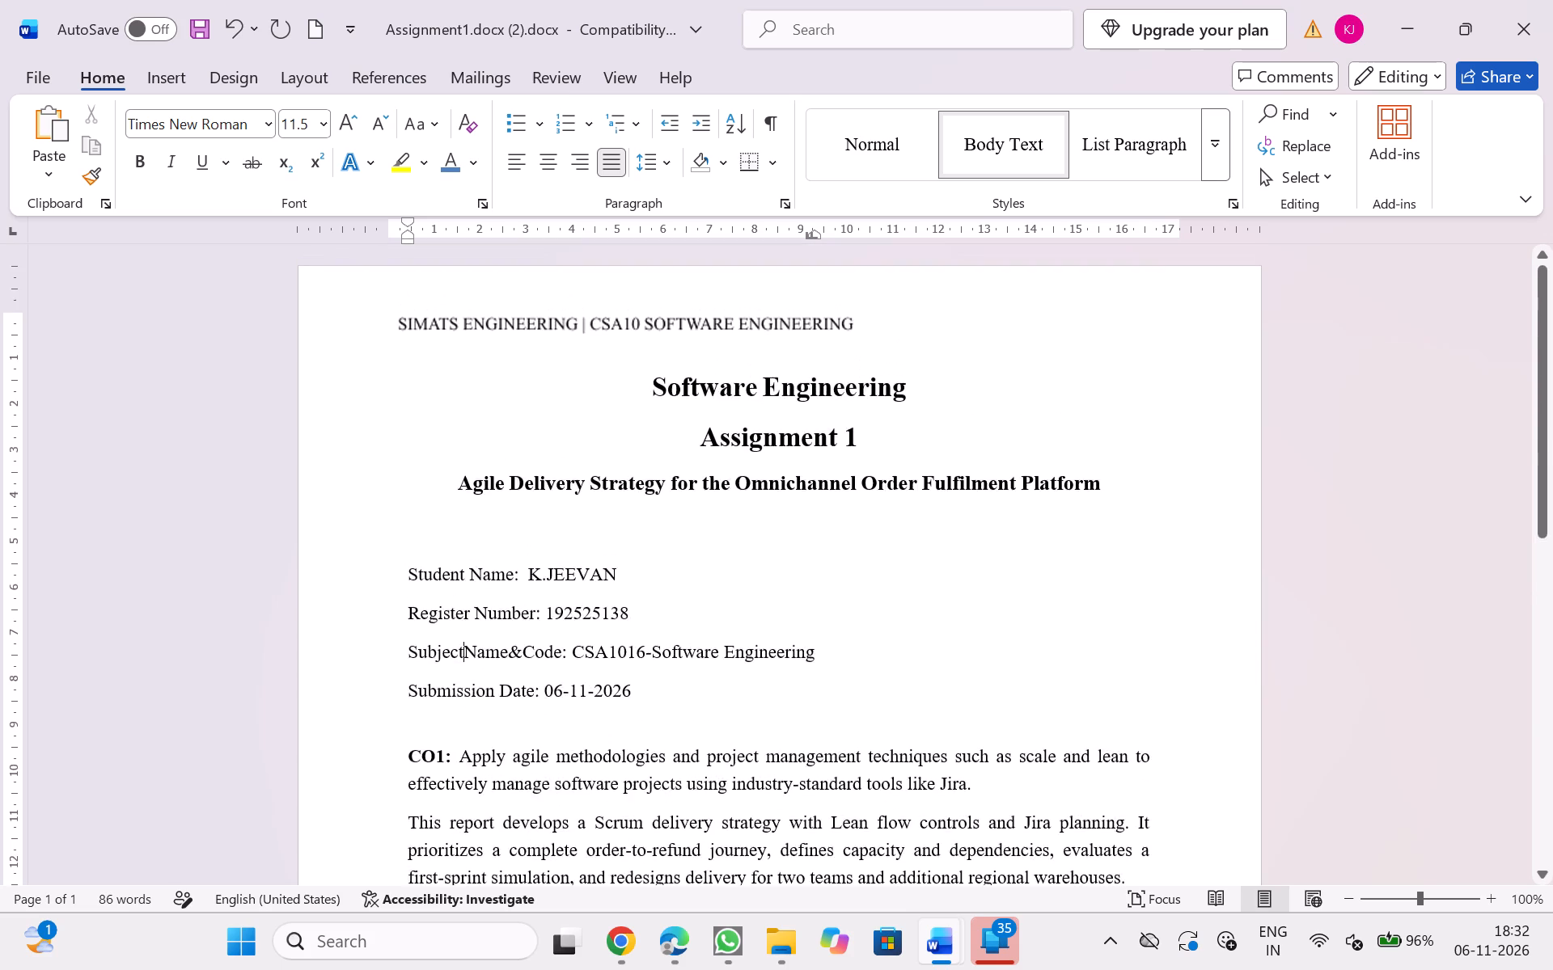
scroll(628, 635, "down", 2)
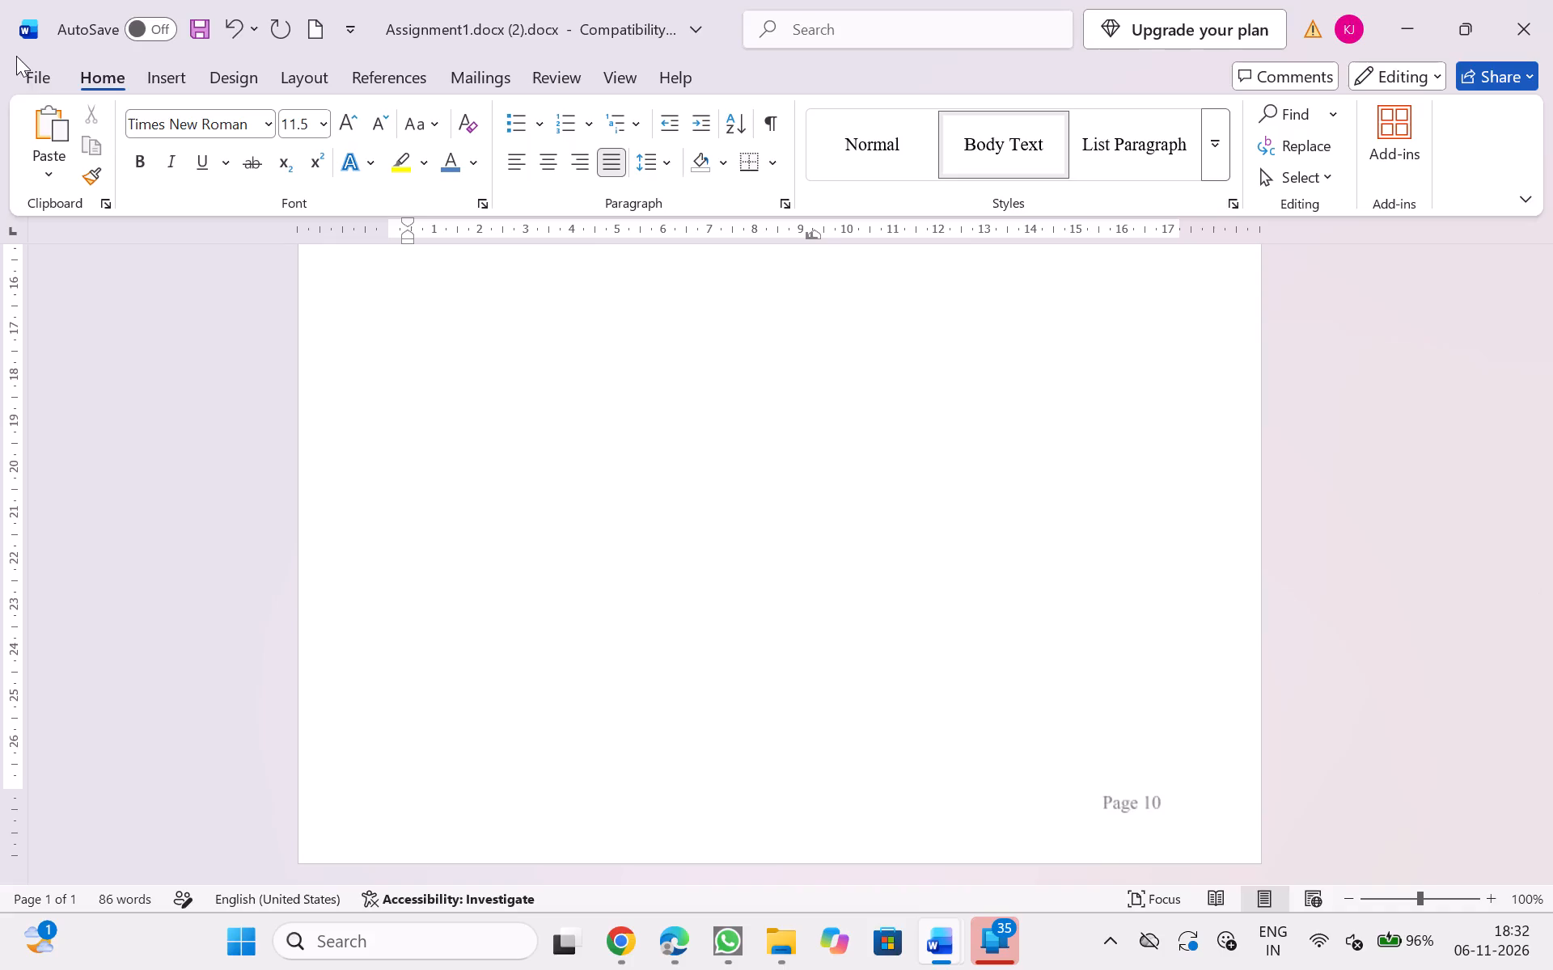
left_click_drag(16, 56, 30, 70)
left_click(30, 70)
left_click(67, 459)
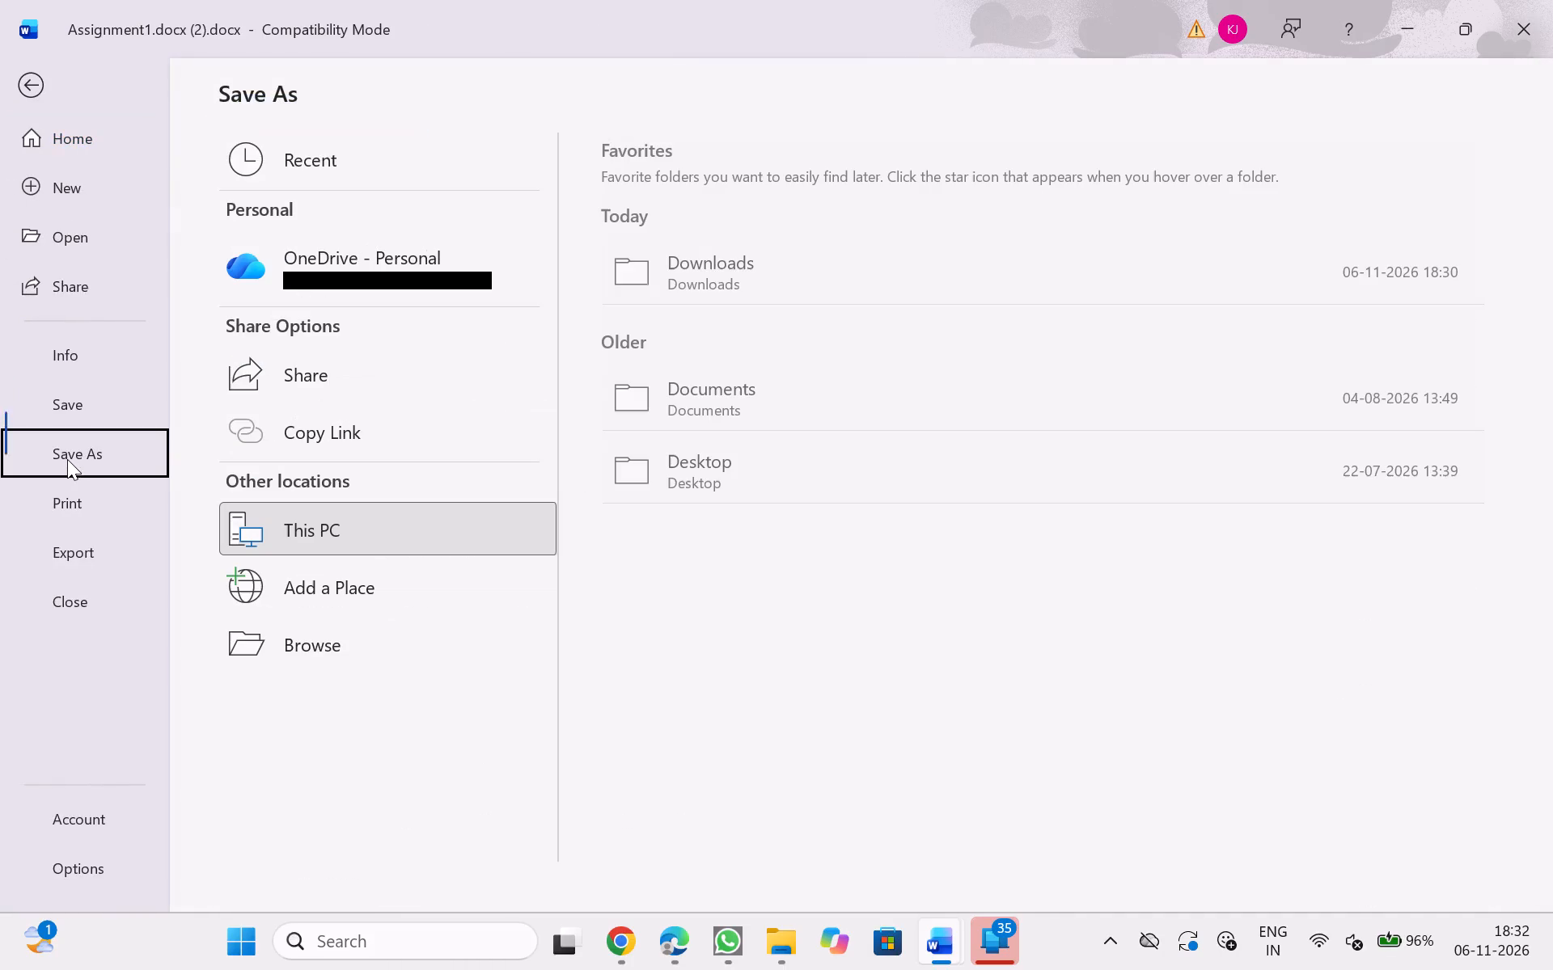
left_click(723, 299)
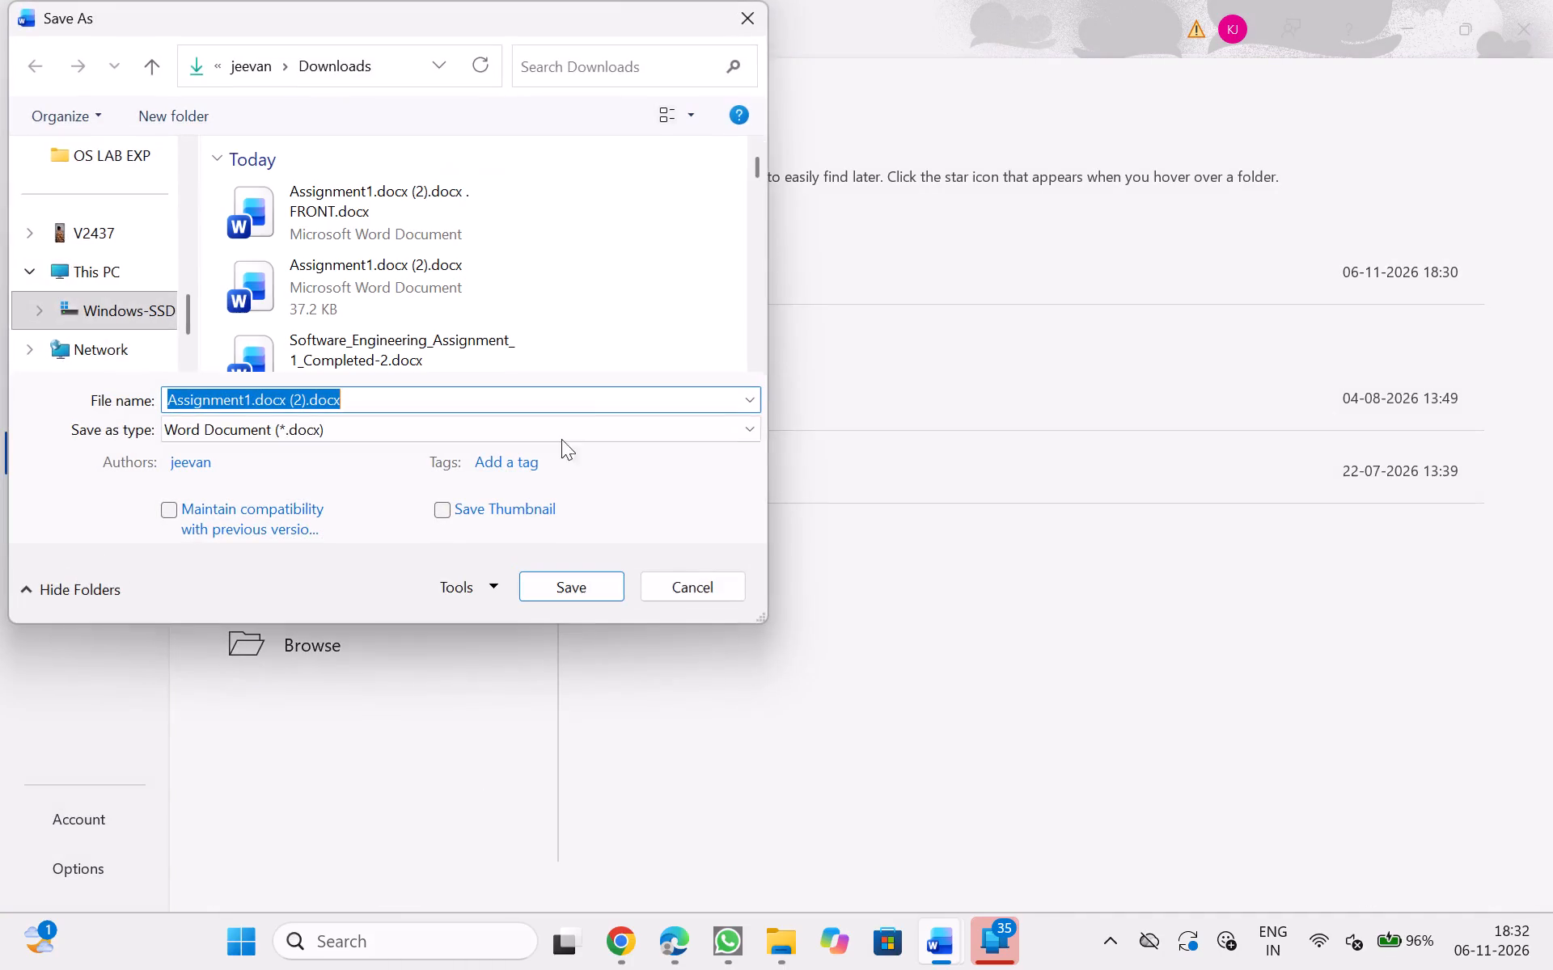
left_click(442, 405)
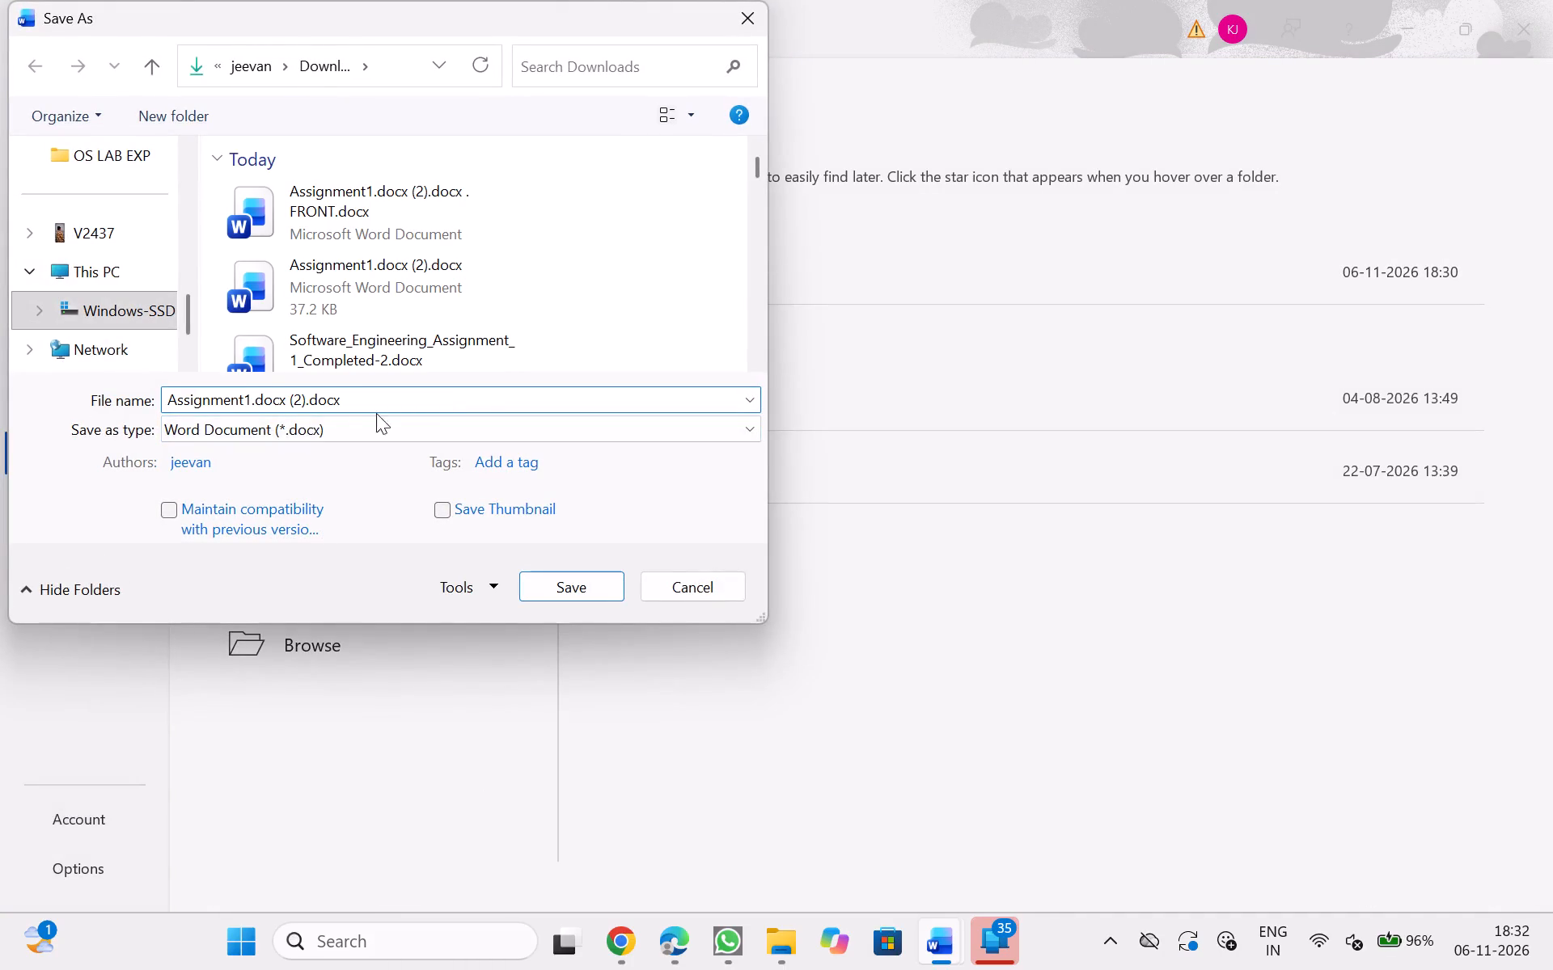
left_click(308, 403)
left_click(303, 403)
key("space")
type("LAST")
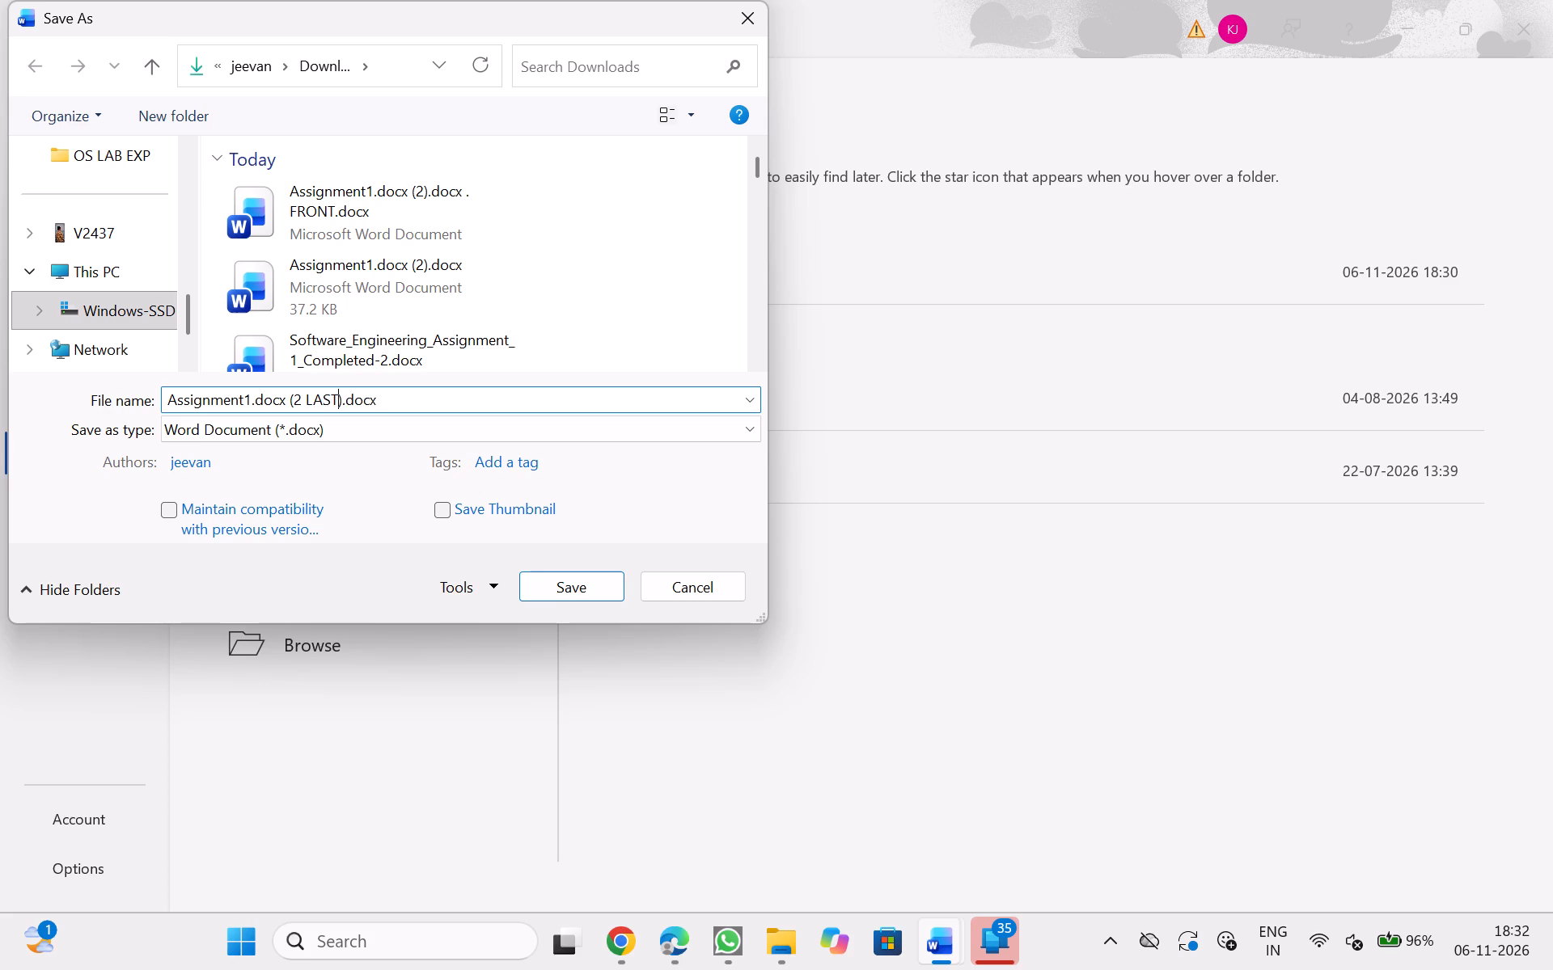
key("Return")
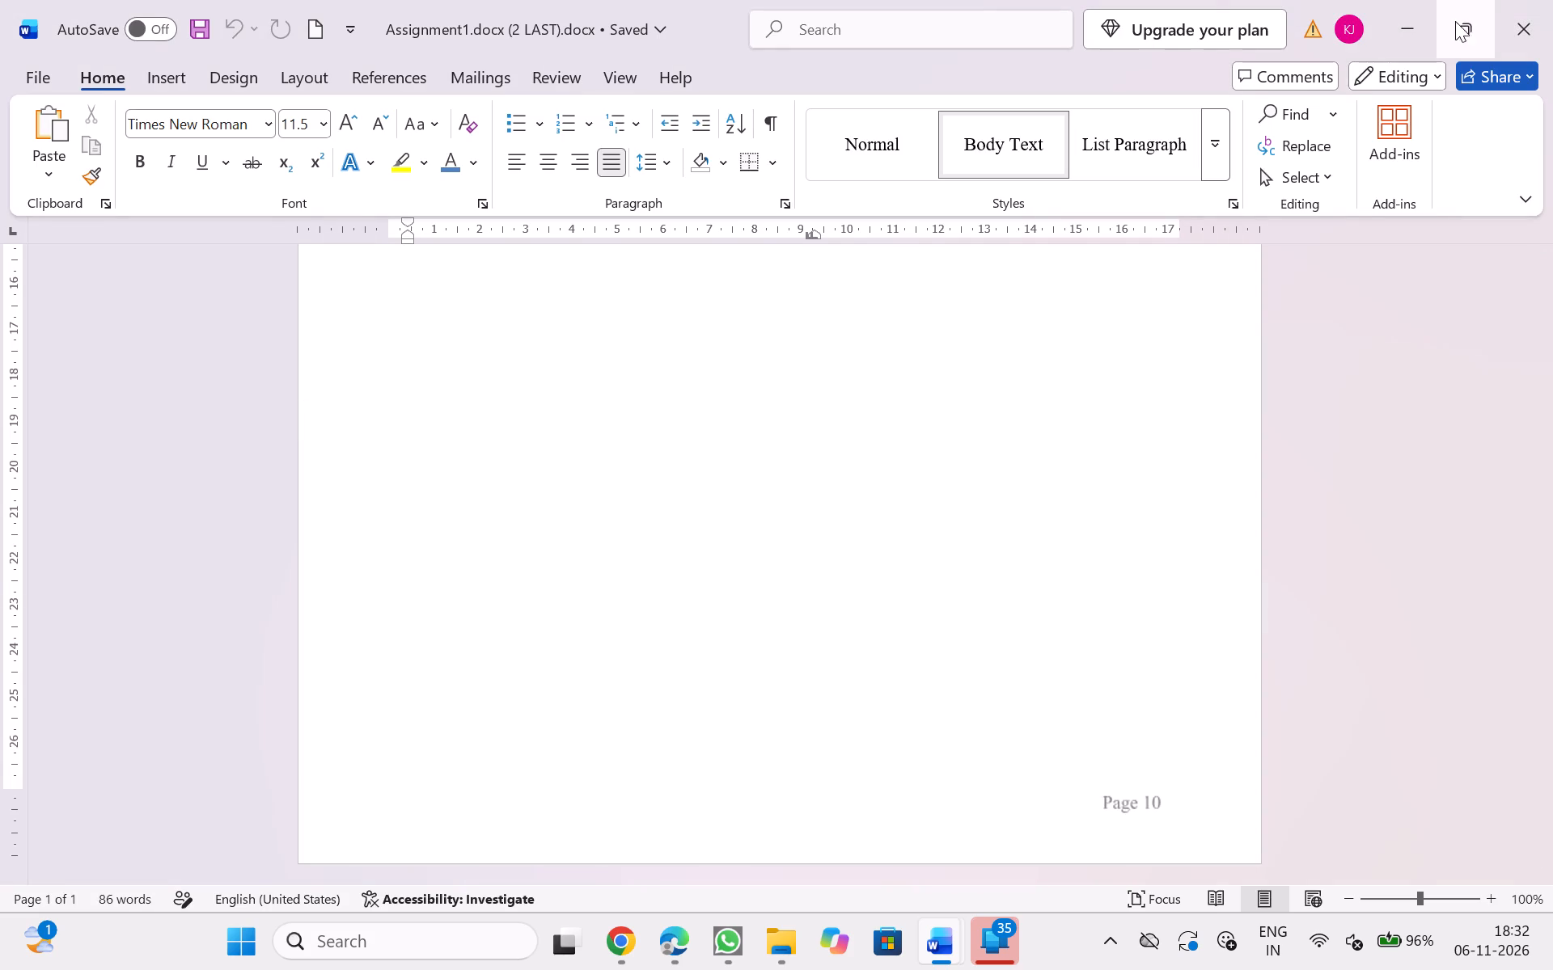
Switch to Smallpdf Merge in Chrome, go back from the previous result, and add "Assignment1.docx (2).docx . FRONT.docx" as the first file.
left_click(1399, 22)
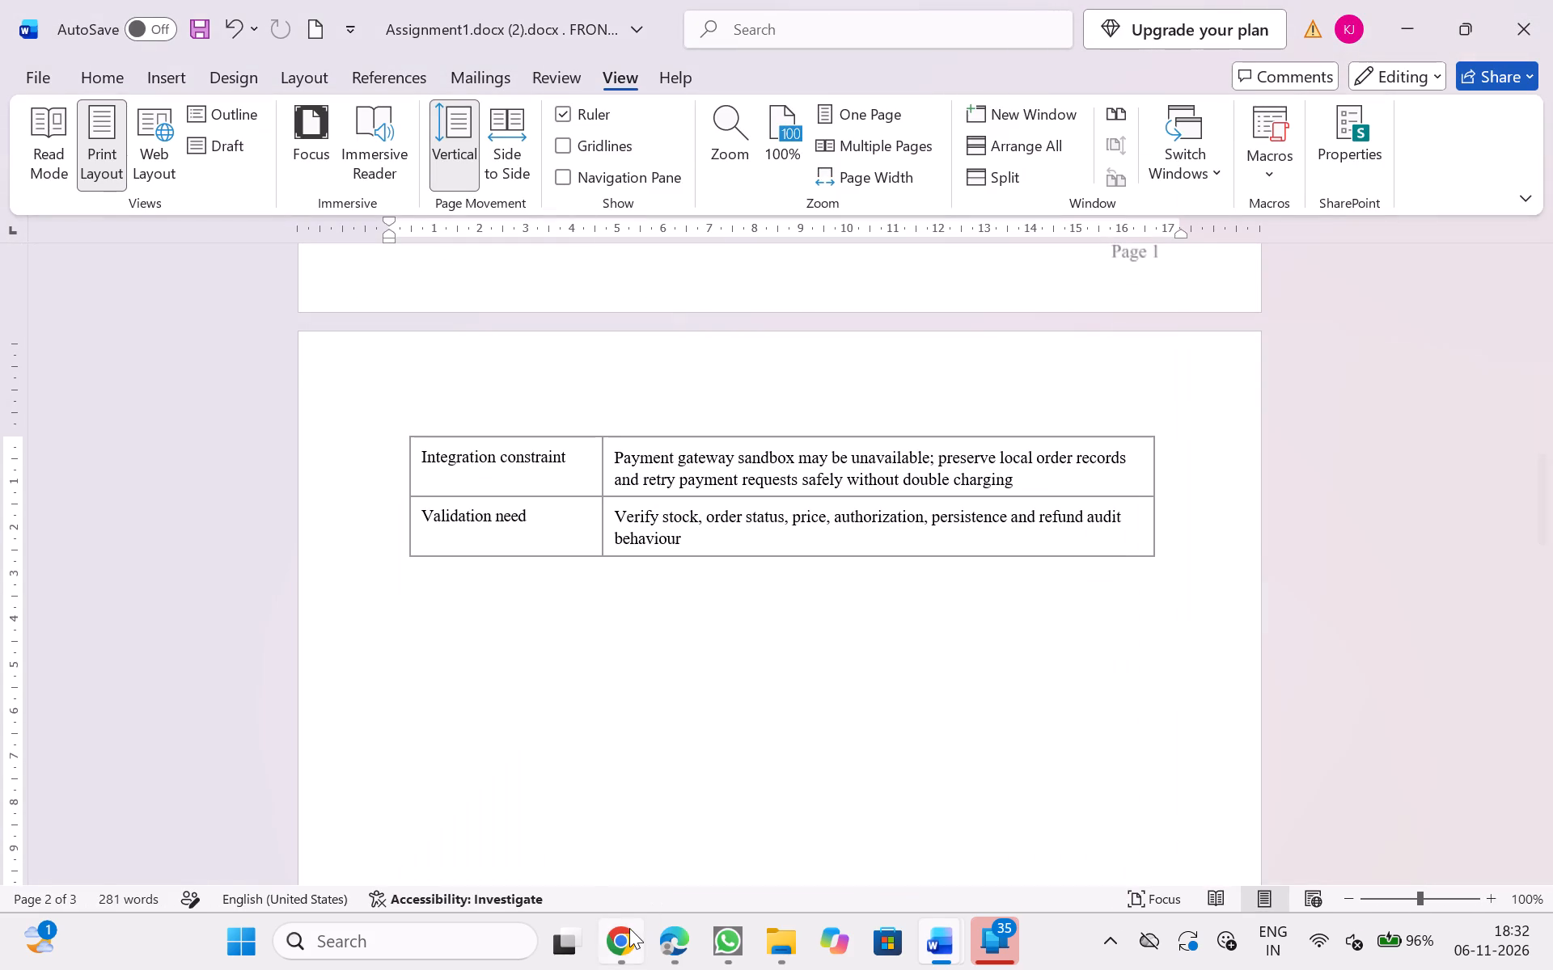
left_click(629, 928)
left_click(503, 65)
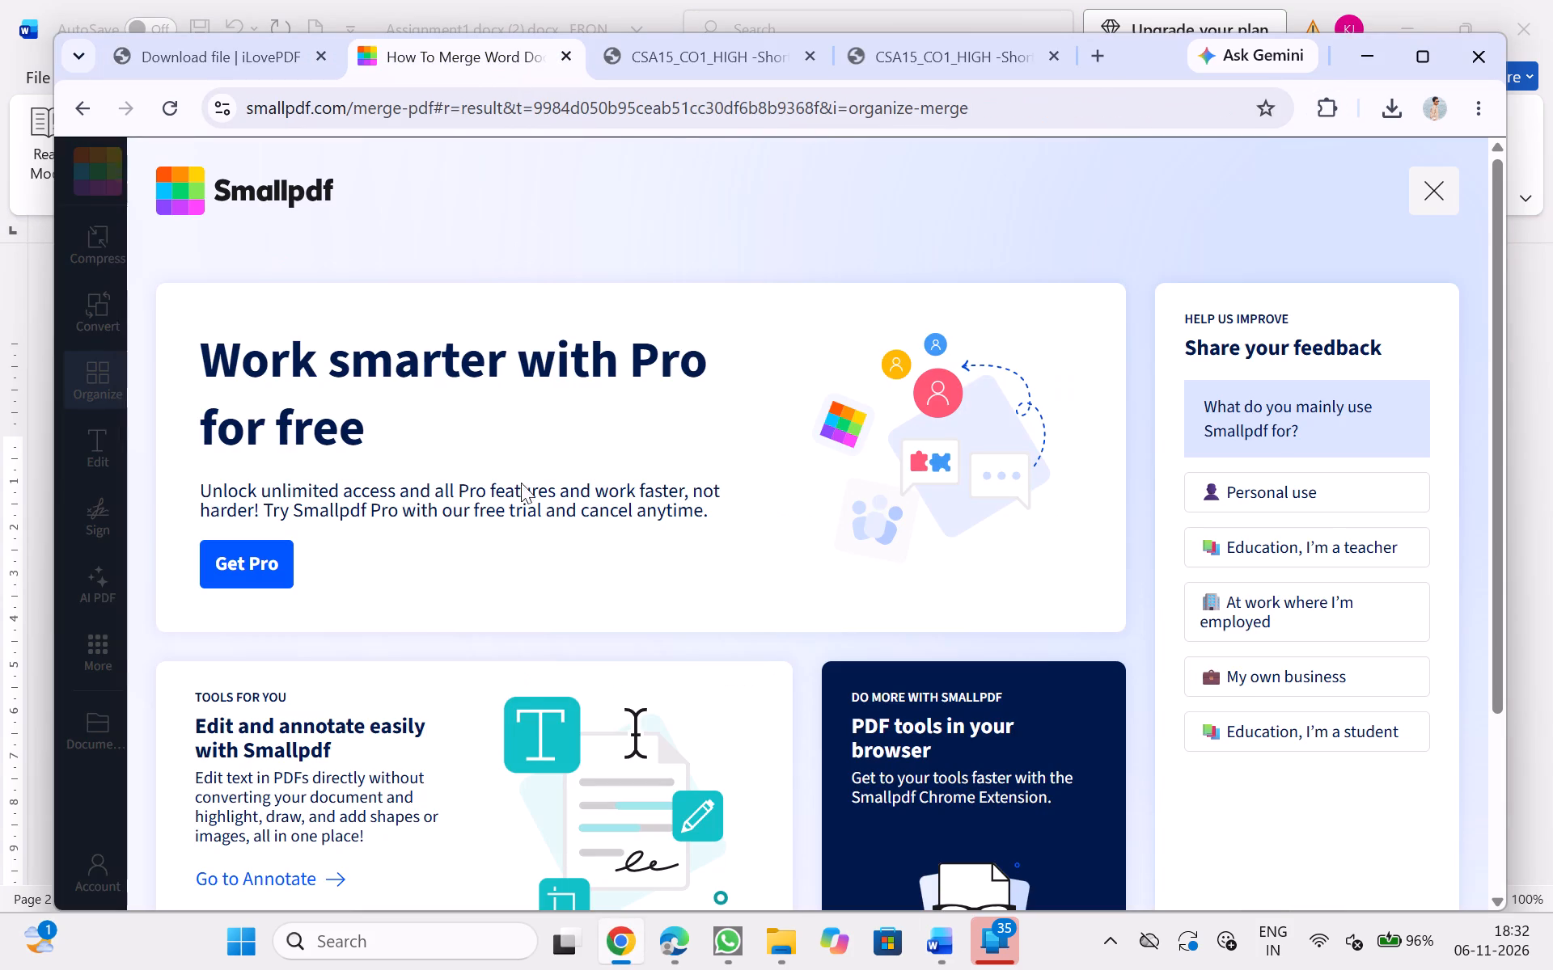
scroll(226, 357, "right", 10)
scroll(459, 504, "right", 3)
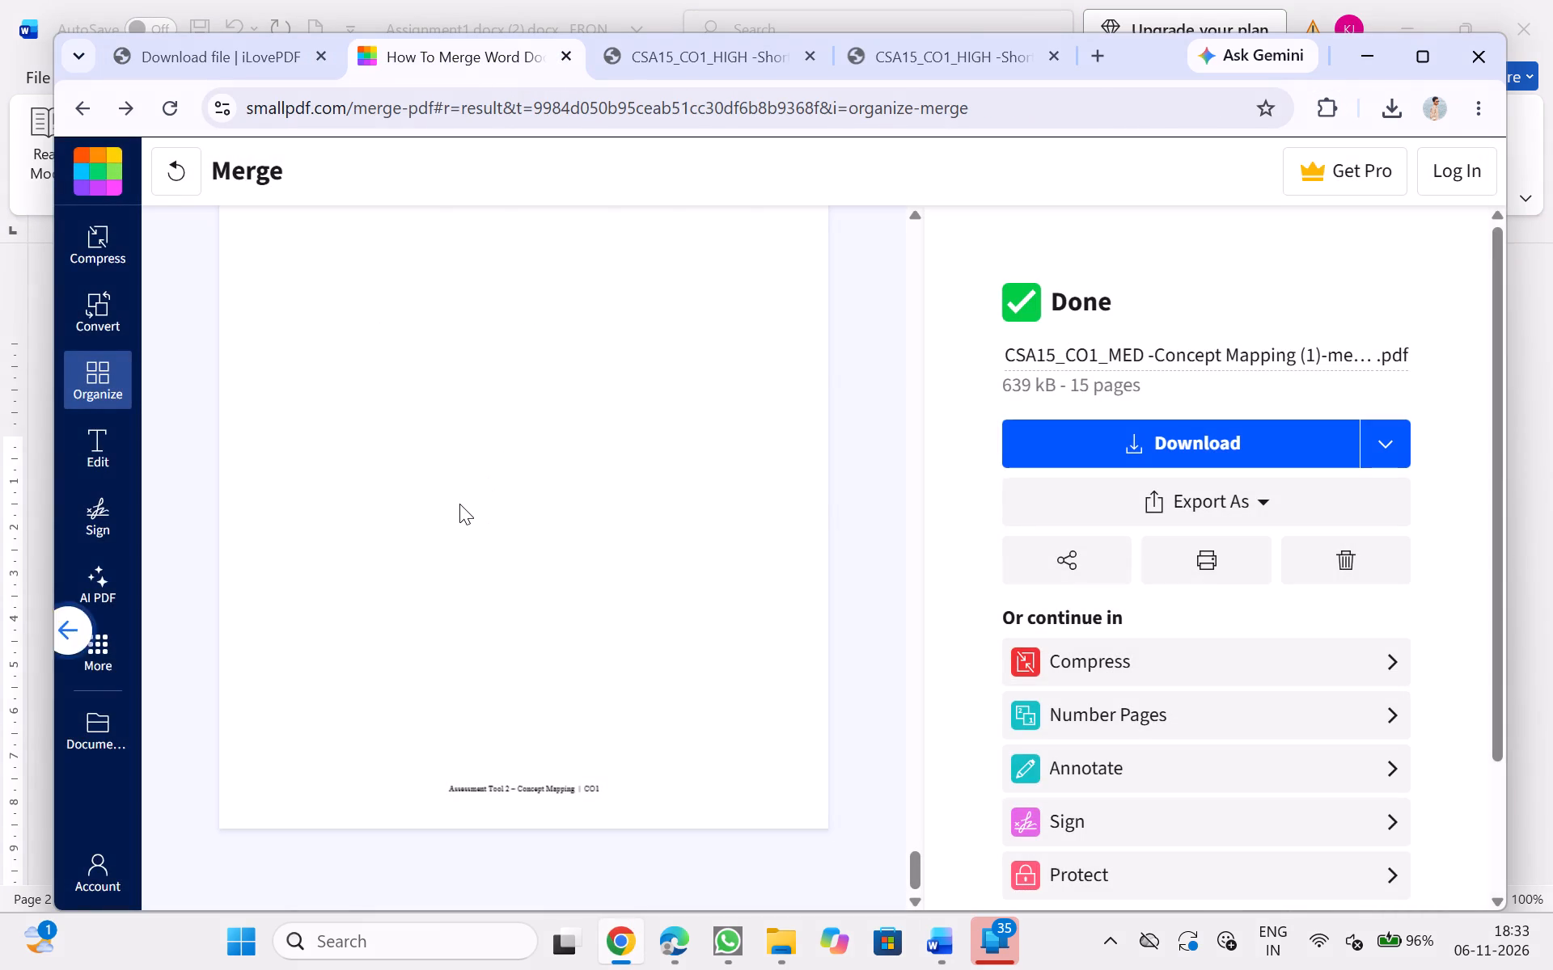
scroll(459, 504, "right", 7)
left_click(809, 581)
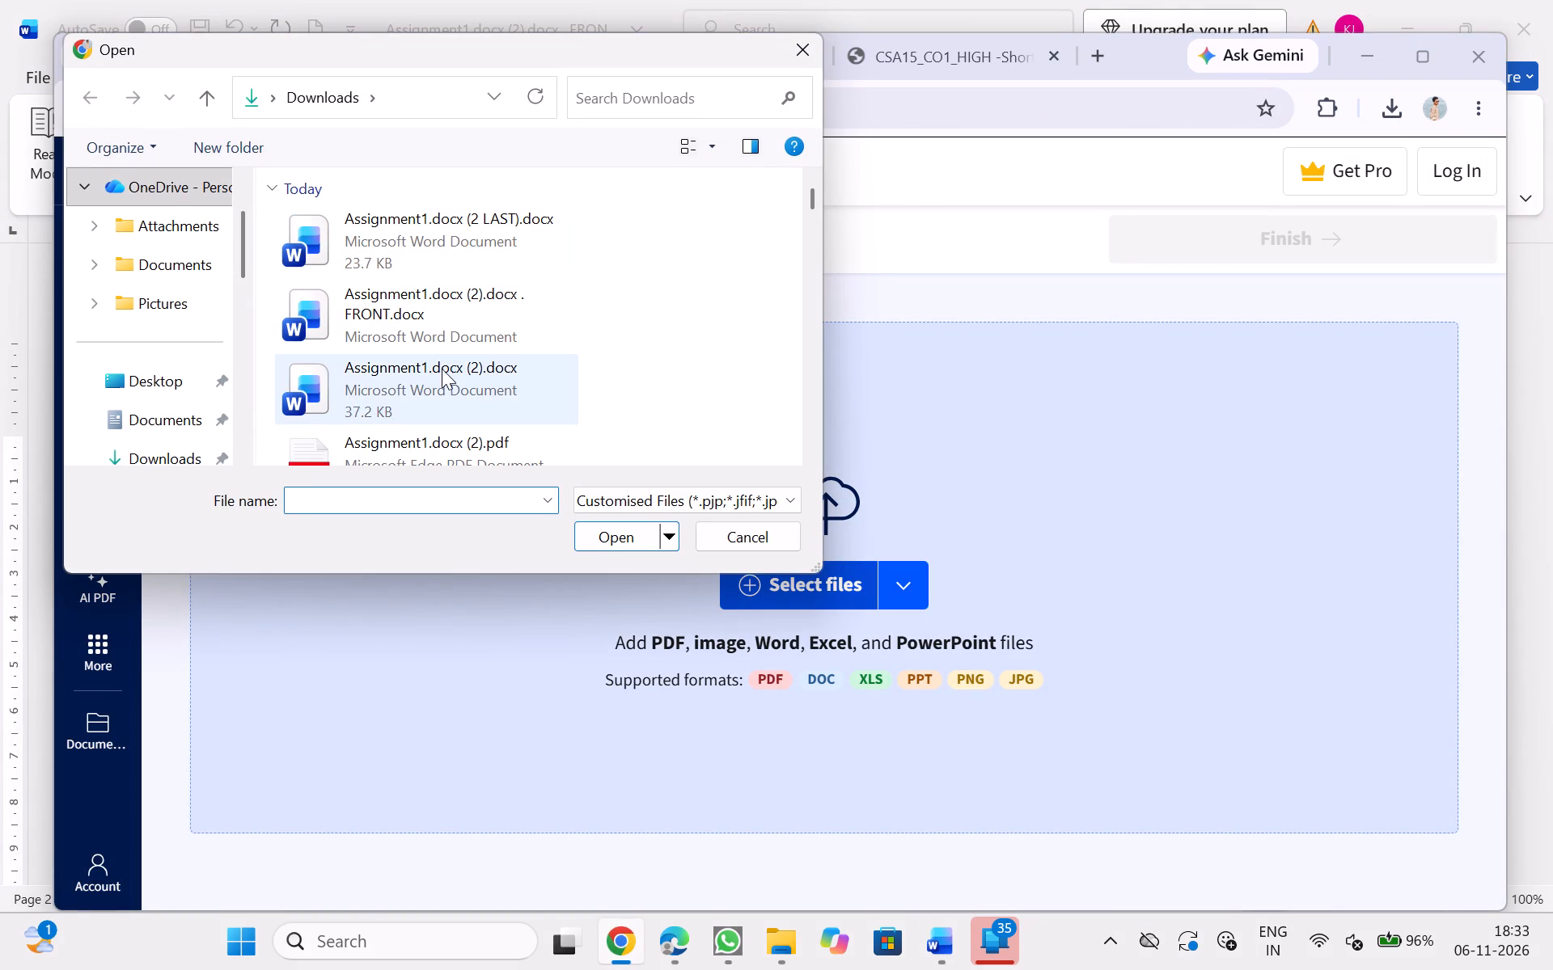
double_click(436, 327)
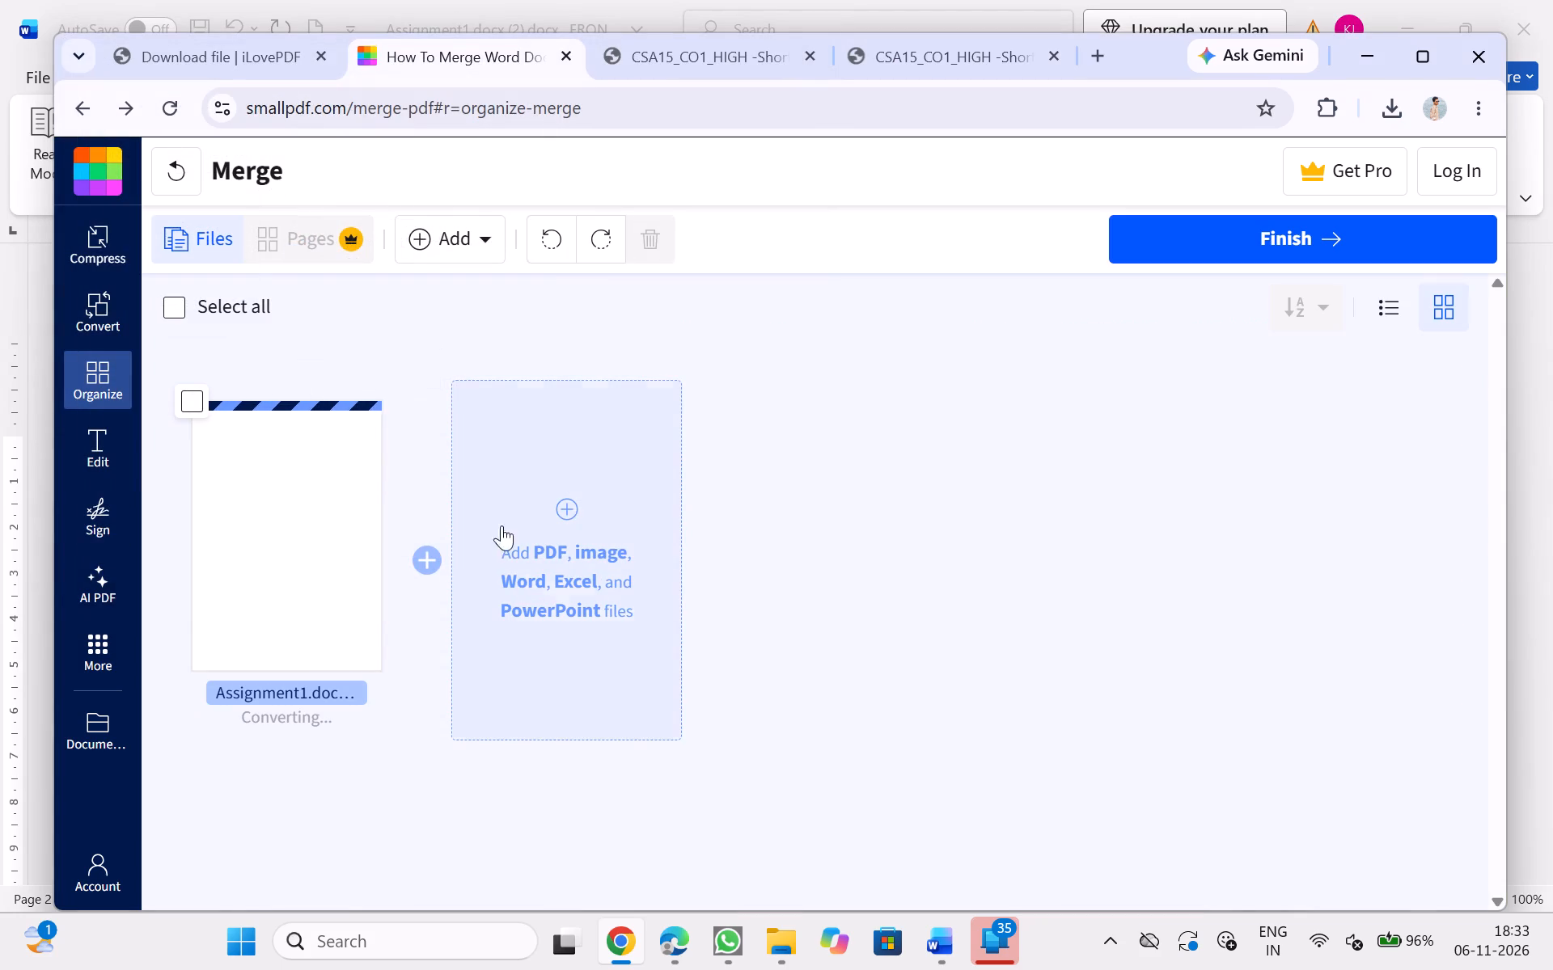
Add "Software_Engineering_Assignment_1_Completed-1 (1).docx" and "Assignment1.docx (2 LAST).docx" to the file set and merge all three into a PDF.
left_click(533, 585)
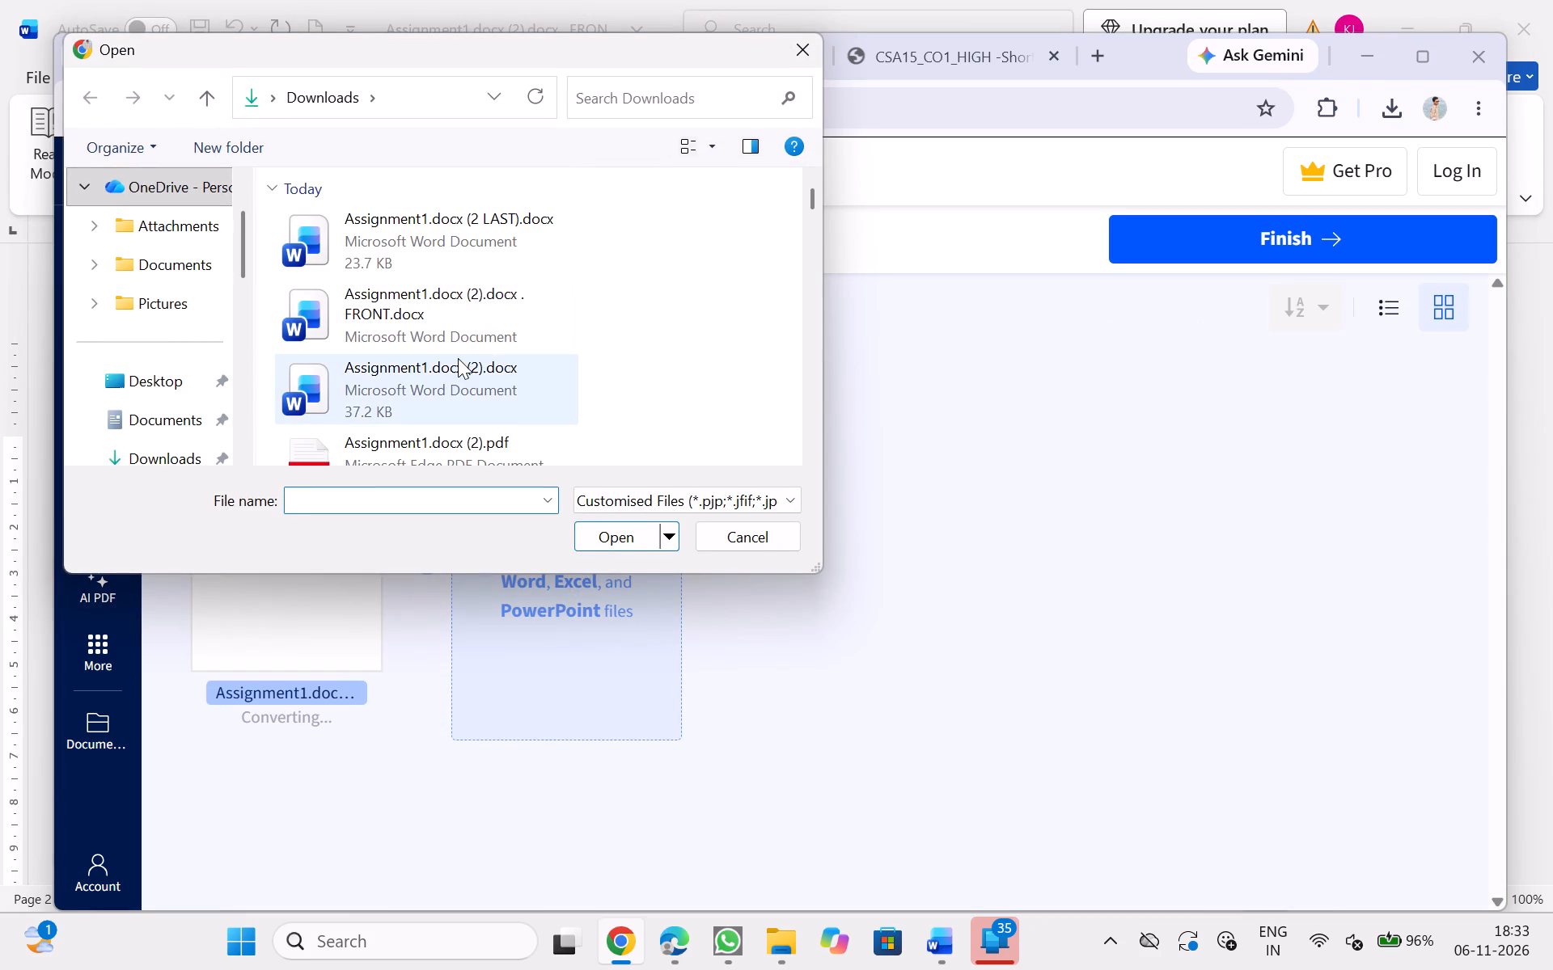
scroll(458, 358, "down", 1)
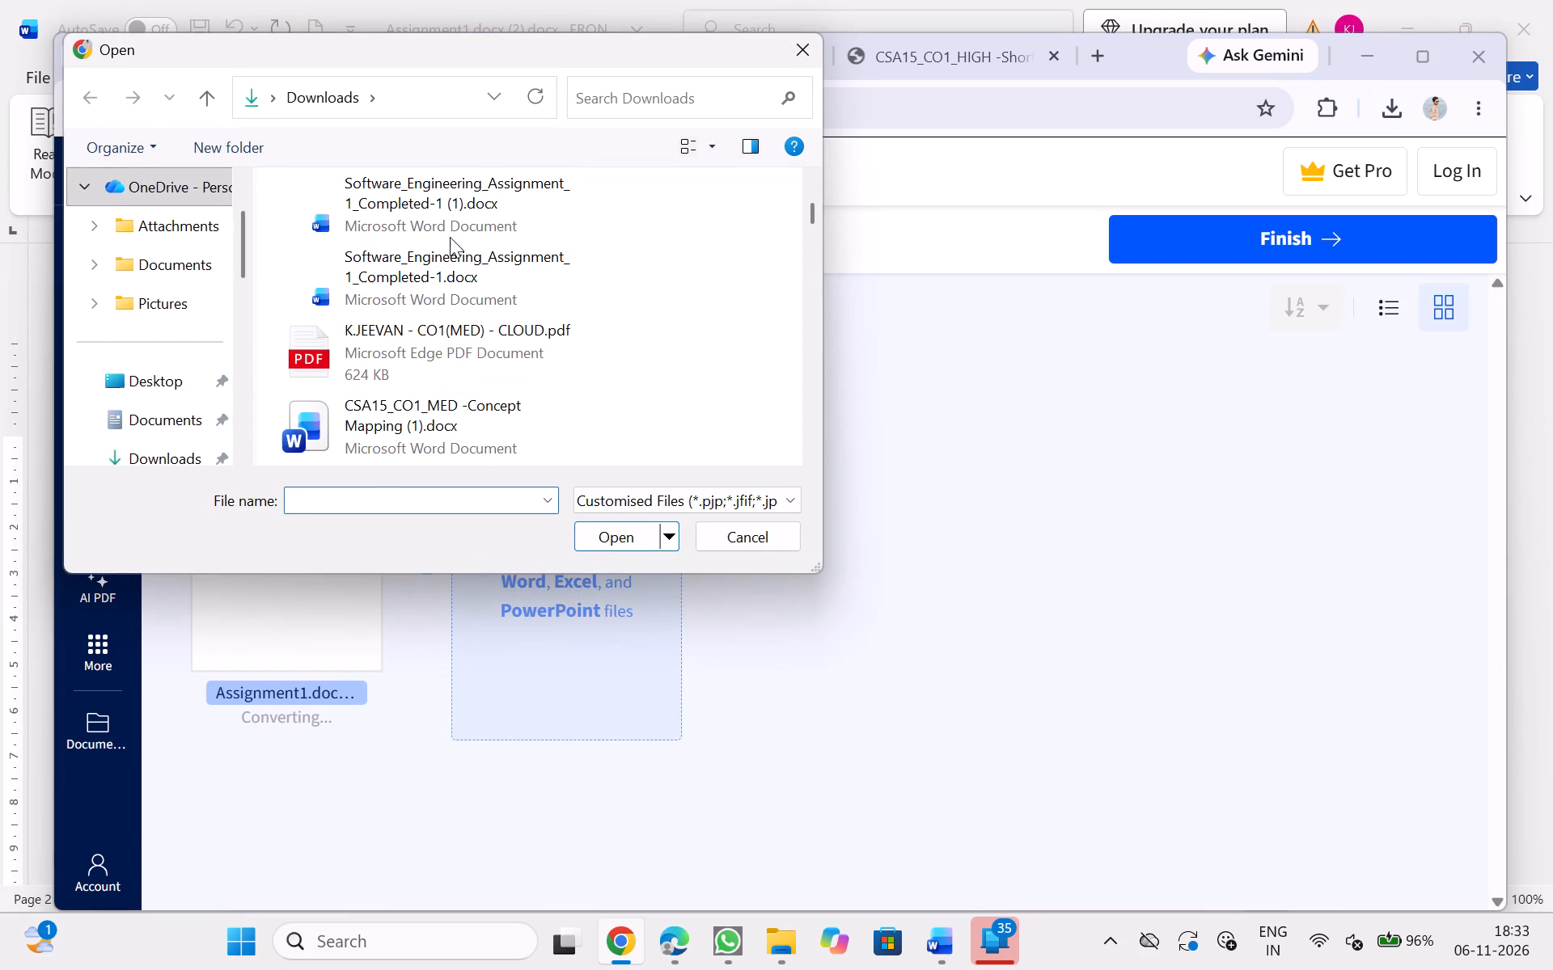
scroll(459, 211, "up", 1)
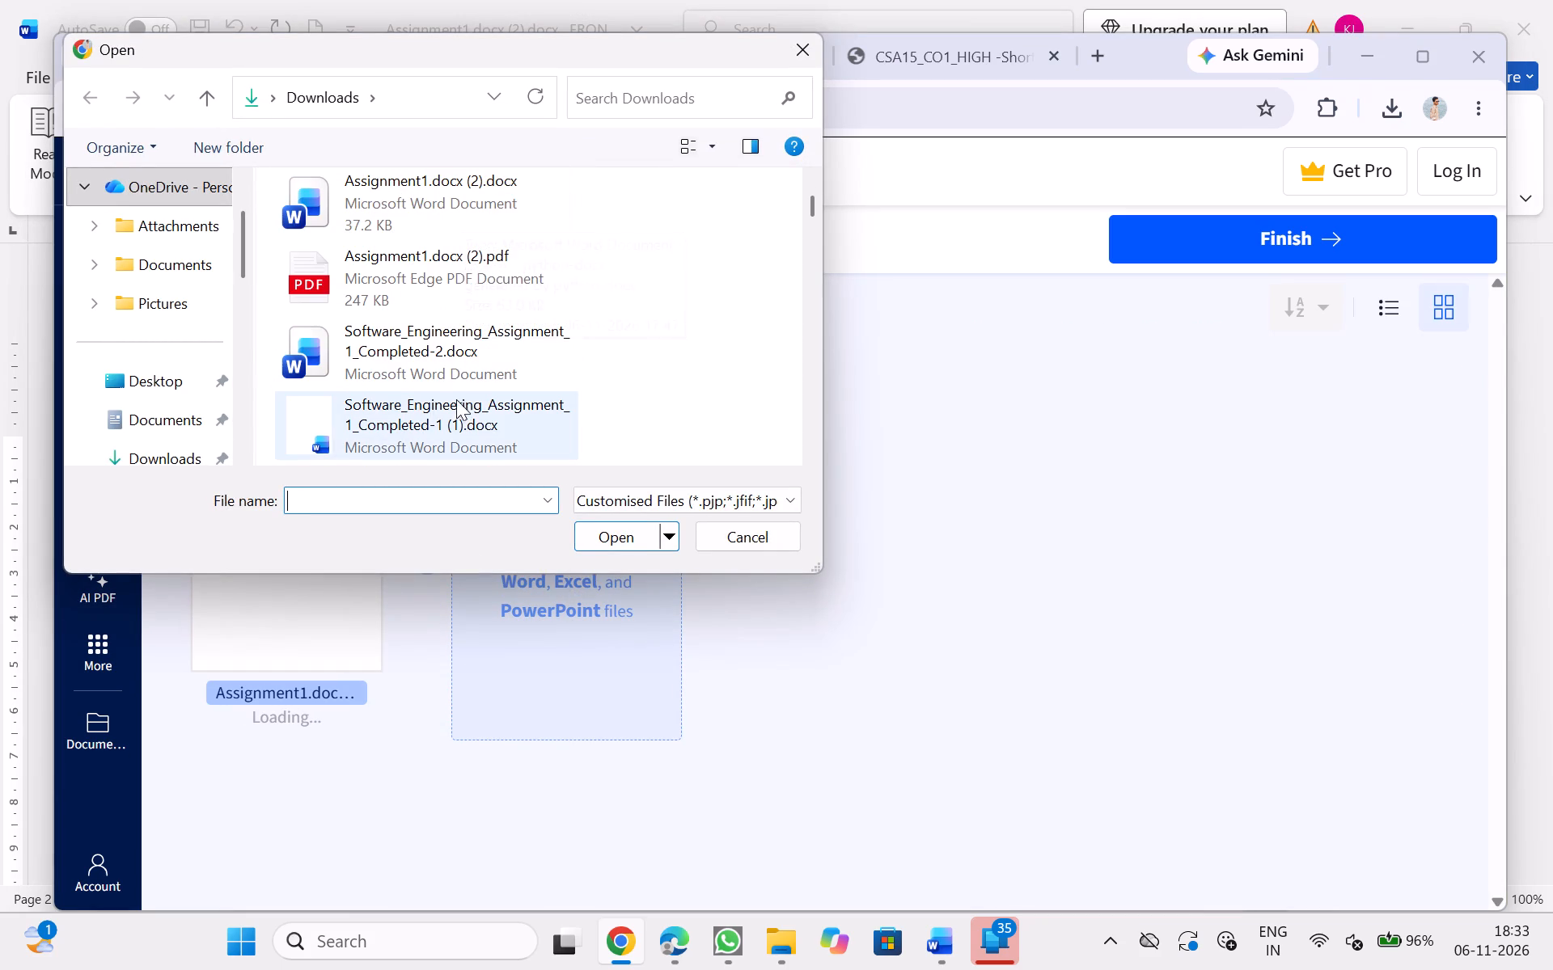
double_click(457, 405)
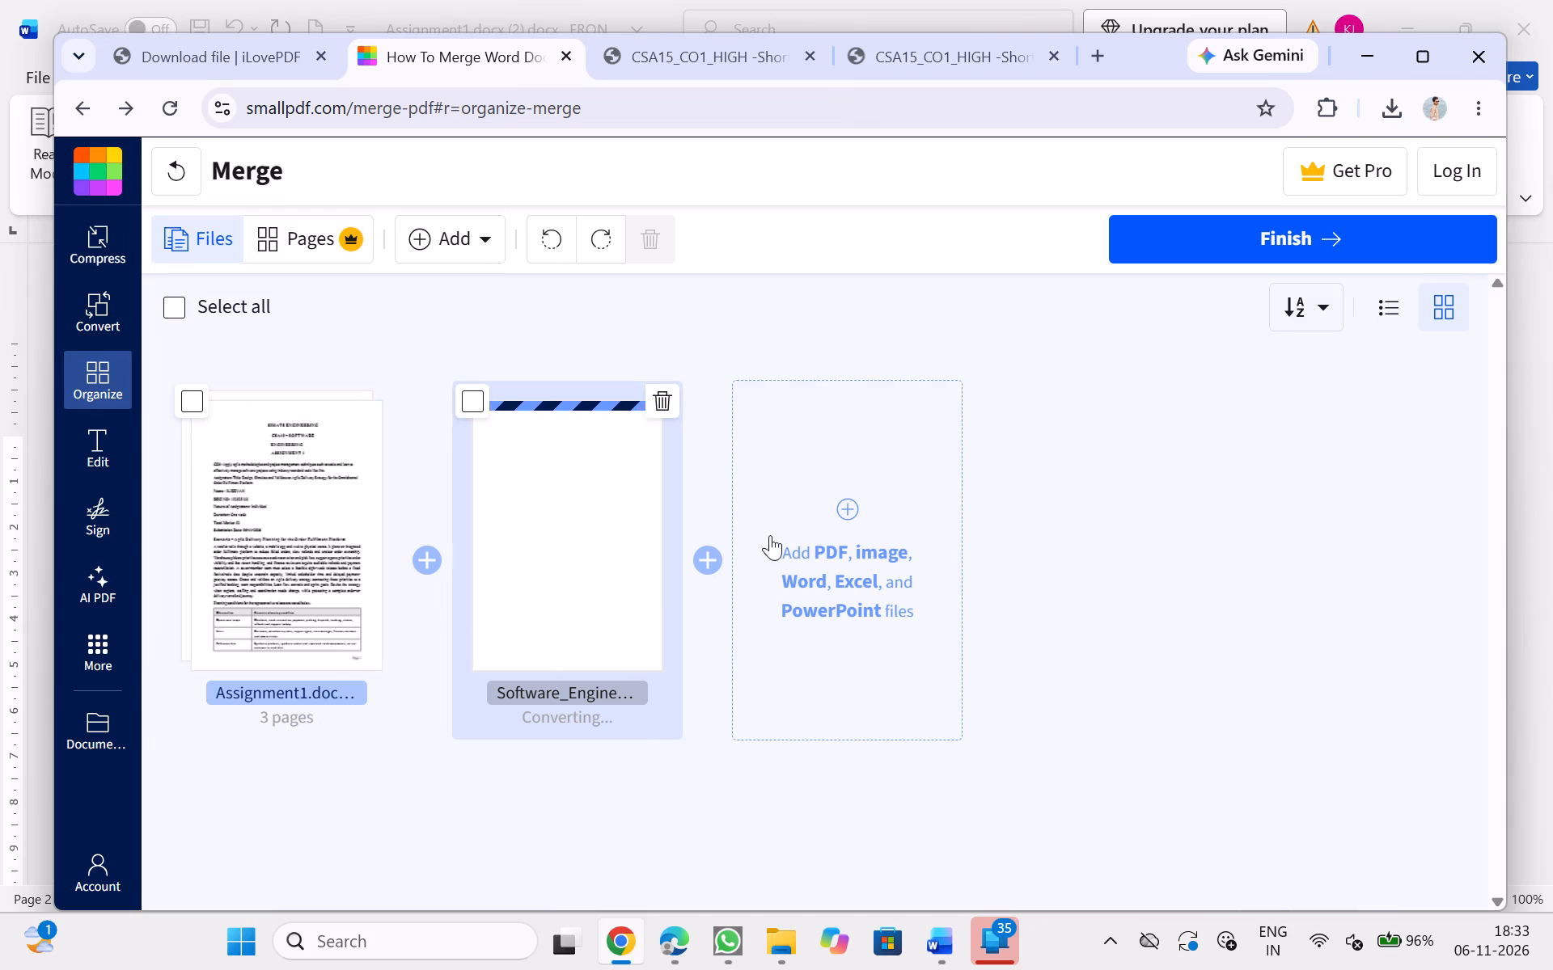
left_click(785, 531)
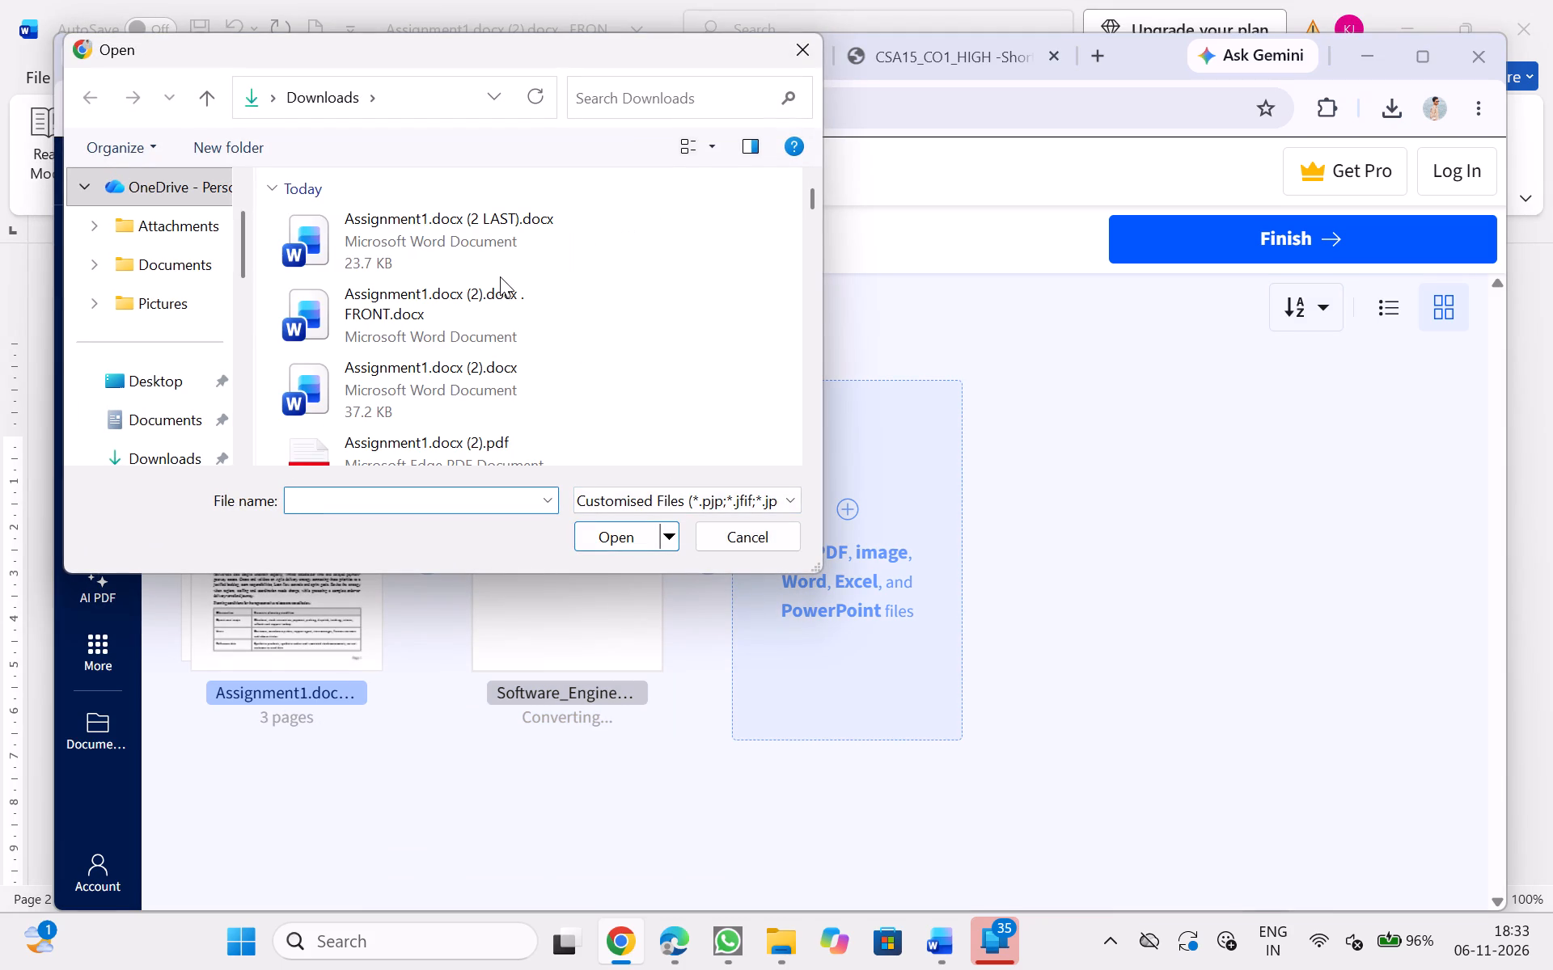
double_click(452, 259)
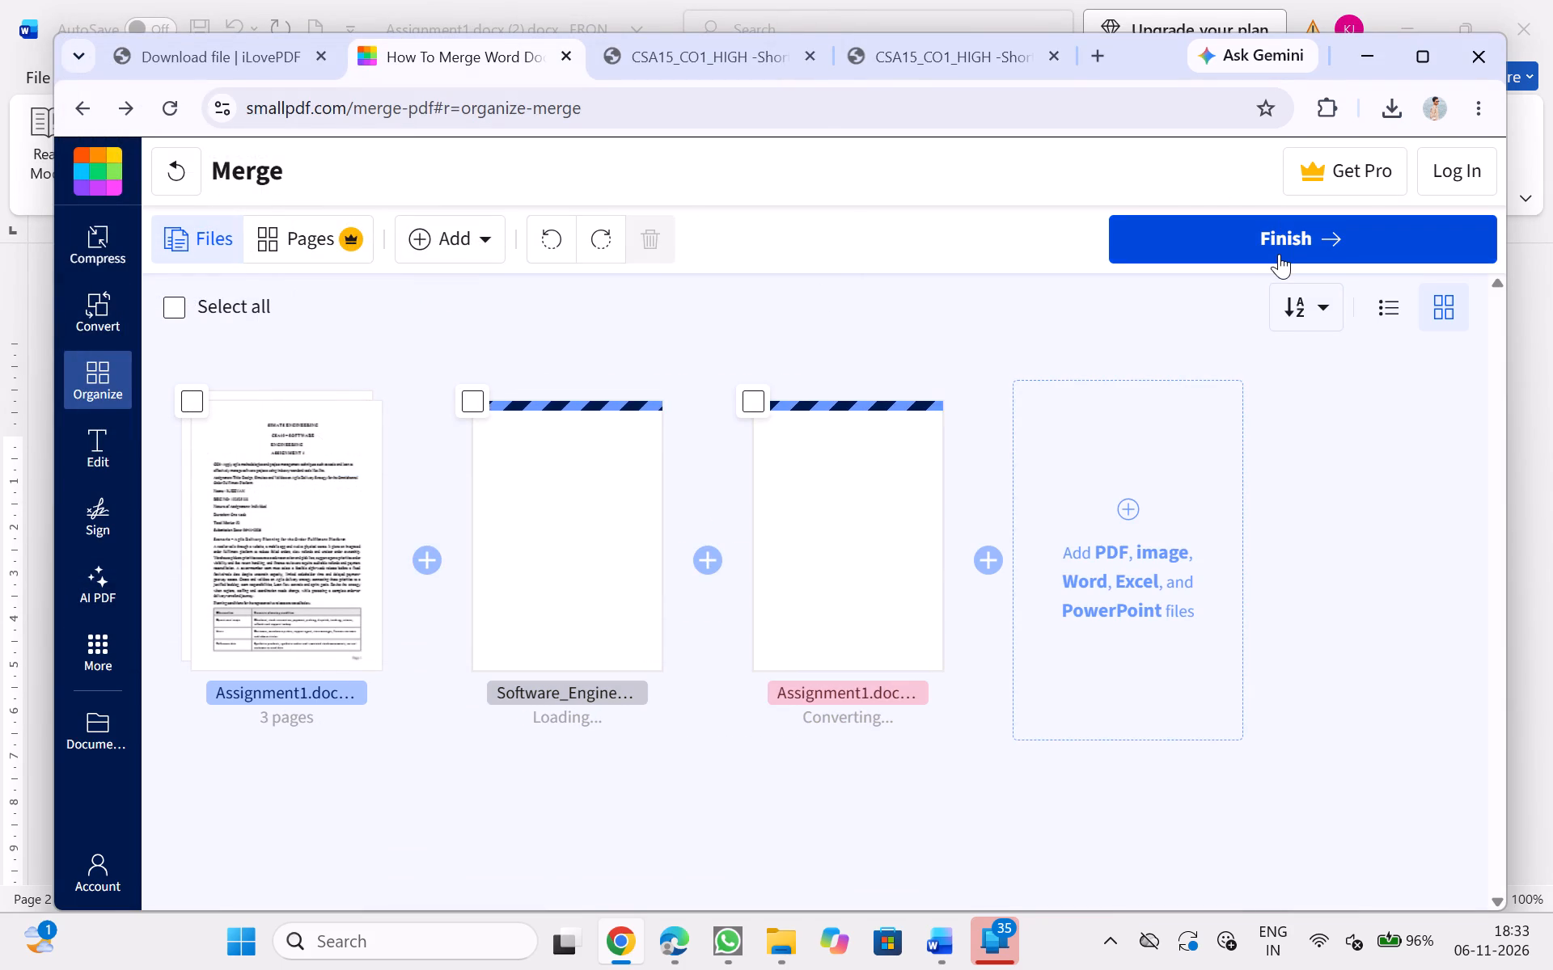
left_click(1279, 254)
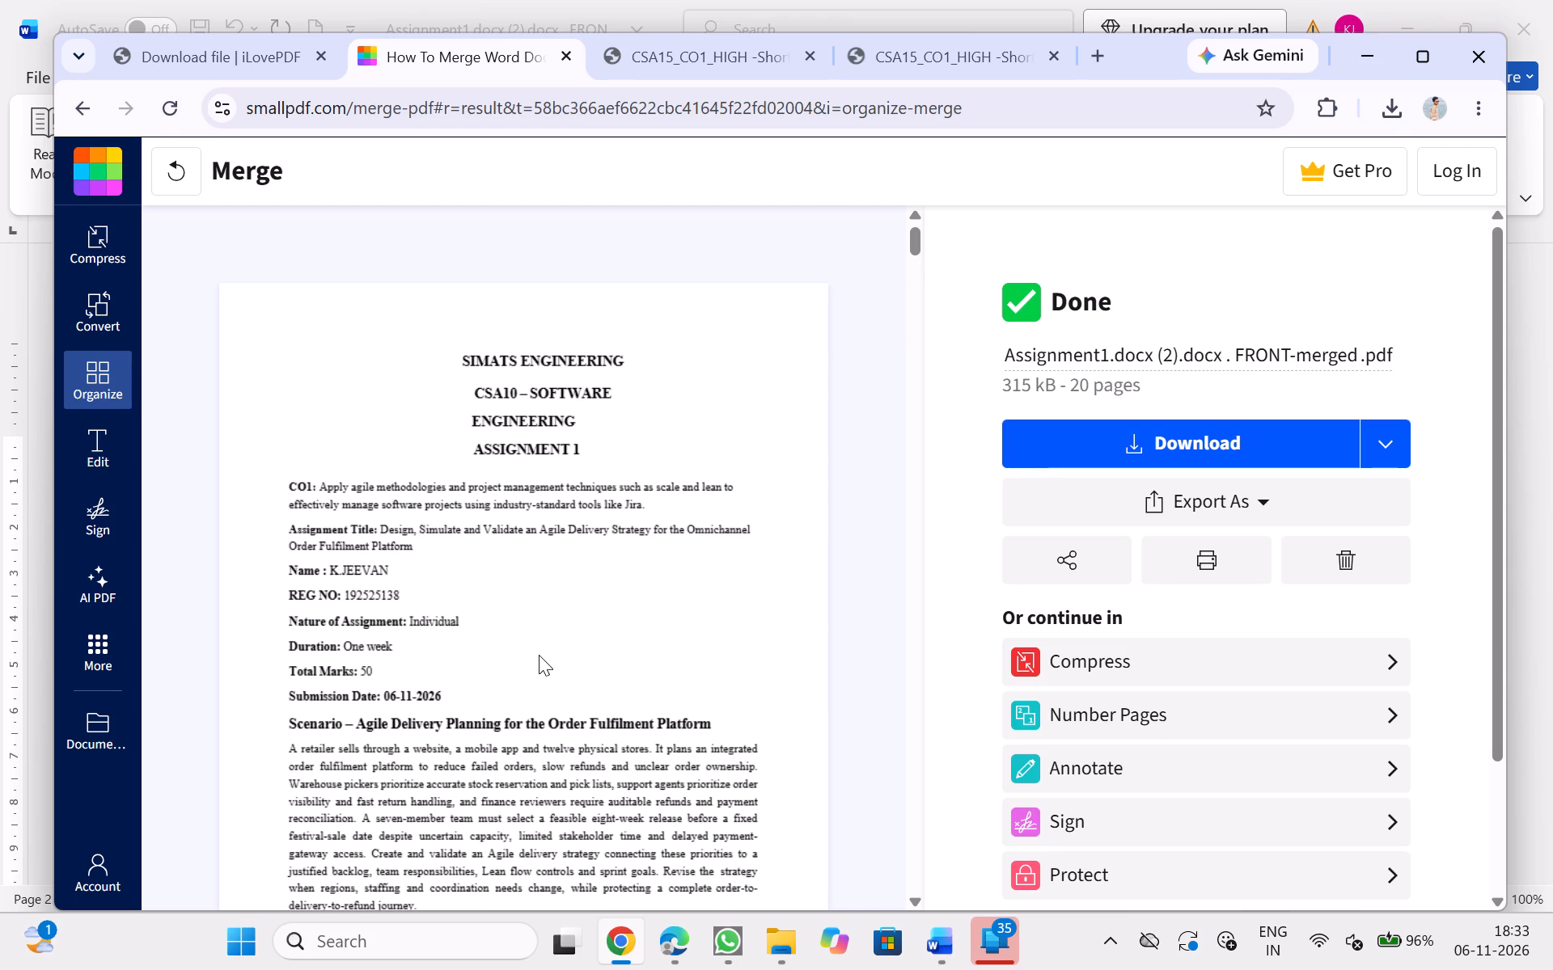
Review the opening pages and the assignment cover page in the merged PDF preview, and leave the result page.
scroll(539, 655, "down", 9)
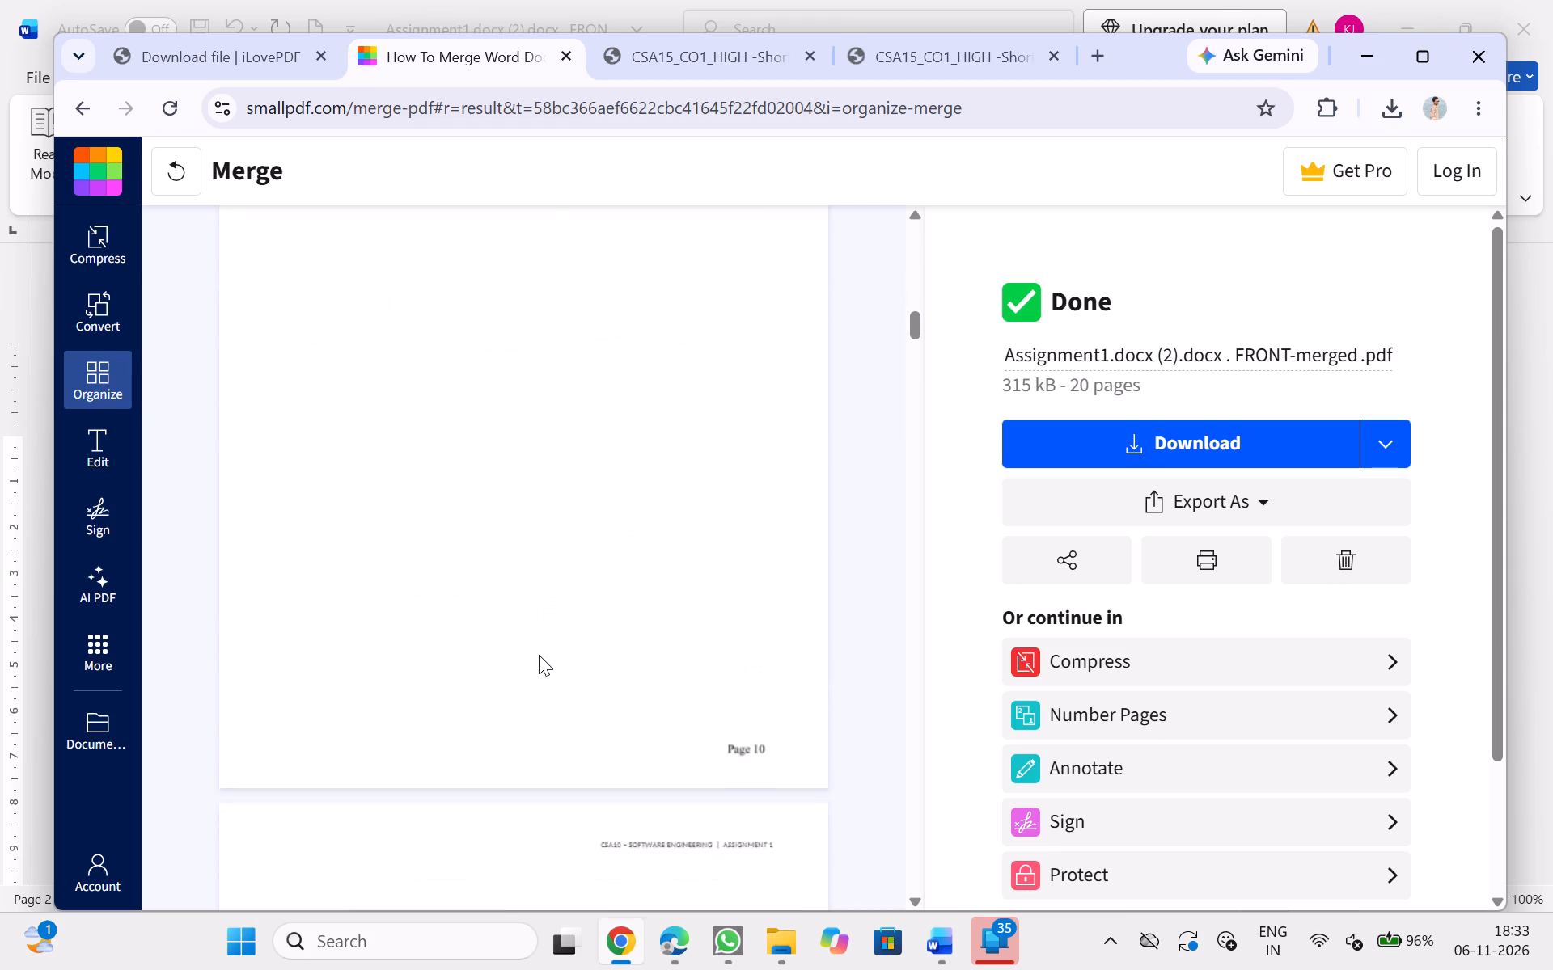
scroll(539, 655, "down", 3)
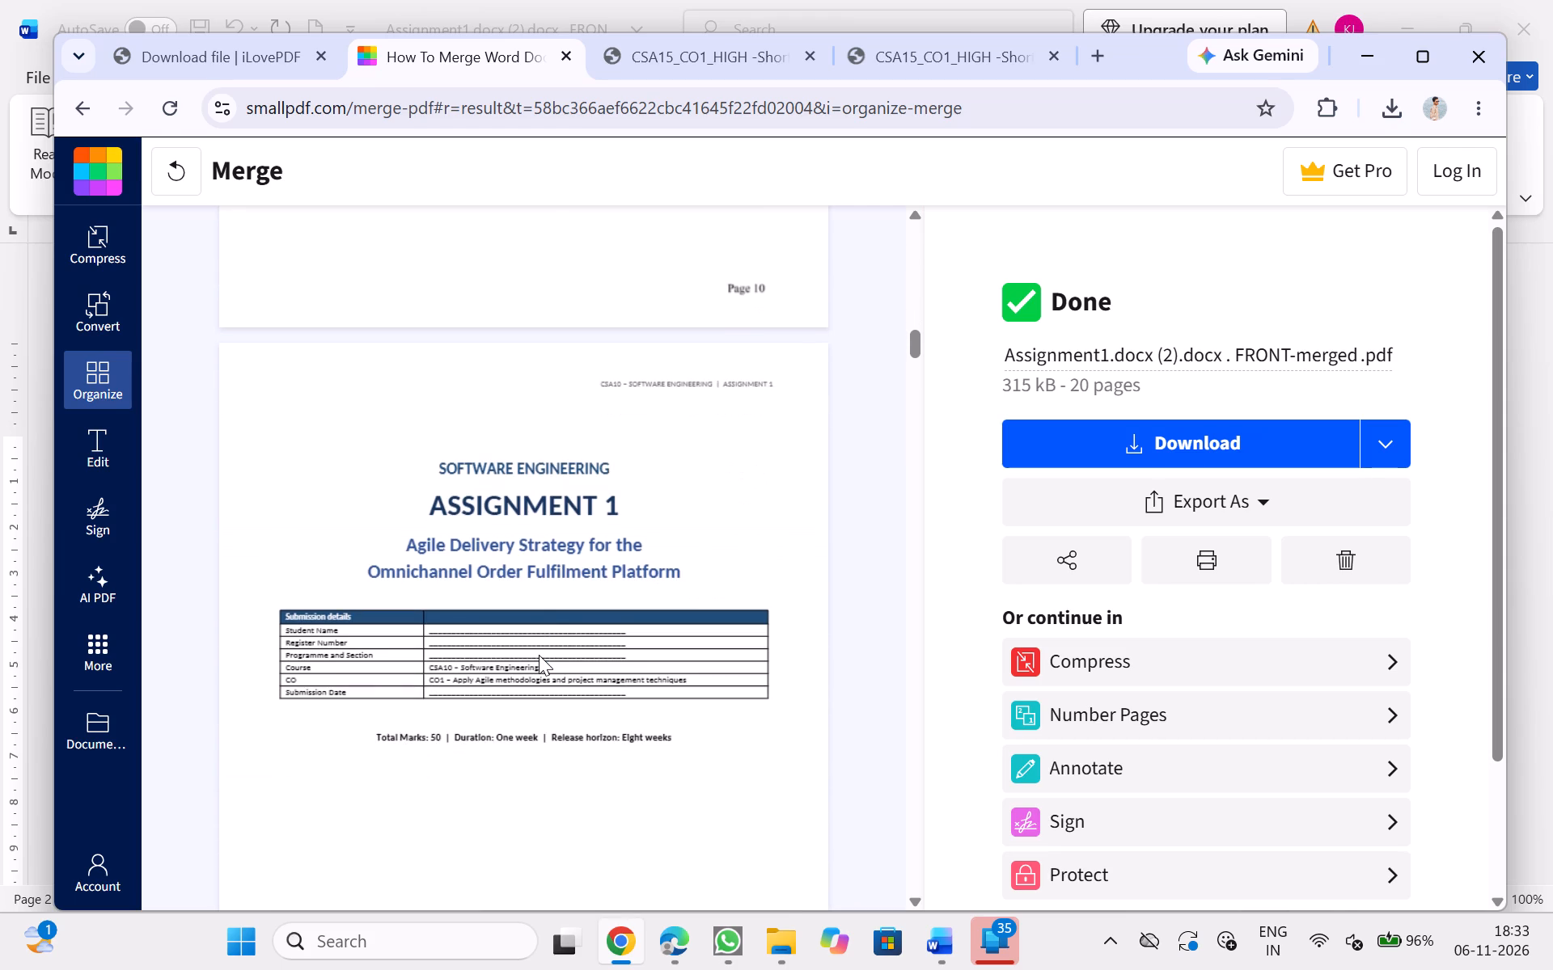
scroll(539, 655, "right", 5)
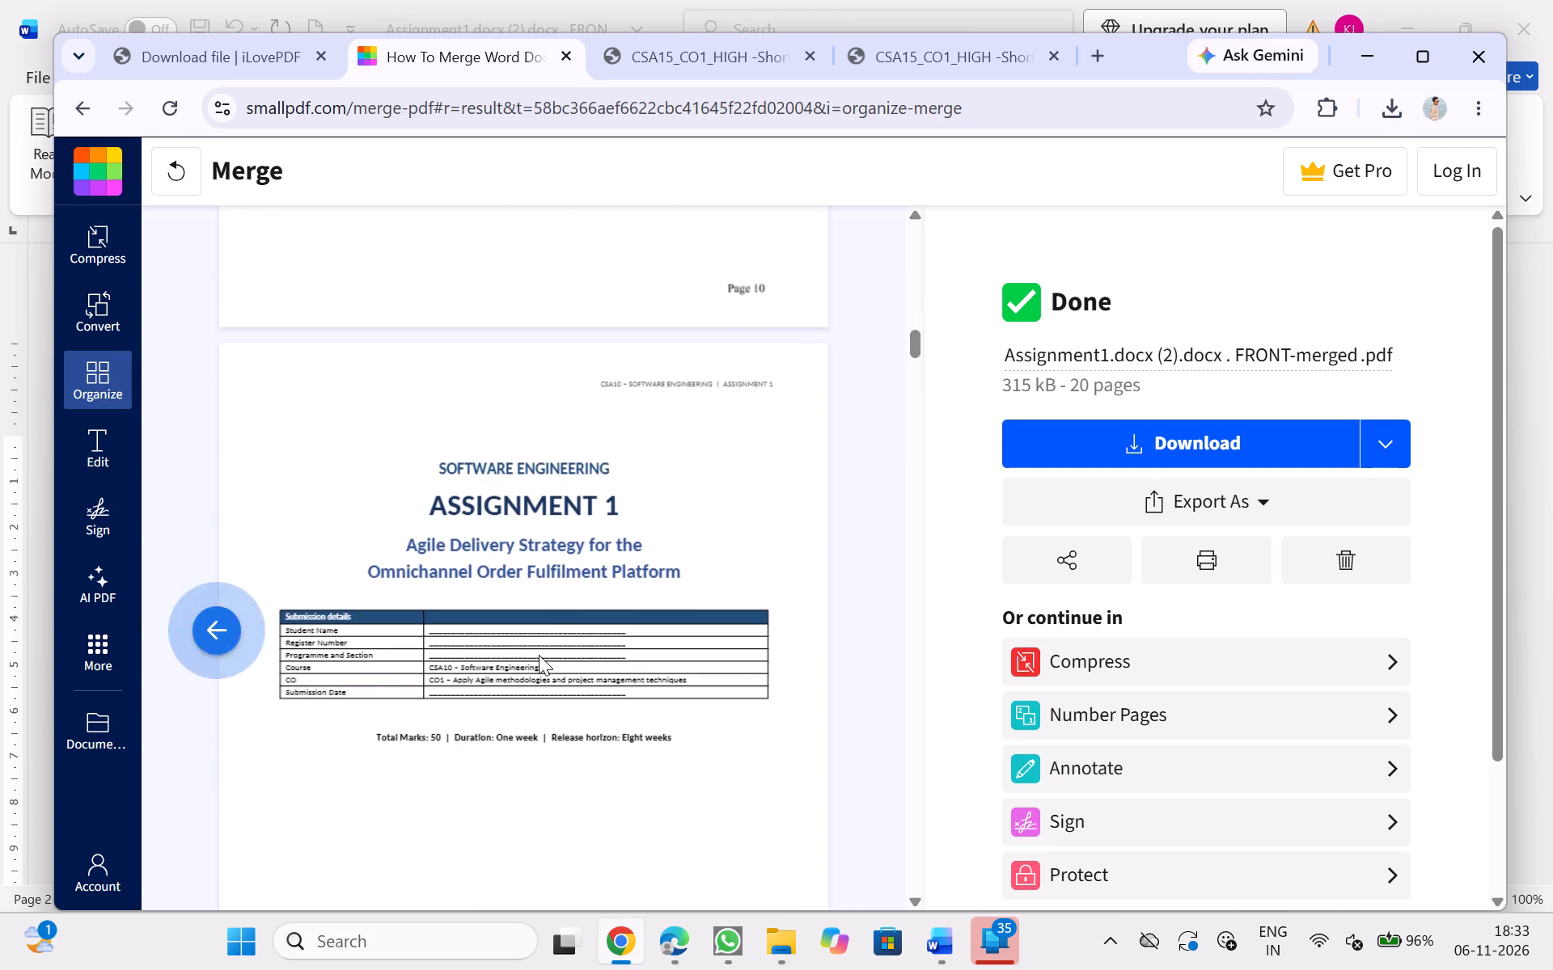
scroll(539, 655, "right", 2)
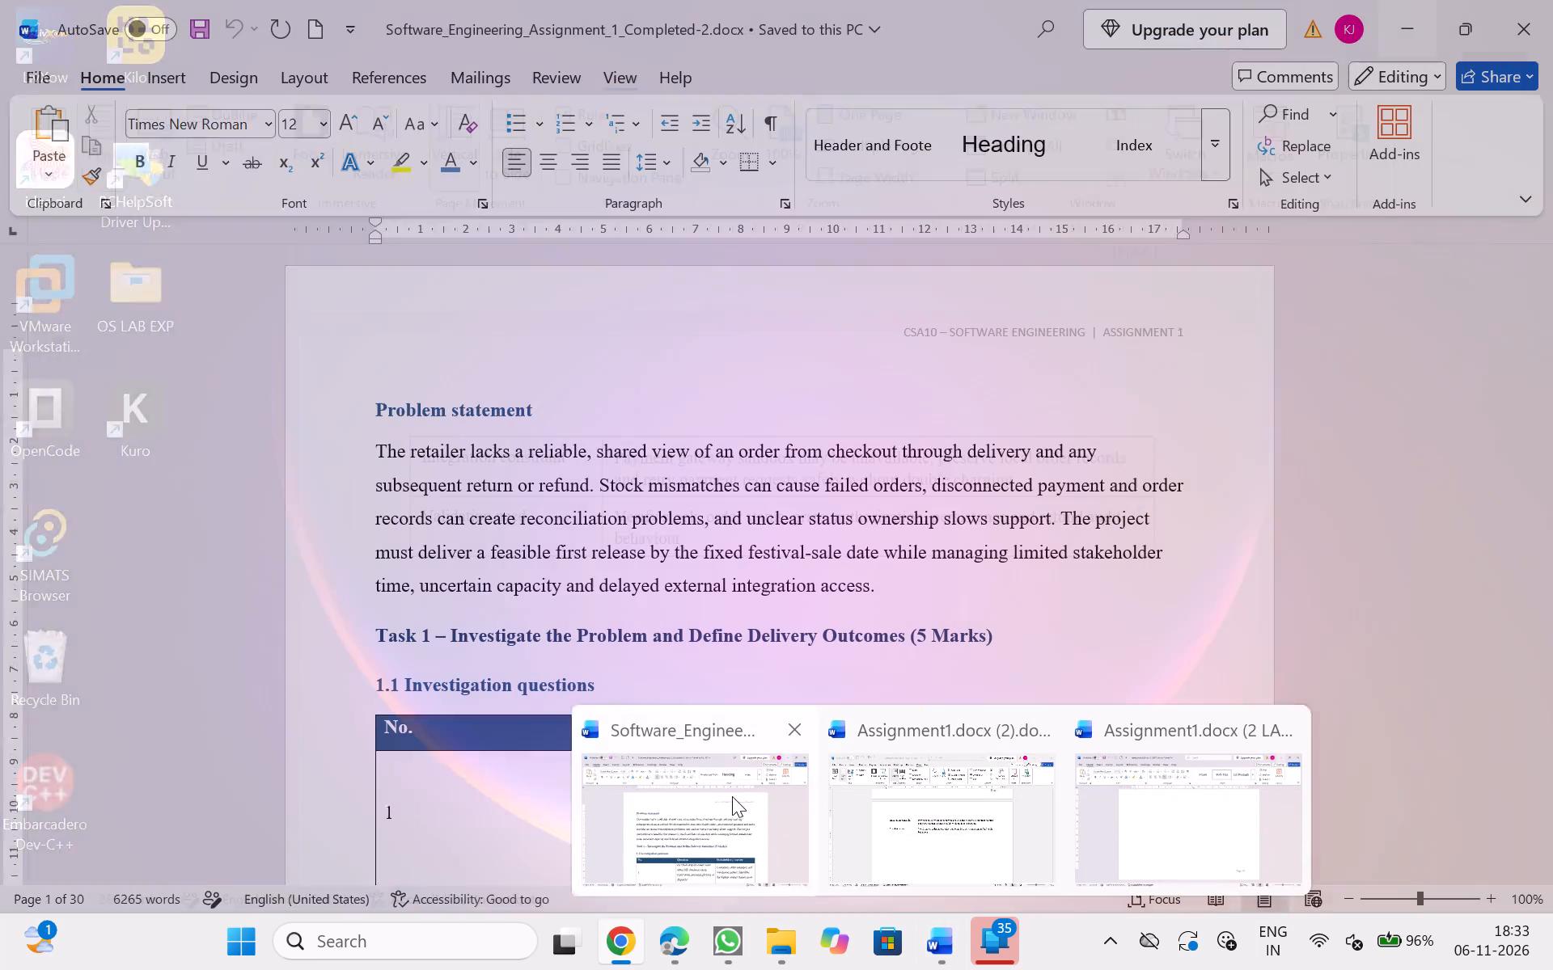
Return to Smallpdf Merge in Chrome after a glance at the completed assignment, and open the file selection for a new merge.
left_click(732, 796)
scroll(634, 441, "up", 3)
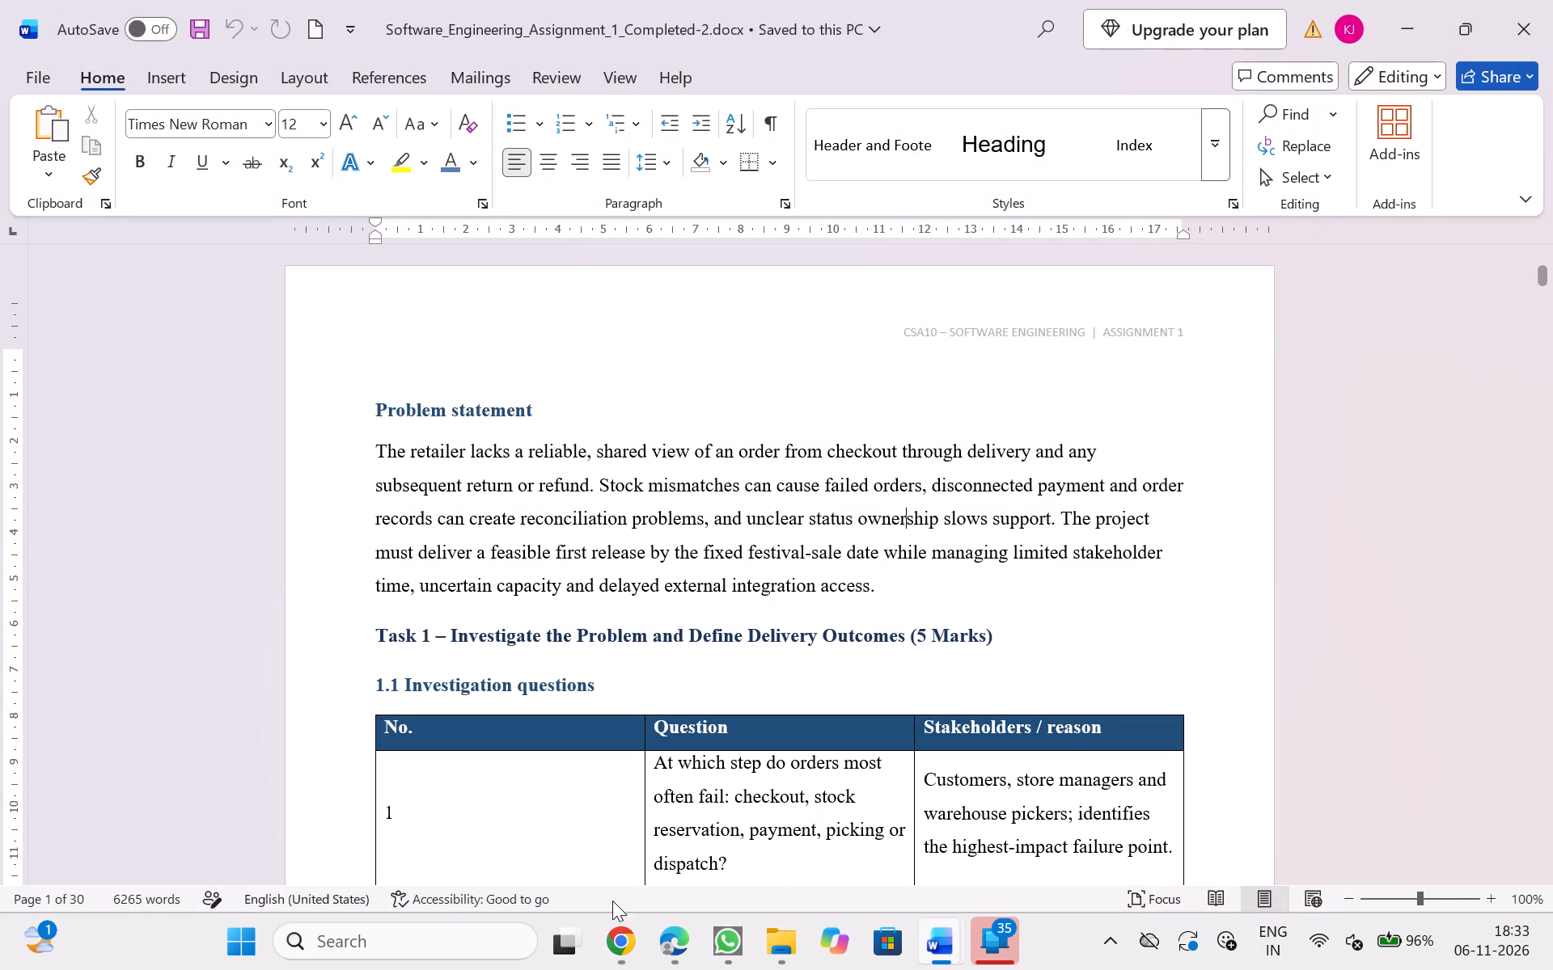
left_click(629, 967)
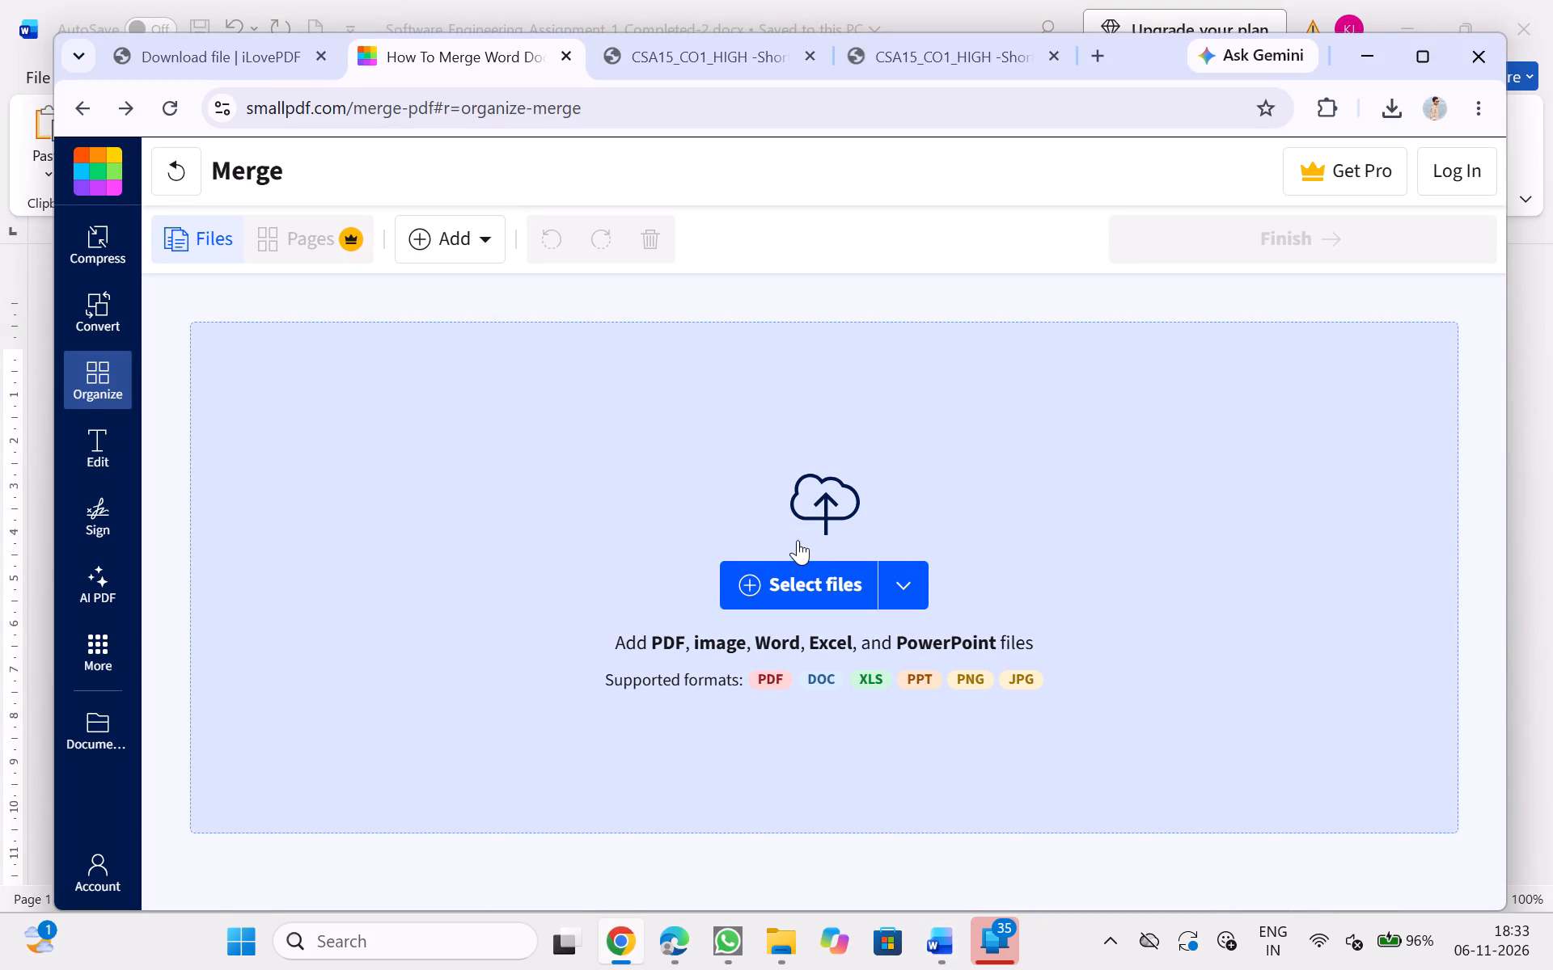
left_click(787, 582)
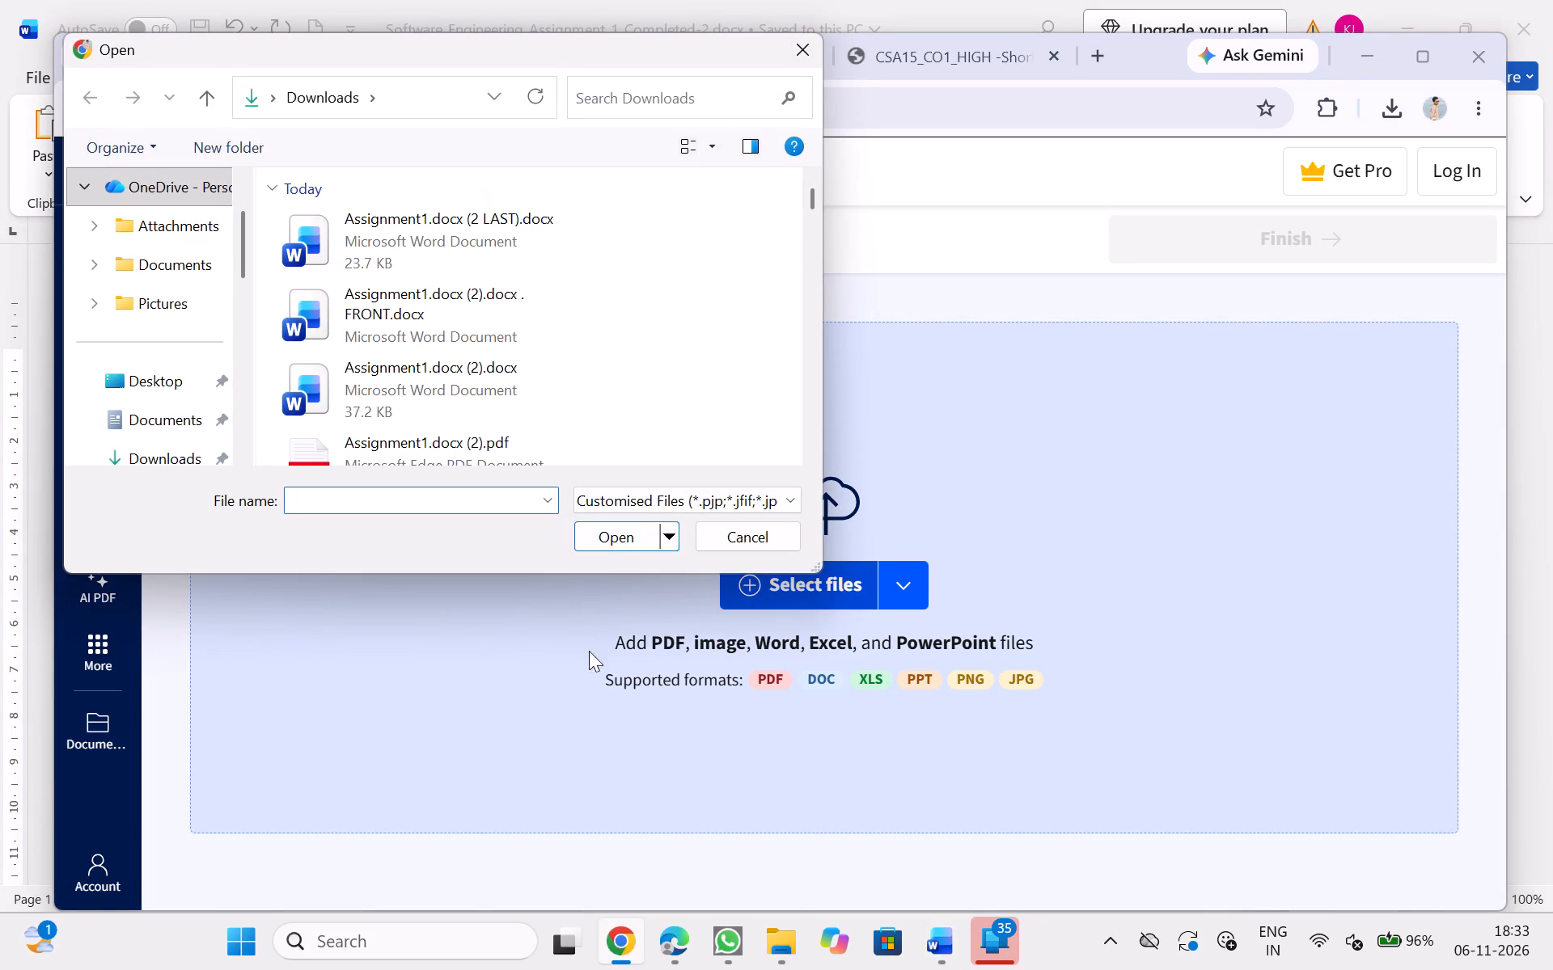
Switch to the FRONT document in Word and delete the Scenario paragraph's ending, from "Create and validate an Agile delivery strategy" through "order-to-delivery-to-refund journey.".
left_click(934, 948)
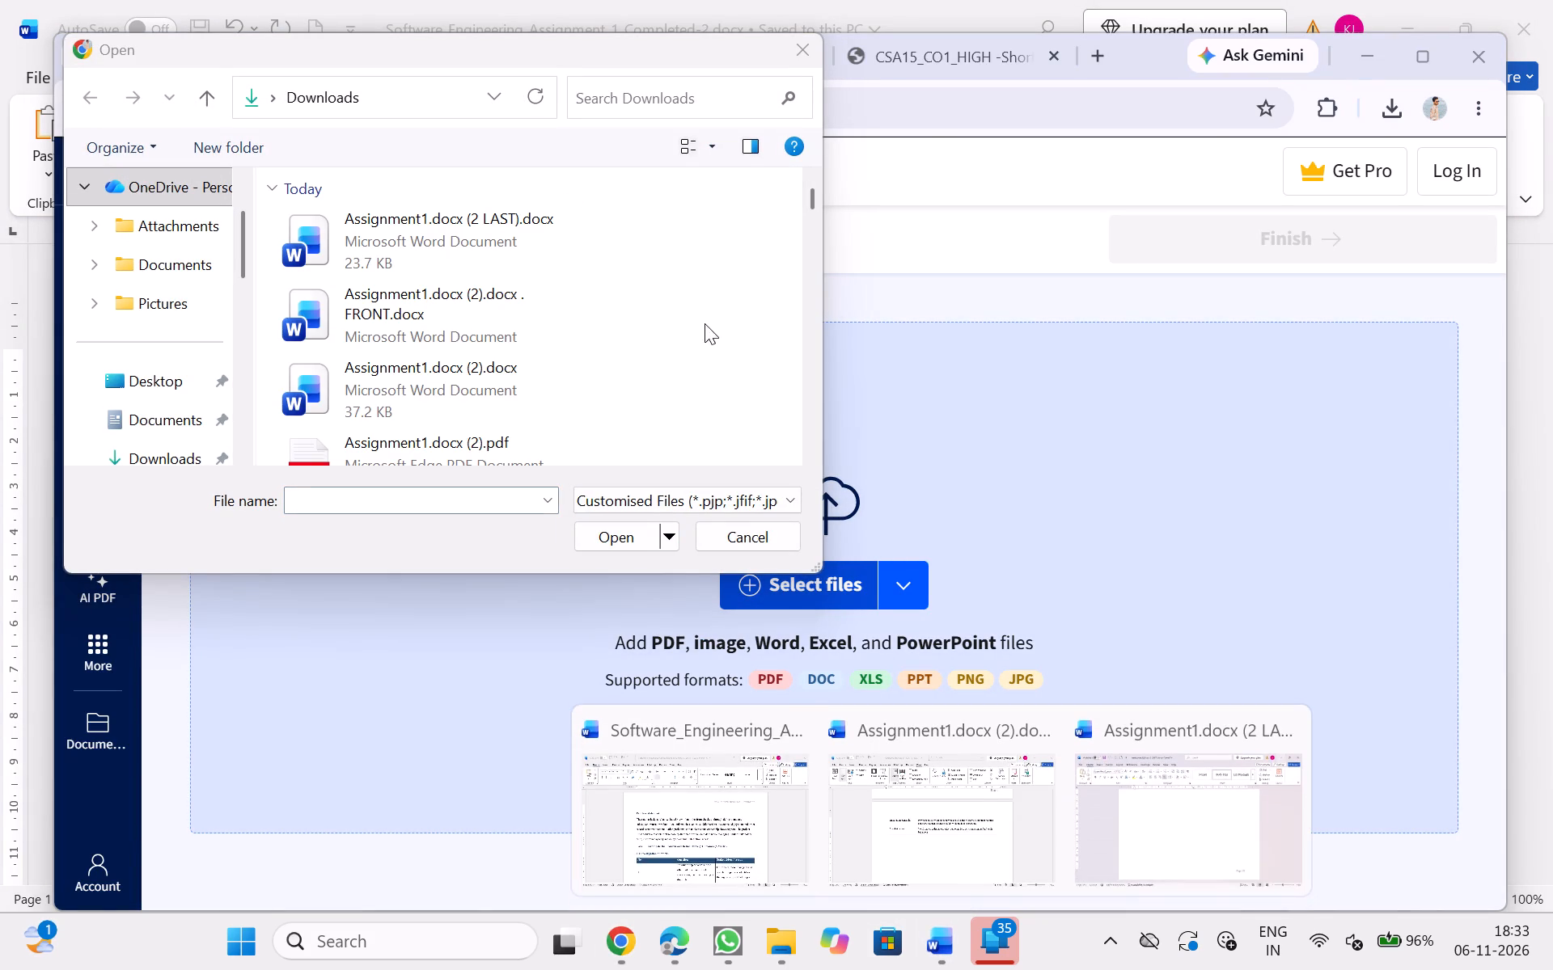
left_click(945, 818)
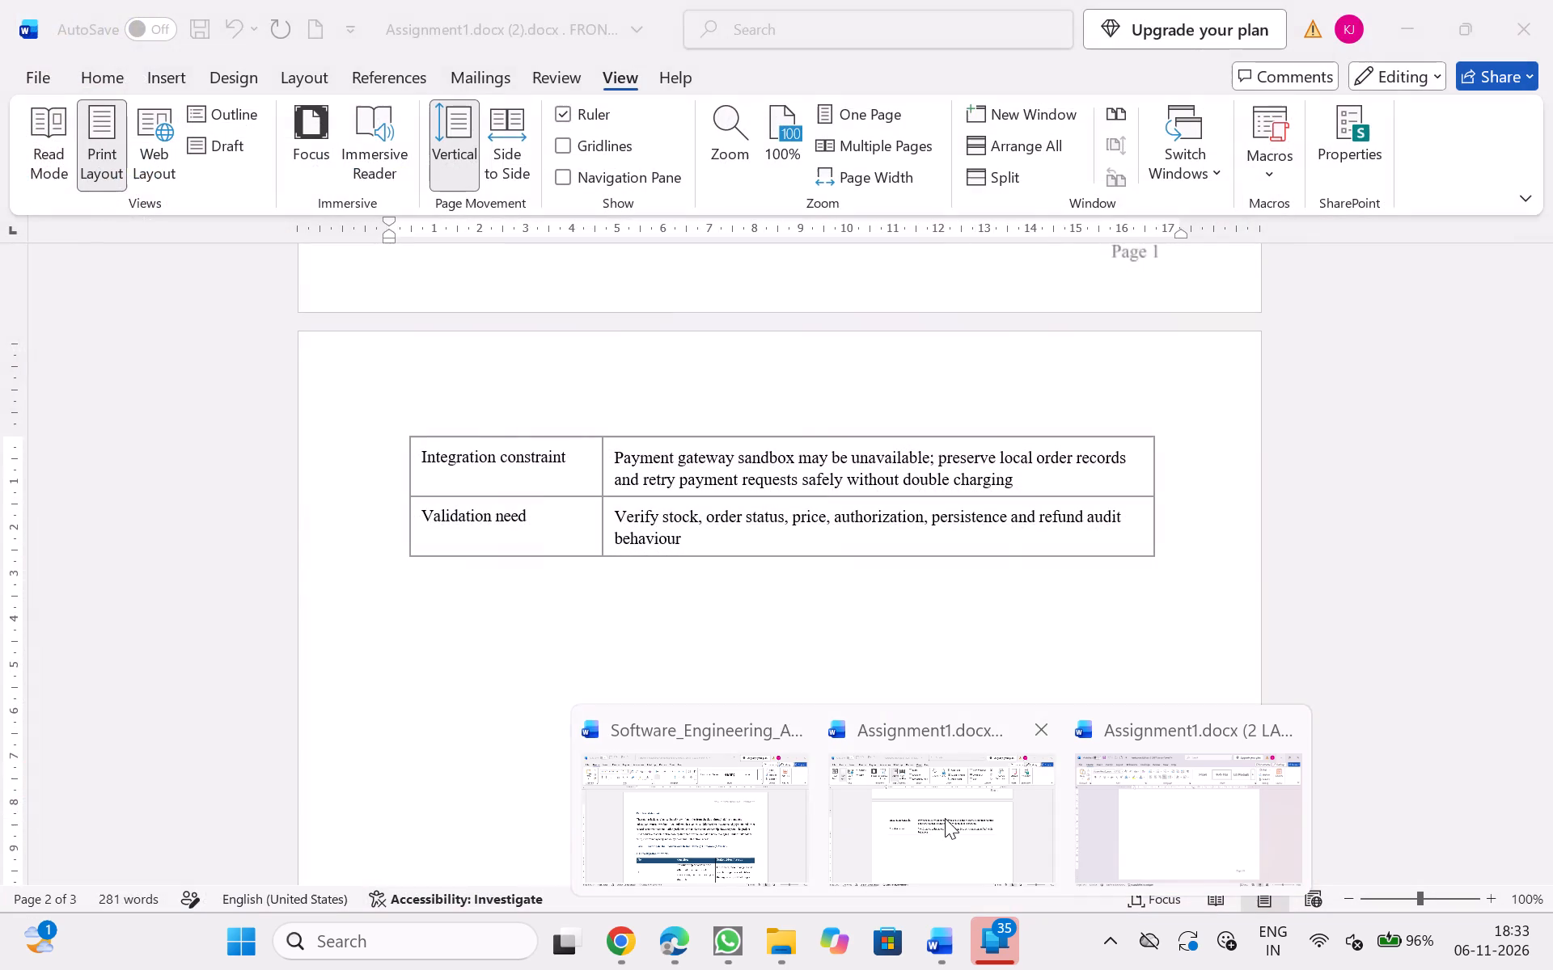
scroll(641, 669, "down", 5)
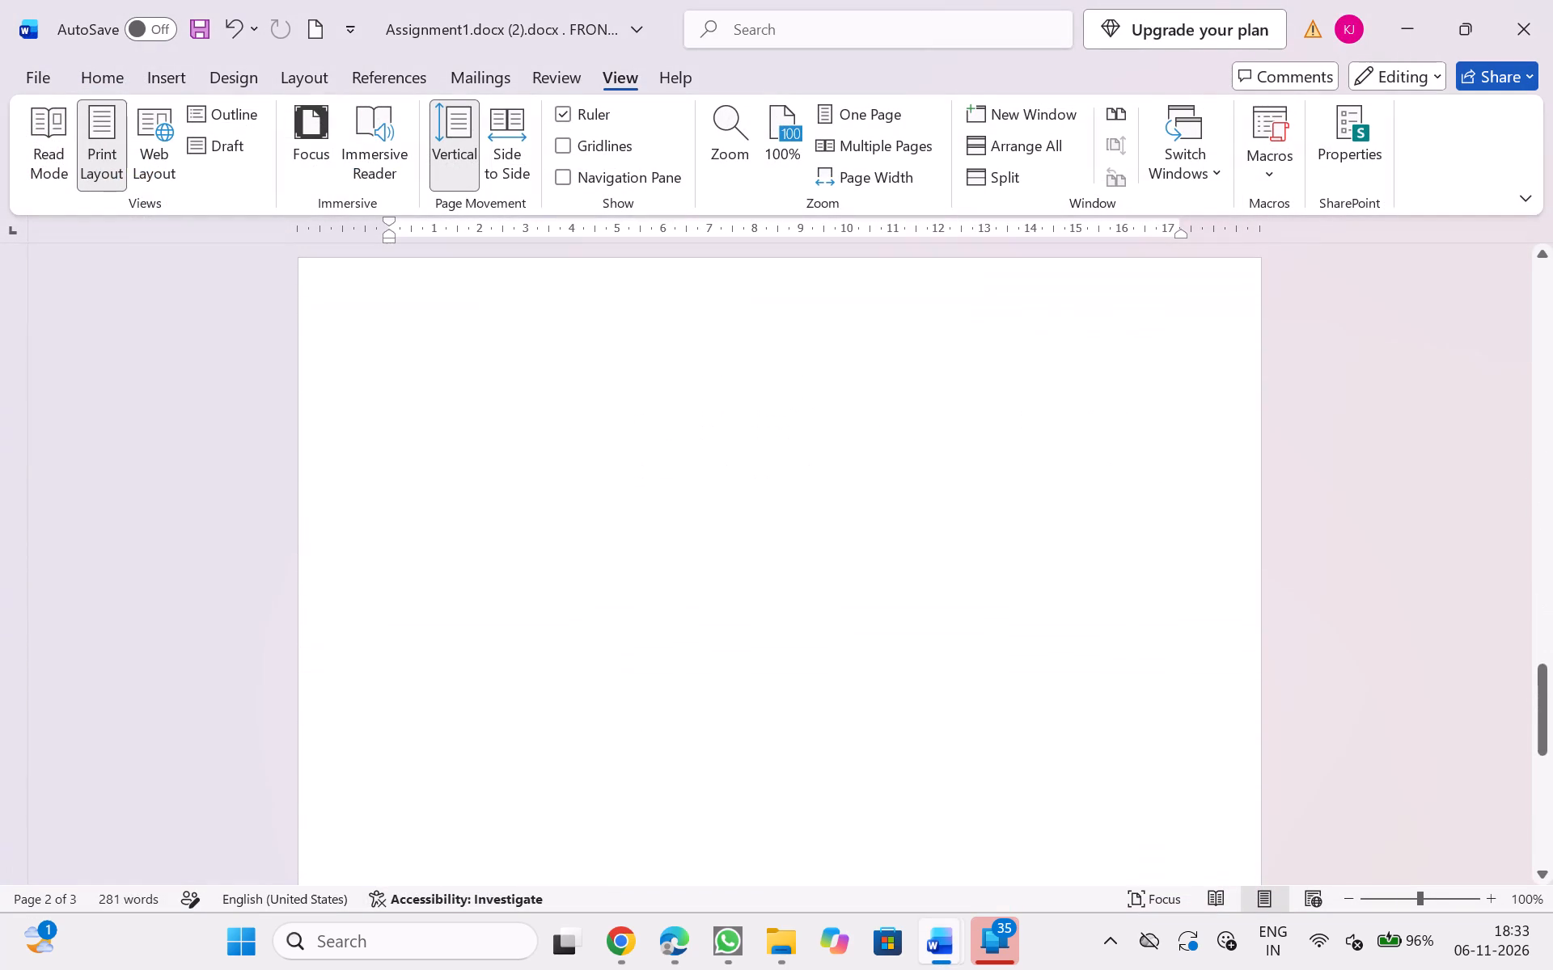
scroll(641, 669, "down", 4)
scroll(641, 669, "up", 6)
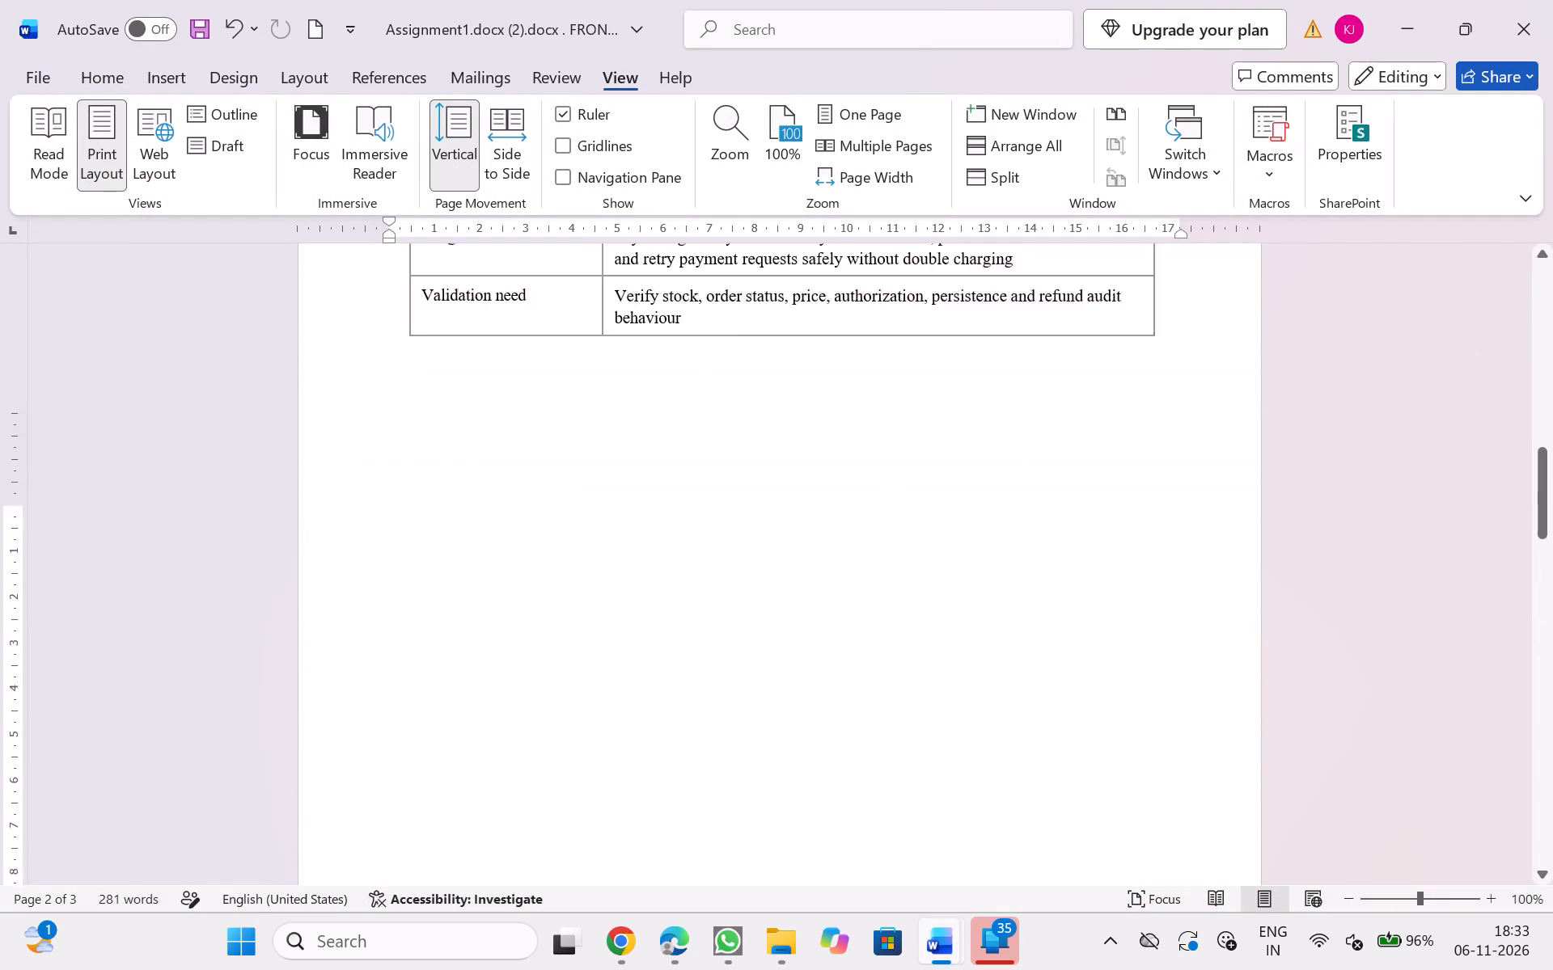
scroll(641, 669, "up", 4)
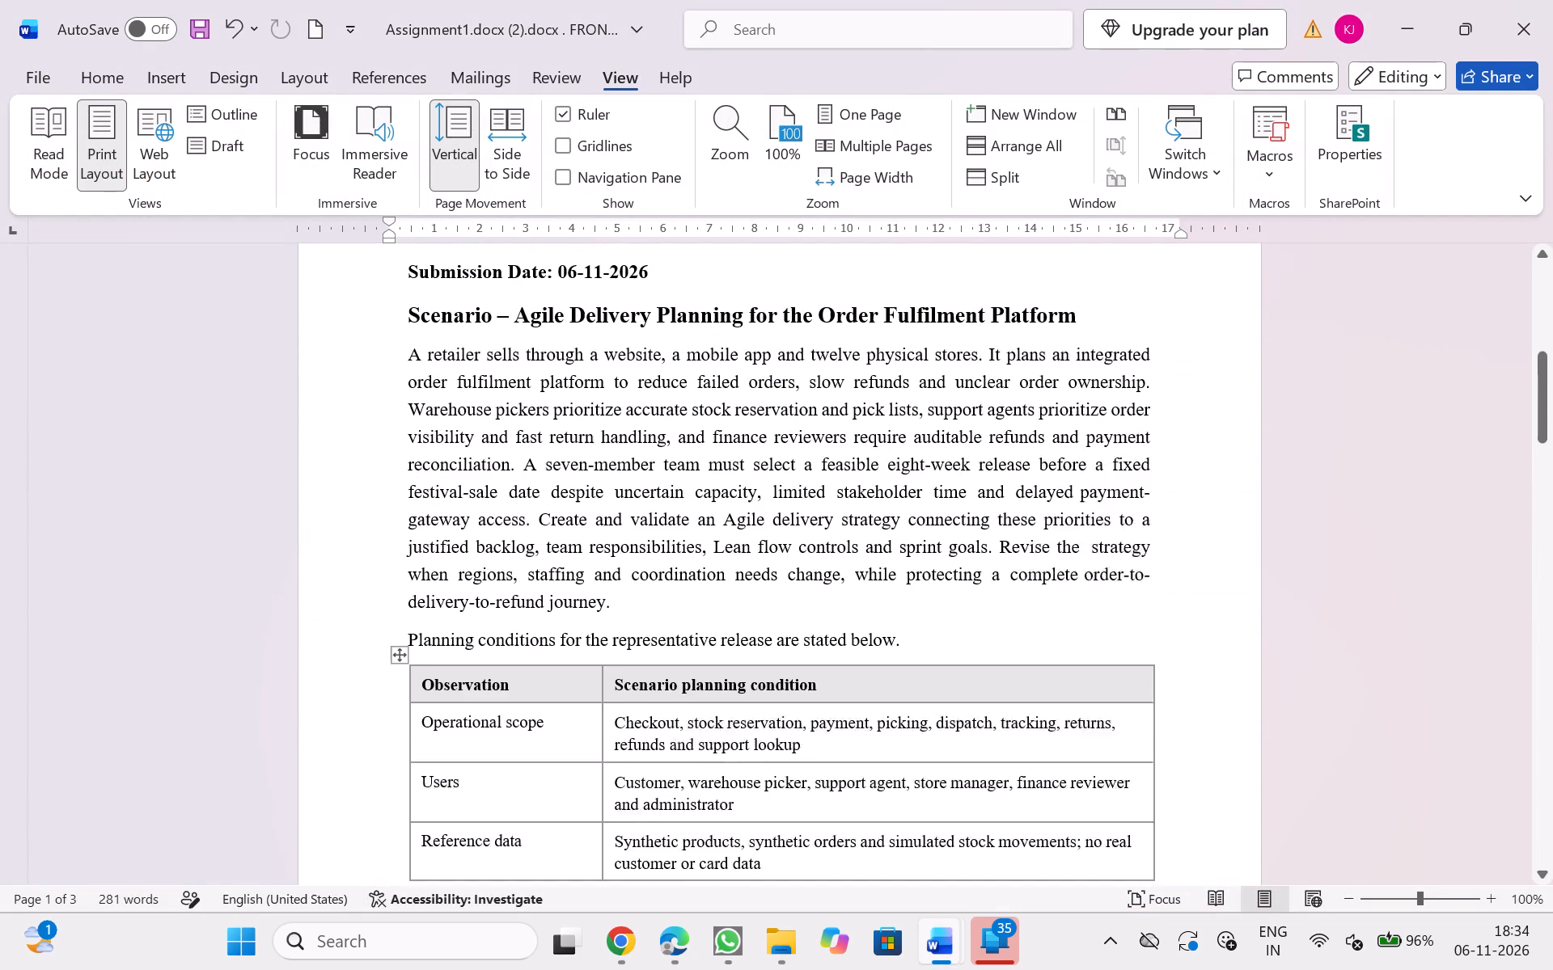
scroll(641, 669, "up", 1)
left_click_drag(628, 665, 494, 633)
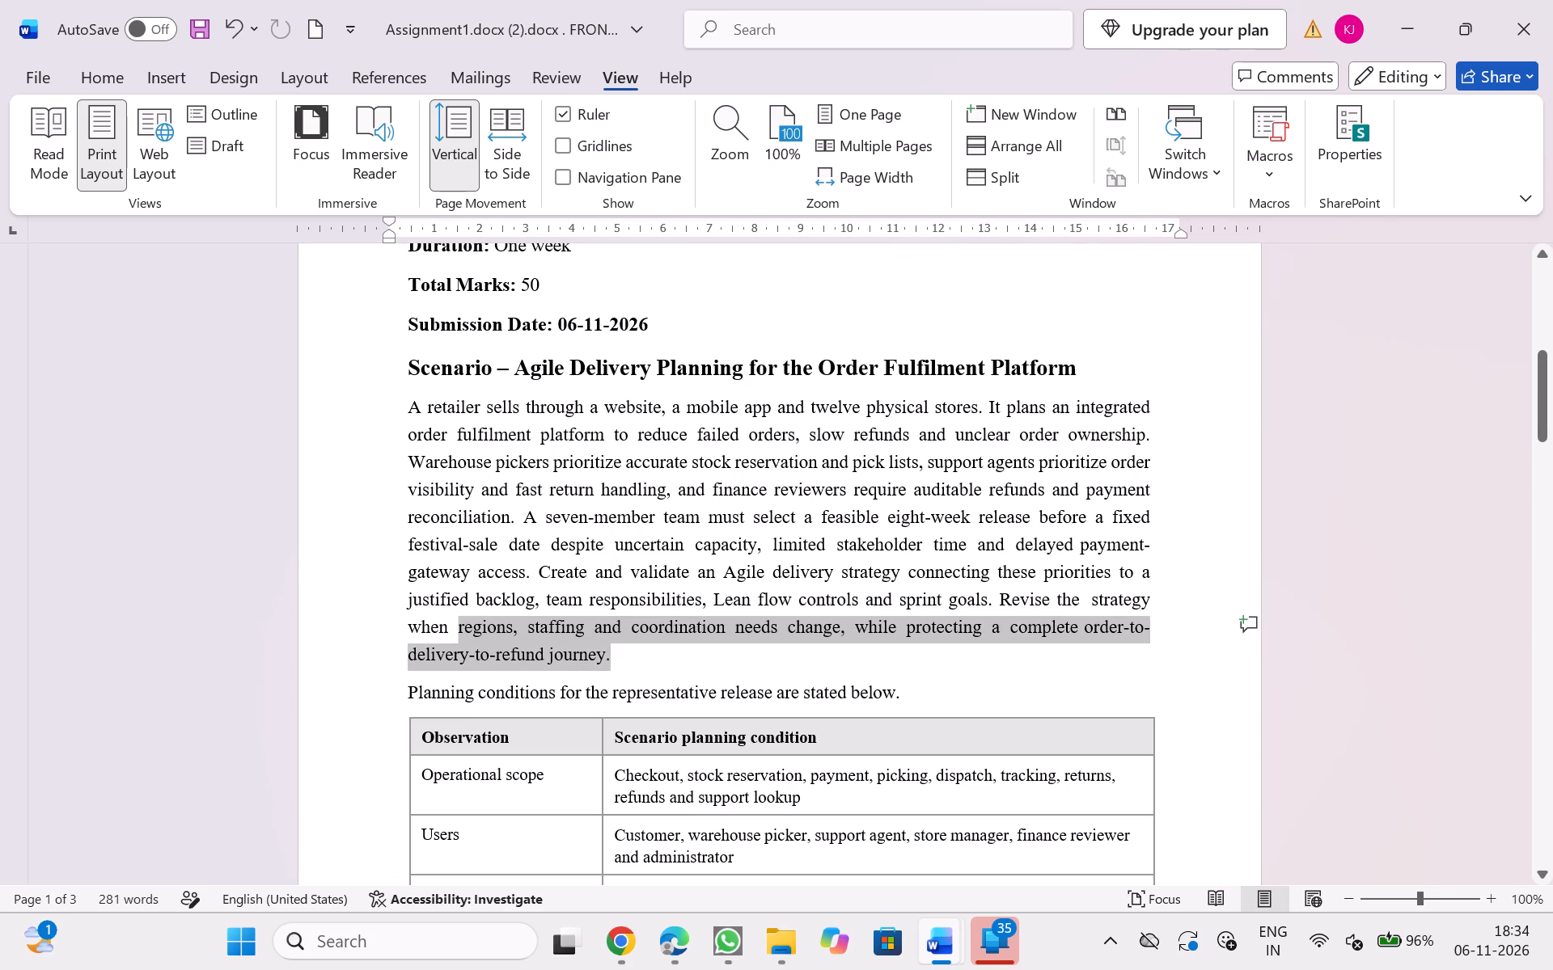
left_click_drag(494, 633, 430, 603)
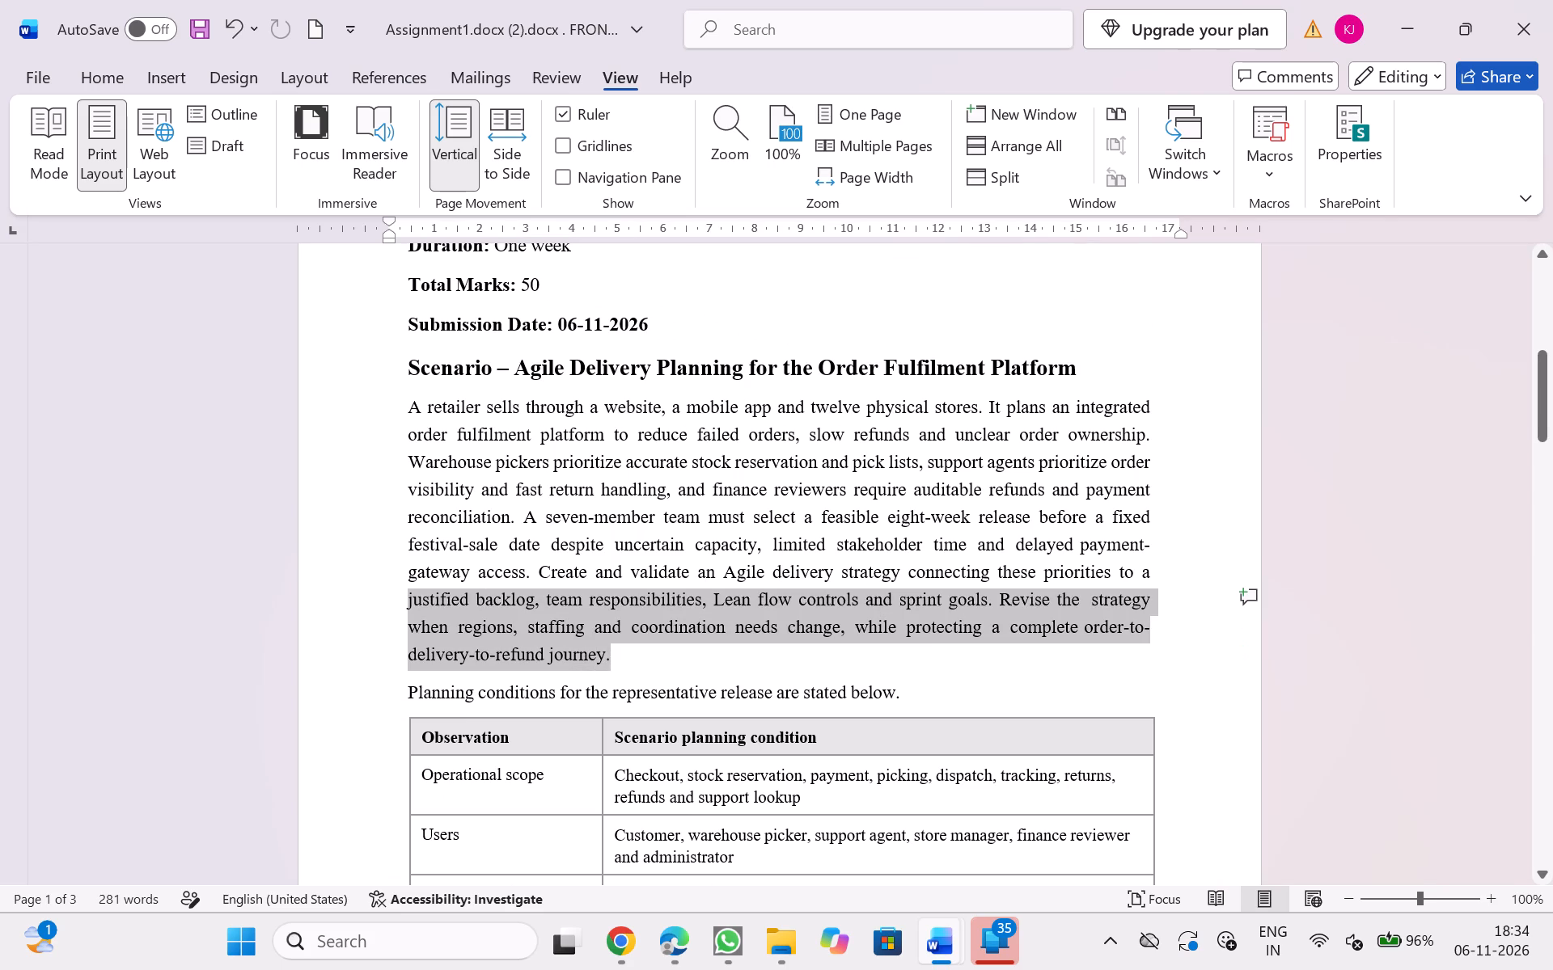
left_click_drag(430, 603, 557, 573)
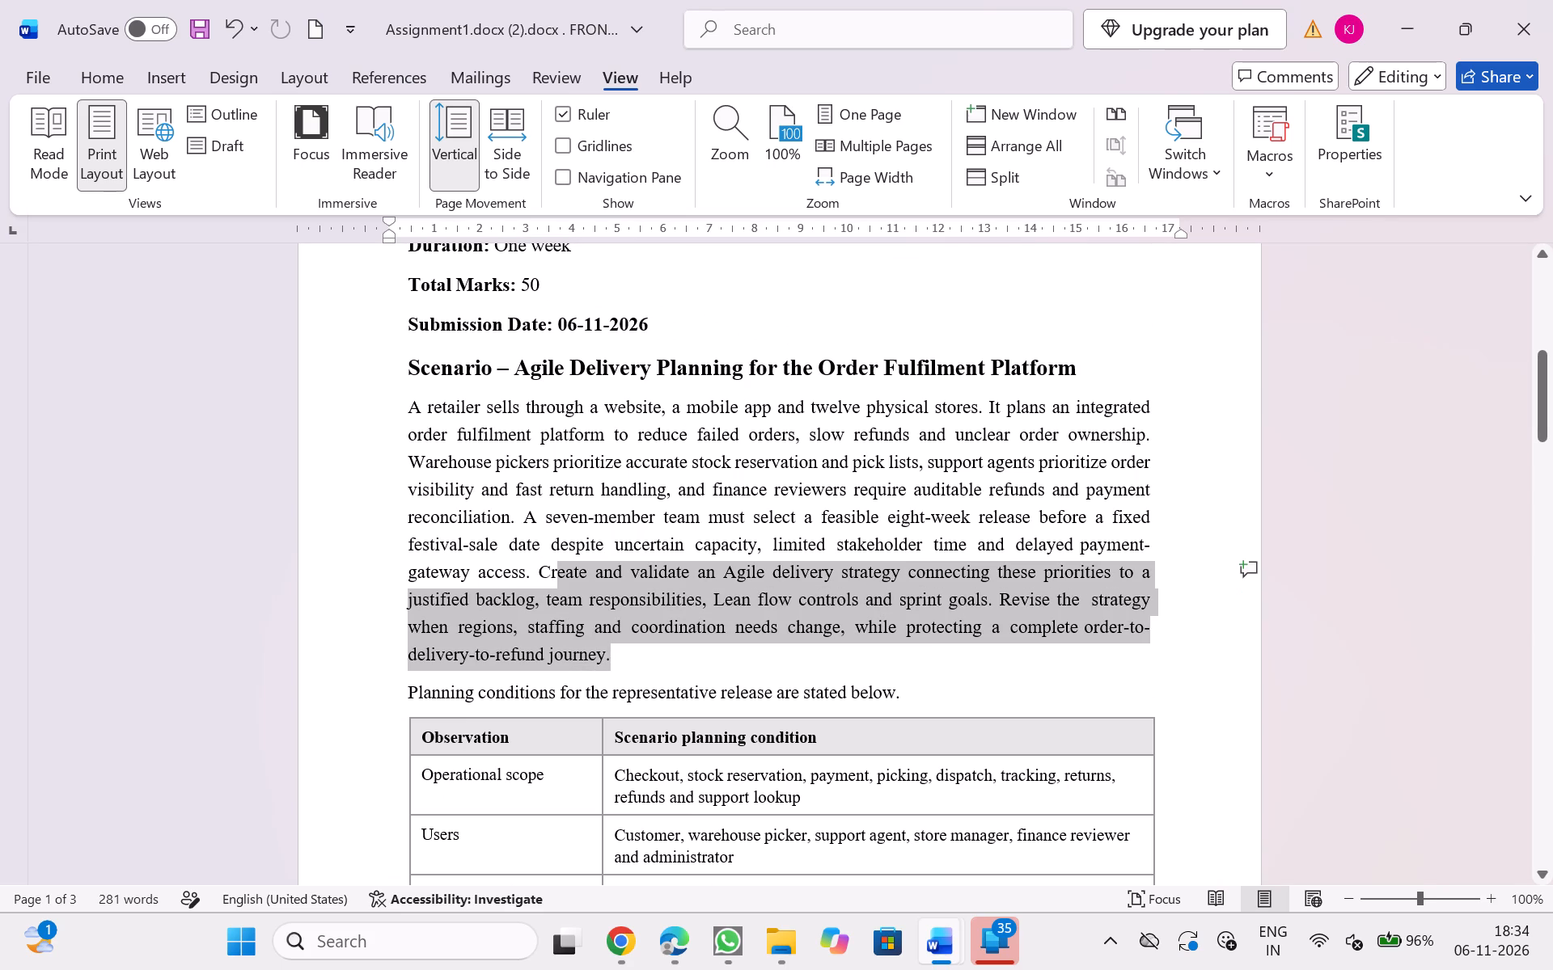
left_click_drag(557, 573, 540, 575)
key("BackSpace")
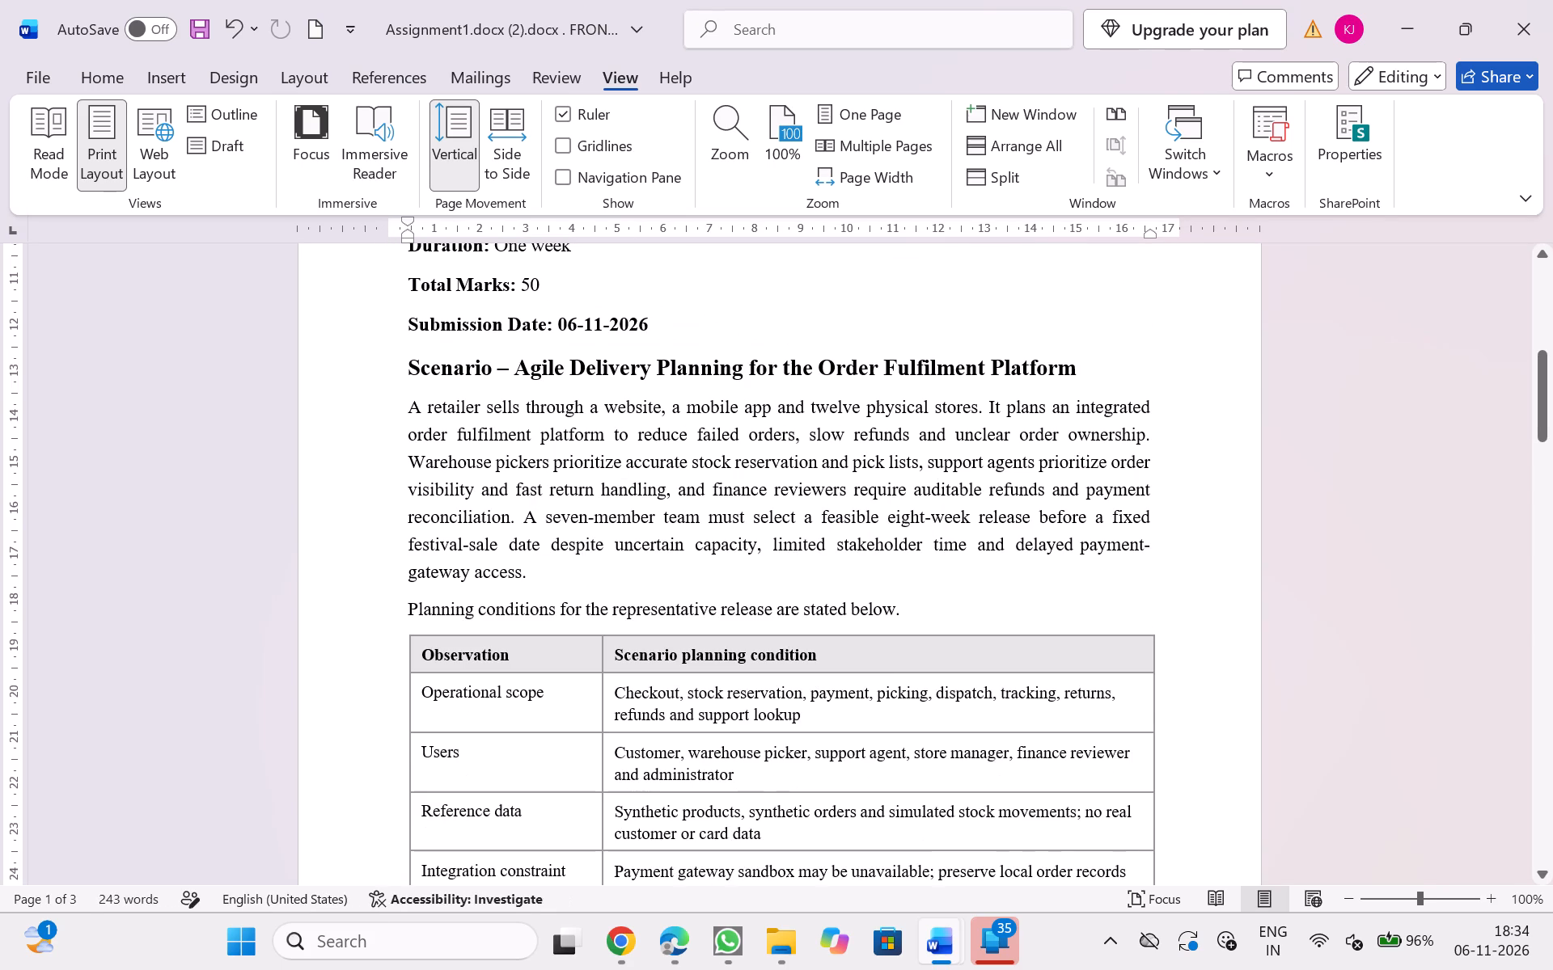
Check how the planning conditions table breaks across pages and review the assignment details on the first page.
scroll(628, 671, "down", 3)
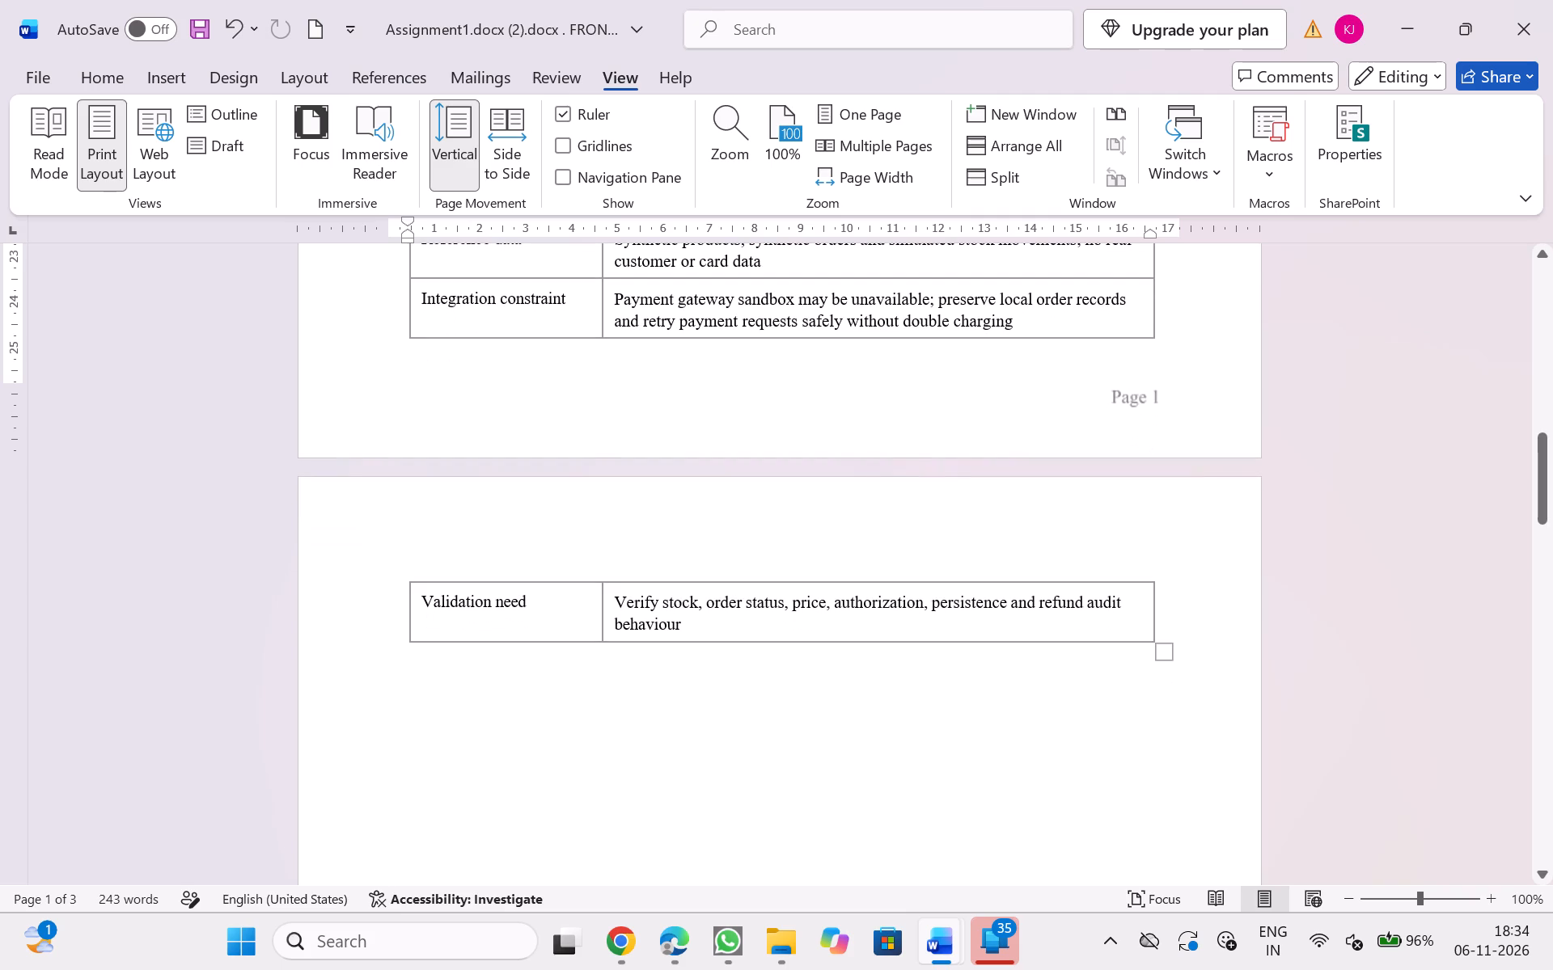
scroll(682, 627, "up", 3)
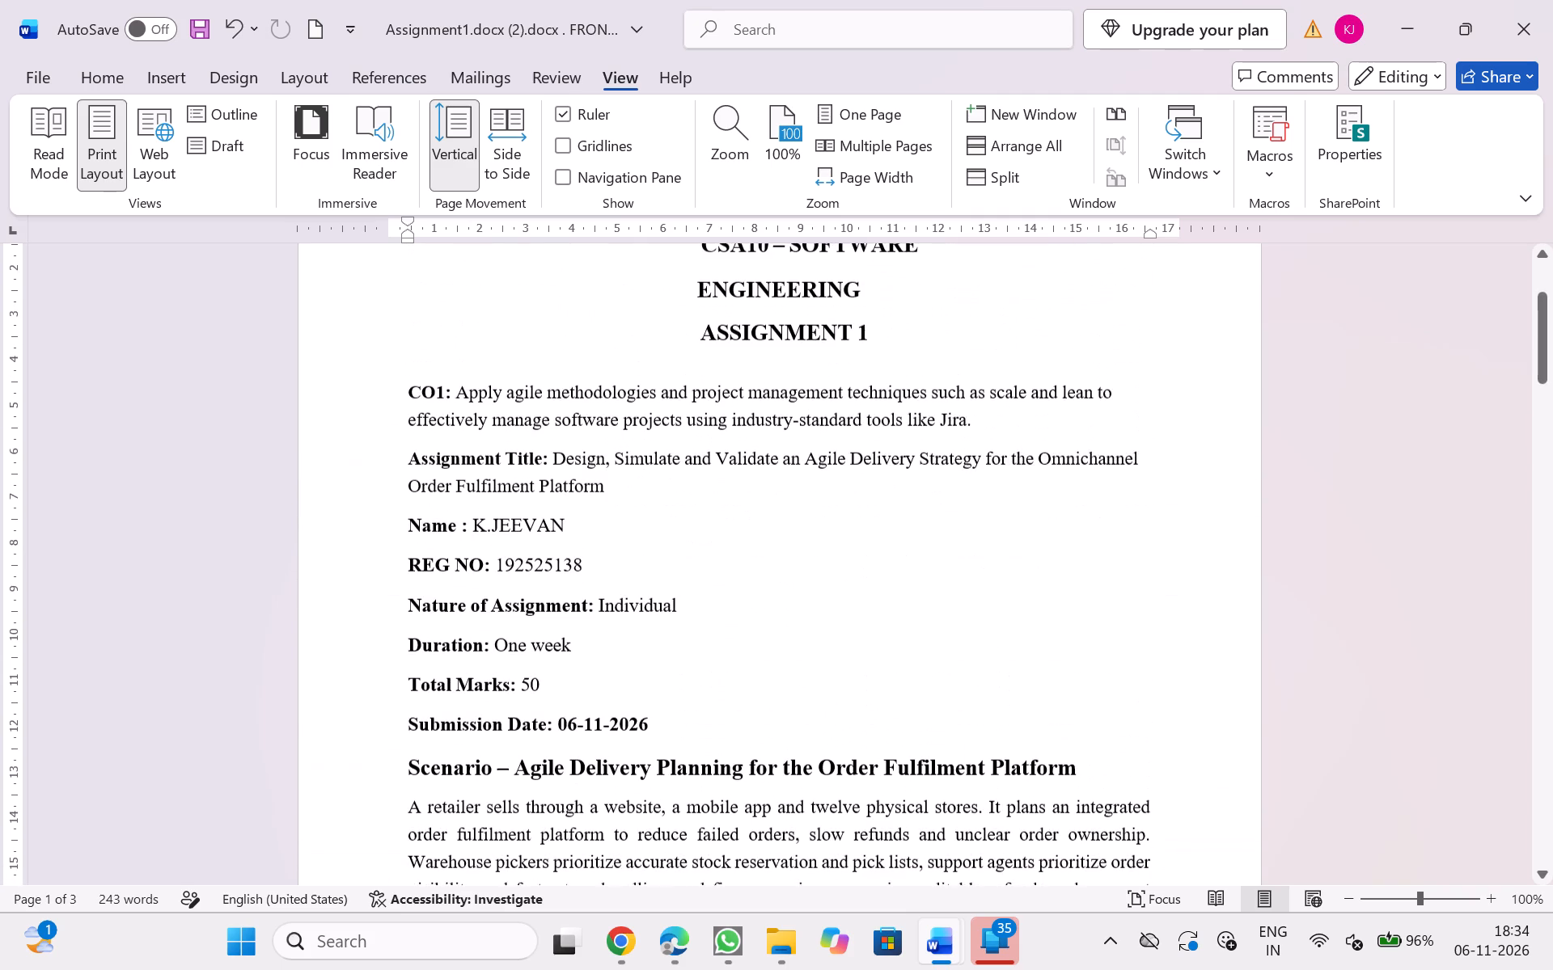
Delete the "Duration: One week" line from the assignment details on the first page.
scroll(682, 627, "down", 1)
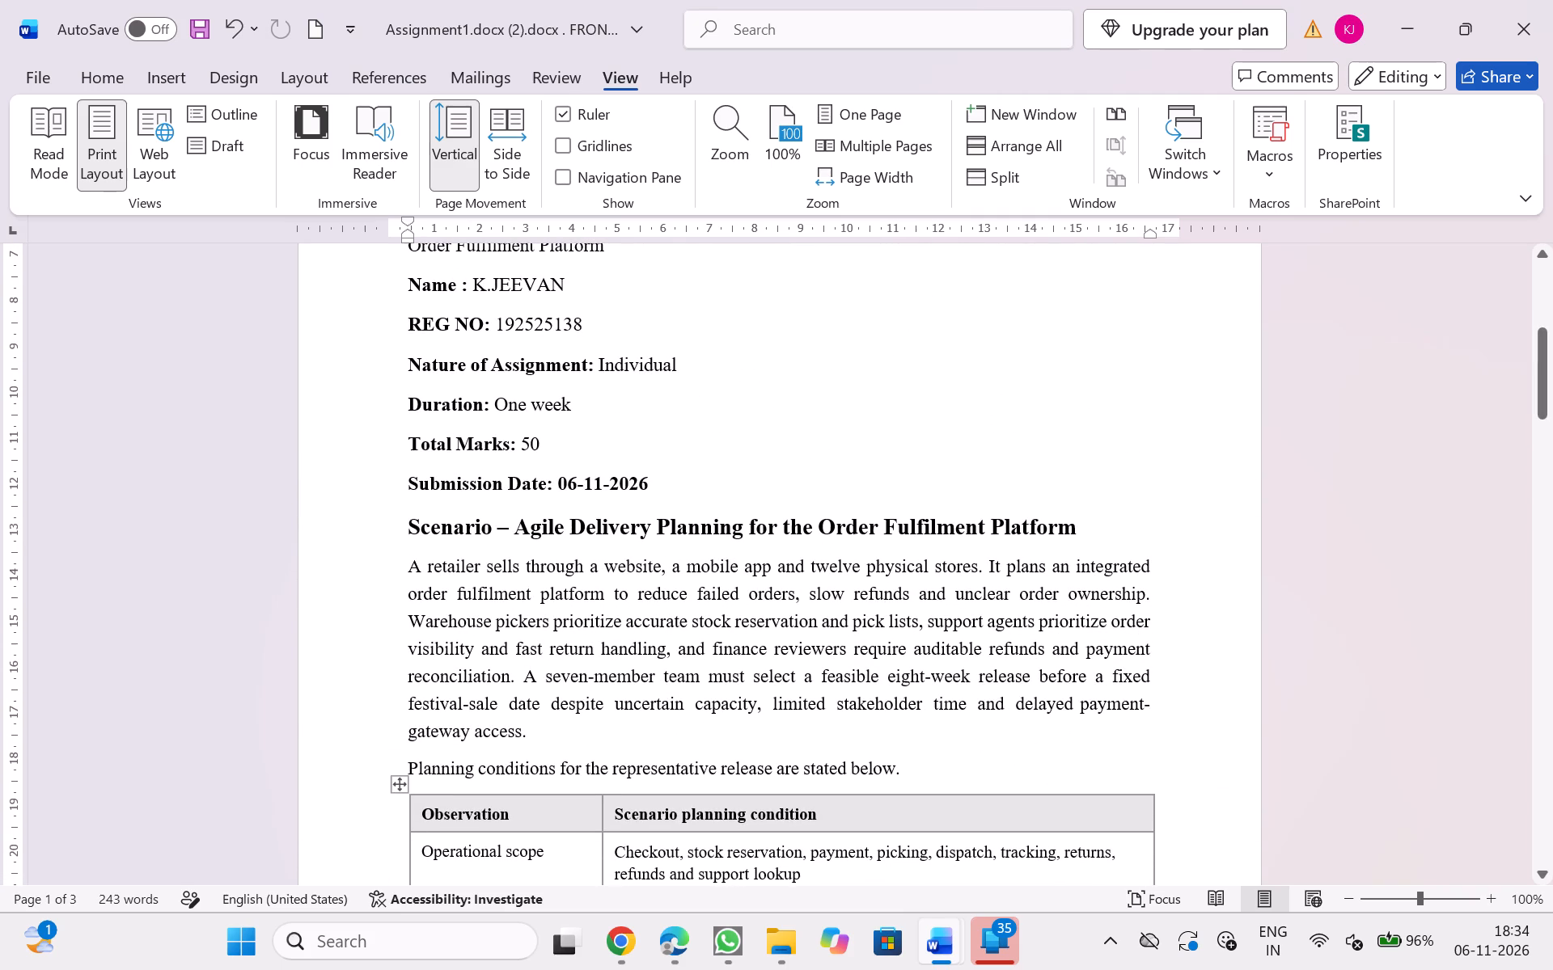
left_click_drag(581, 410, 387, 424)
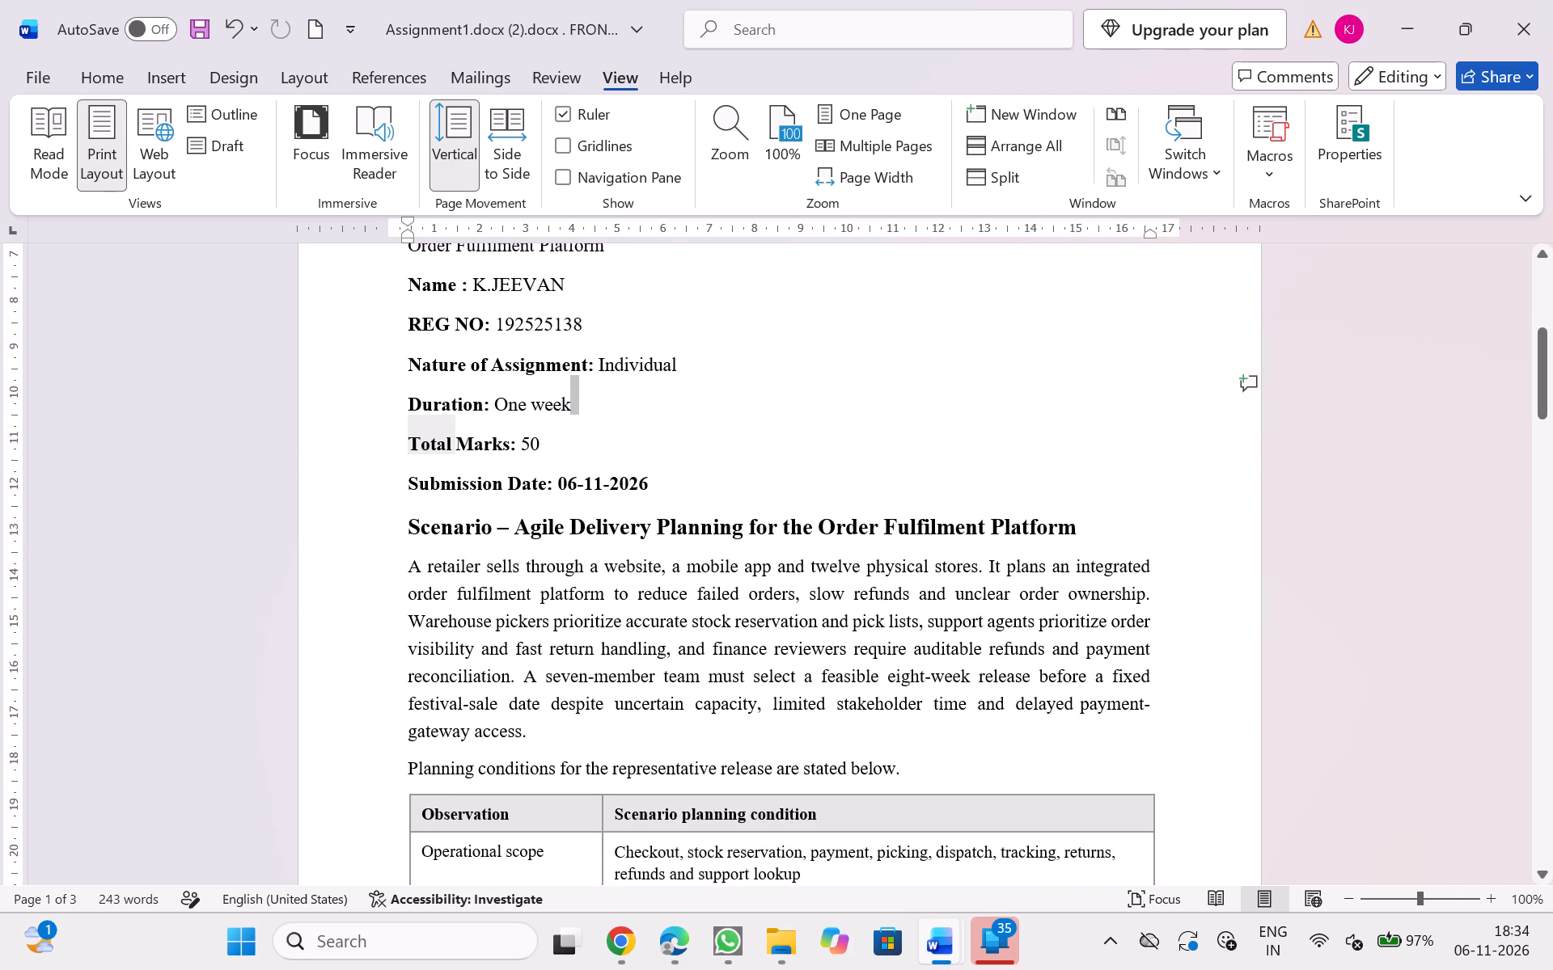
left_click_drag(387, 424, 407, 407)
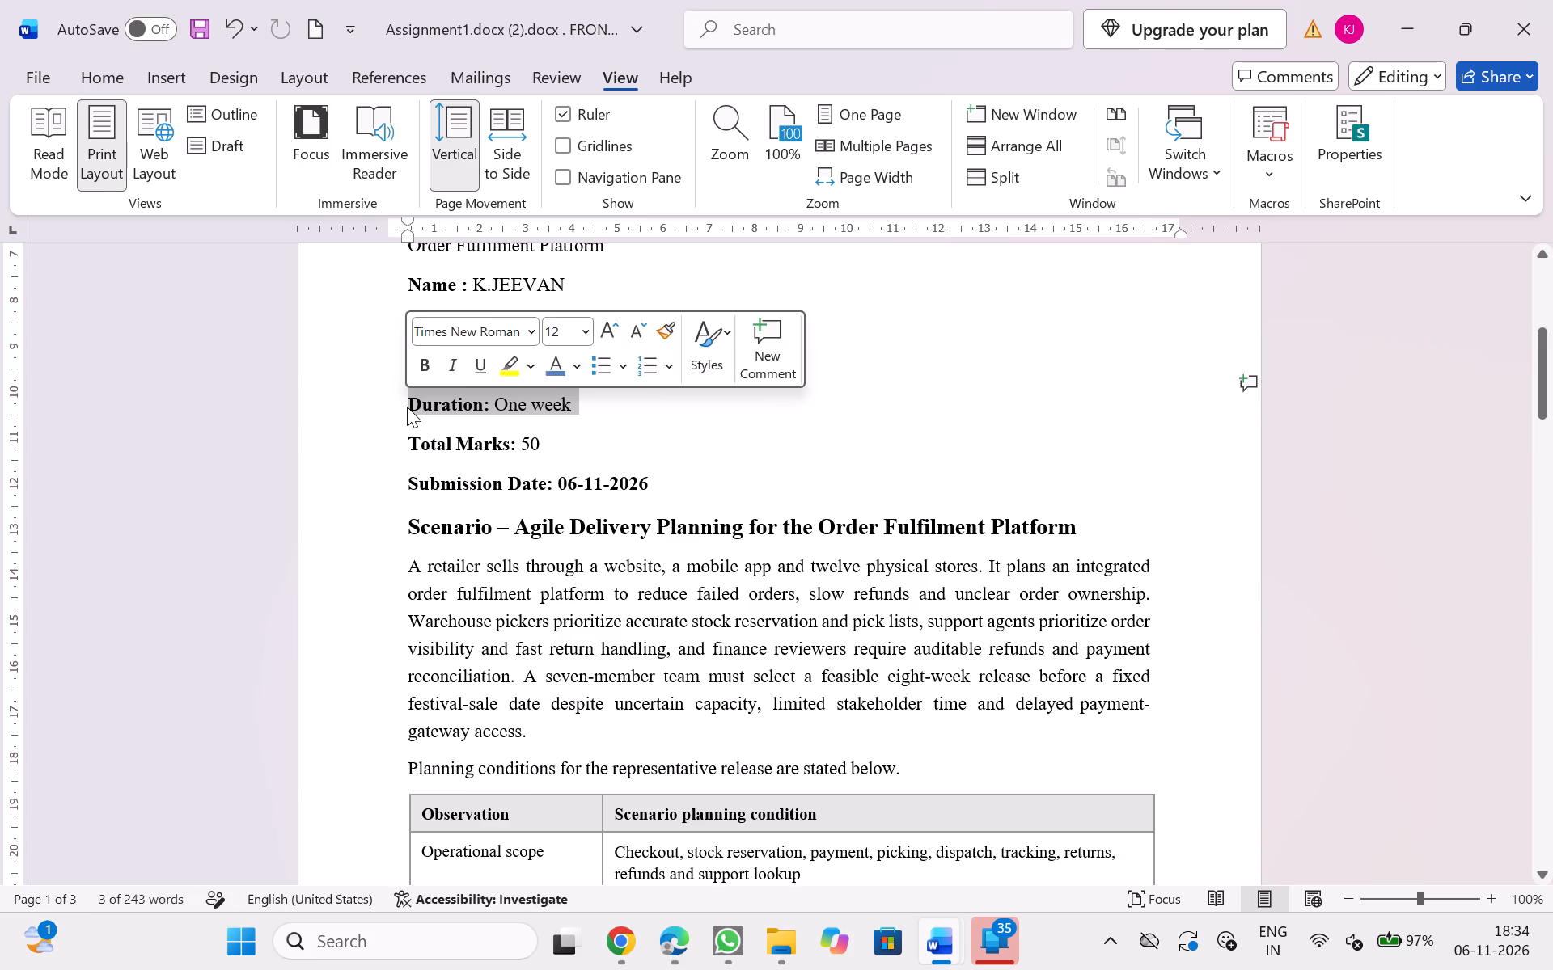
key("BackSpace")
Try to remove the blank second page after the planning conditions table by deleting the empty content at its start.
scroll(768, 568, "down", 2)
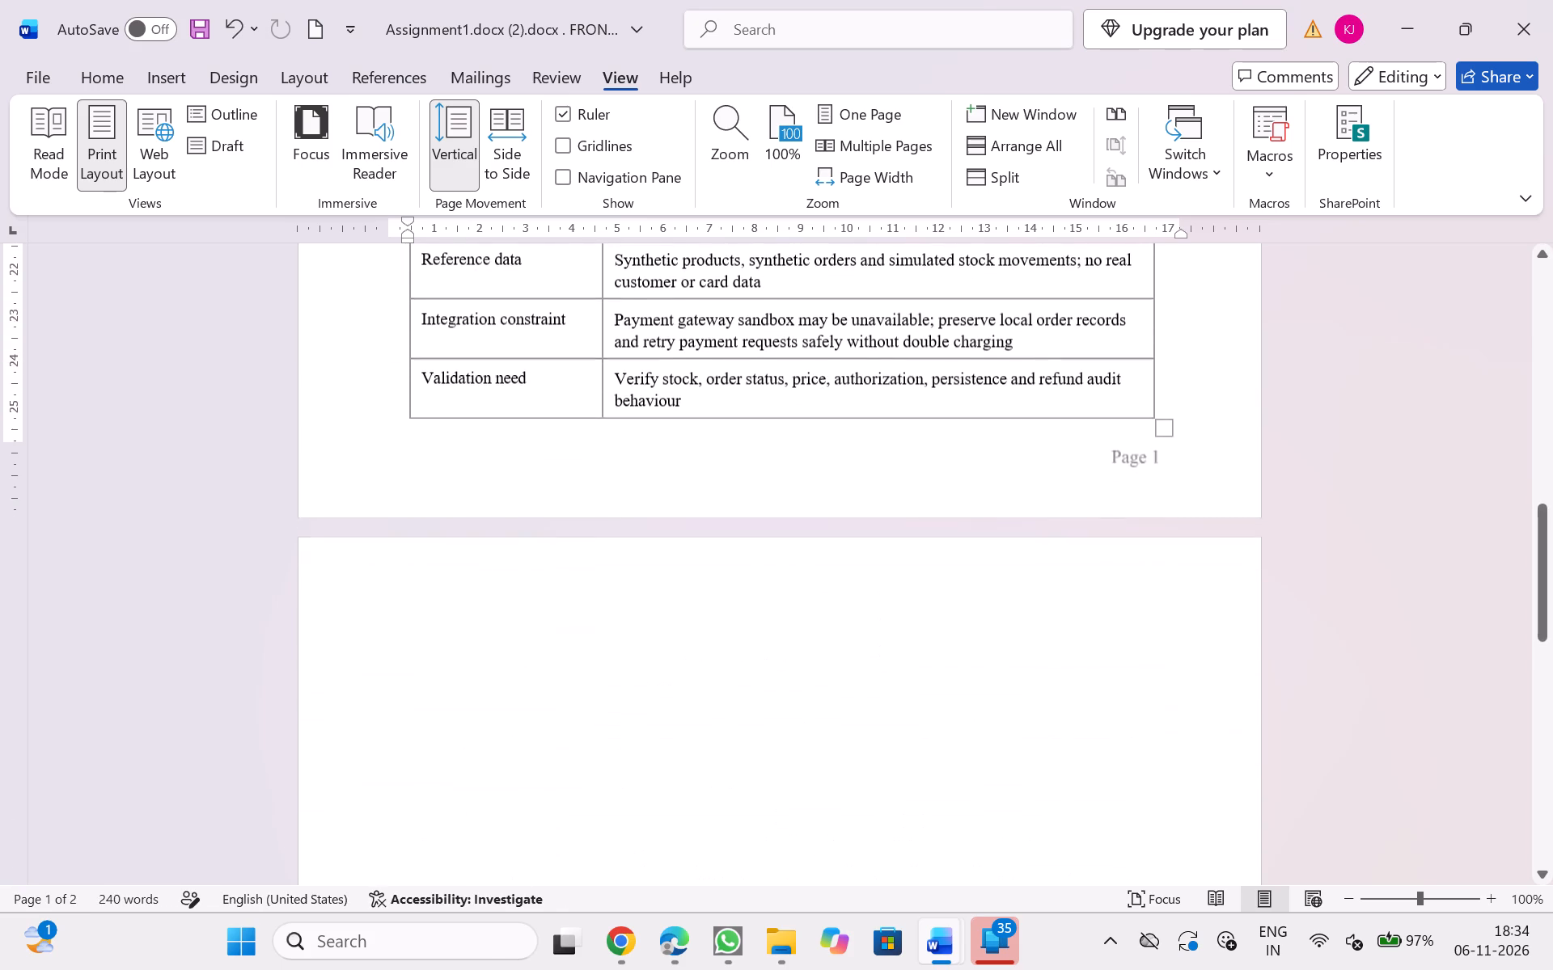
scroll(768, 568, "down", 2)
scroll(768, 568, "up", 1)
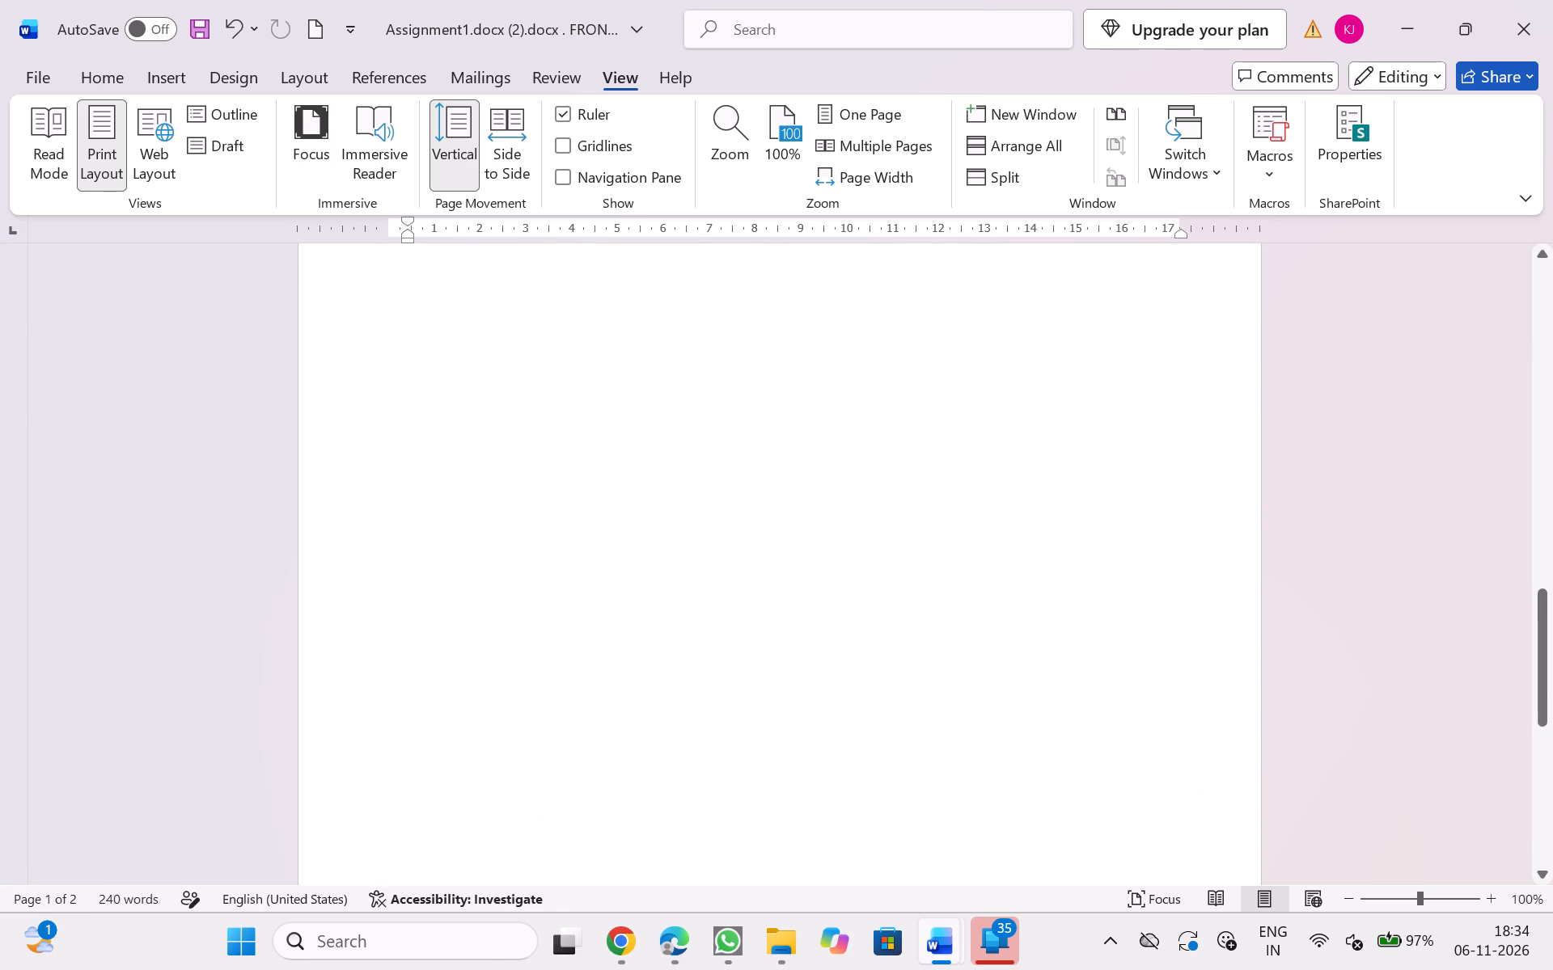
scroll(768, 568, "up", 2)
left_click(437, 622)
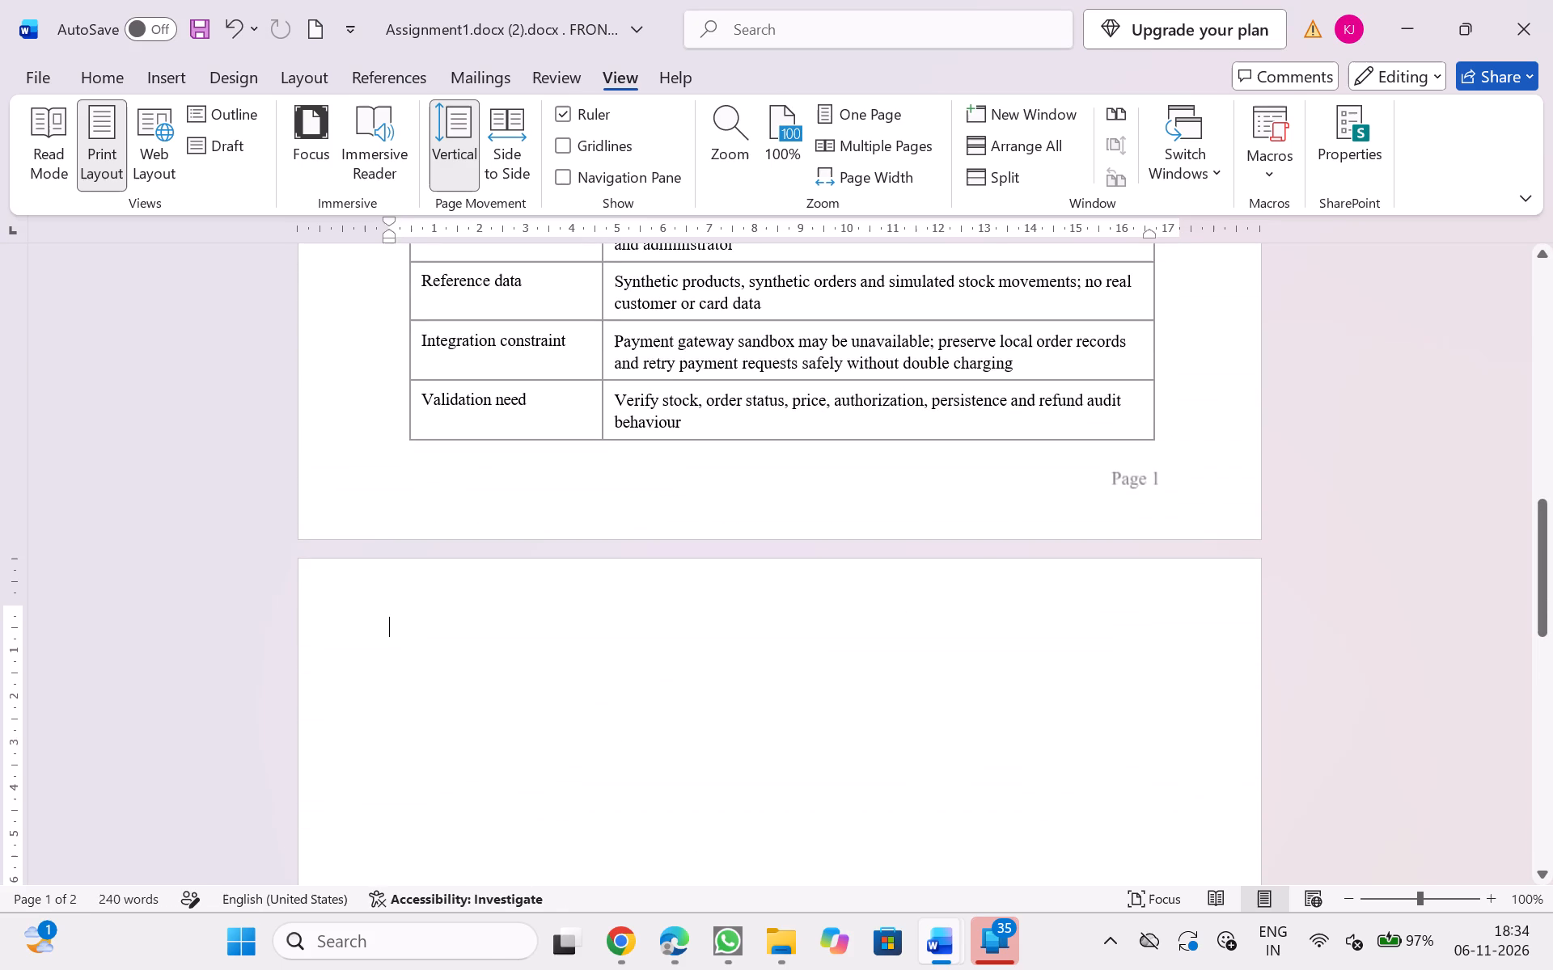
key("Delete")
key("Delete")
key("Delete")
key("Delete")
key("Delete")
key("BackSpace")
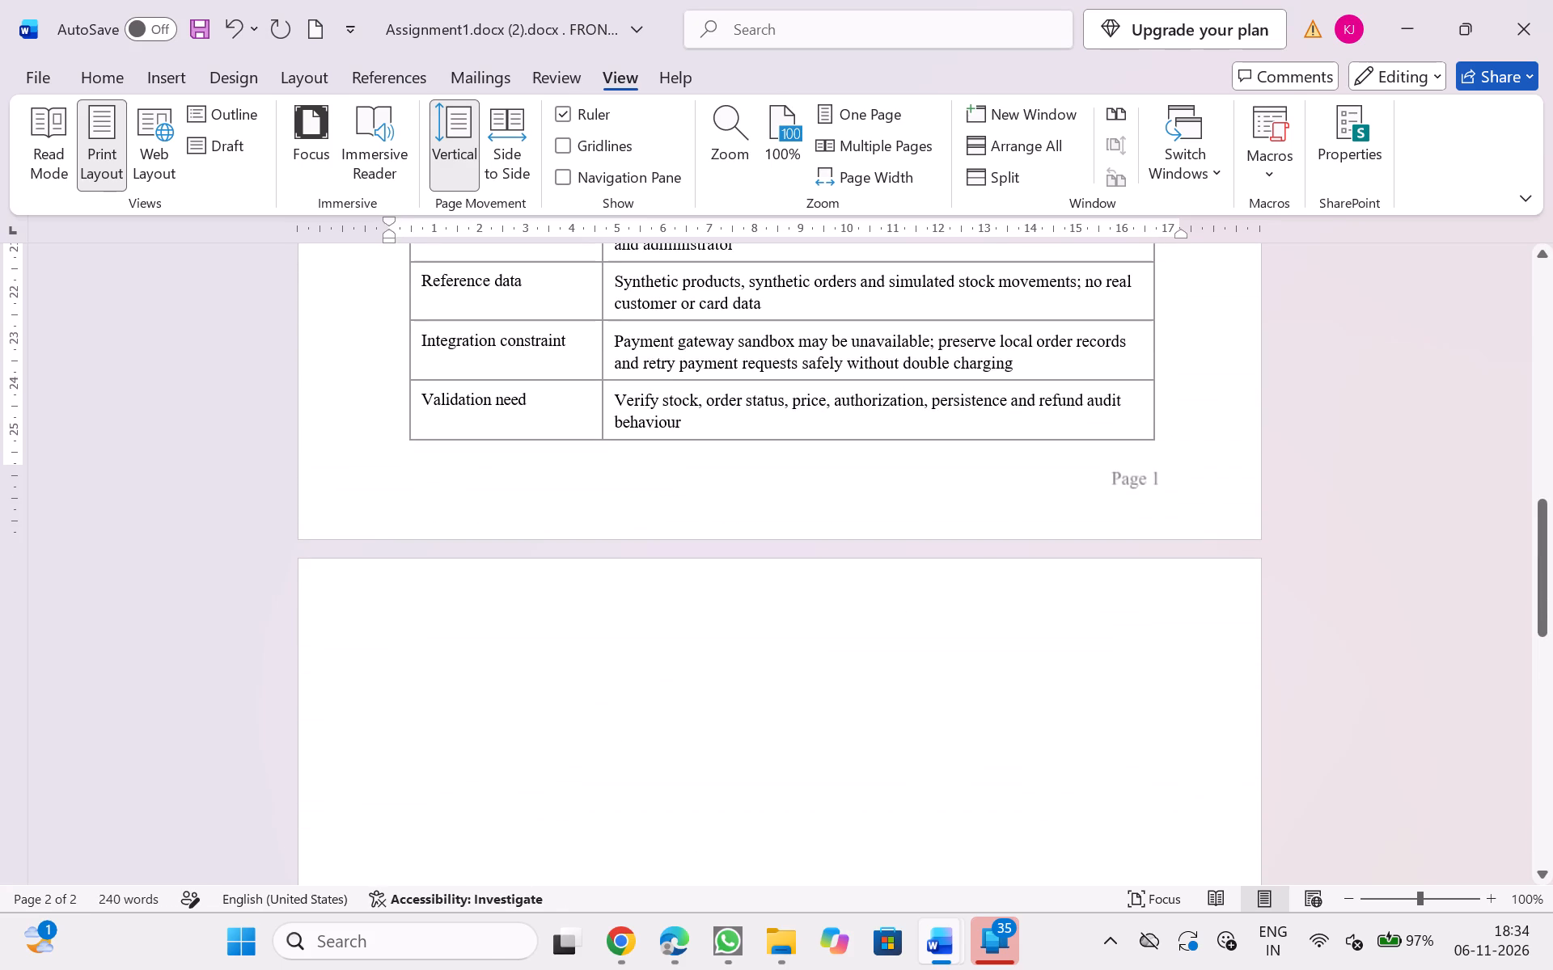
key("BackSpace")
key("BackSpace")
key("BackSpace")
key("BackSpace")
key("BackSpace")
key("BackSpace")
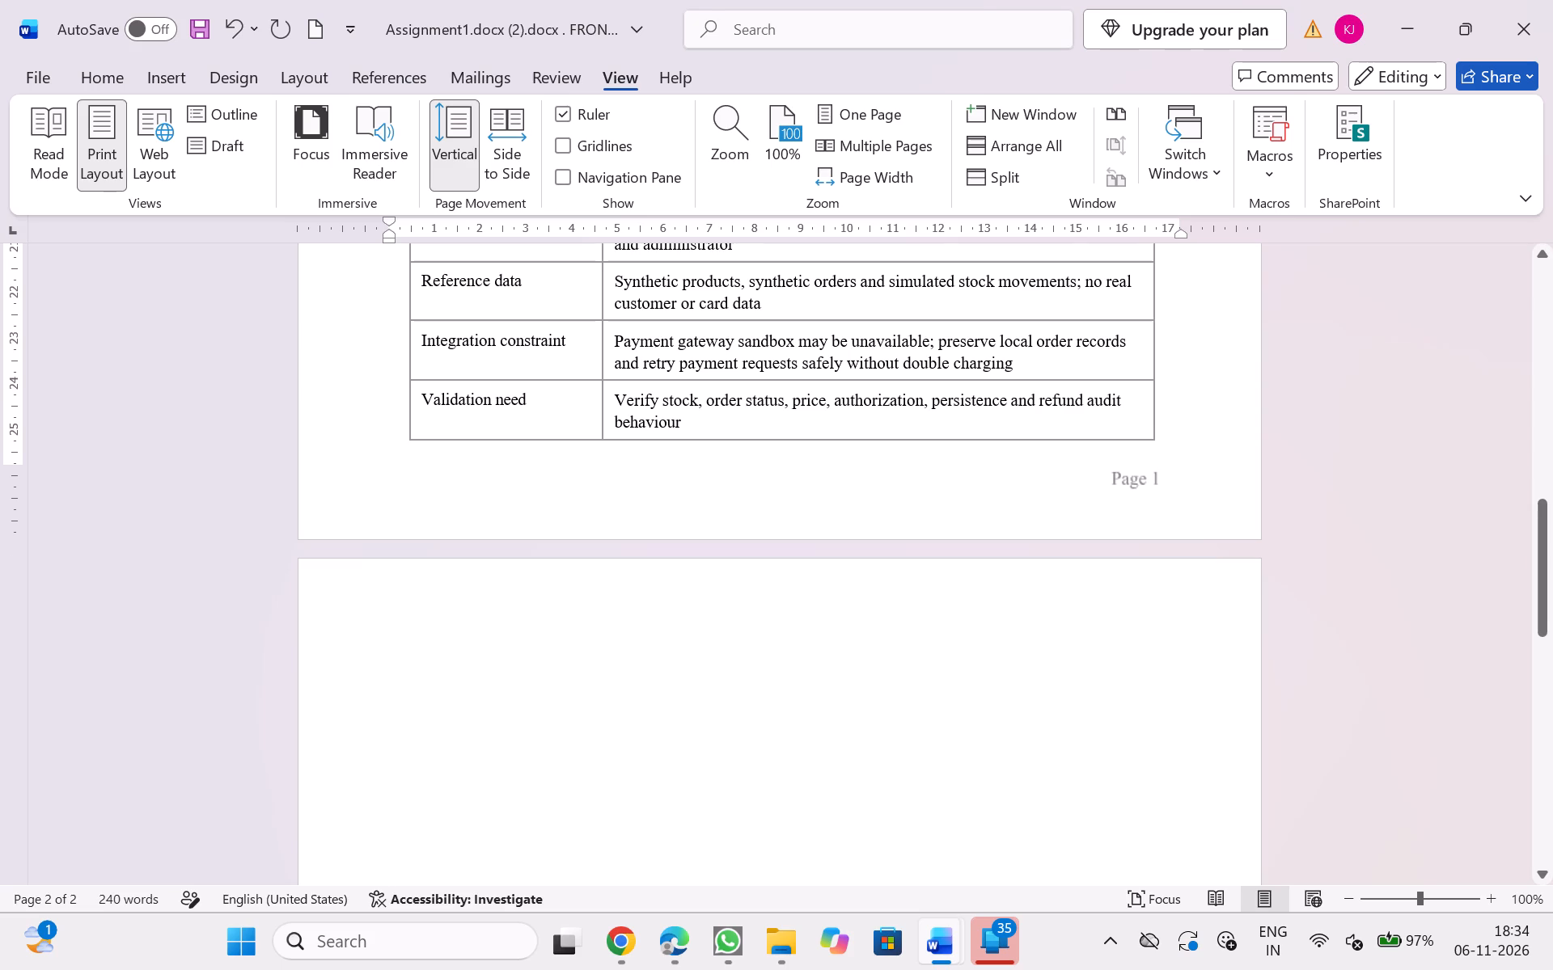
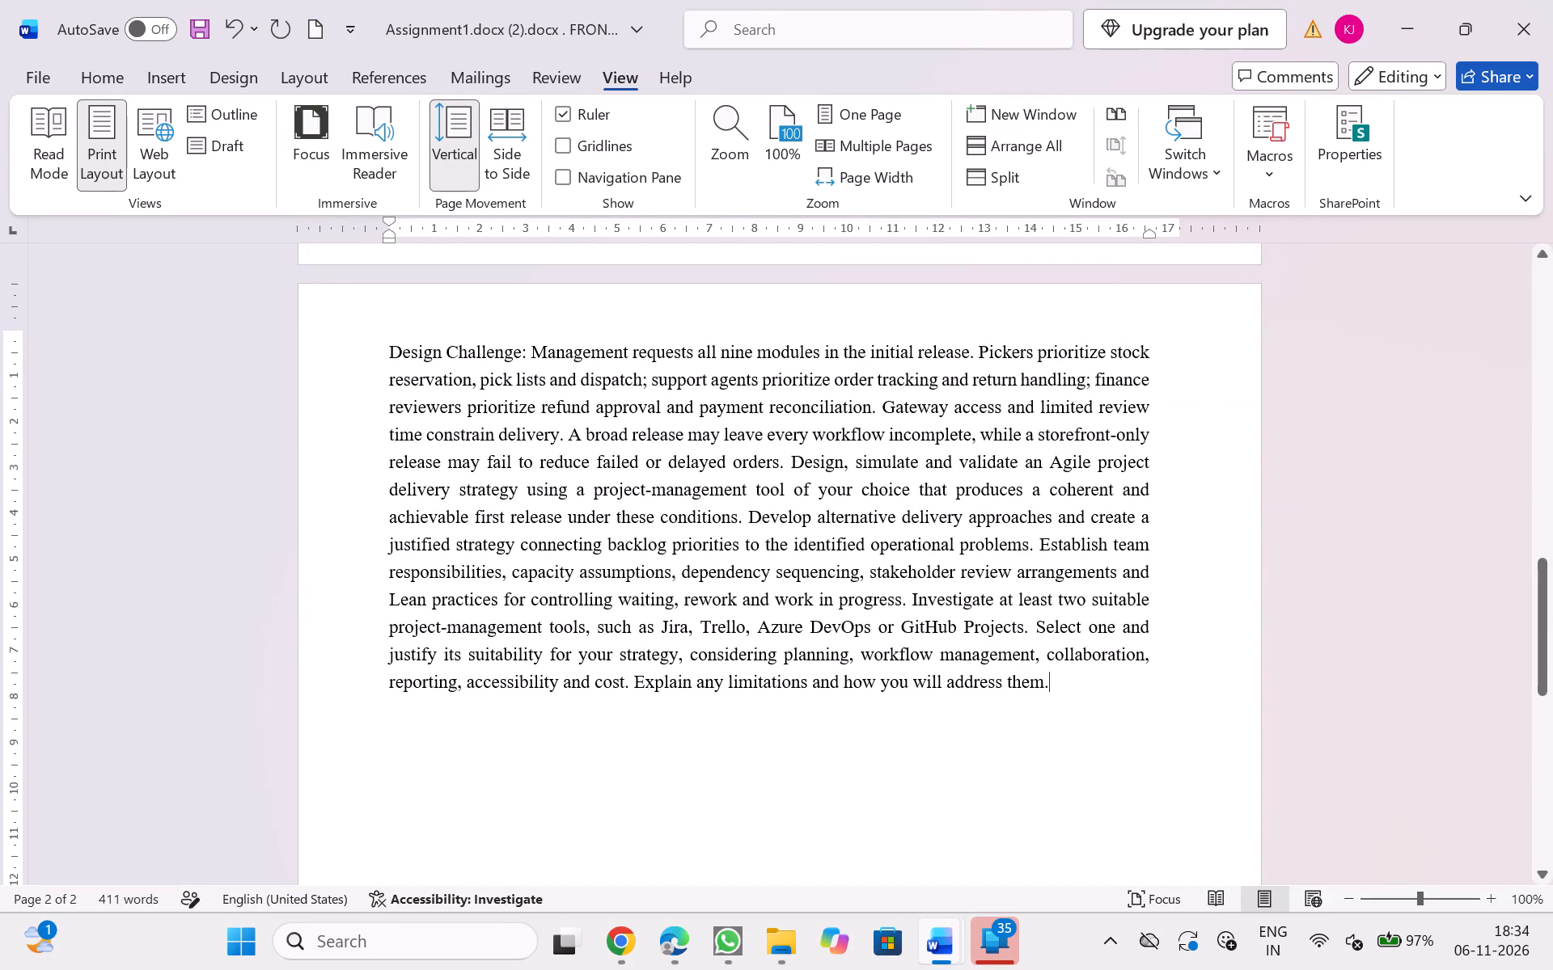
Put the "Design Challenge:" label on its own line, starting a new paragraph at "Management requests all nine modules".
left_click(527, 354)
key("Return")
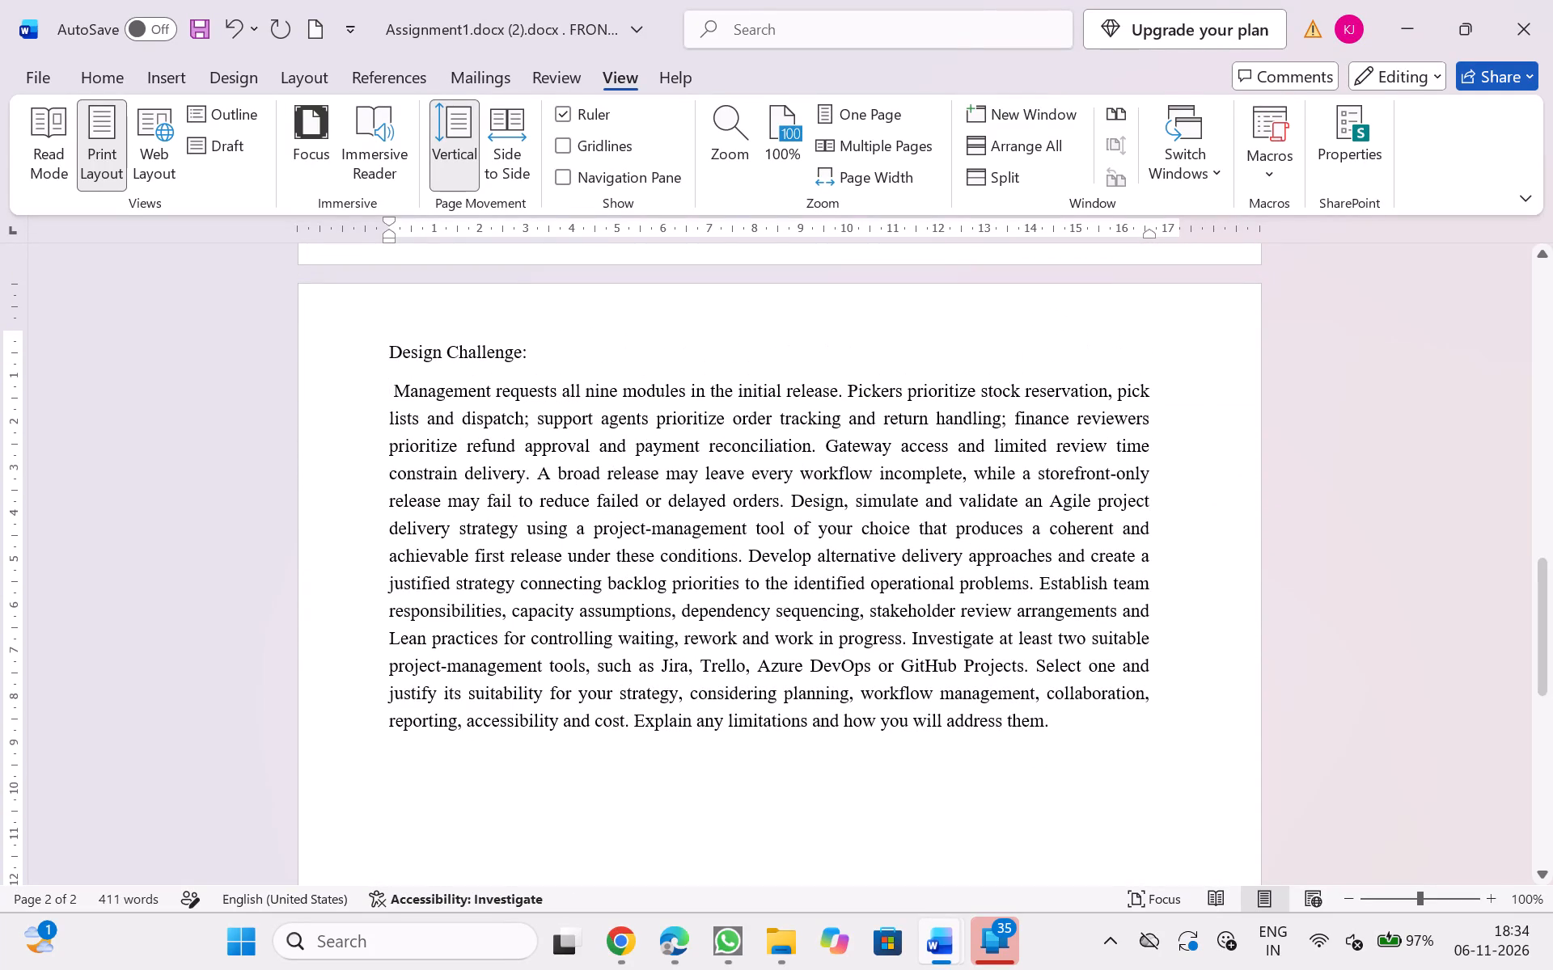
Increase the line spacing of the entire document's text and check the resulting page layout.
left_click(498, 446)
key("ctrl+a")
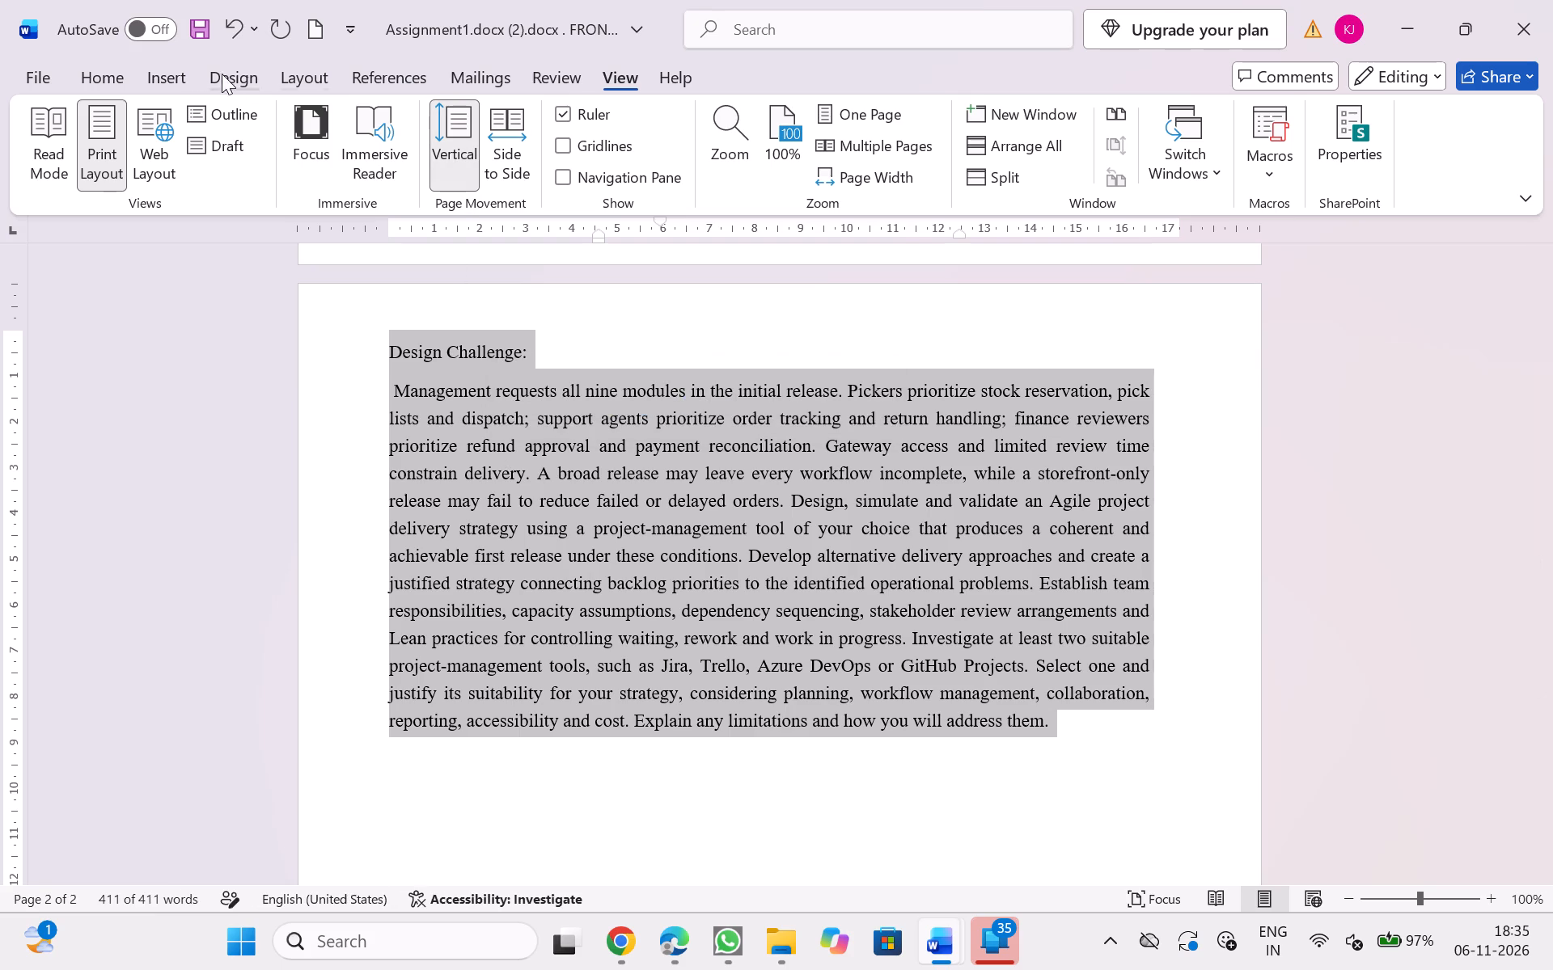
left_click(119, 73)
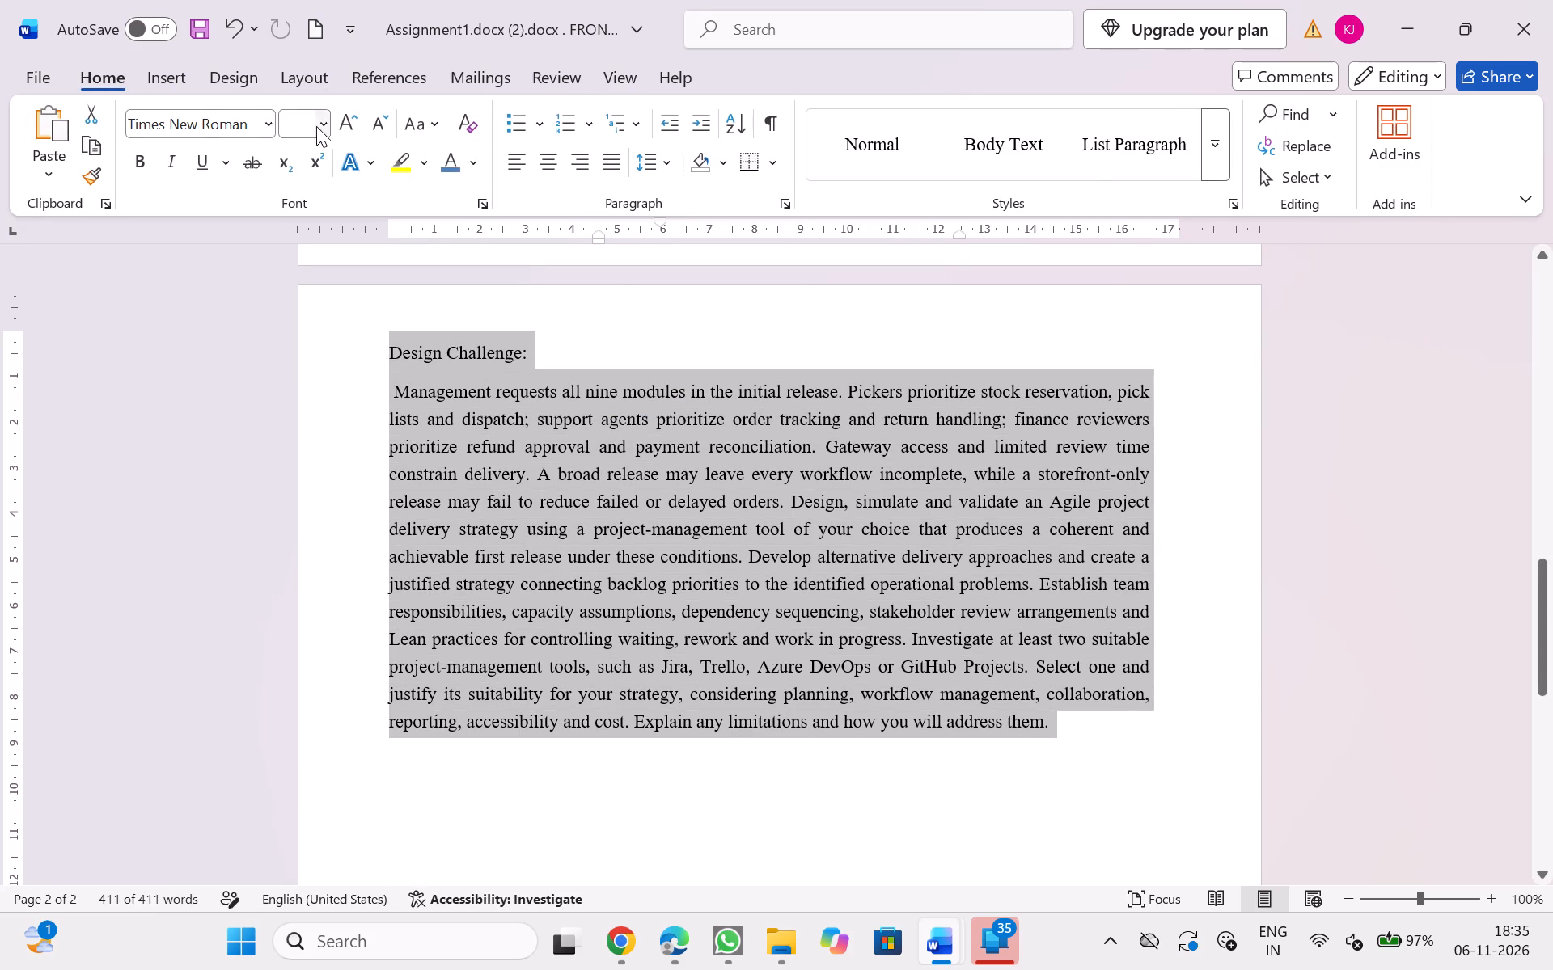
left_click_drag(649, 160, 704, 254)
left_click(704, 254)
scroll(566, 516, "down", 1)
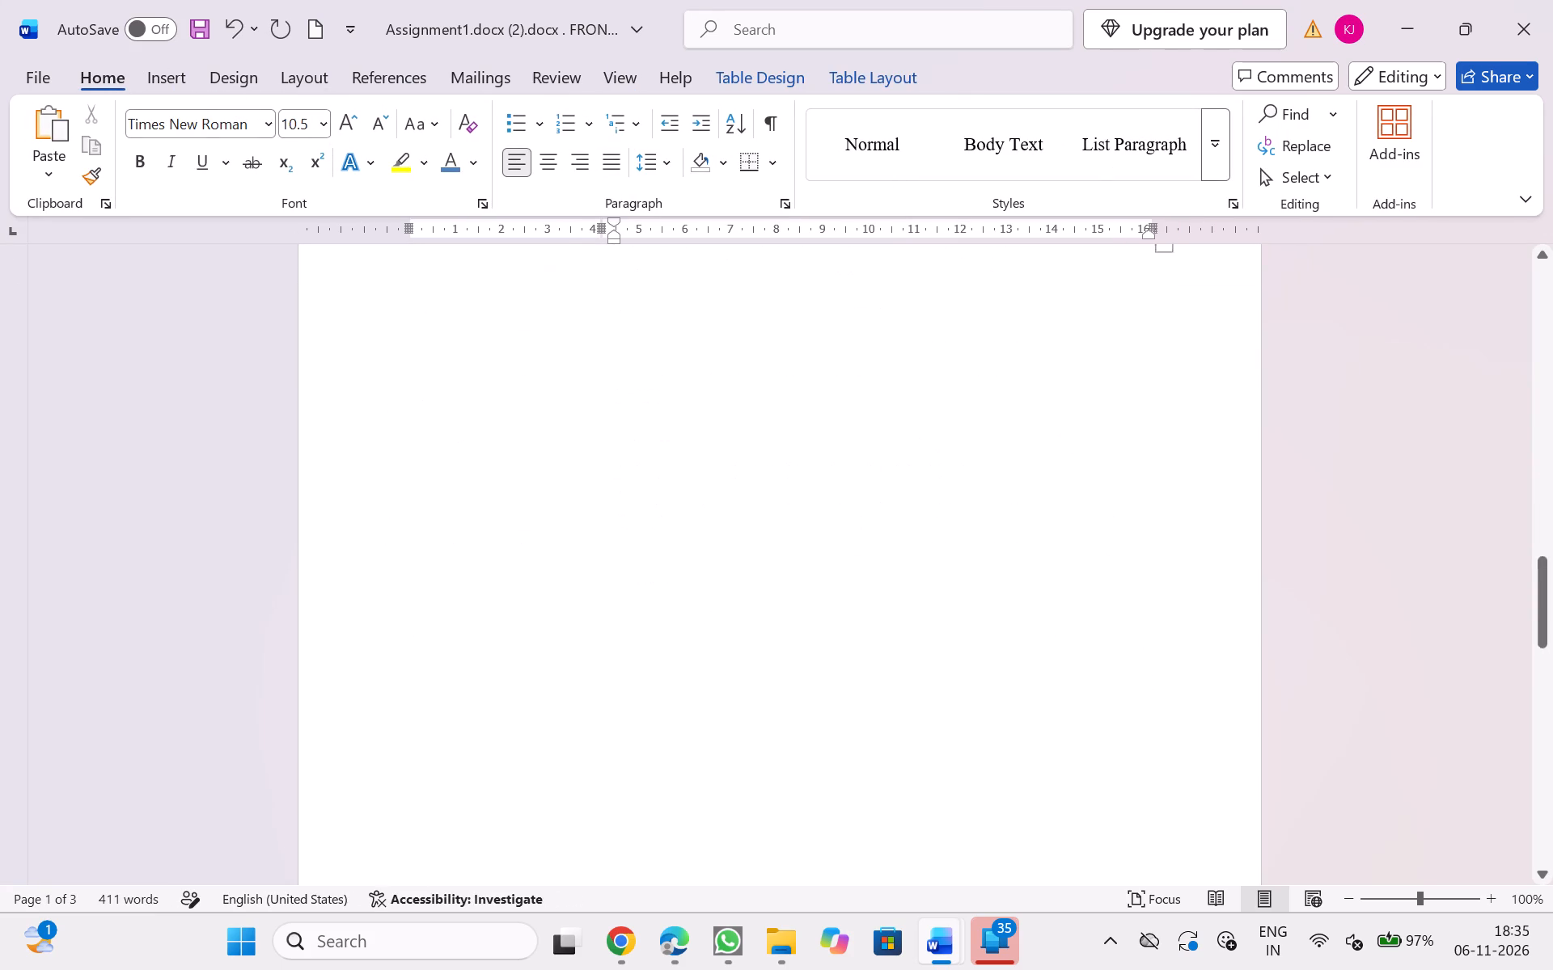
Undo the last line spacing change applied to the whole document.
scroll(566, 516, "down", 3)
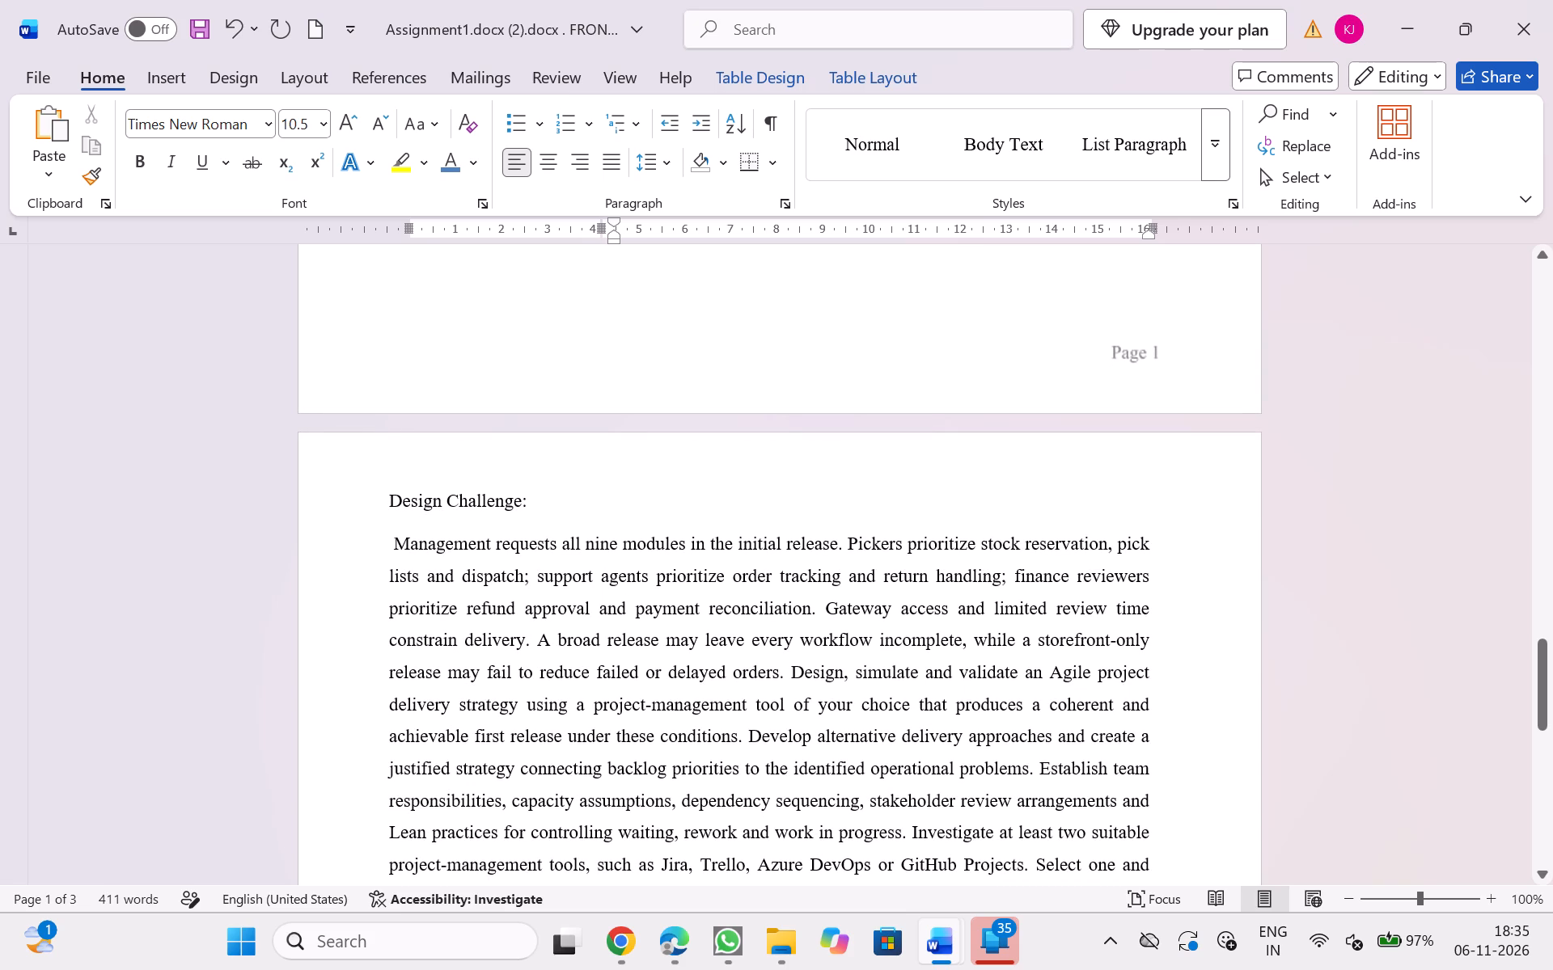
key("ctrl+z")
left_click(582, 652)
scroll(582, 652, "up", 3)
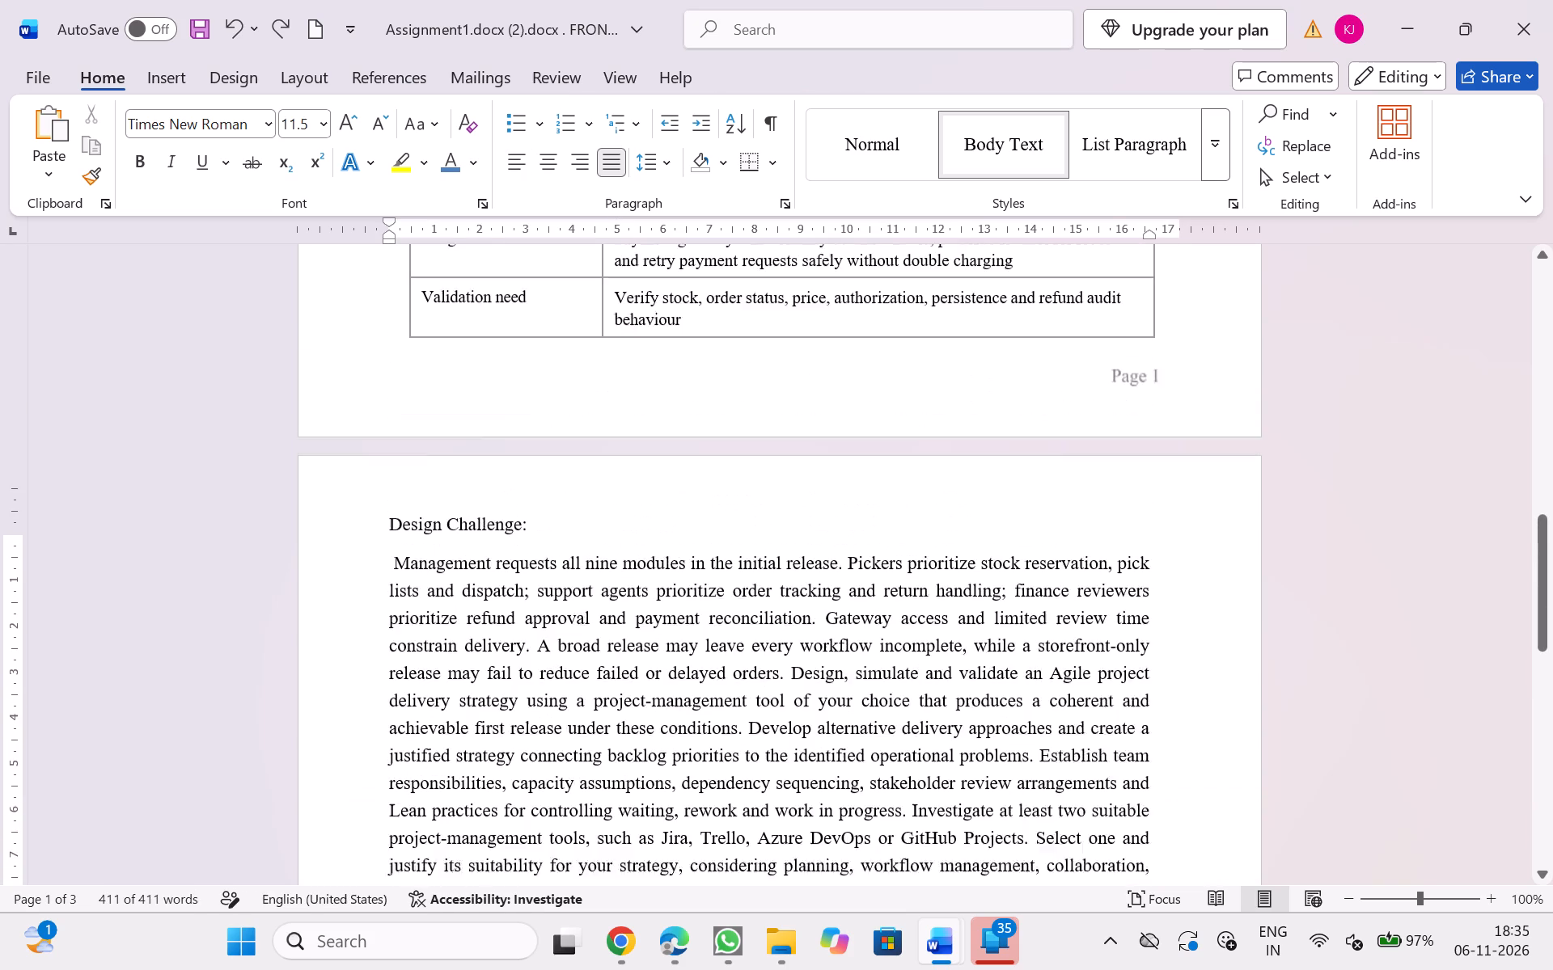
Set the line spacing of the Design Challenge heading and its paragraph on page 2 to 1.5.
scroll(582, 652, "down", 1)
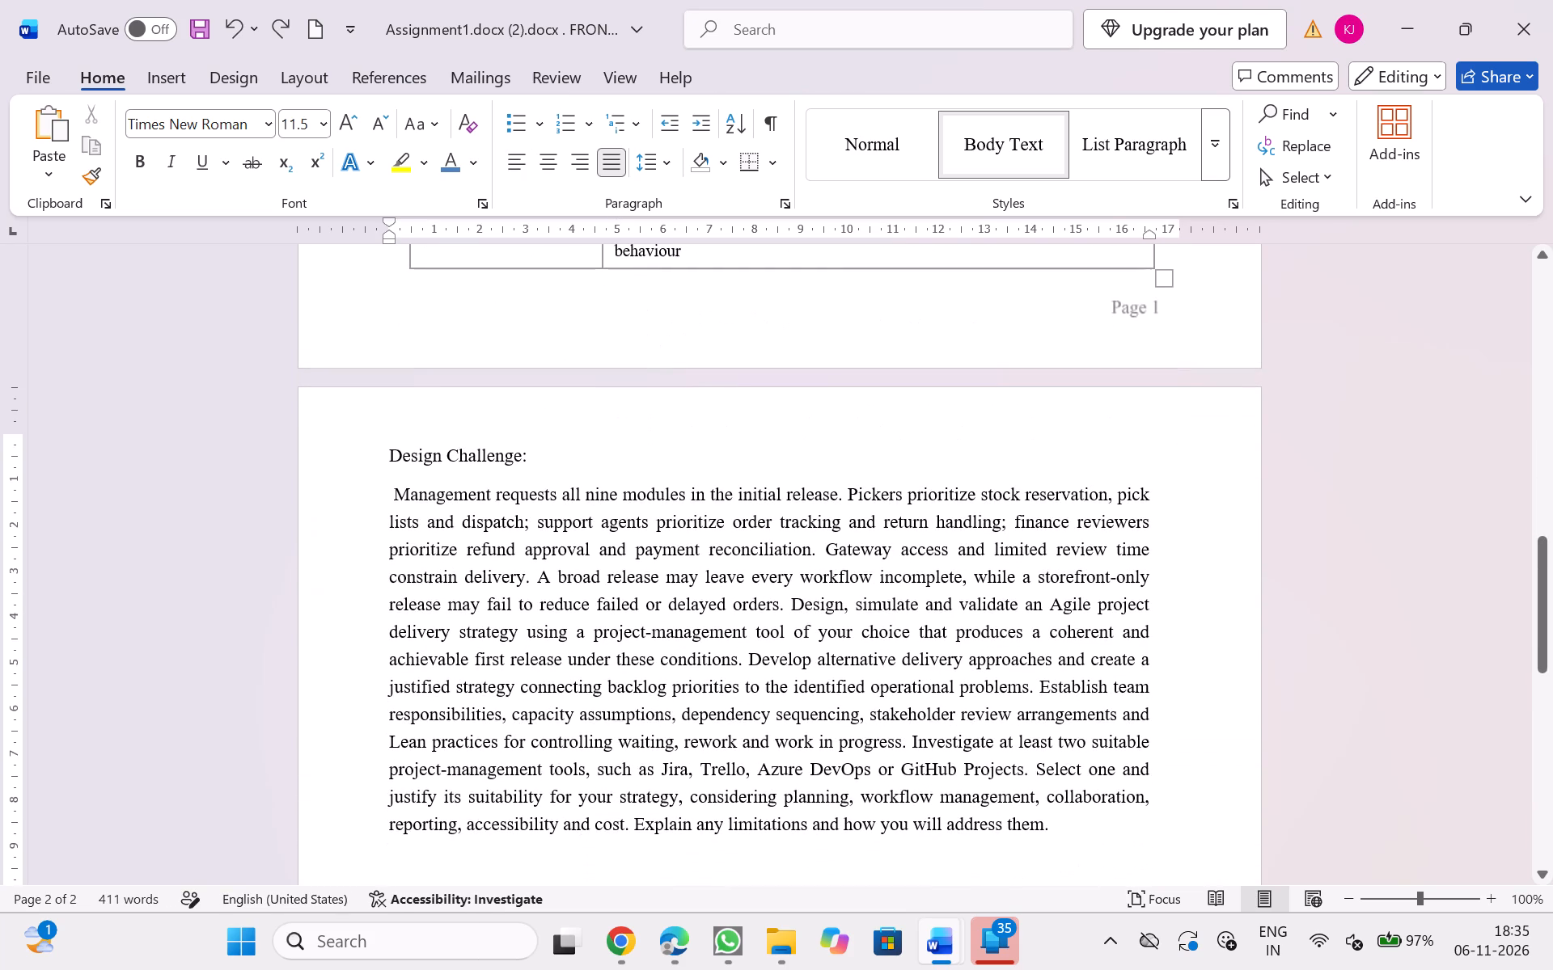
left_click_drag(393, 458, 1063, 825)
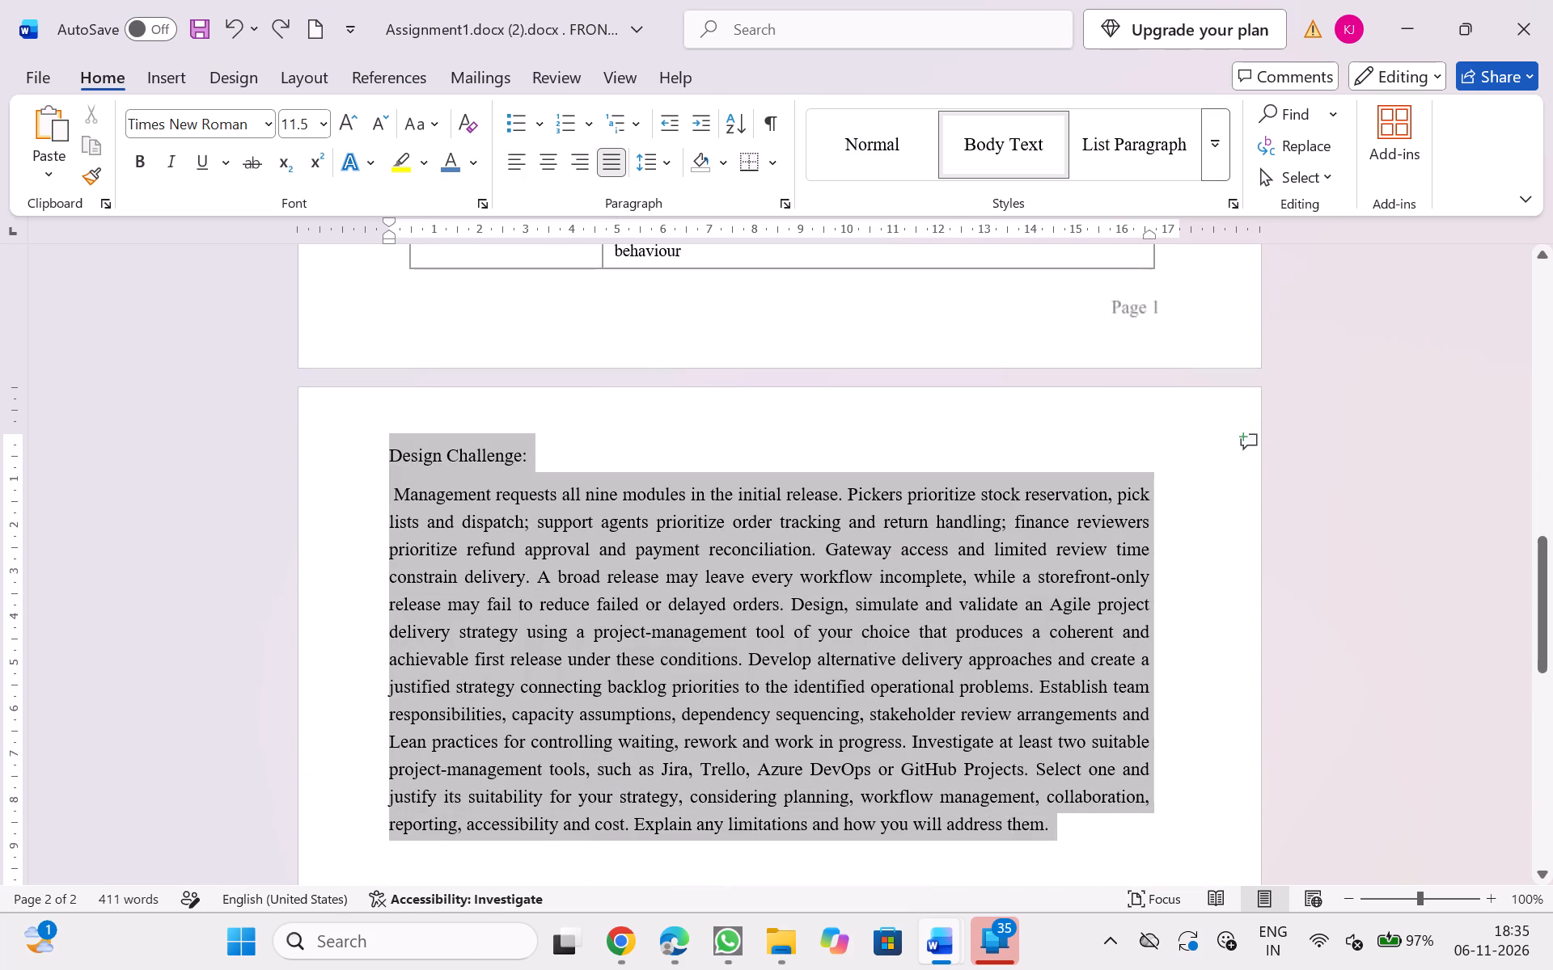
left_click_drag(1063, 825, 1063, 824)
left_click(664, 153)
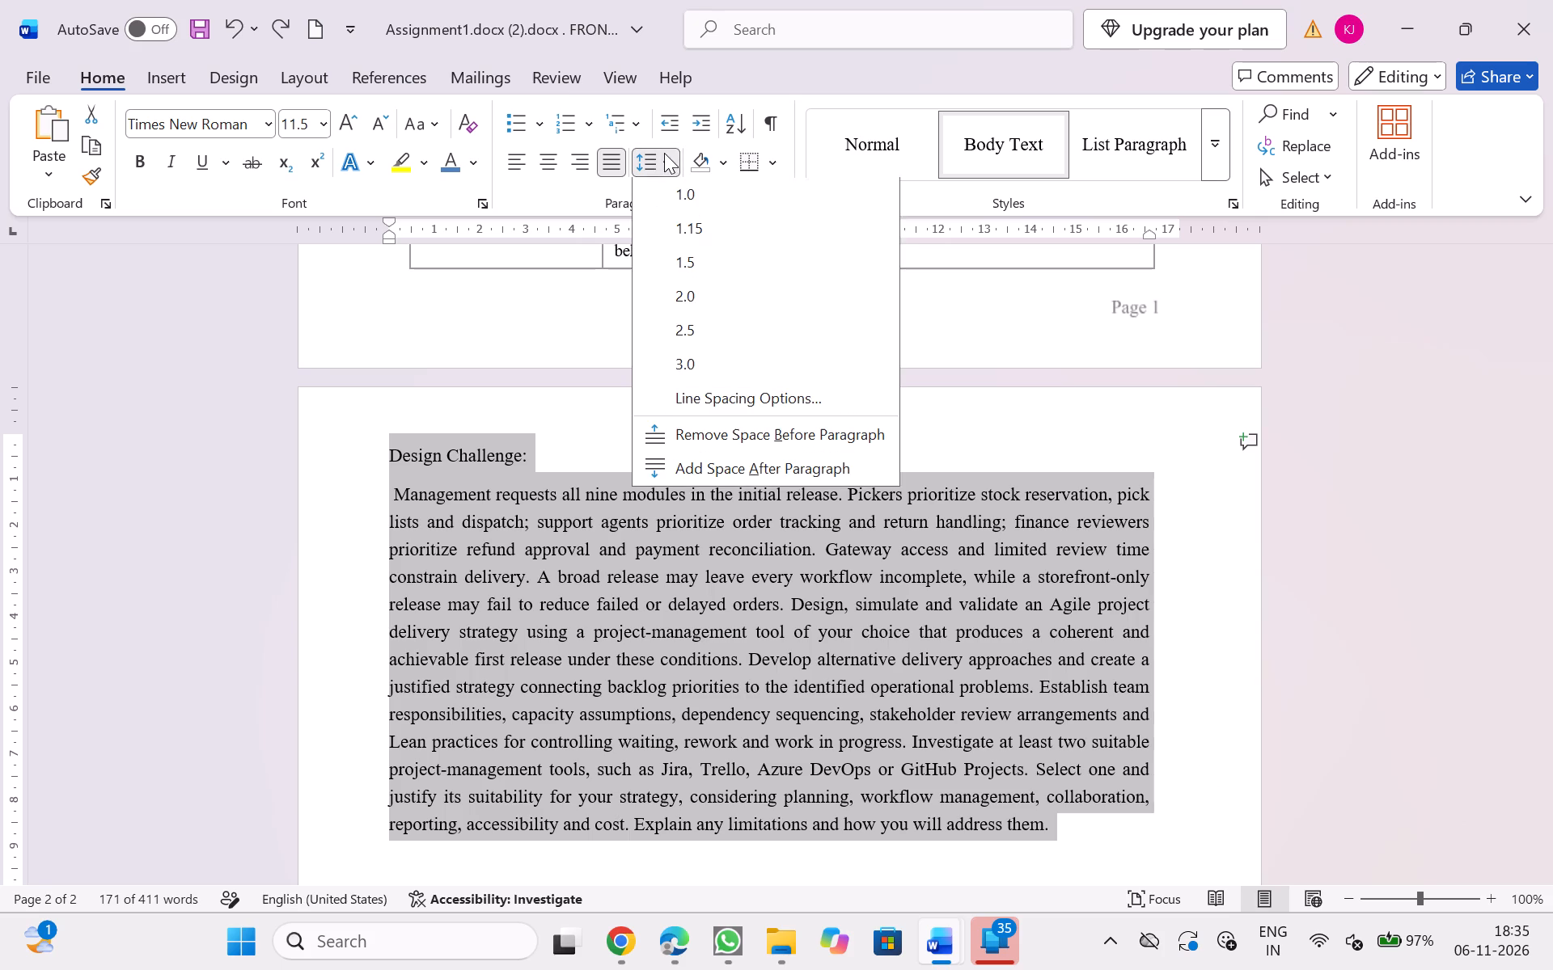
left_click(709, 257)
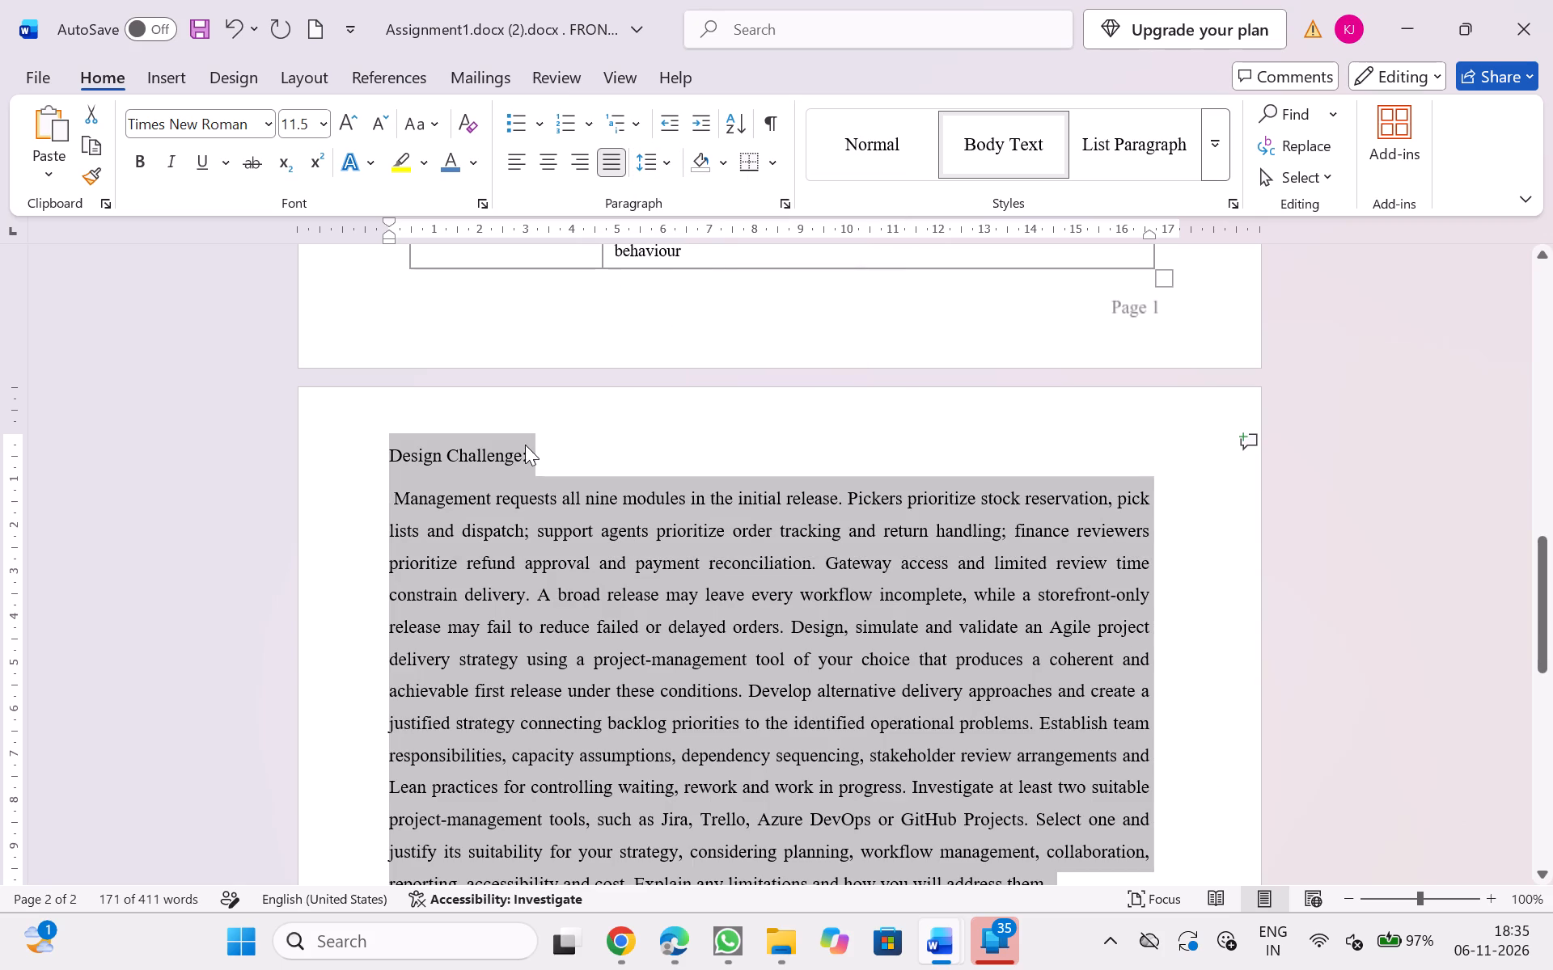
Make the "Design Challenge:" heading bold.
left_click(525, 446)
left_click_drag(528, 449, 373, 473)
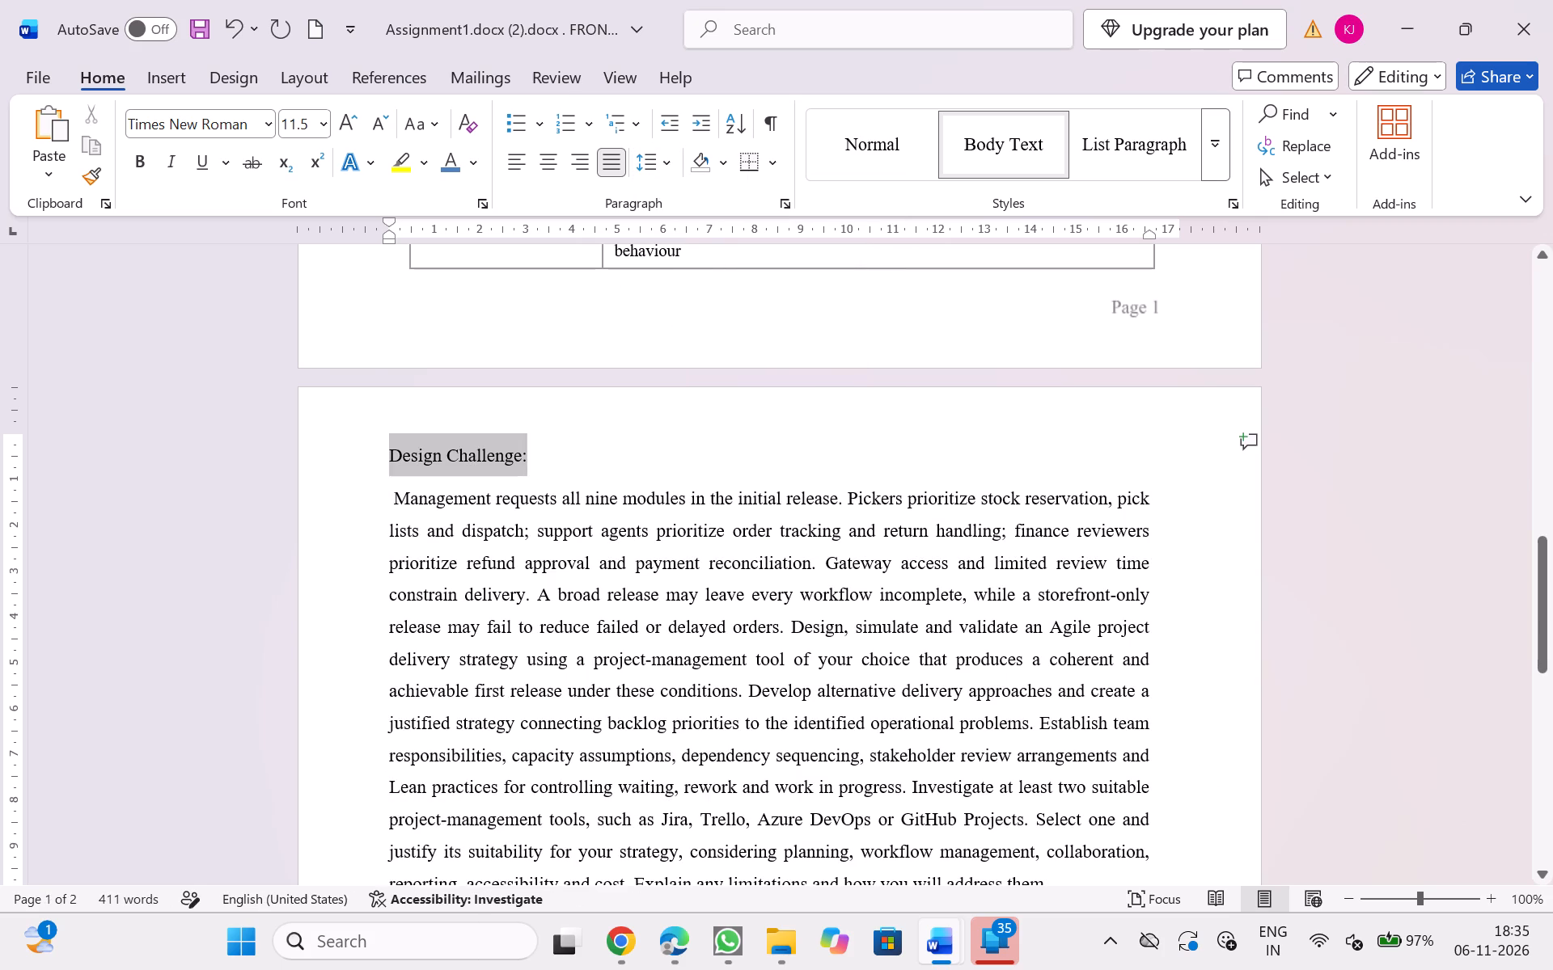
left_click_drag(373, 473, 376, 462)
left_click(394, 423)
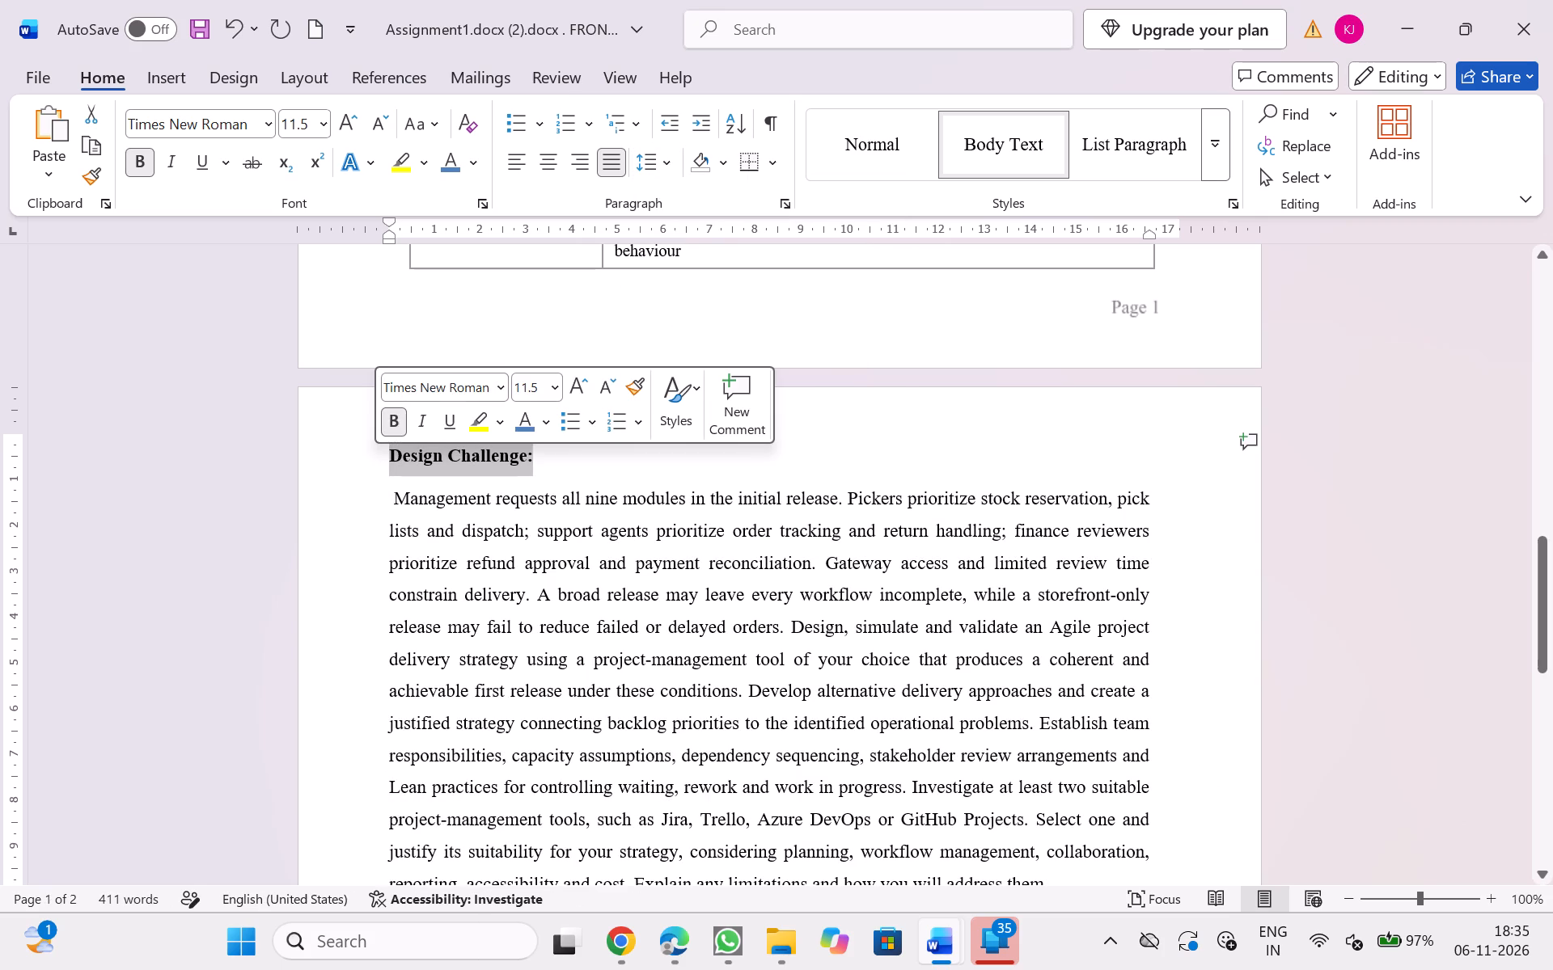
left_click(538, 606)
Save the front document to the Downloads folder under its existing name, Assignment1.docx (2).docx . FRONT.docx.
scroll(538, 606, "down", 3)
scroll(538, 606, "up", 3)
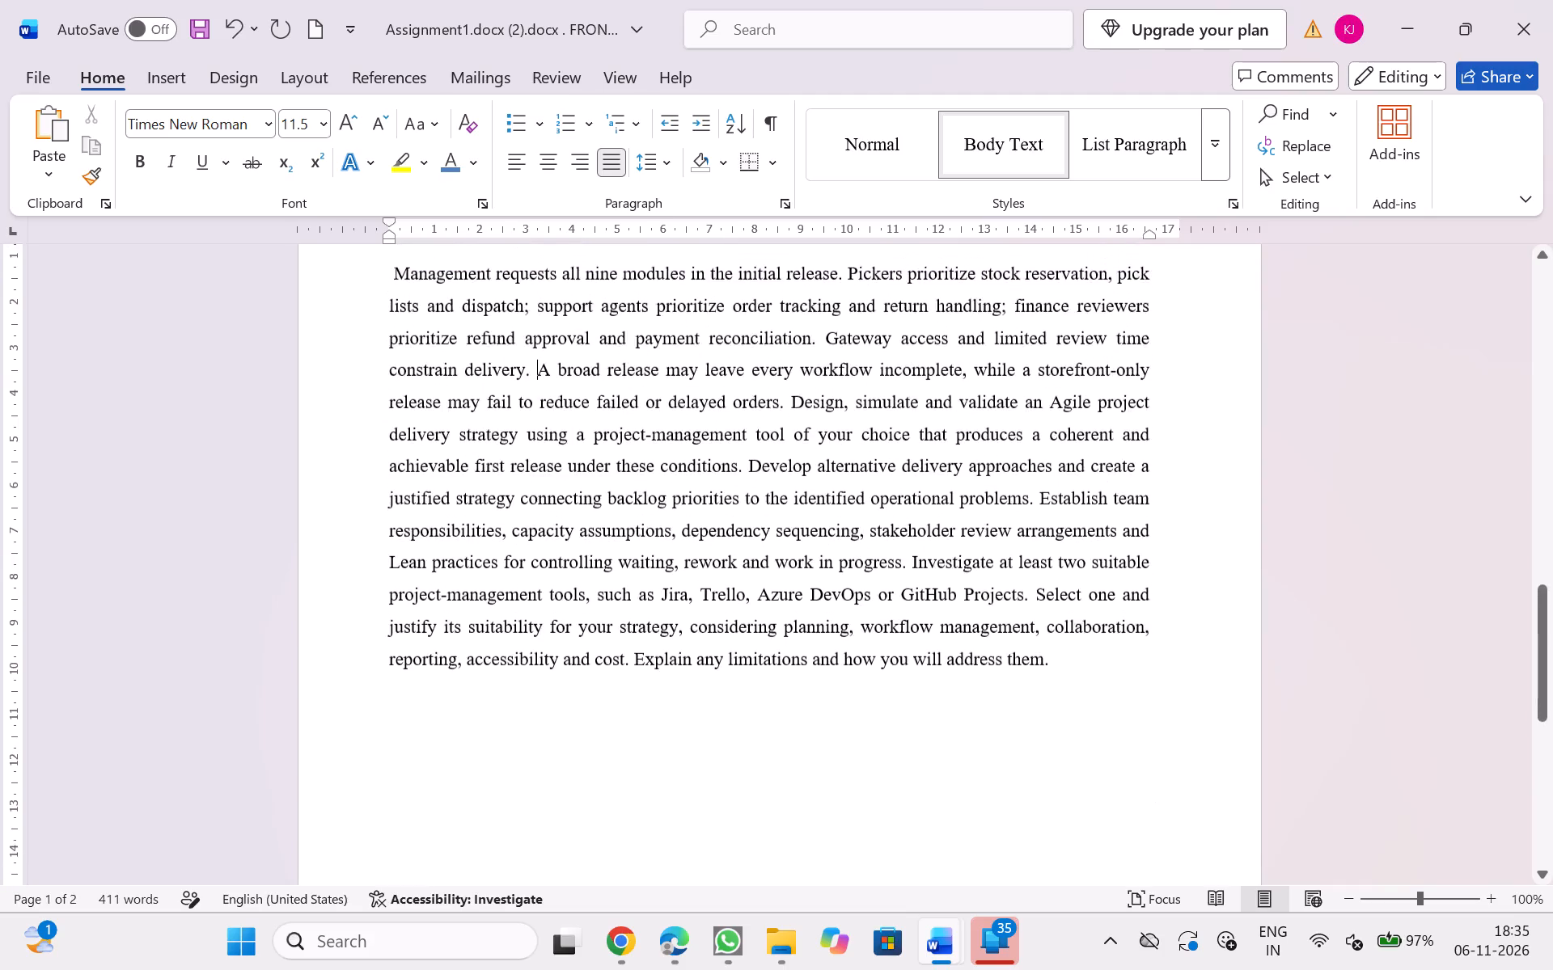
scroll(538, 606, "up", 6)
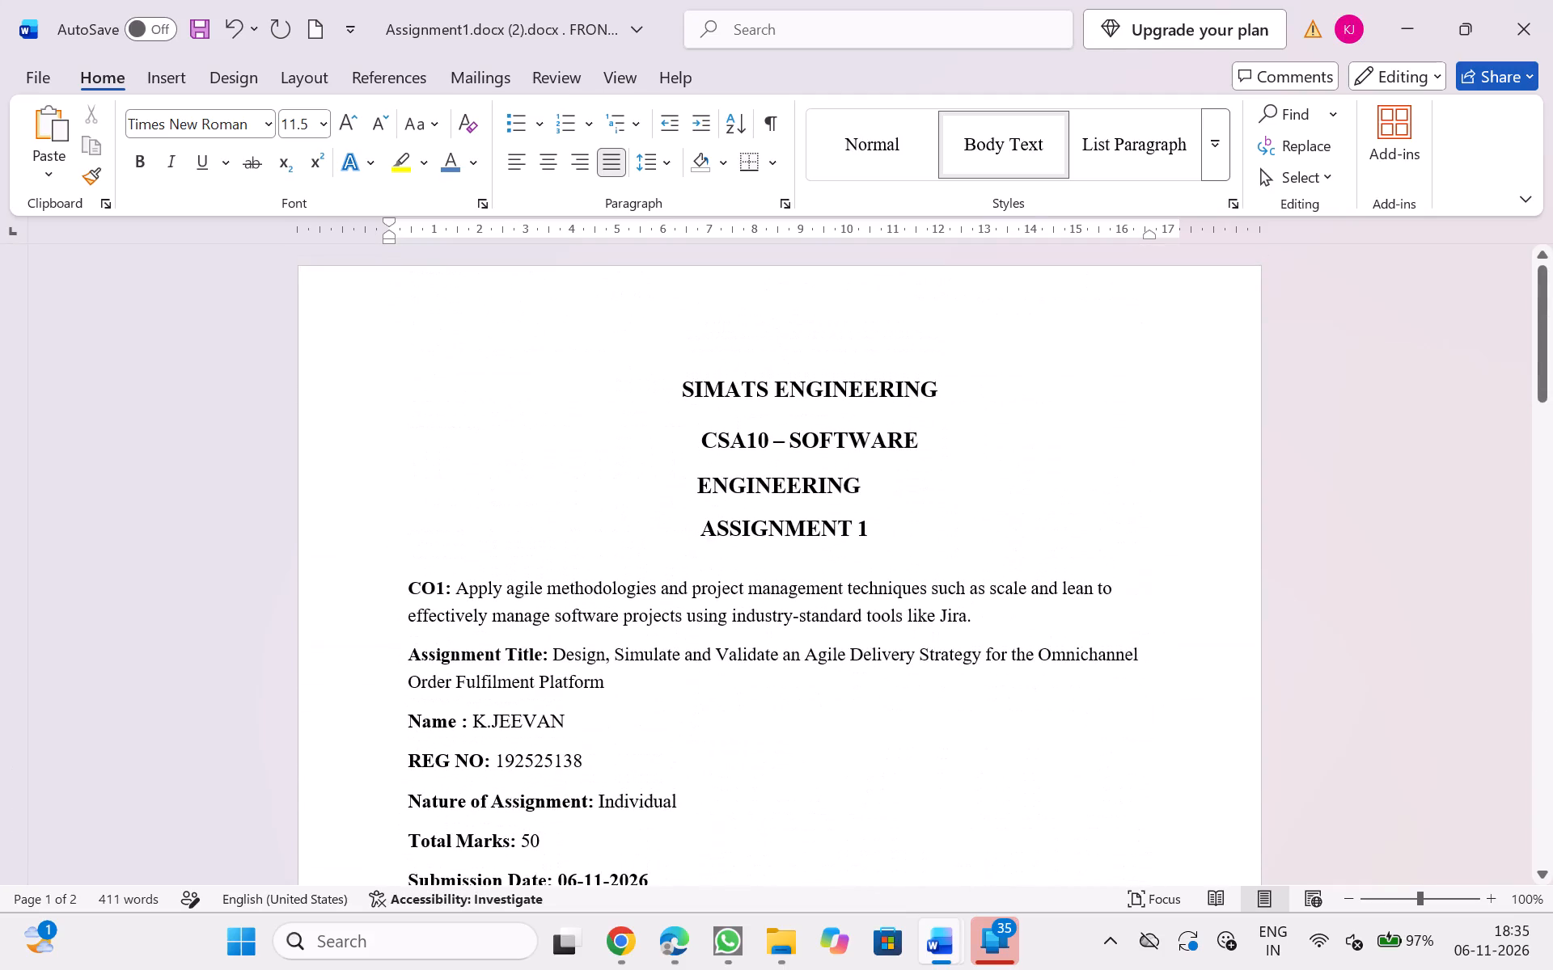
left_click(49, 82)
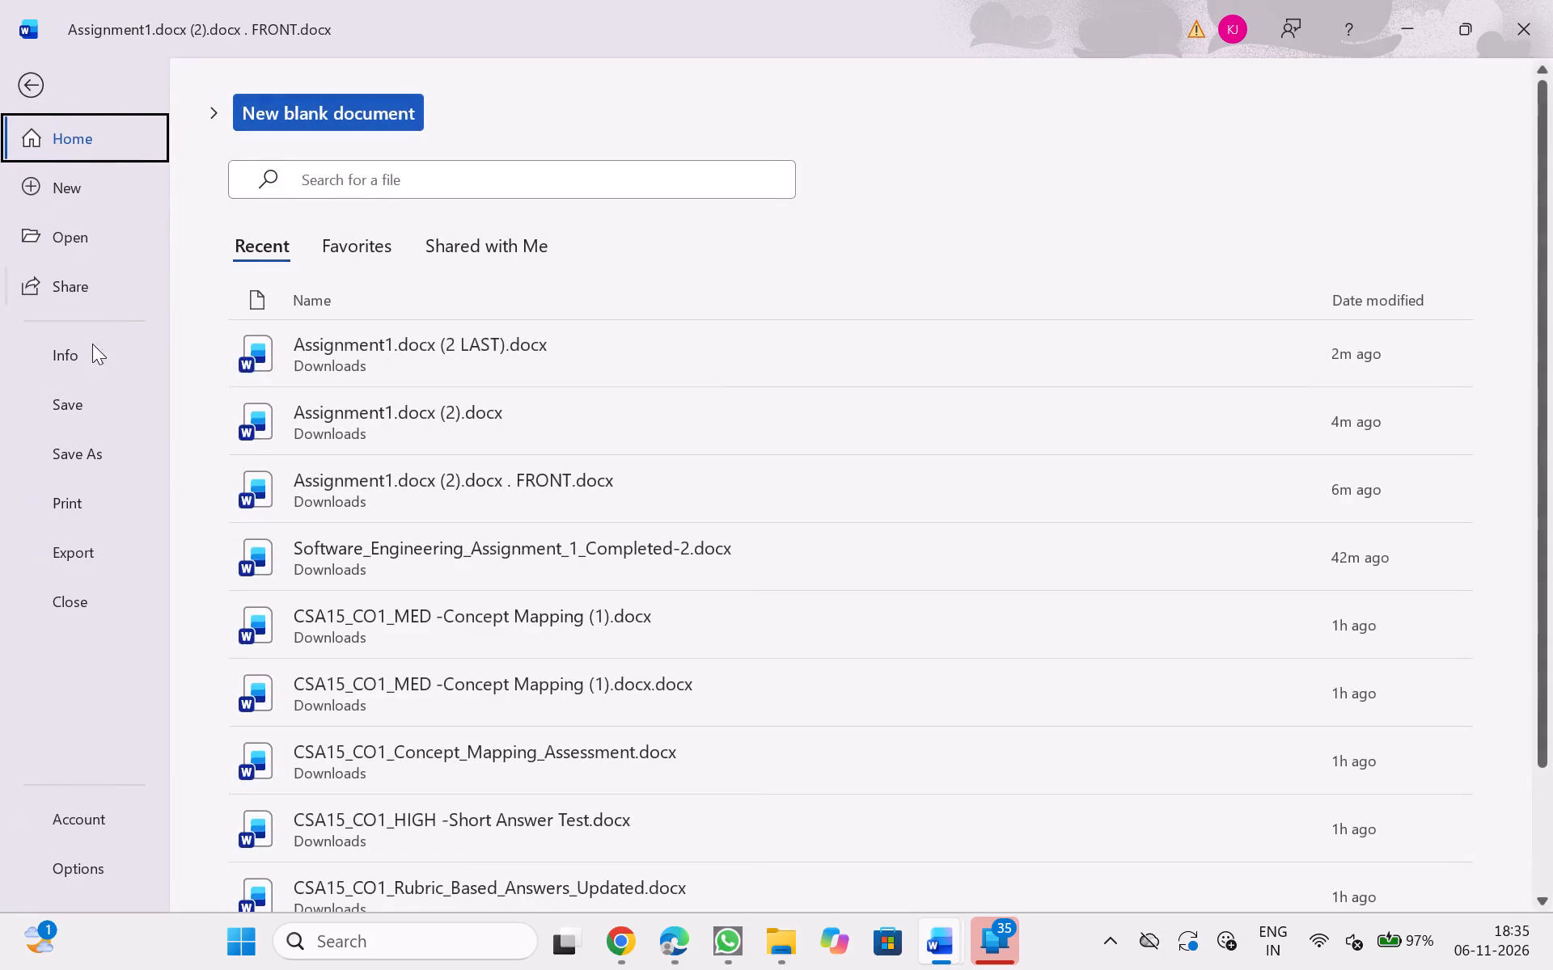
left_click(91, 454)
left_click(785, 255)
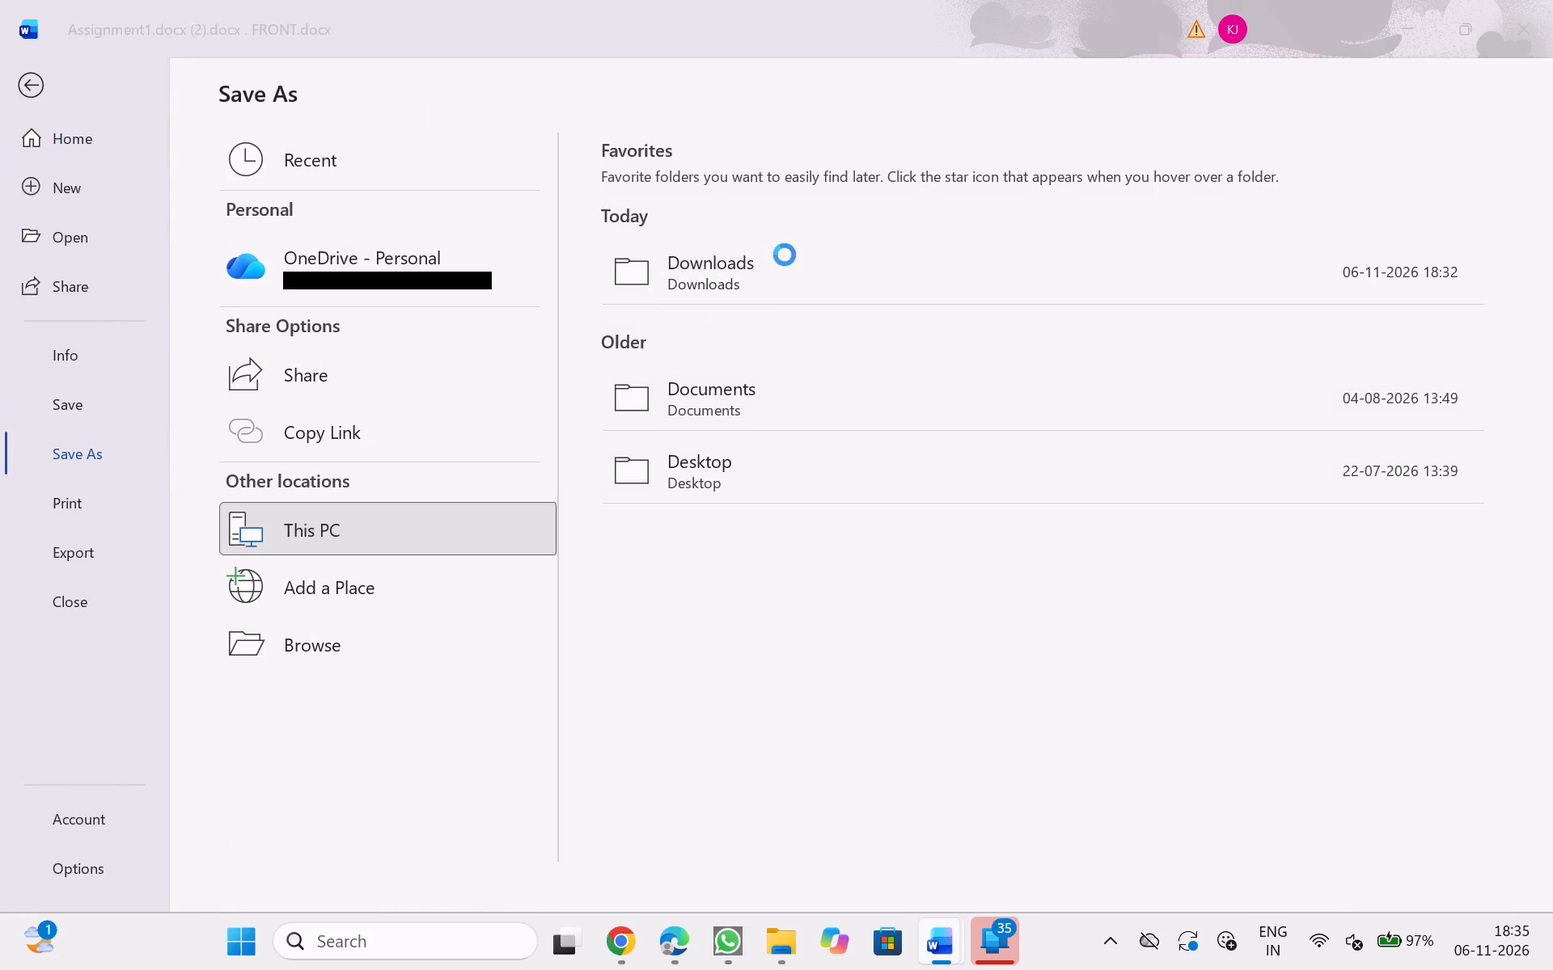
left_click(573, 546)
left_click(578, 562)
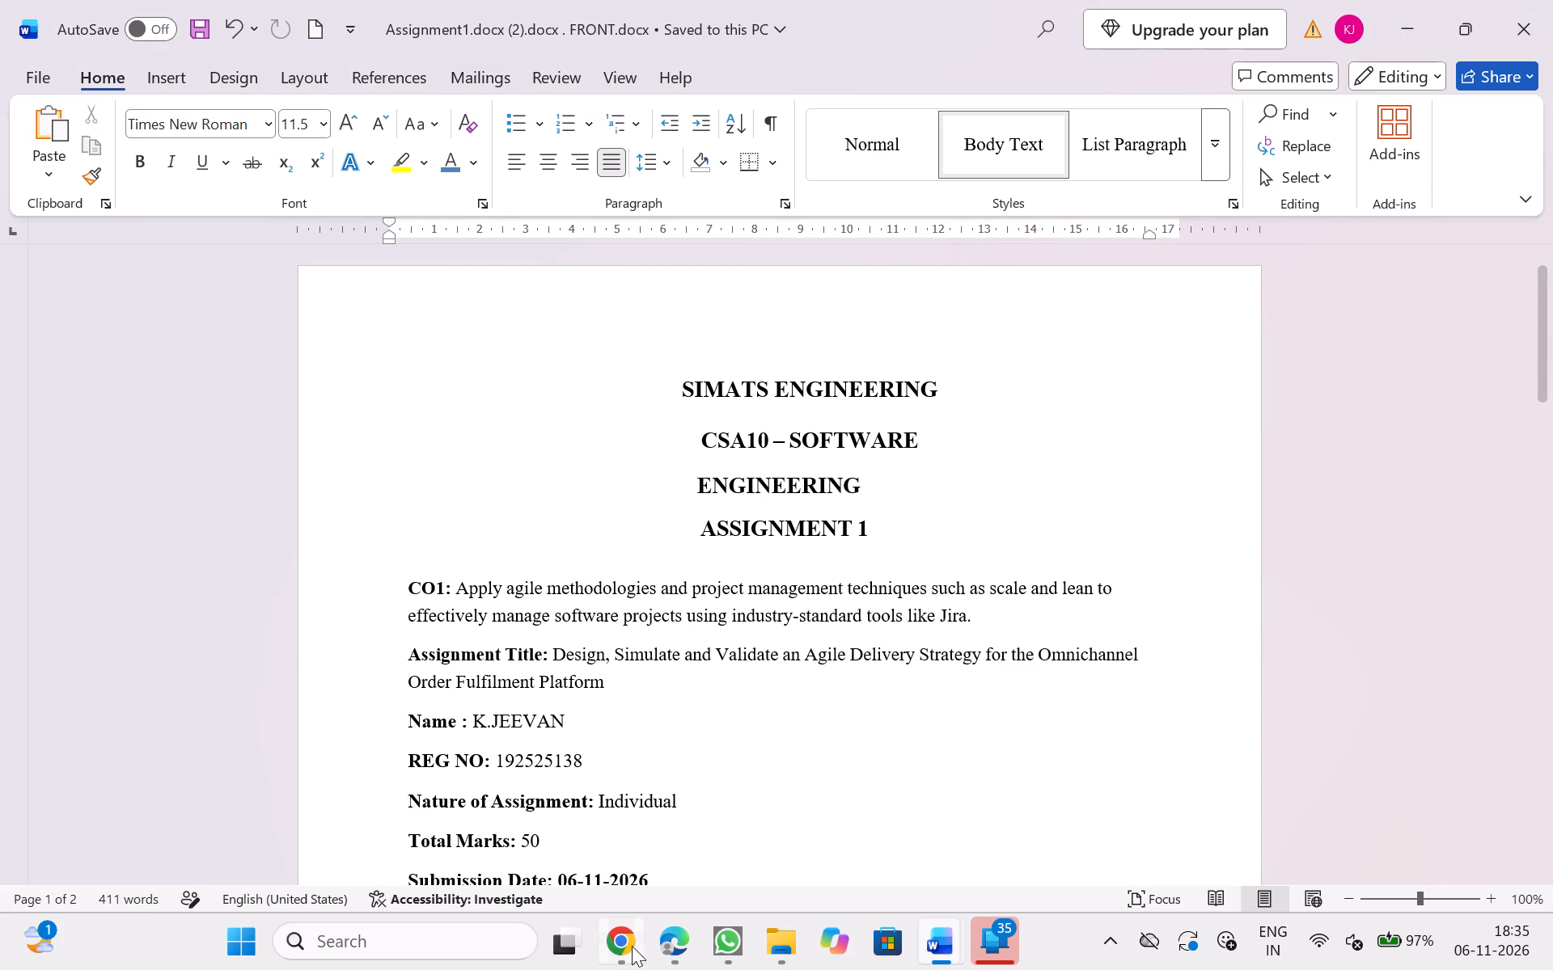
Switch to Smallpdf in Chrome and merge Assignment1.docx (2).docx . FRONT.docx, Software_Engineering_Assignment_1_Completed-2.docx and Assignment1.docx (2 LAST).docx, in that order.
left_click(629, 947)
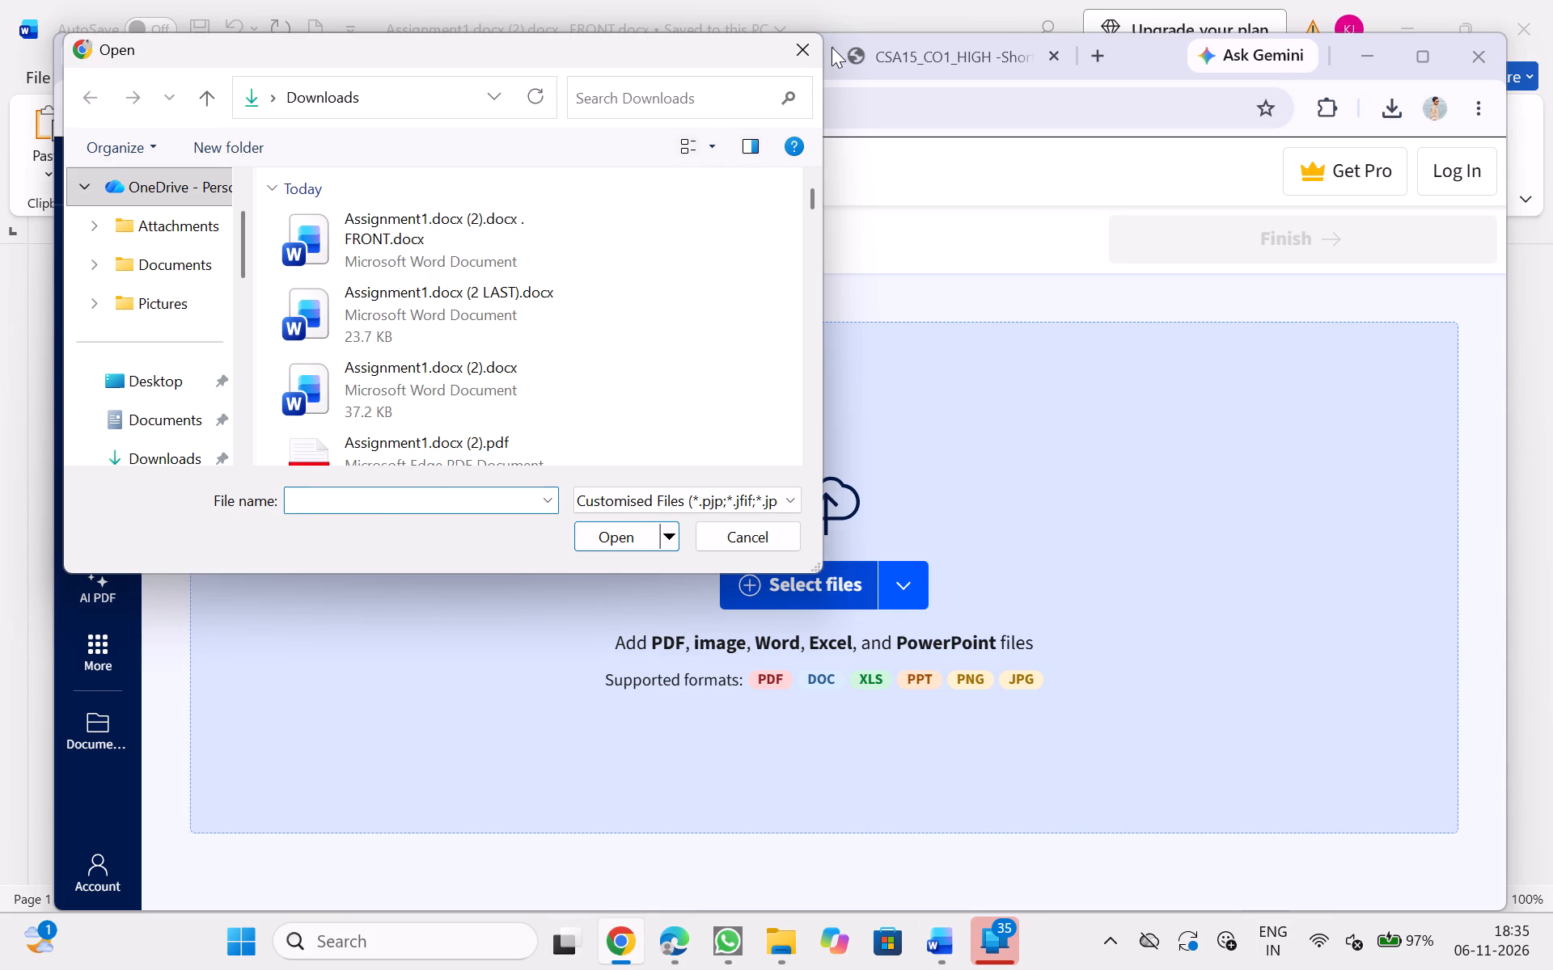
left_click_drag(832, 47, 781, 61)
left_click(781, 61)
left_click(786, 609)
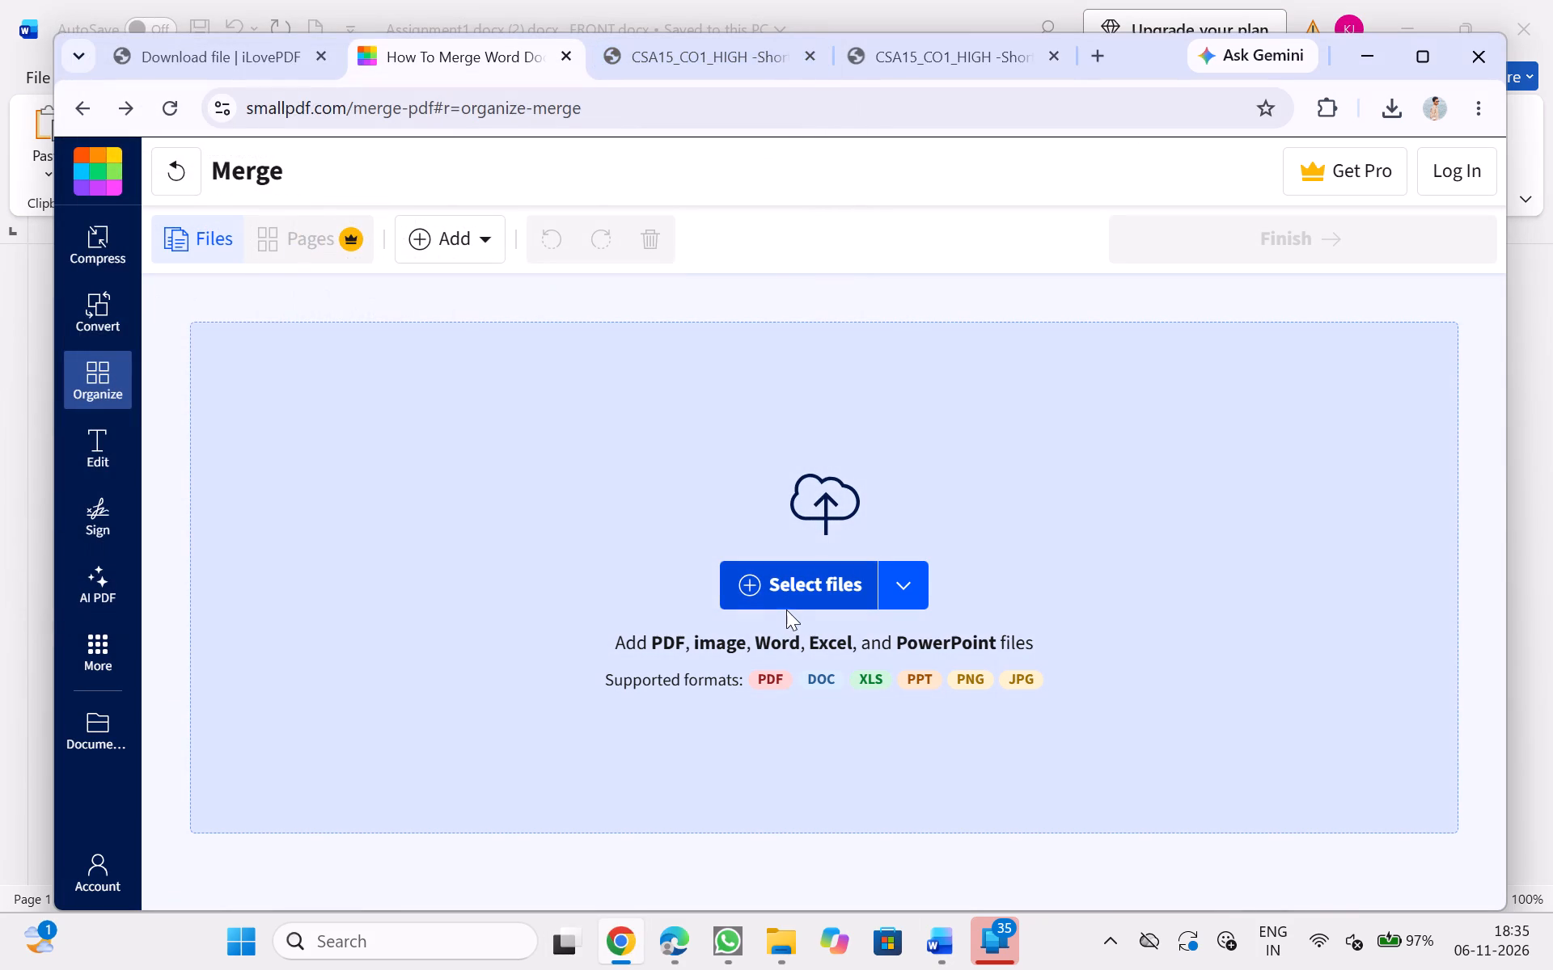
double_click(388, 253)
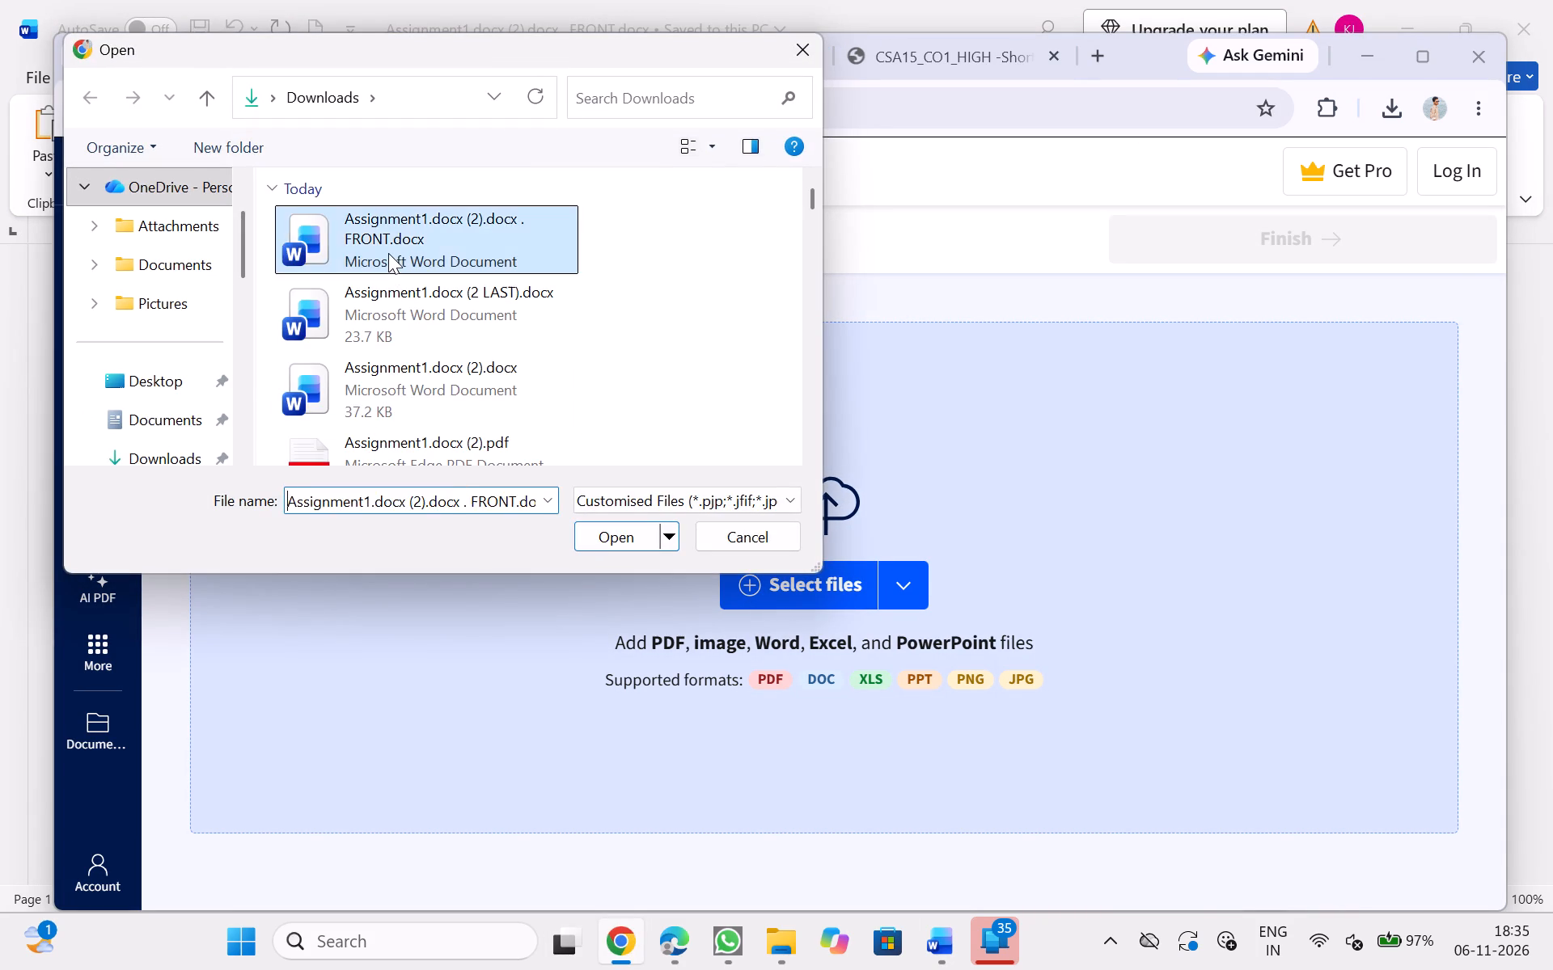
left_click(509, 541)
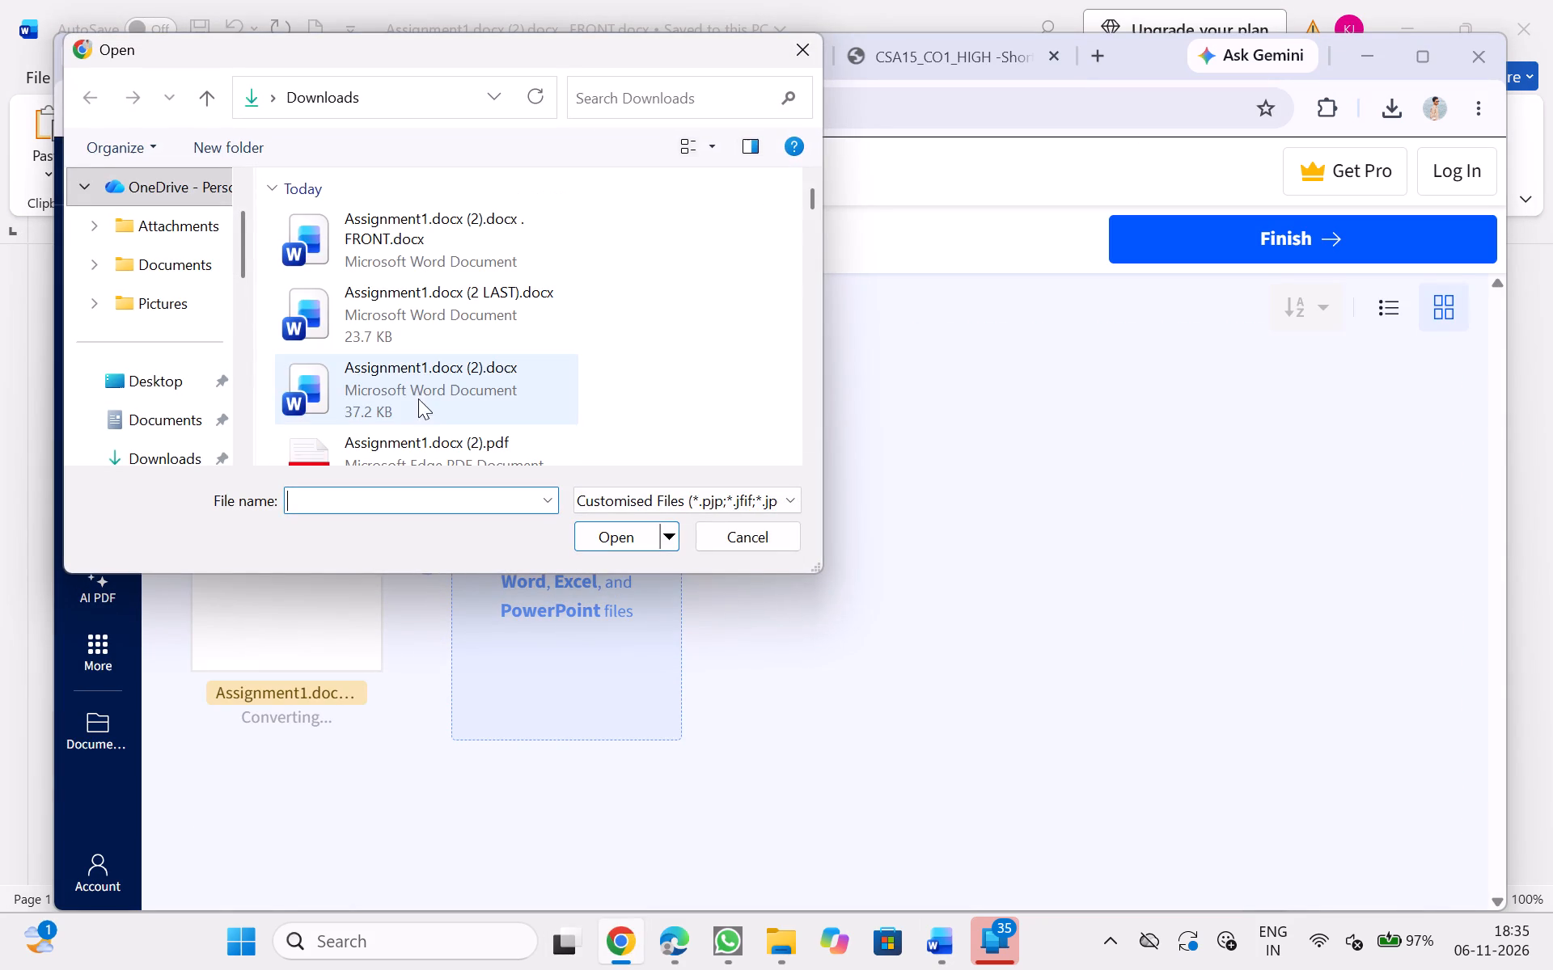
scroll(420, 389, "down", 1)
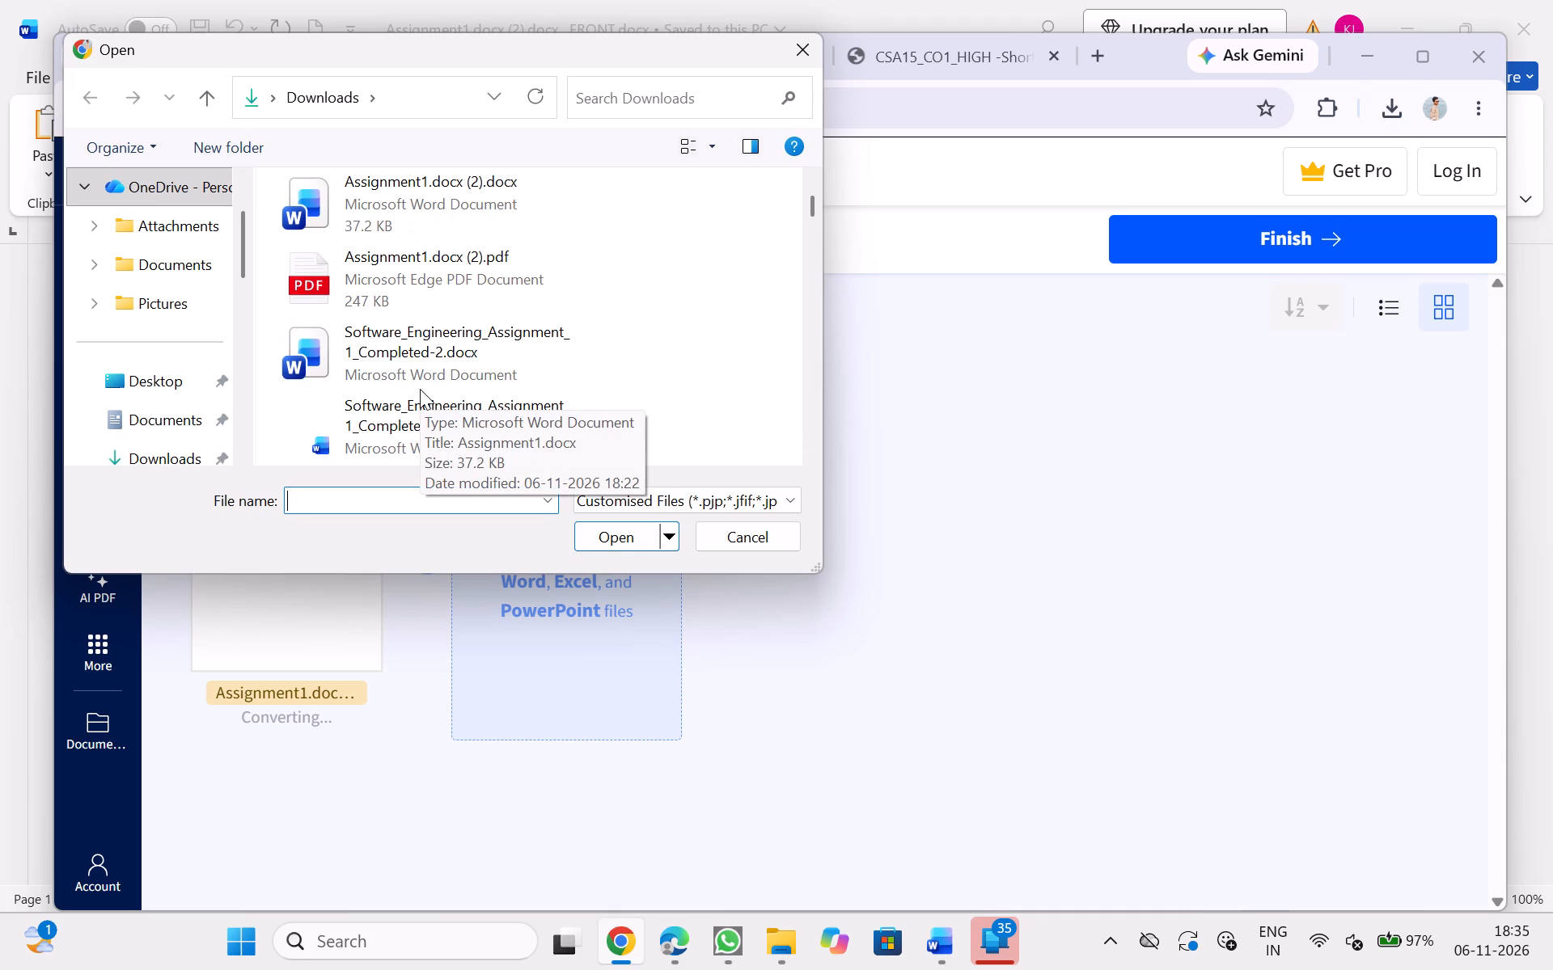
double_click(429, 369)
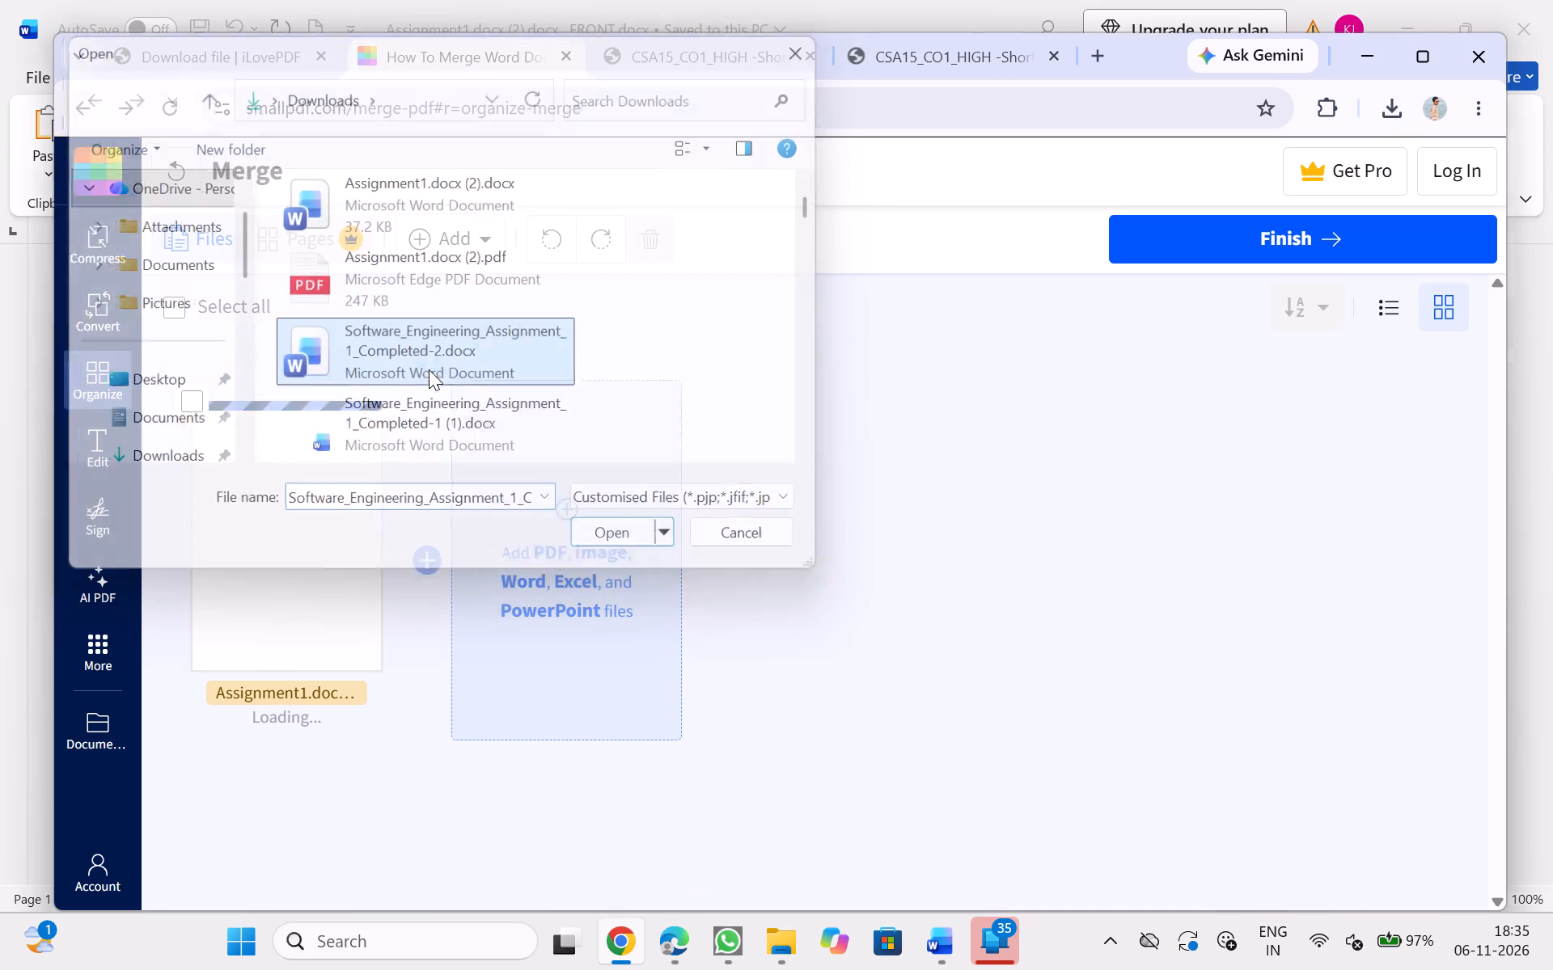
left_click(813, 581)
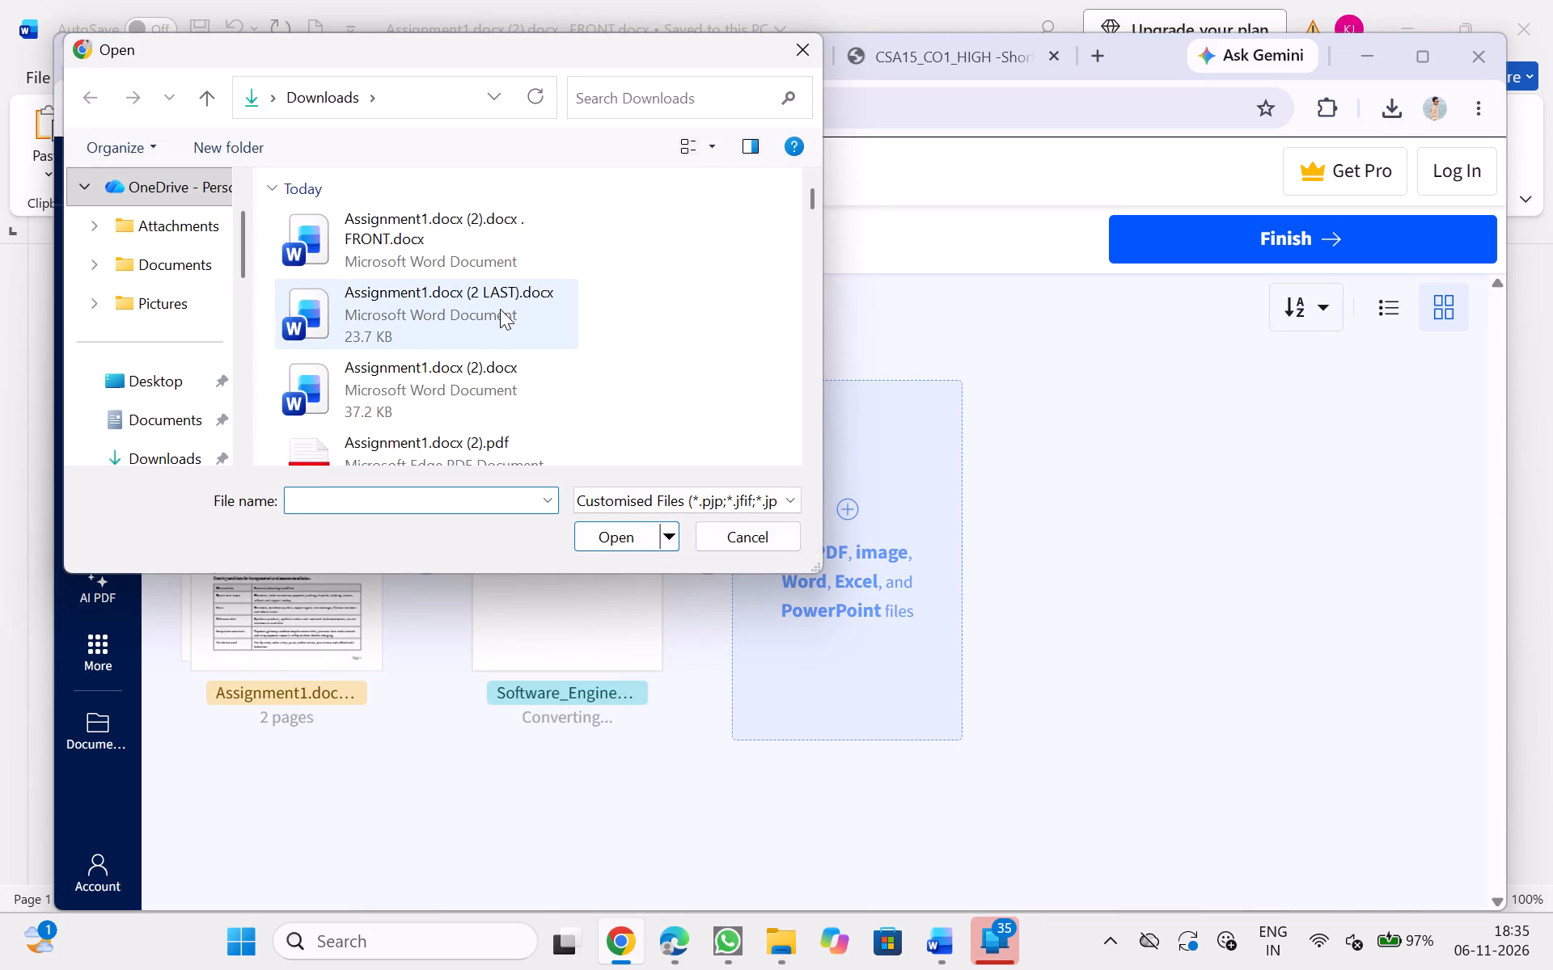
double_click(493, 301)
left_click(1217, 238)
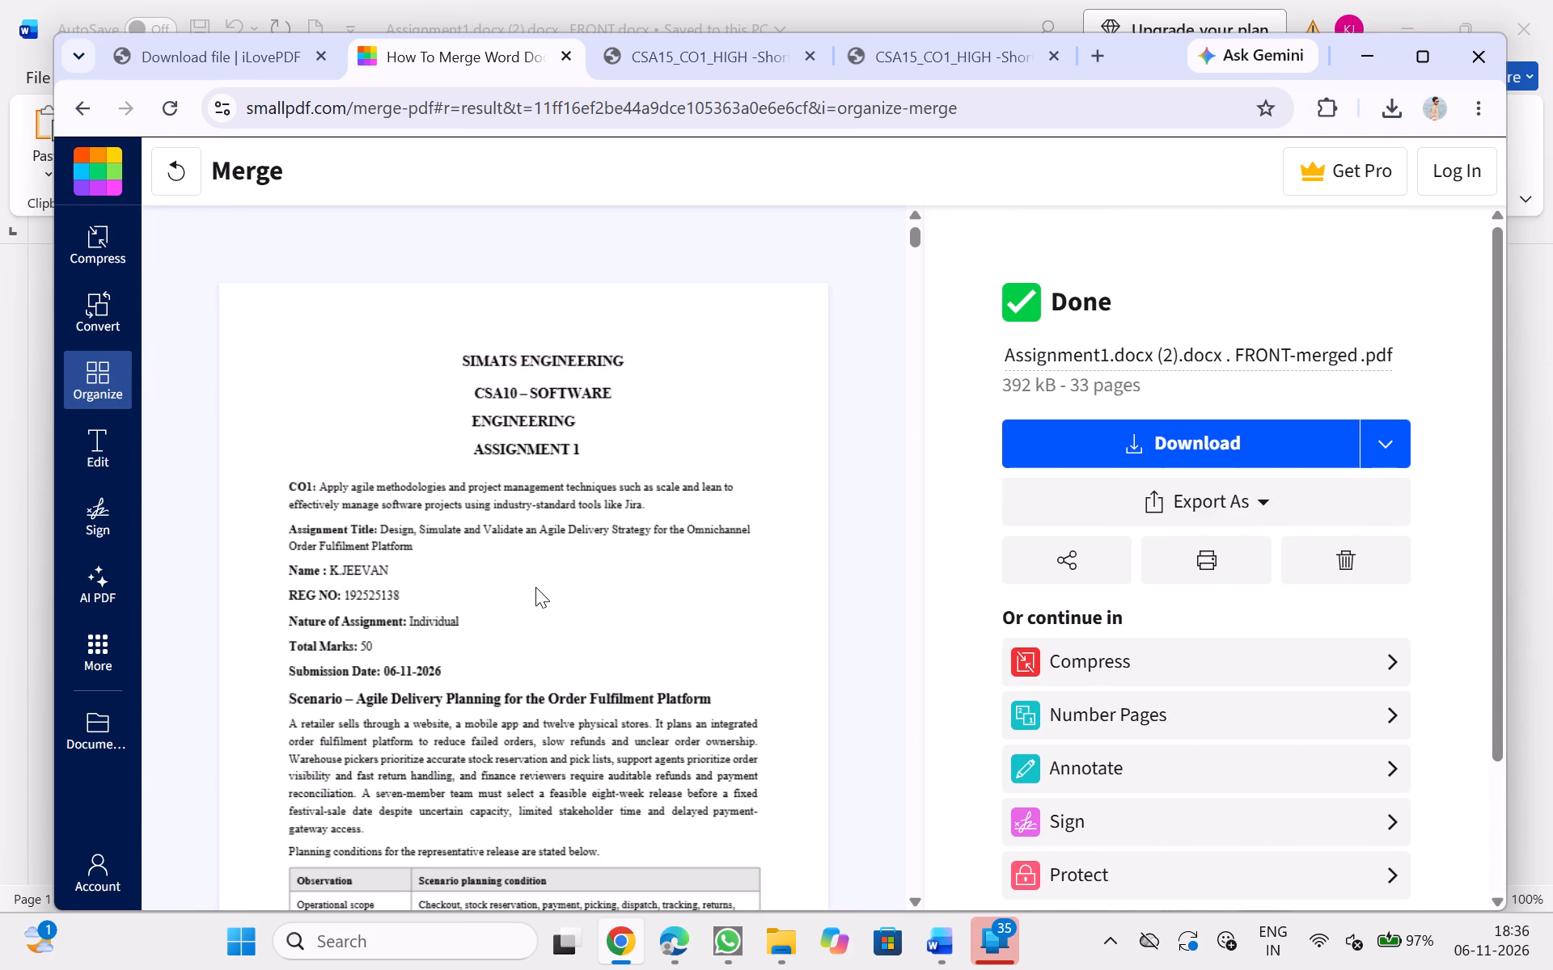
Examine the merged PDF preview from the front pages through the completed assignment to the closing document's cover page.
scroll(535, 587, "down", 4)
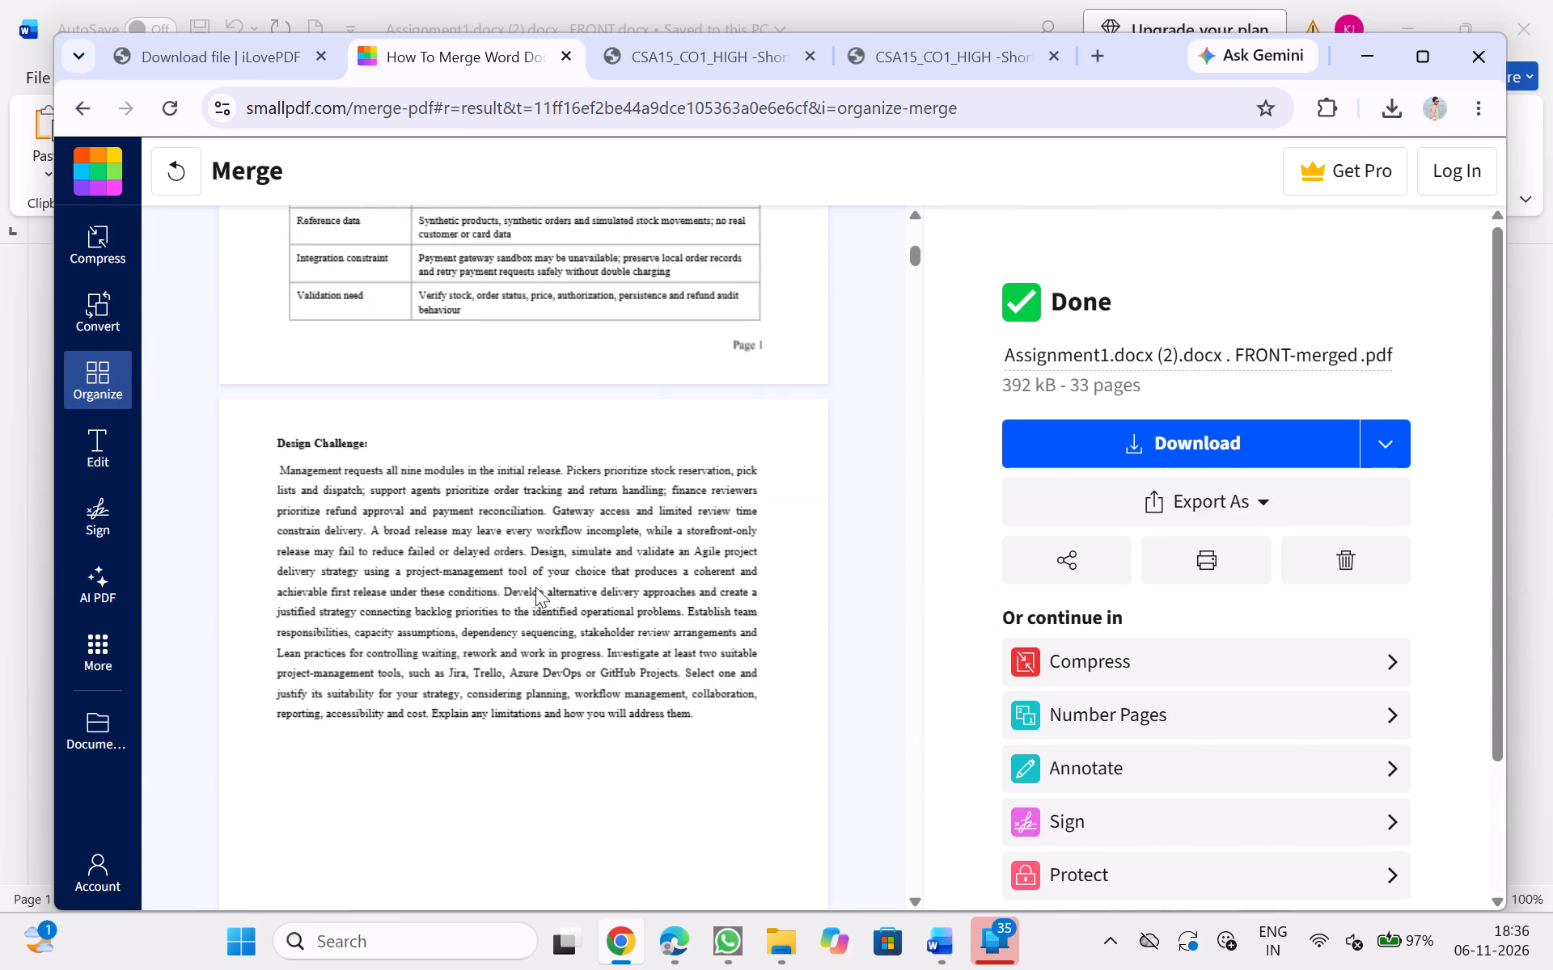
scroll(535, 587, "down", 18)
scroll(535, 587, "down", 3)
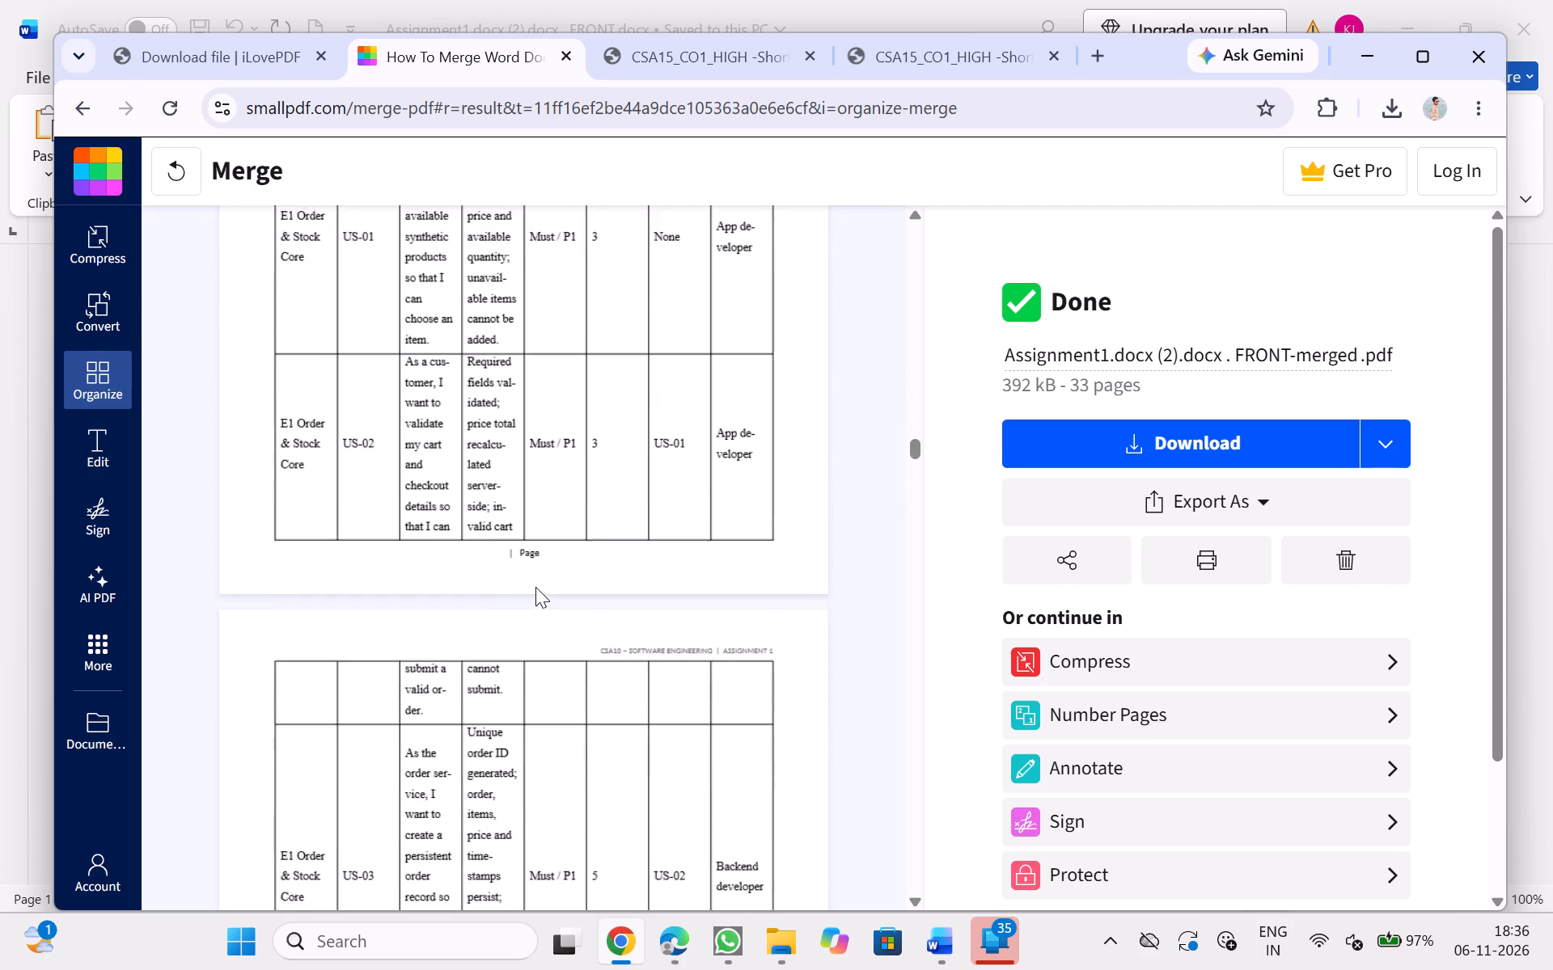
scroll(535, 587, "down", 16)
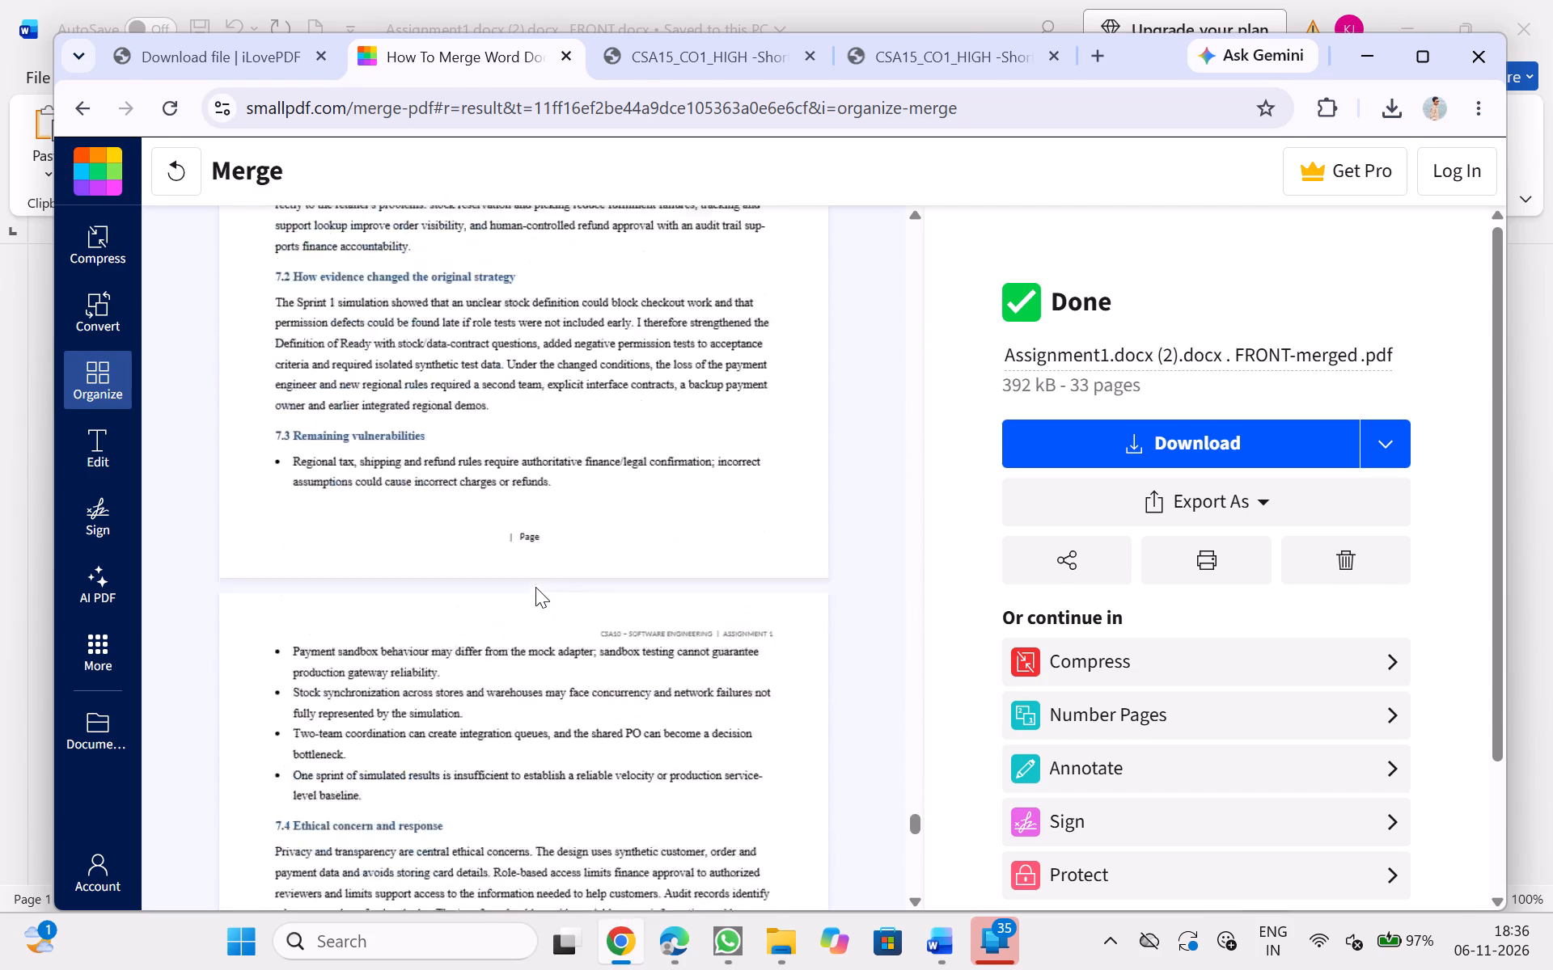
scroll(535, 587, "down", 4)
scroll(535, 587, "up", 3)
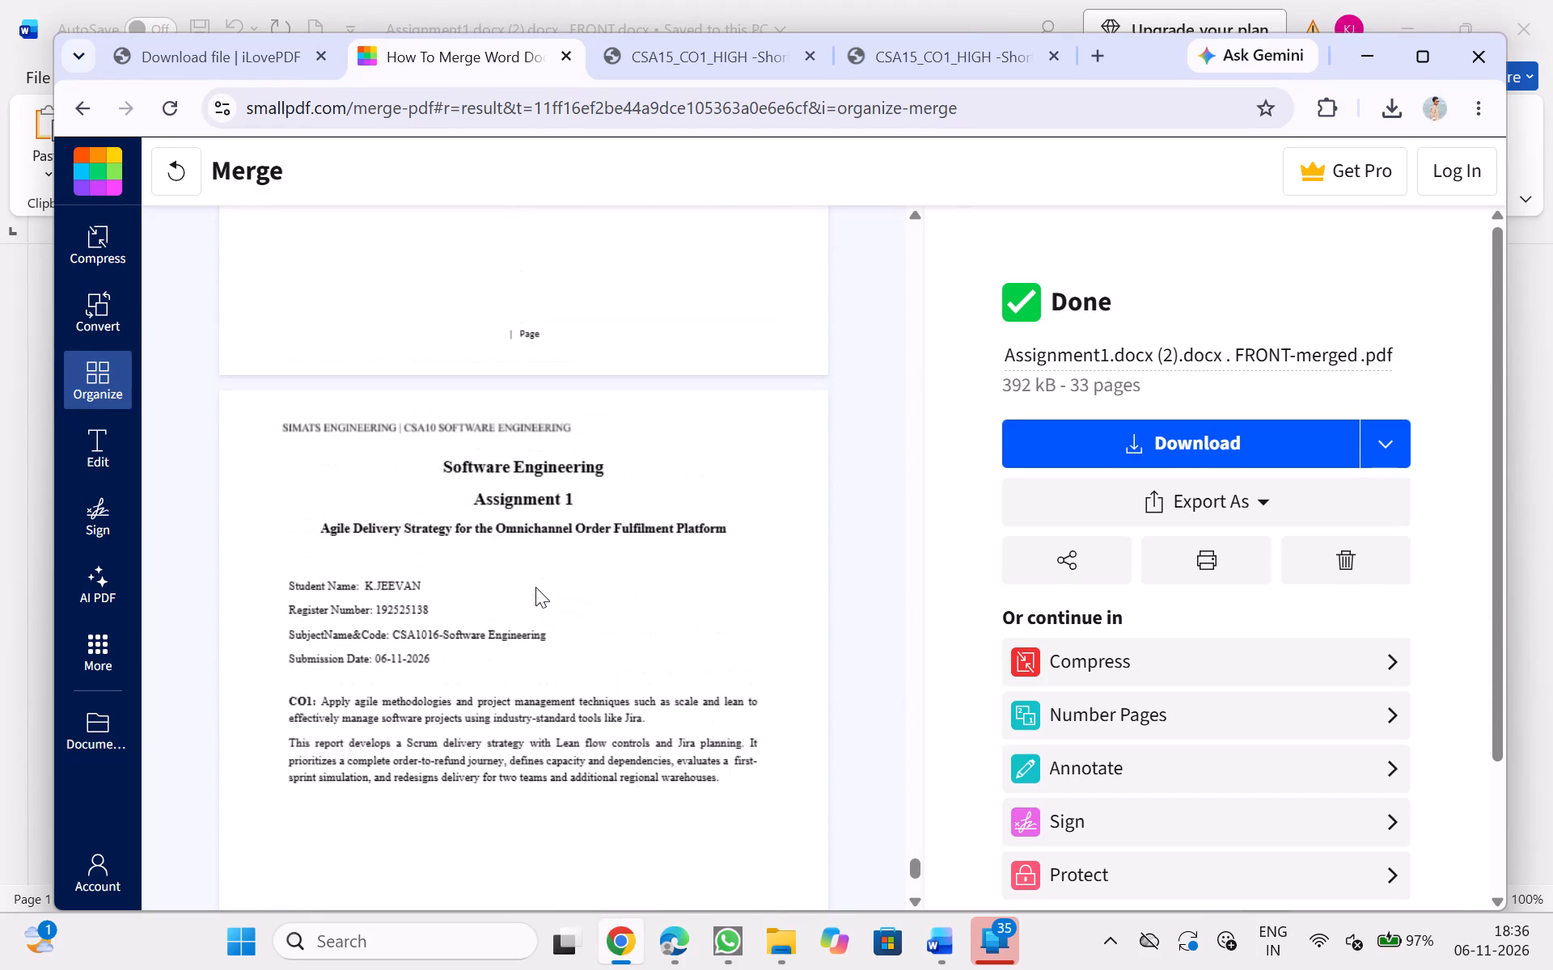
scroll(535, 587, "up", 2)
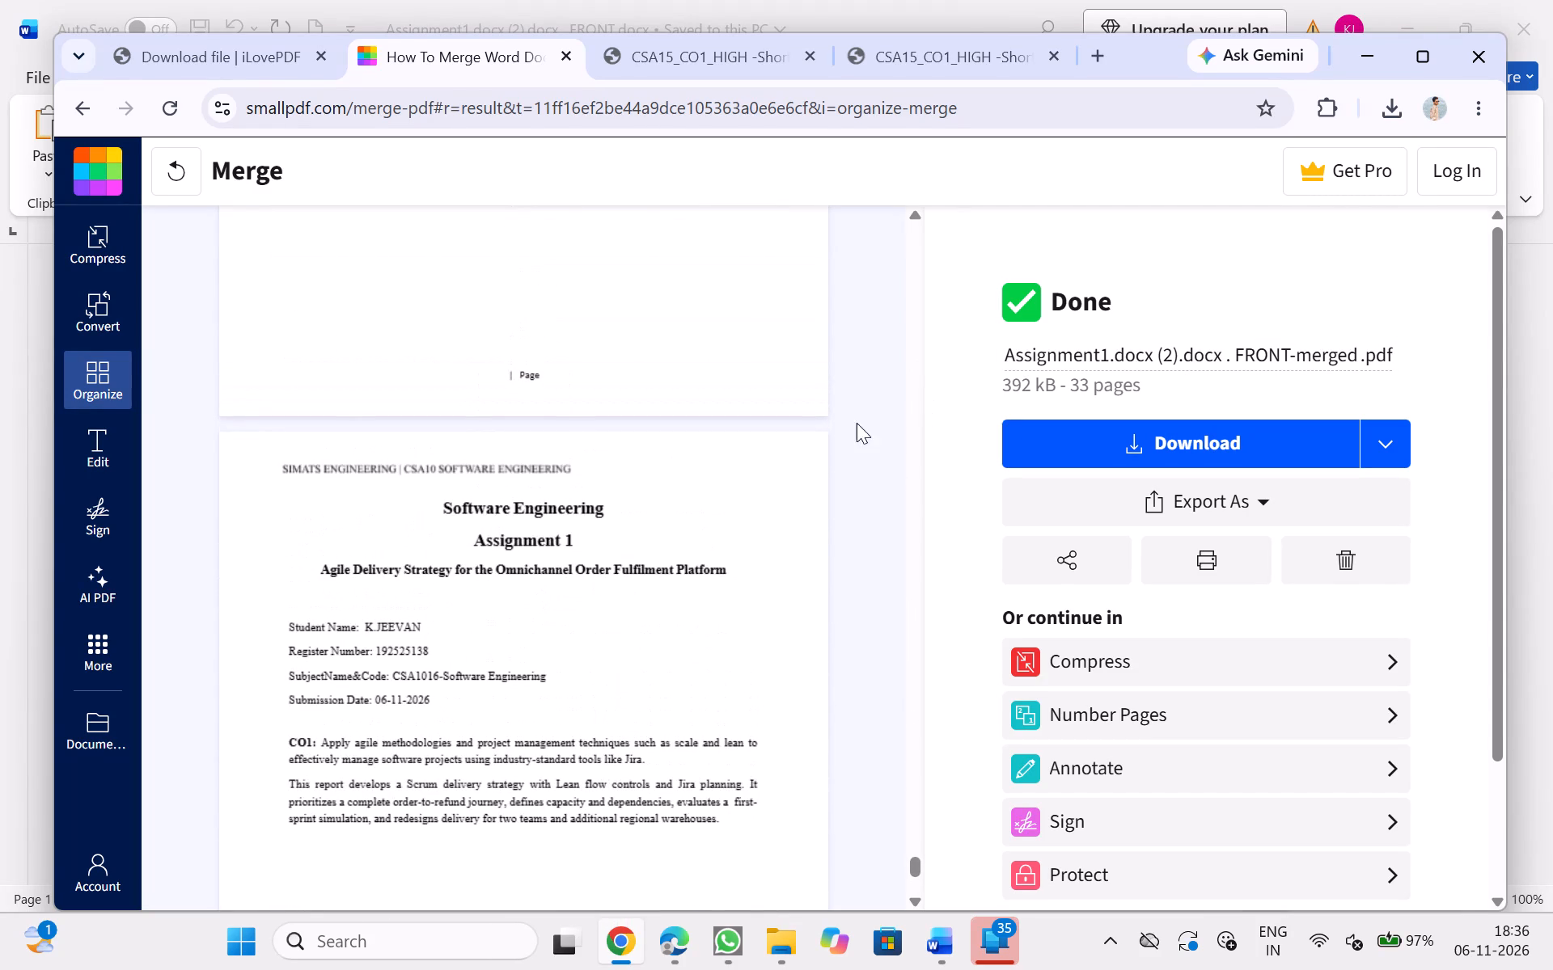
scroll(714, 440, "up", 6)
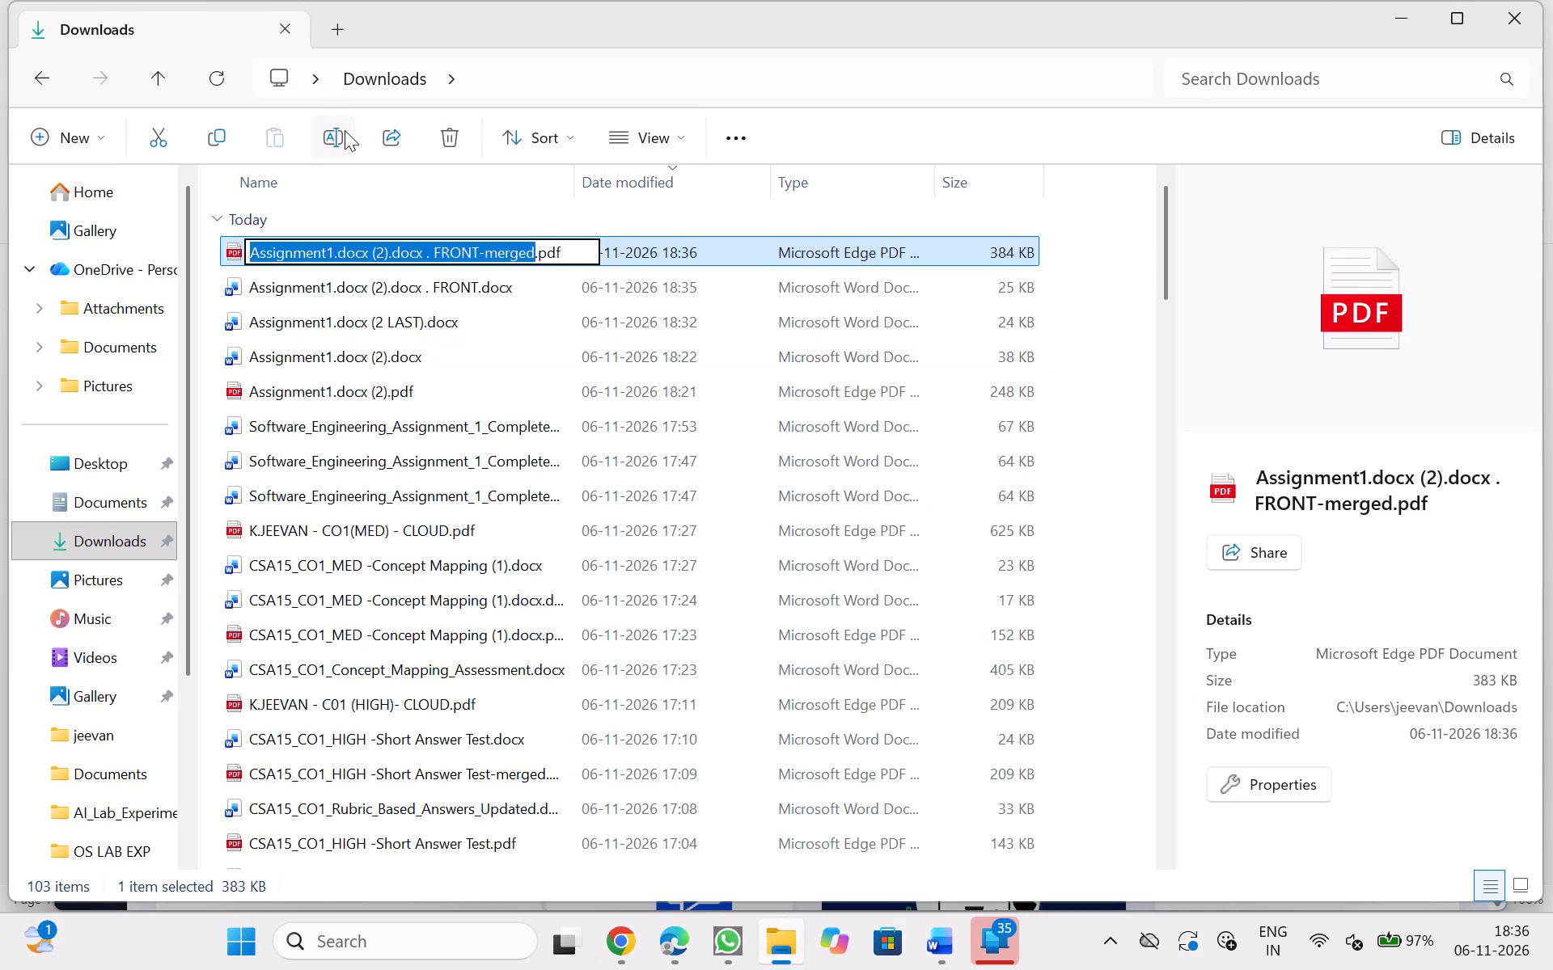
key("BackSpace")
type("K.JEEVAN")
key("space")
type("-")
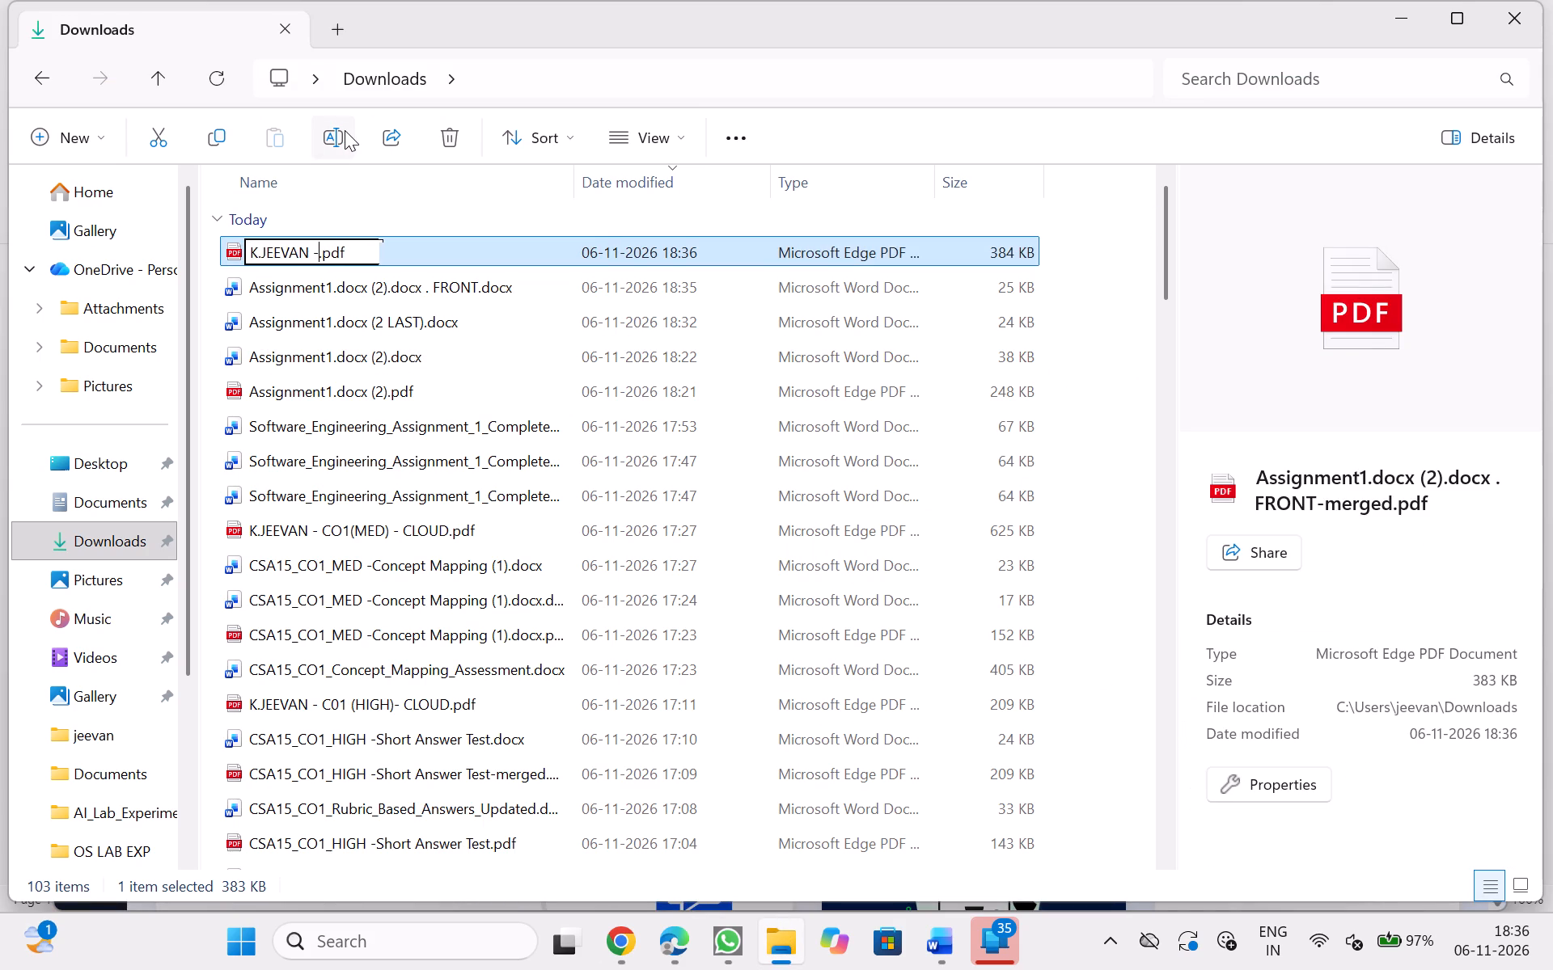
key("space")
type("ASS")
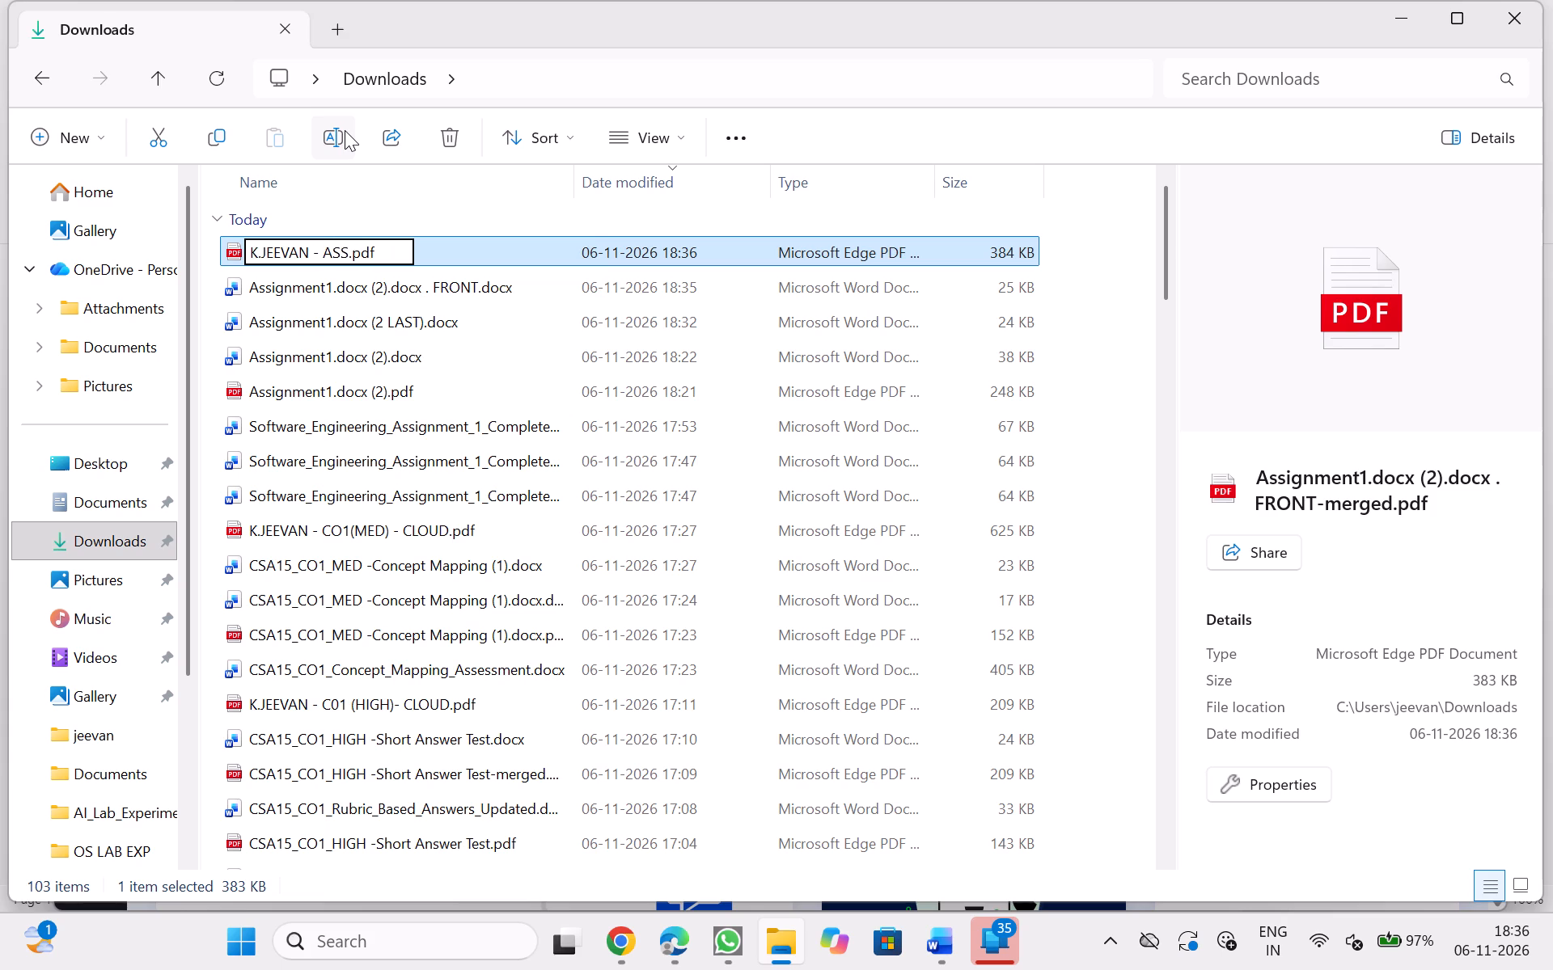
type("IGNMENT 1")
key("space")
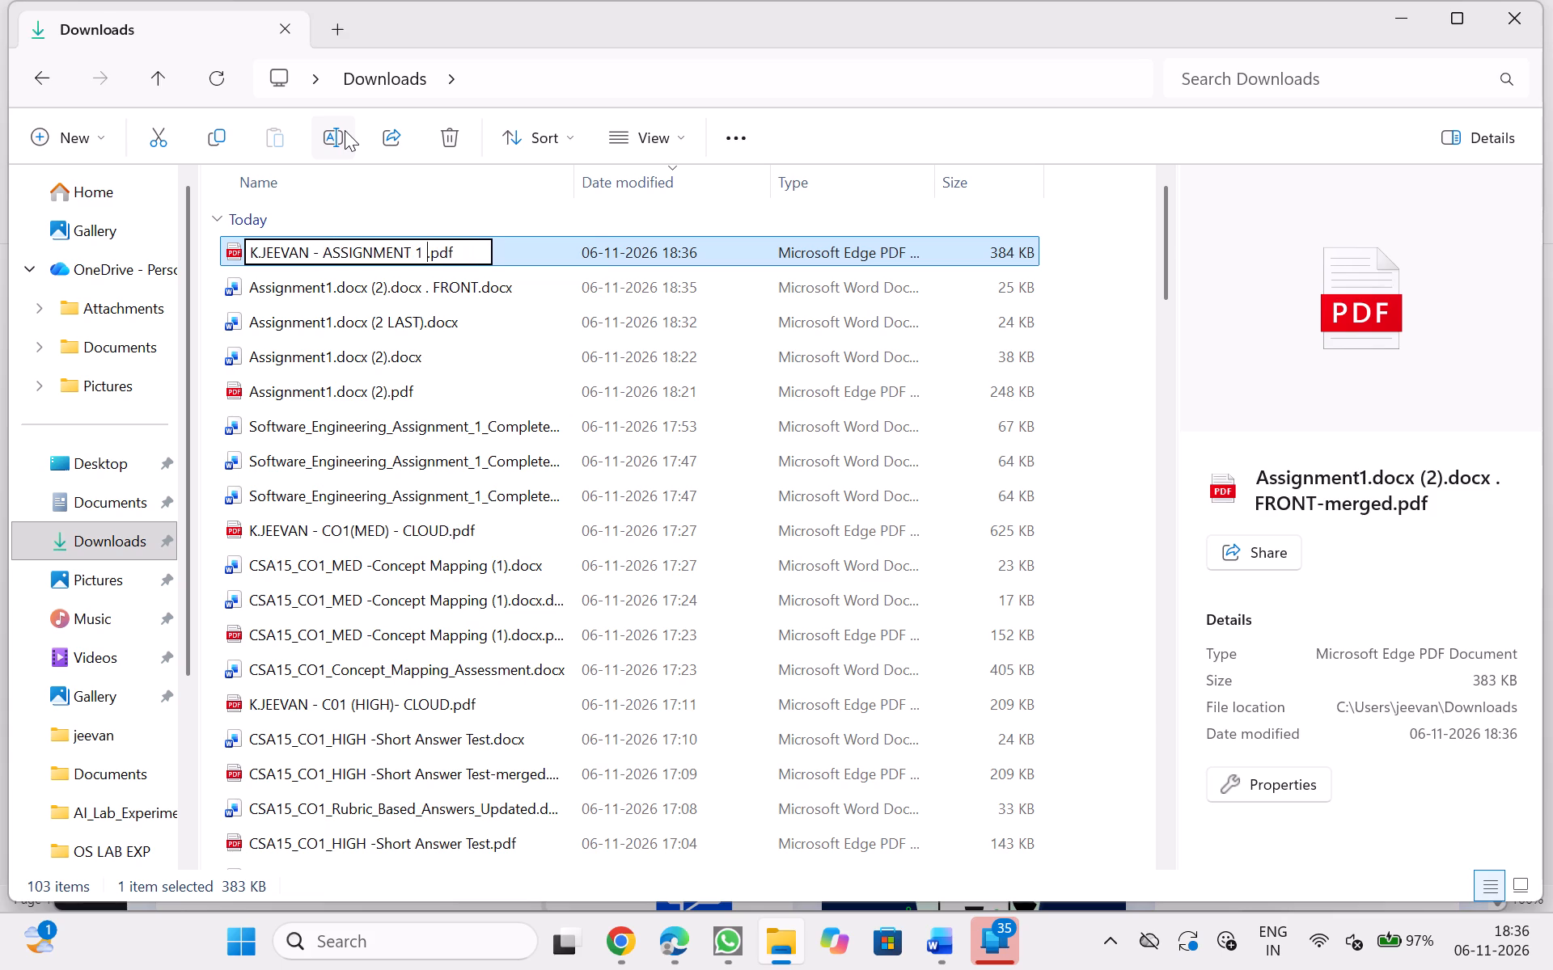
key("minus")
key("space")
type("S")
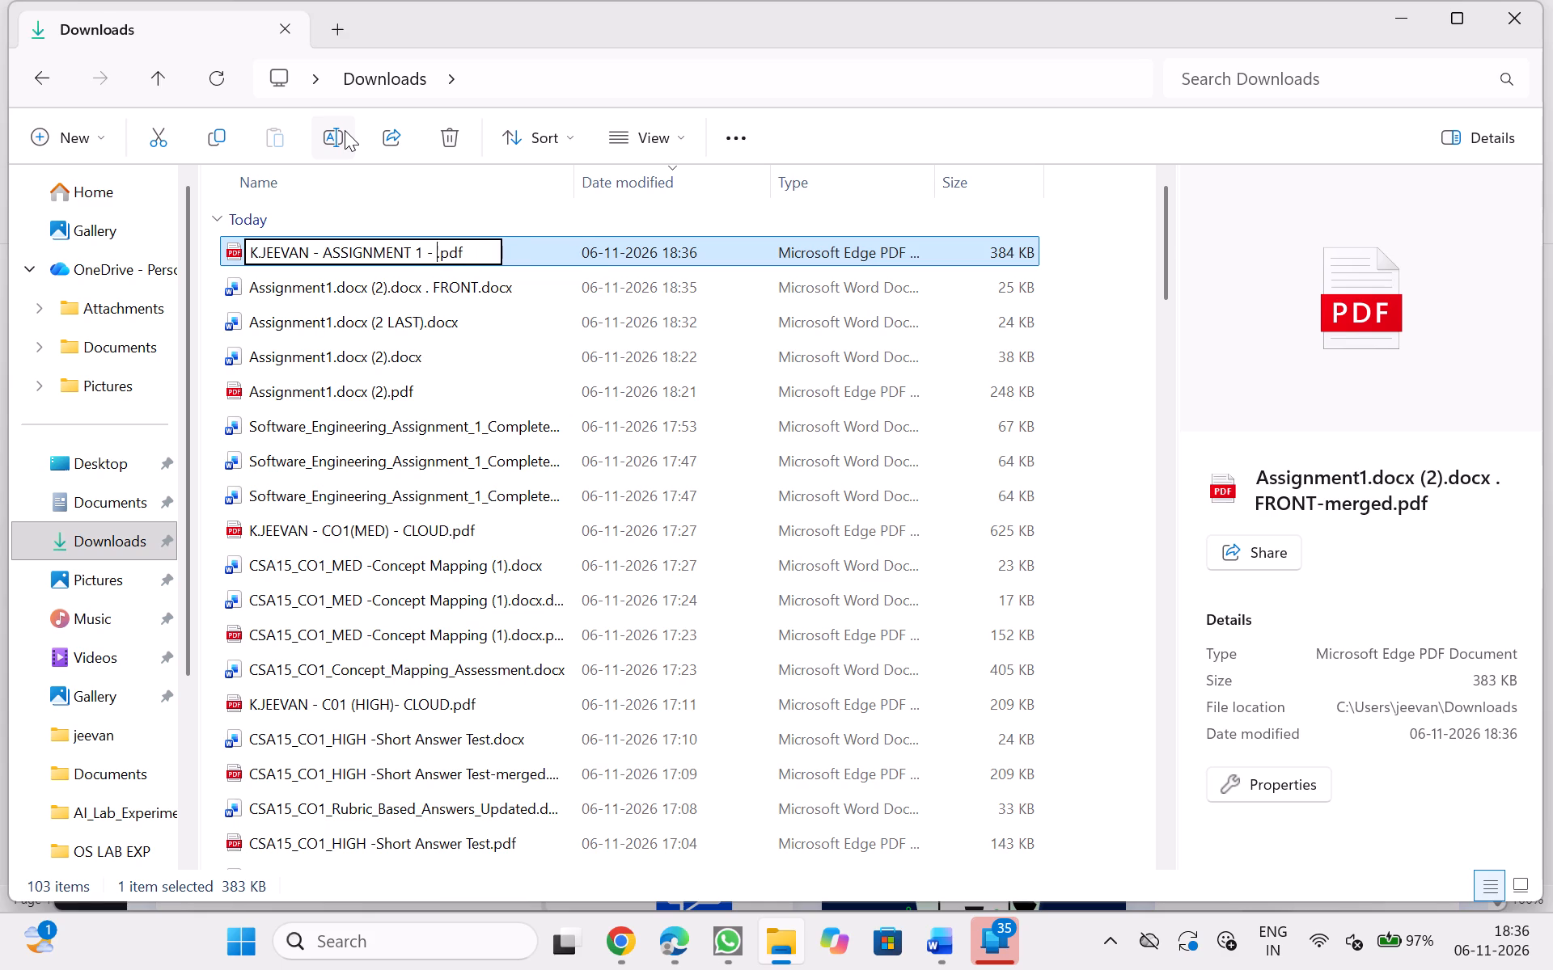
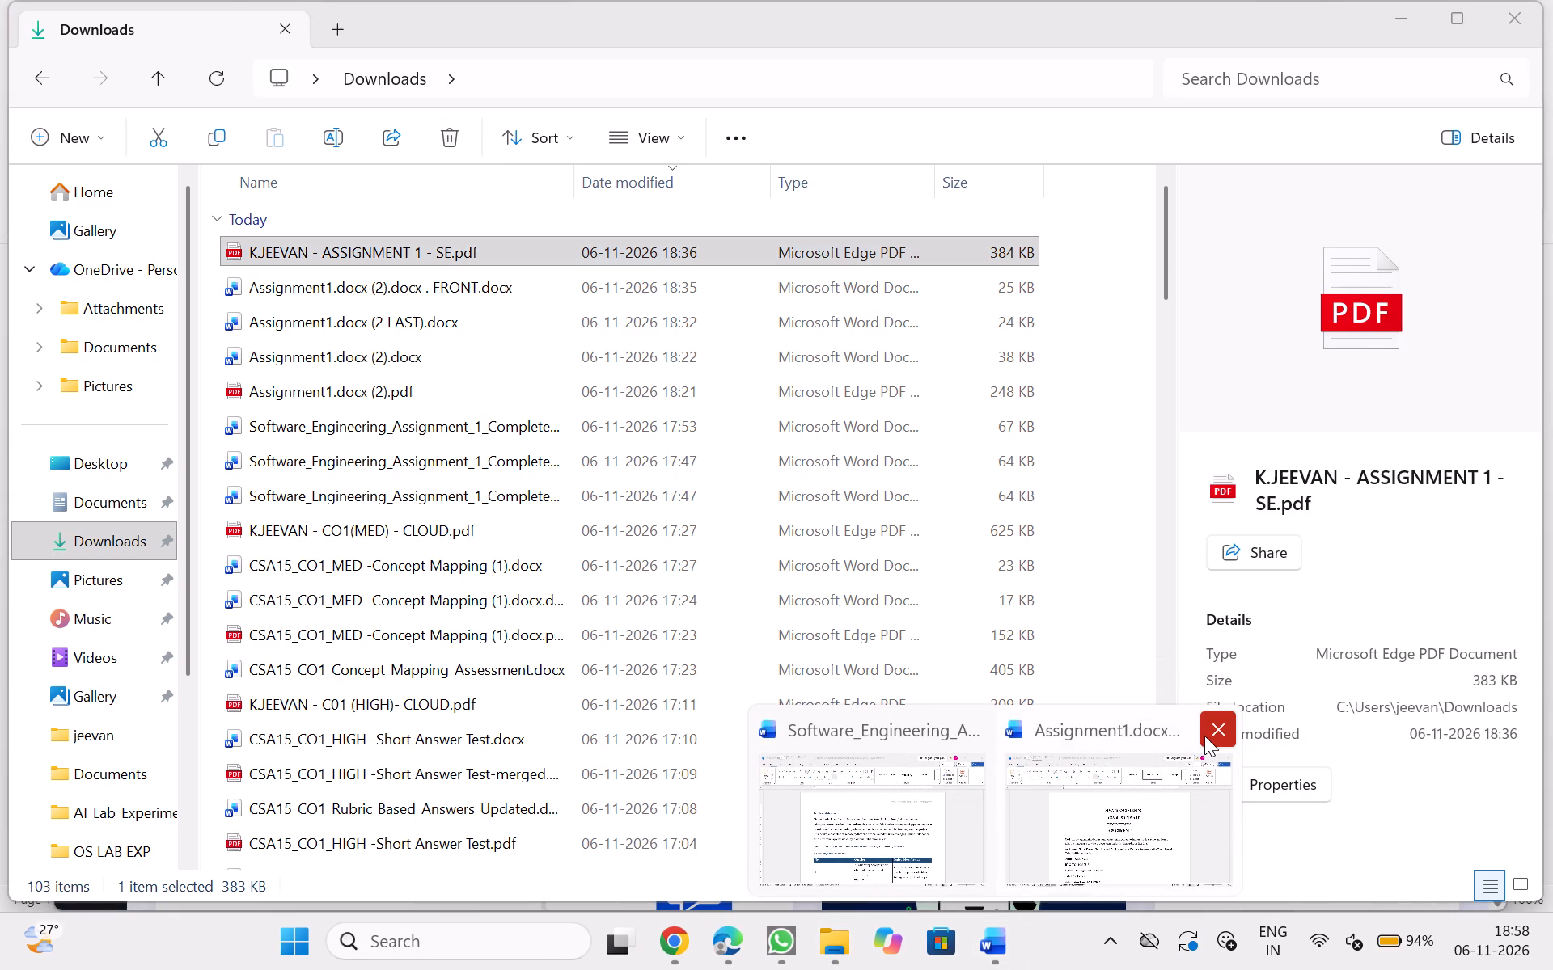
Close the two open Word documents, the Downloads folder window, the Chrome window and the WhatsApp window.
left_click(1212, 732)
left_click(1107, 731)
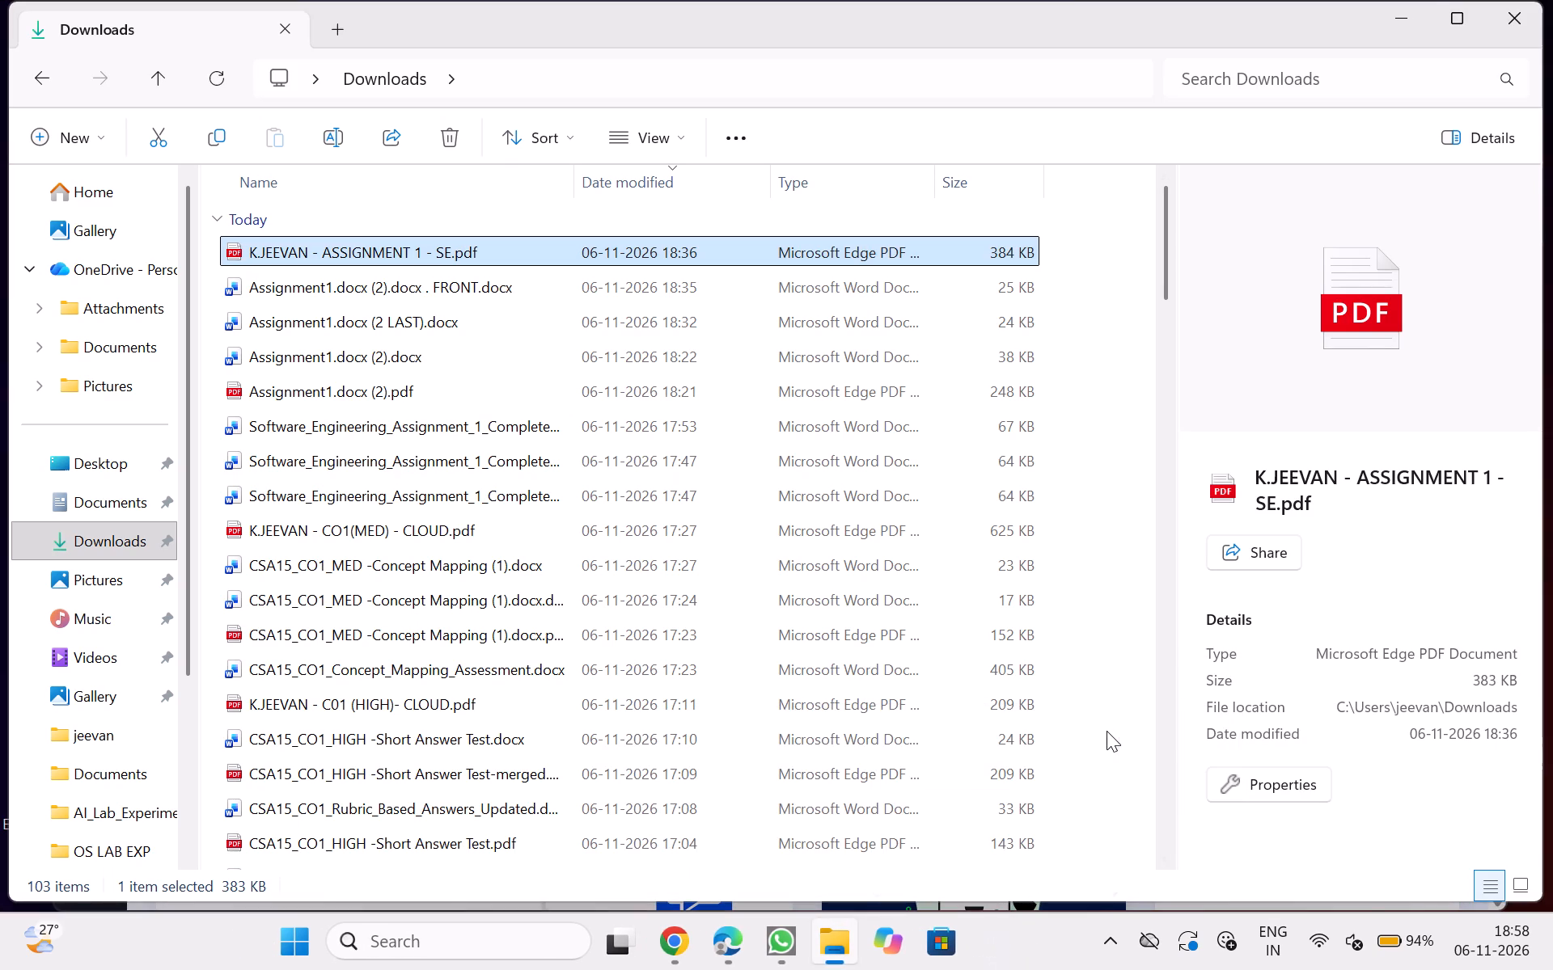
left_click(1497, 10)
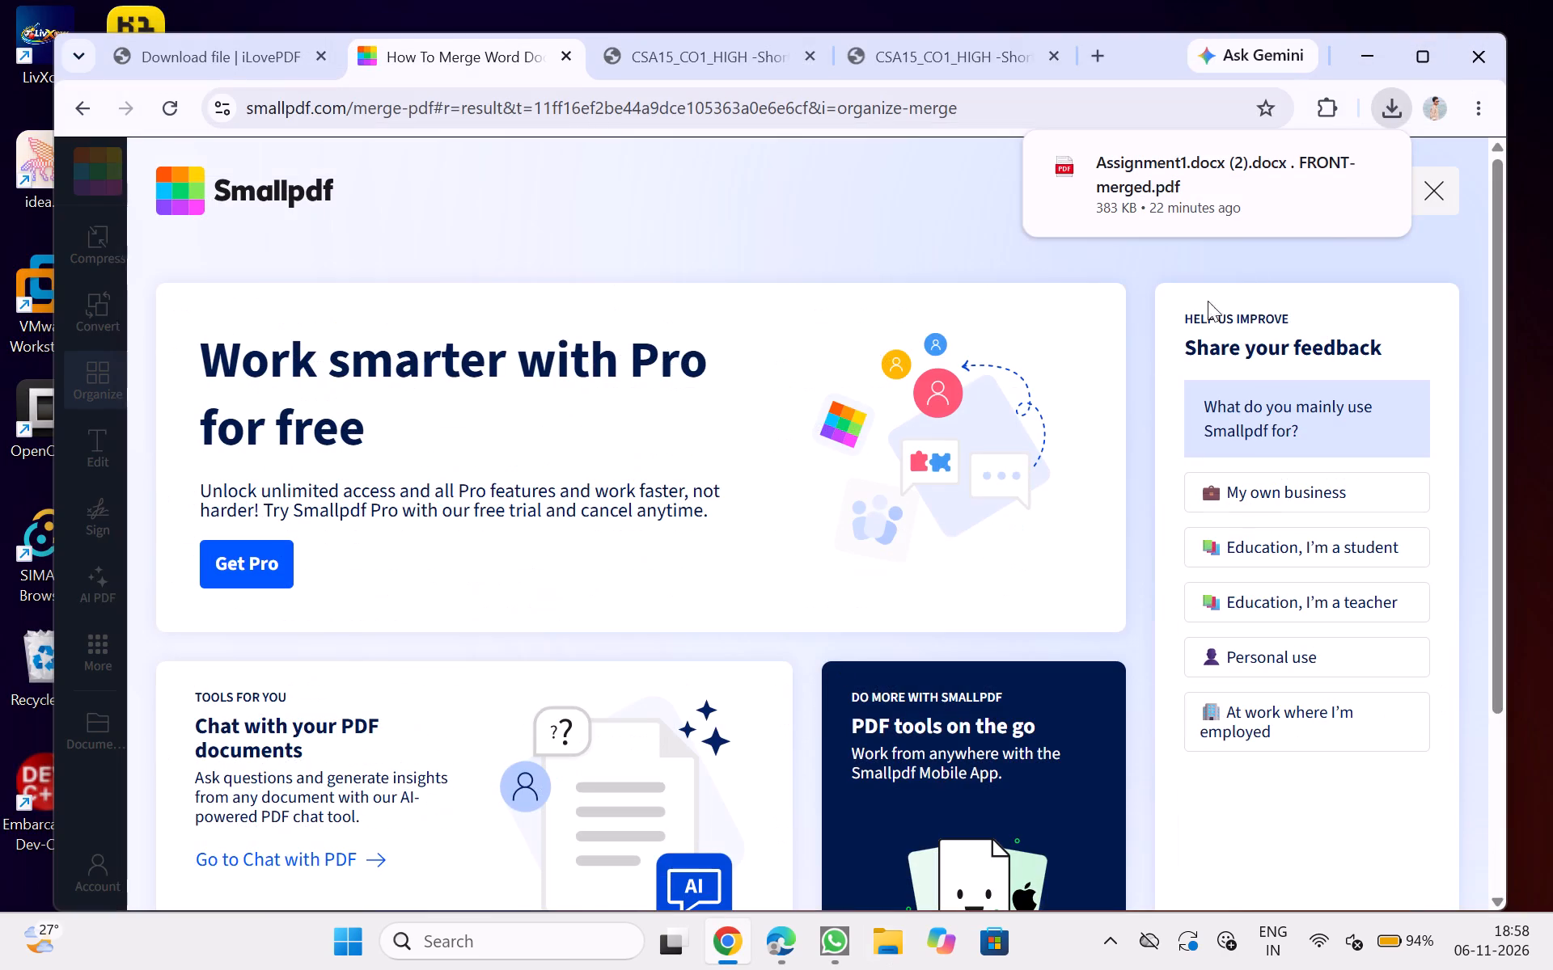
left_click(1478, 45)
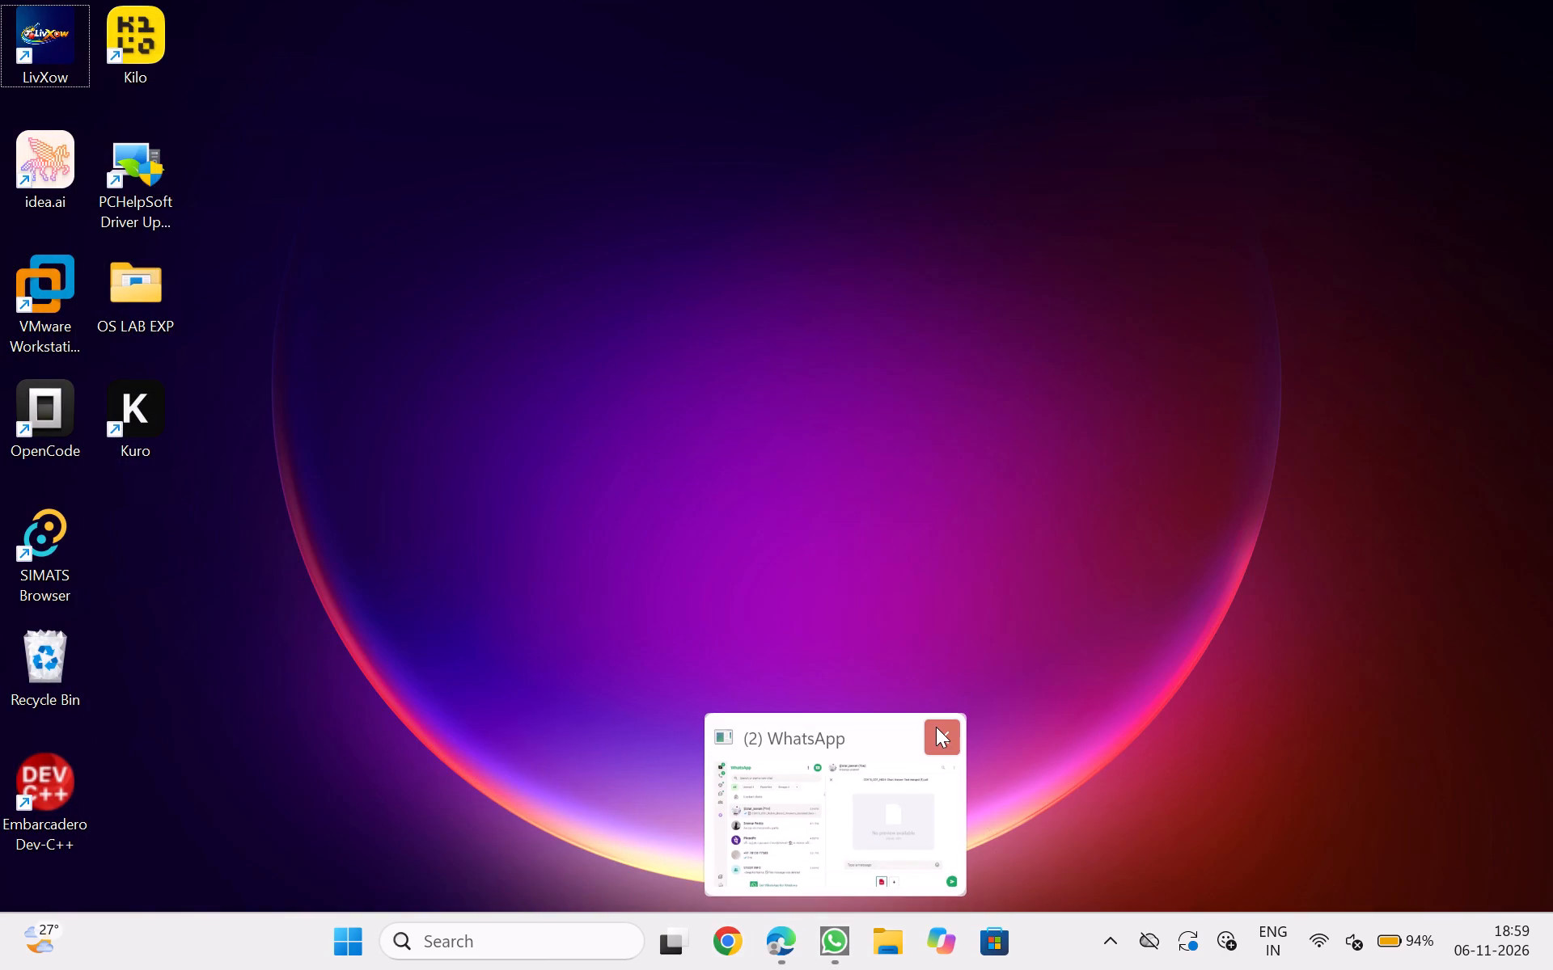
left_click(936, 727)
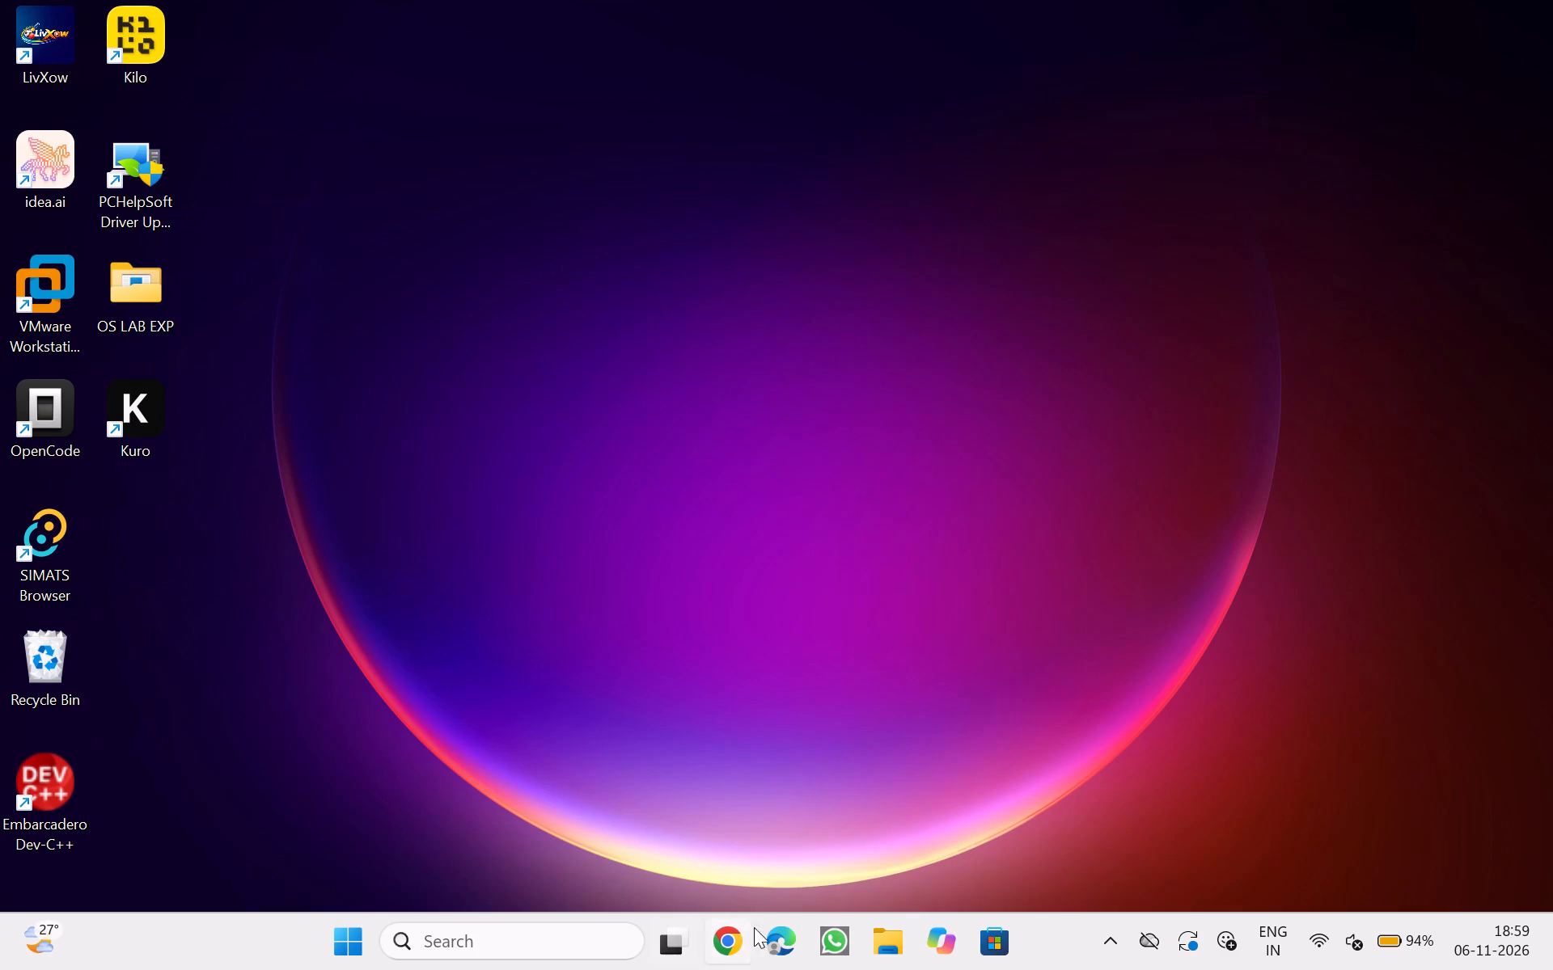
Reopen Software_Engineering_Assignment_1_Completed-2.docx from the recent files in File Explorer and maximize its Word window.
left_click(870, 943)
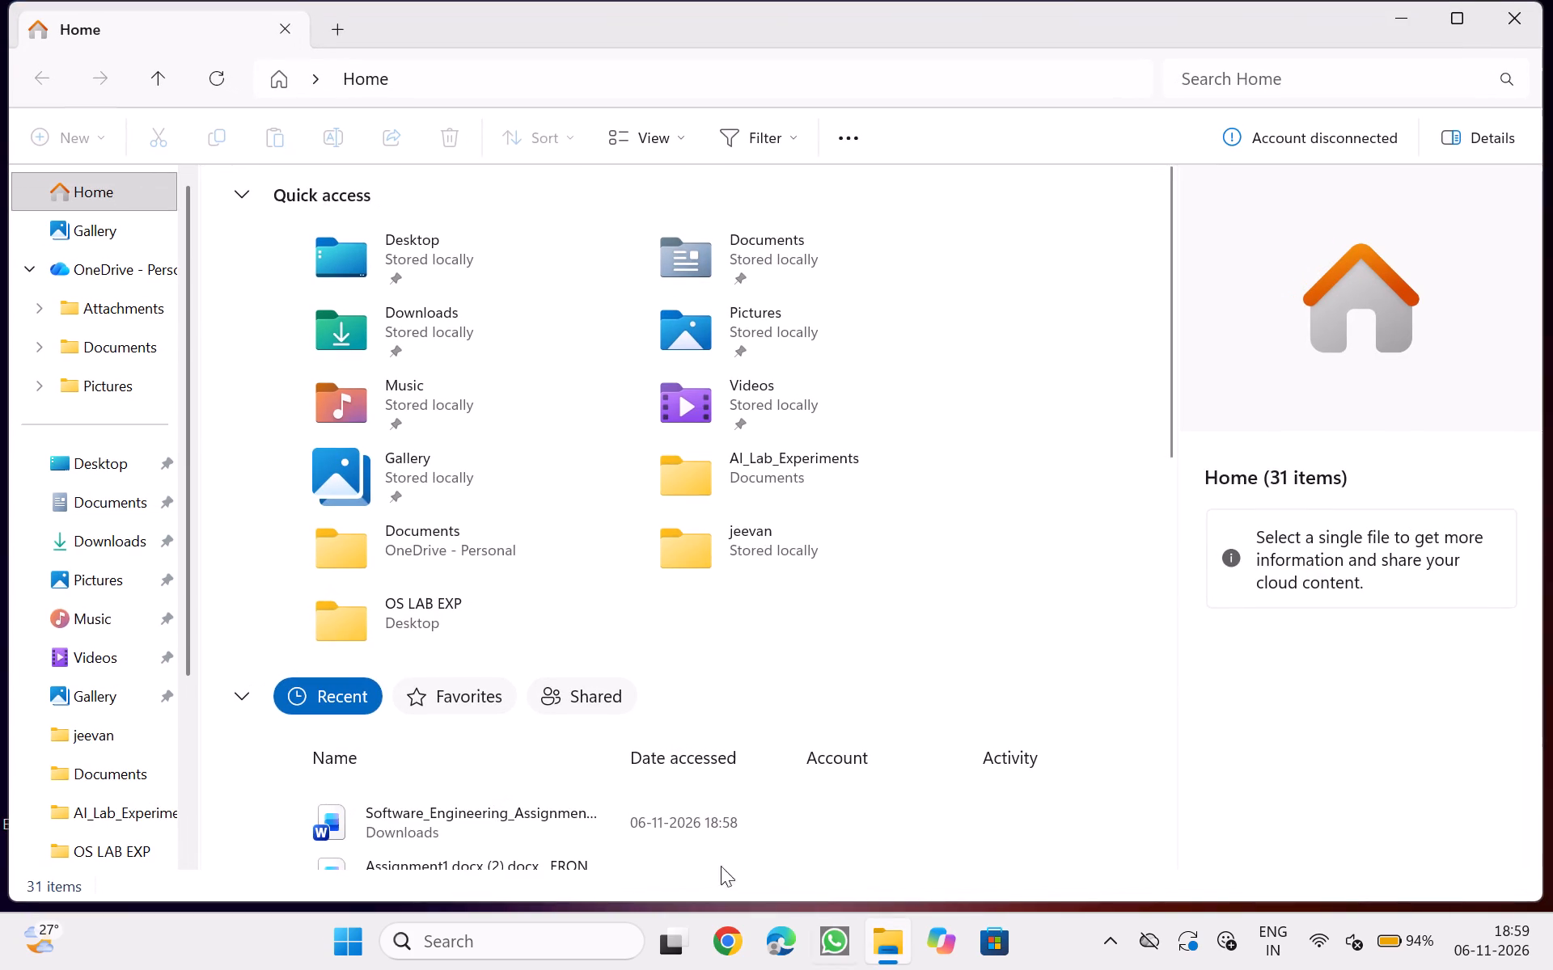
double_click(377, 821)
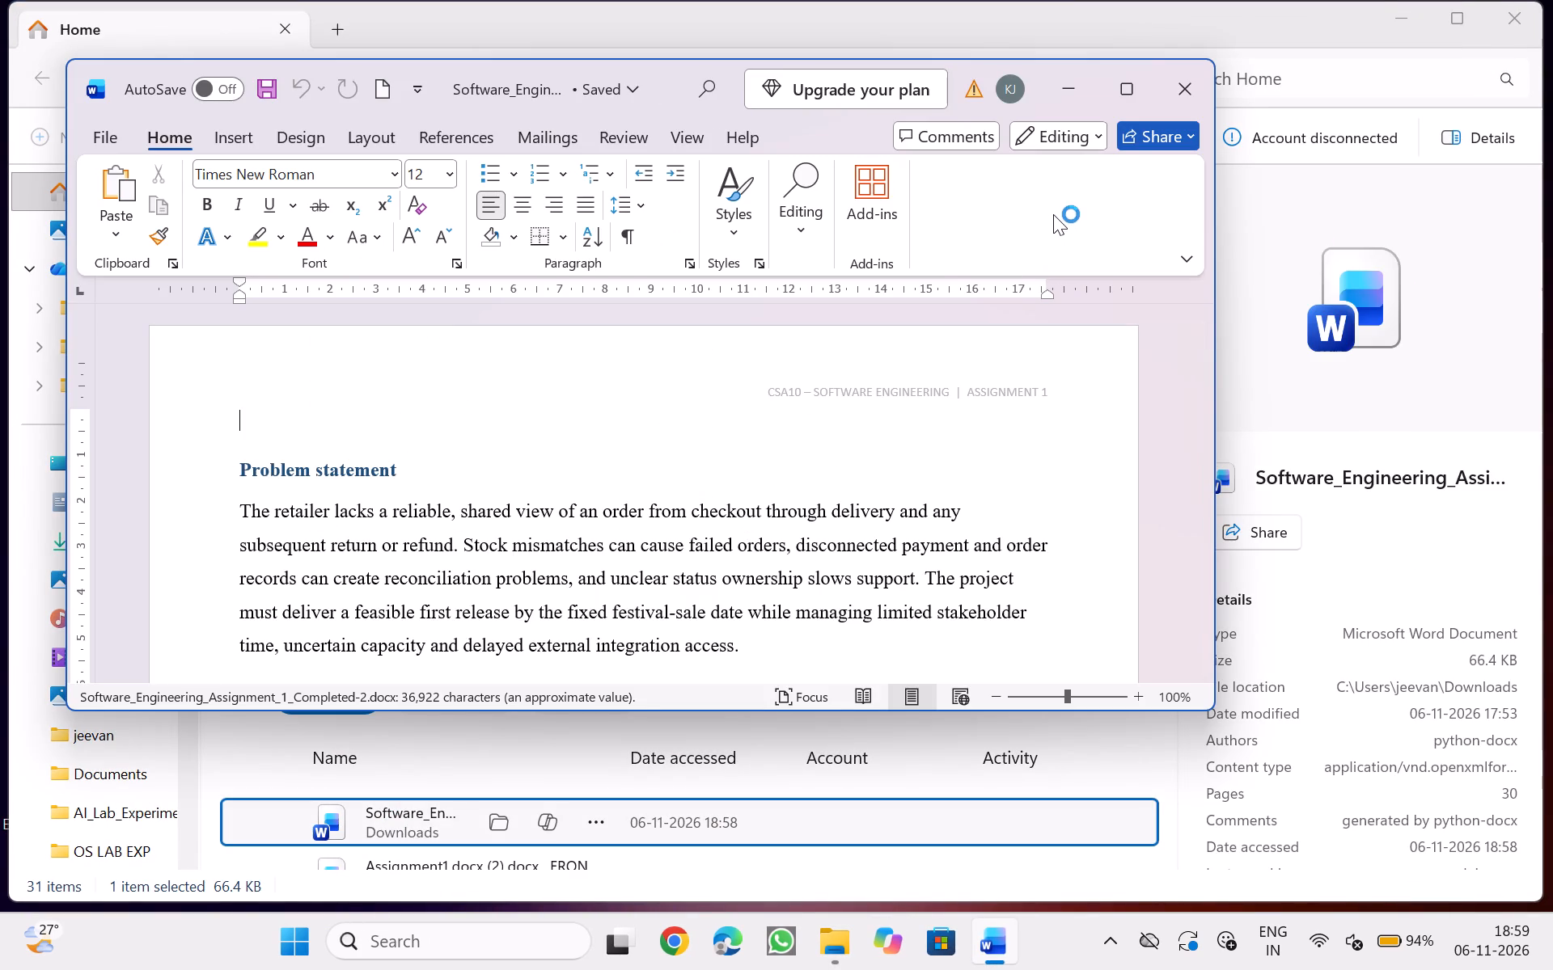
left_click(1103, 106)
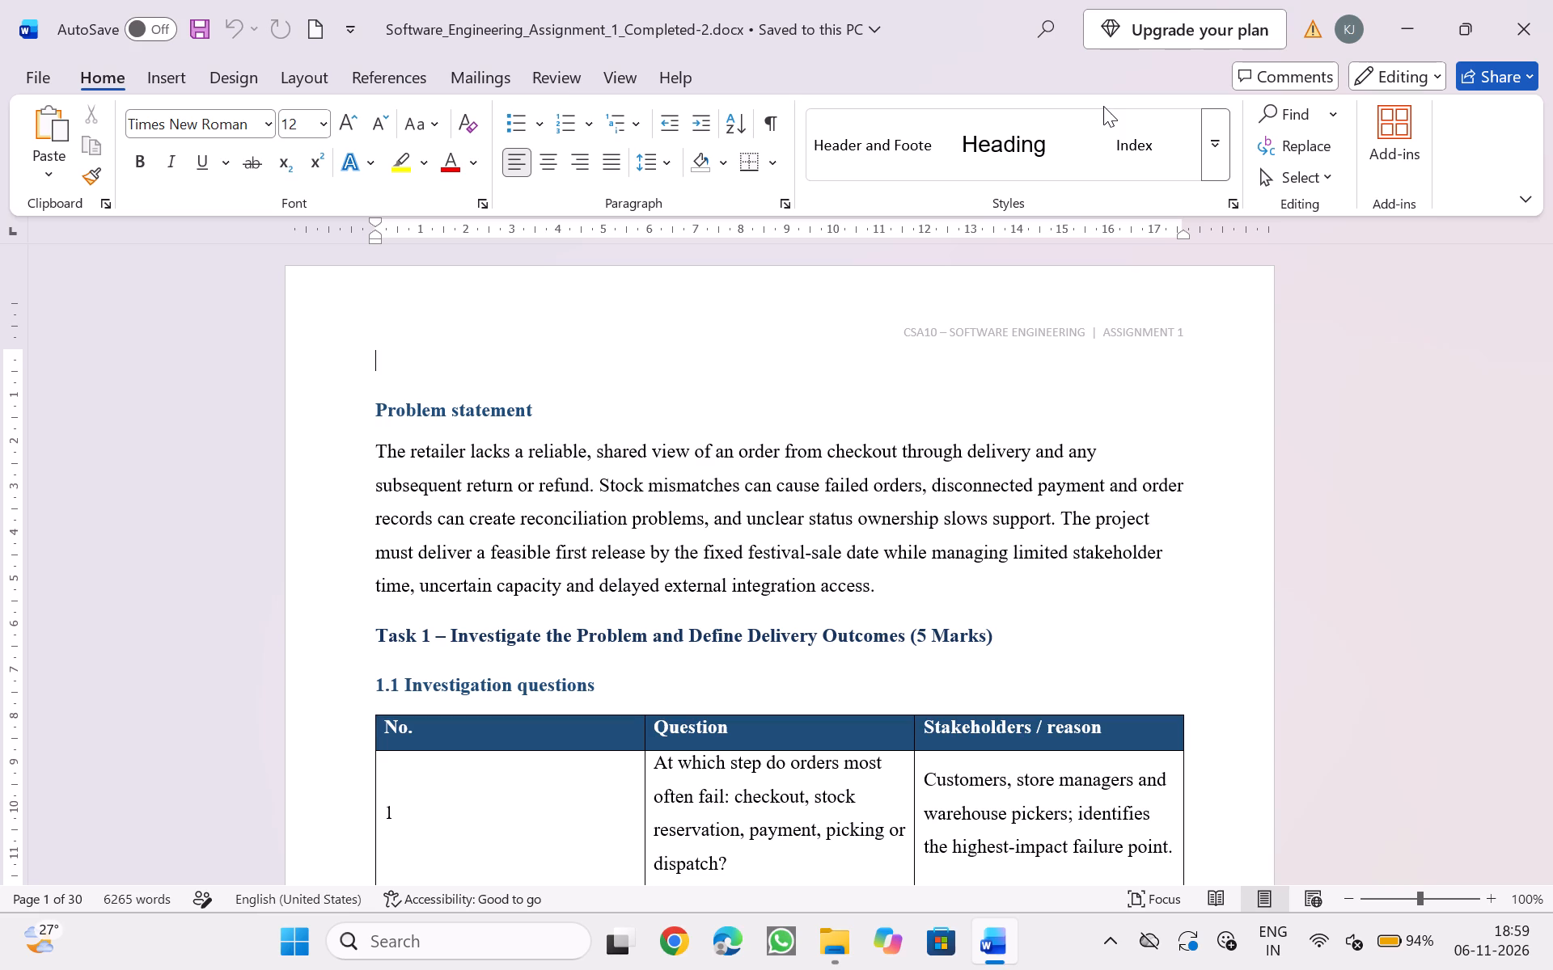
Insert two line breaks after the Jira selection paragraph to push heading 2.3 and its roles table onto the following page.
left_click(909, 336)
scroll(713, 615, "down", 4)
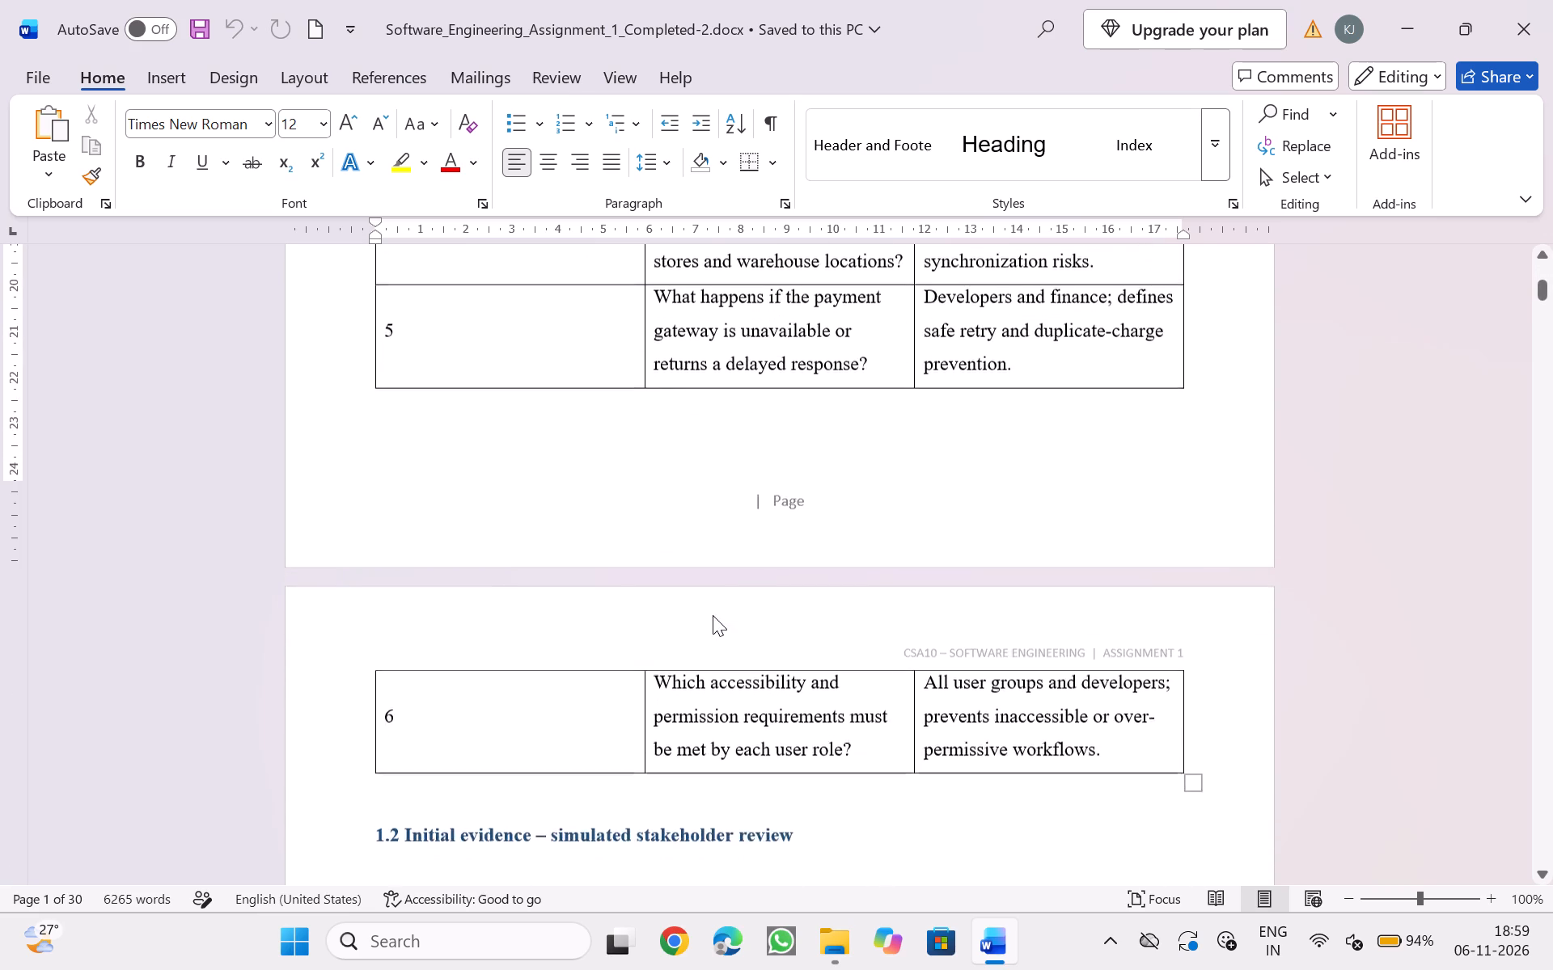
scroll(713, 615, "down", 13)
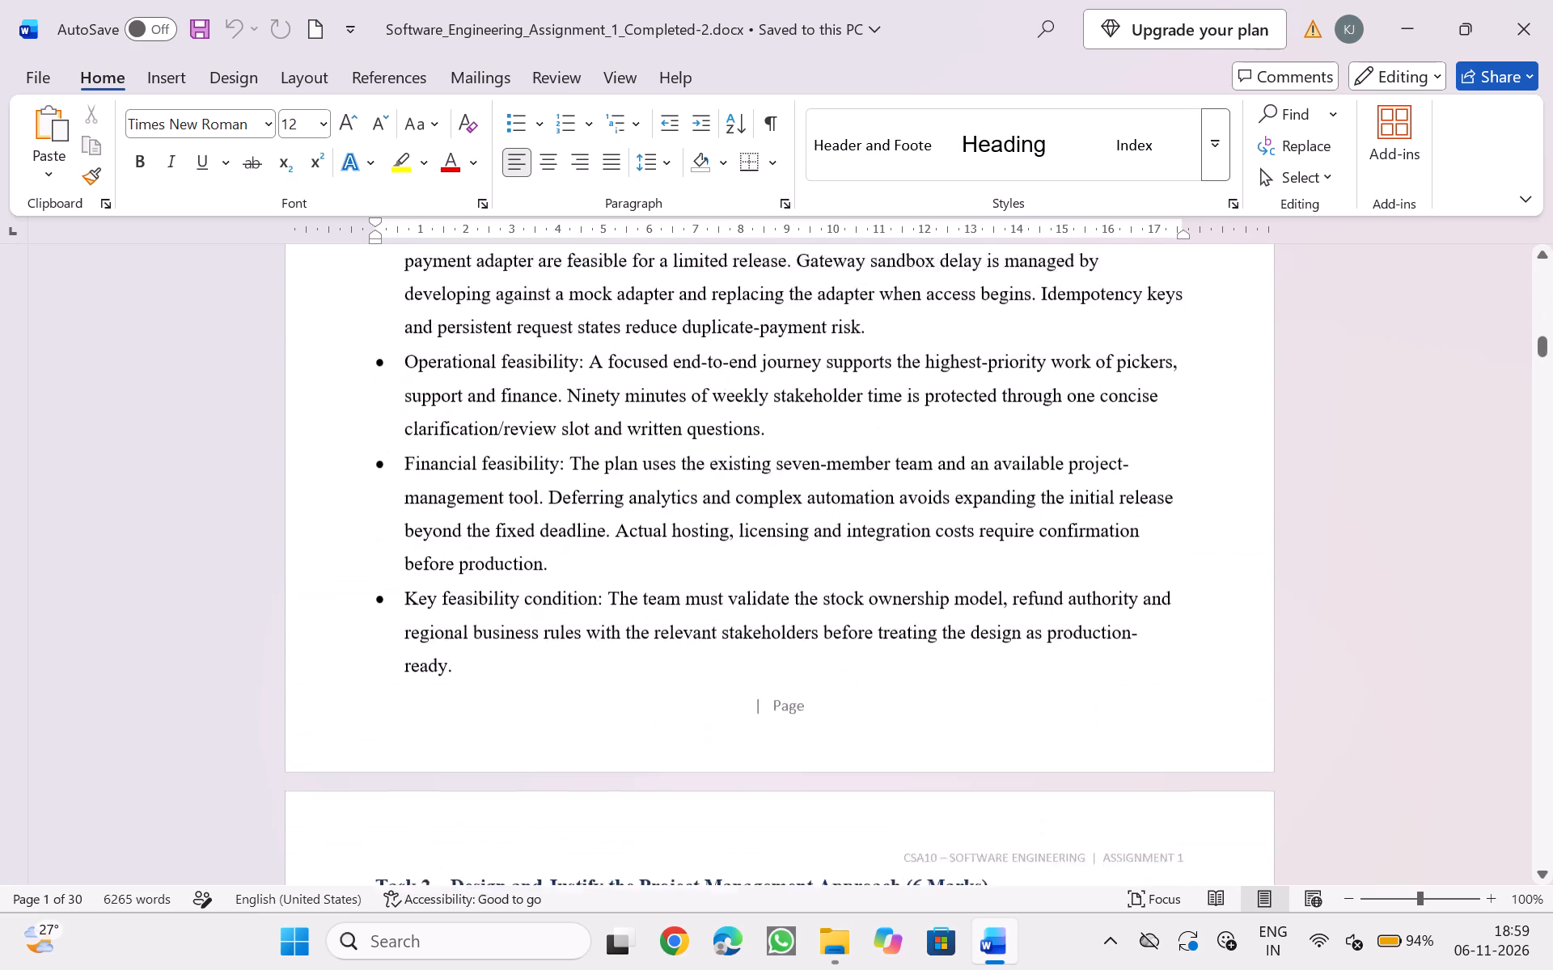
scroll(713, 615, "down", 9)
scroll(713, 615, "up", 6)
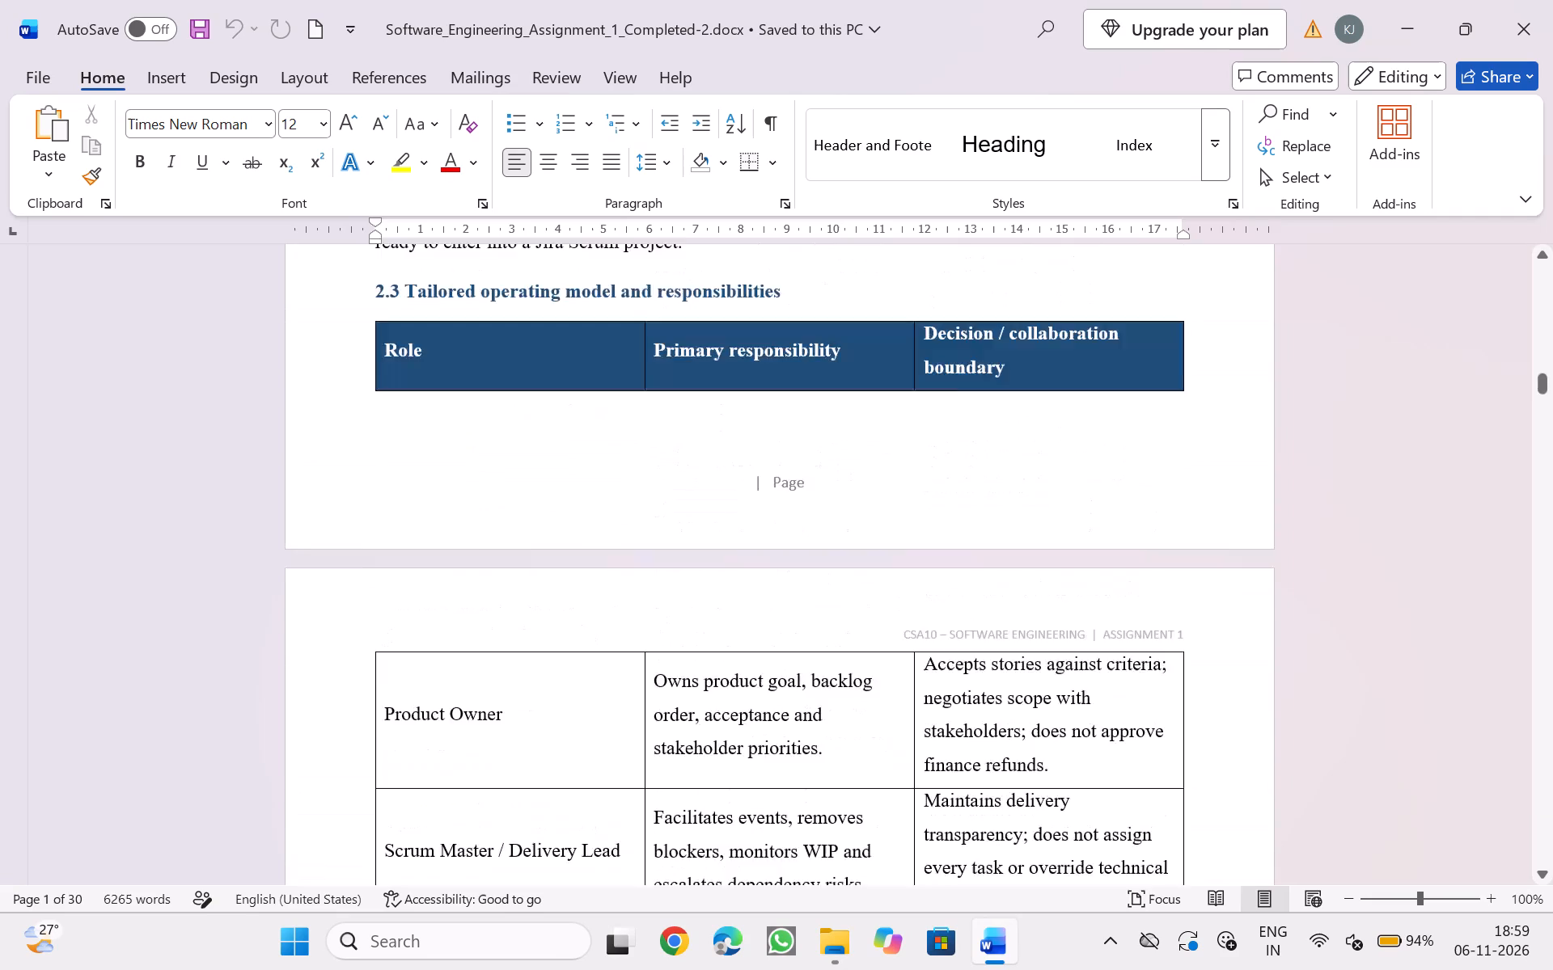
left_click(713, 748)
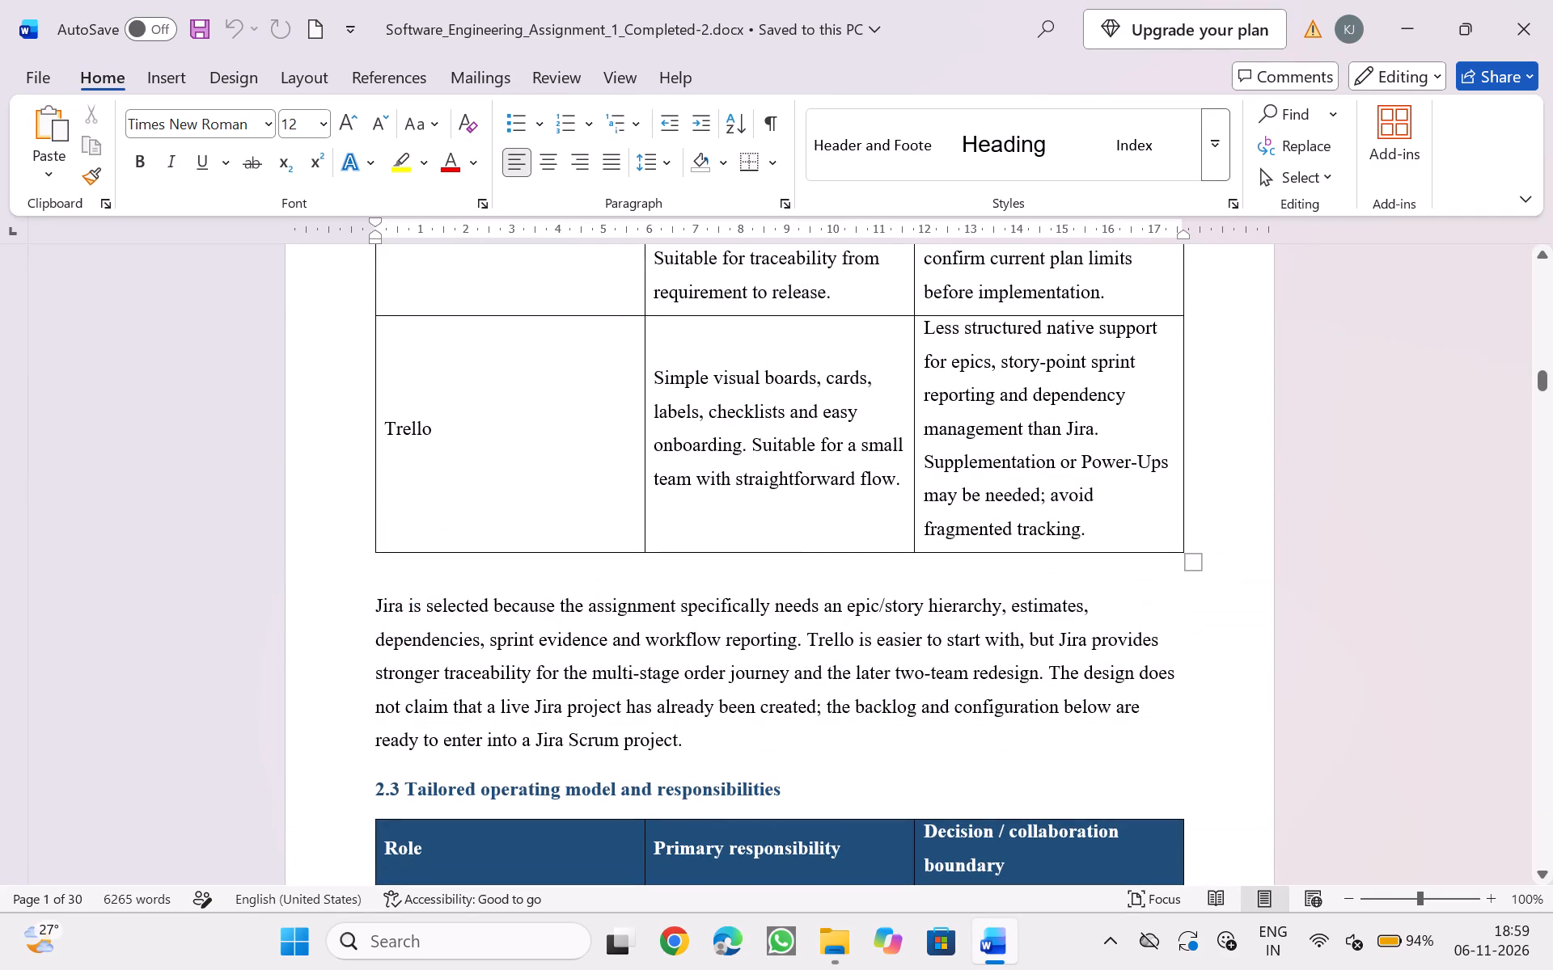
key("Return")
key("Return")
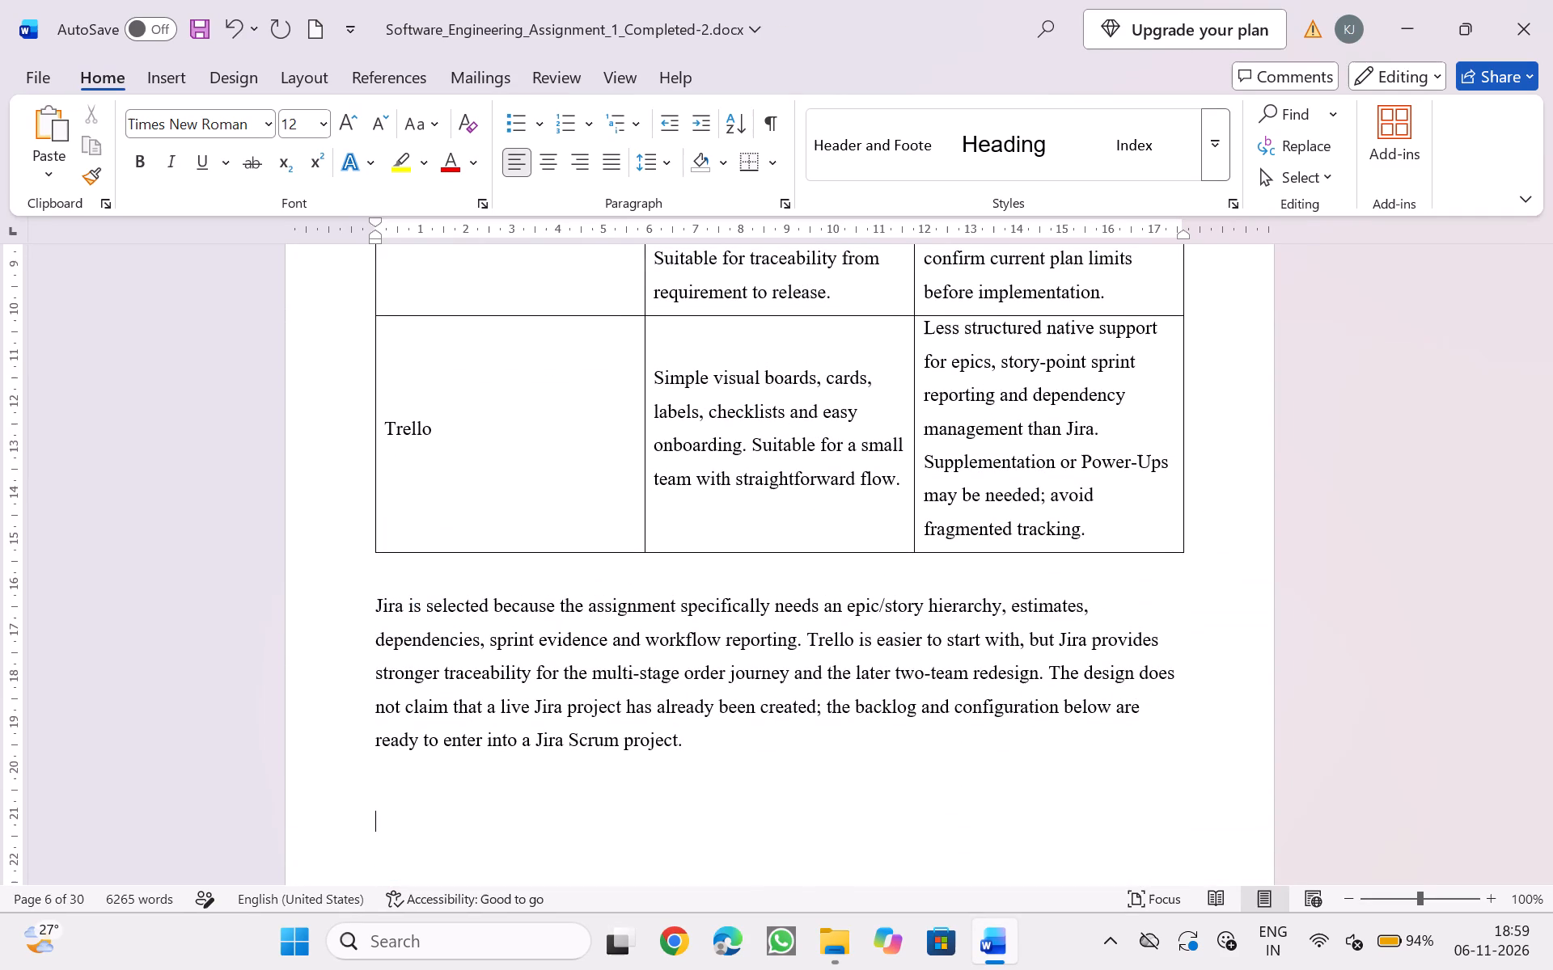
Examine the layout of the remaining pages, from the section 2.3 roles table through the end of the document.
scroll(713, 748, "down", 6)
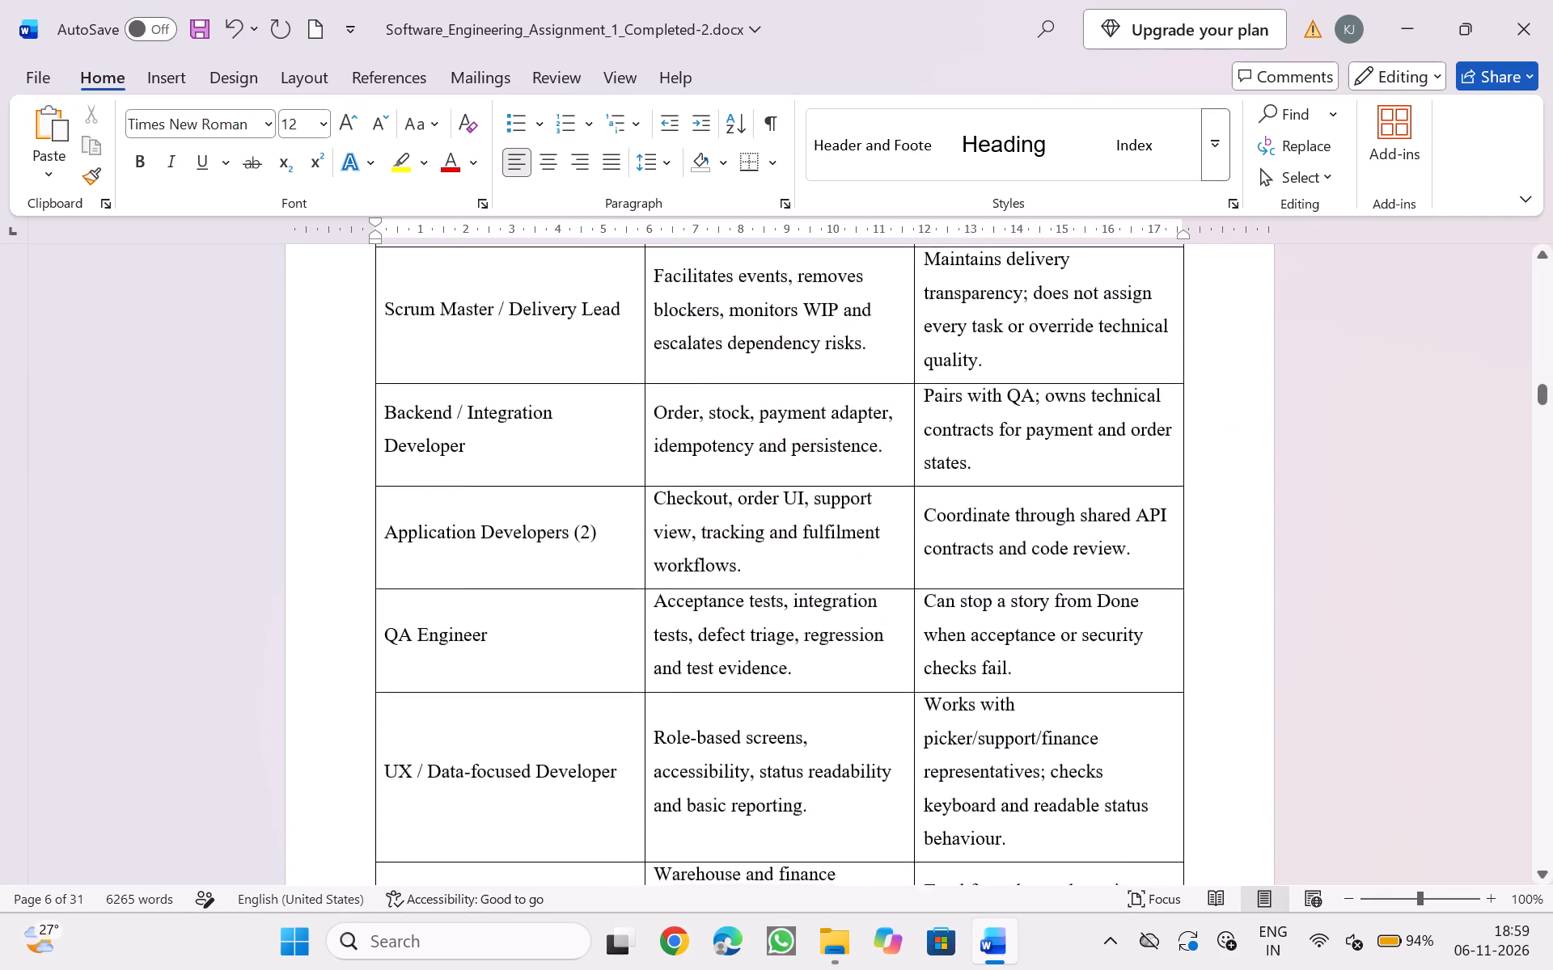
scroll(713, 748, "down", 15)
scroll(713, 748, "down", 7)
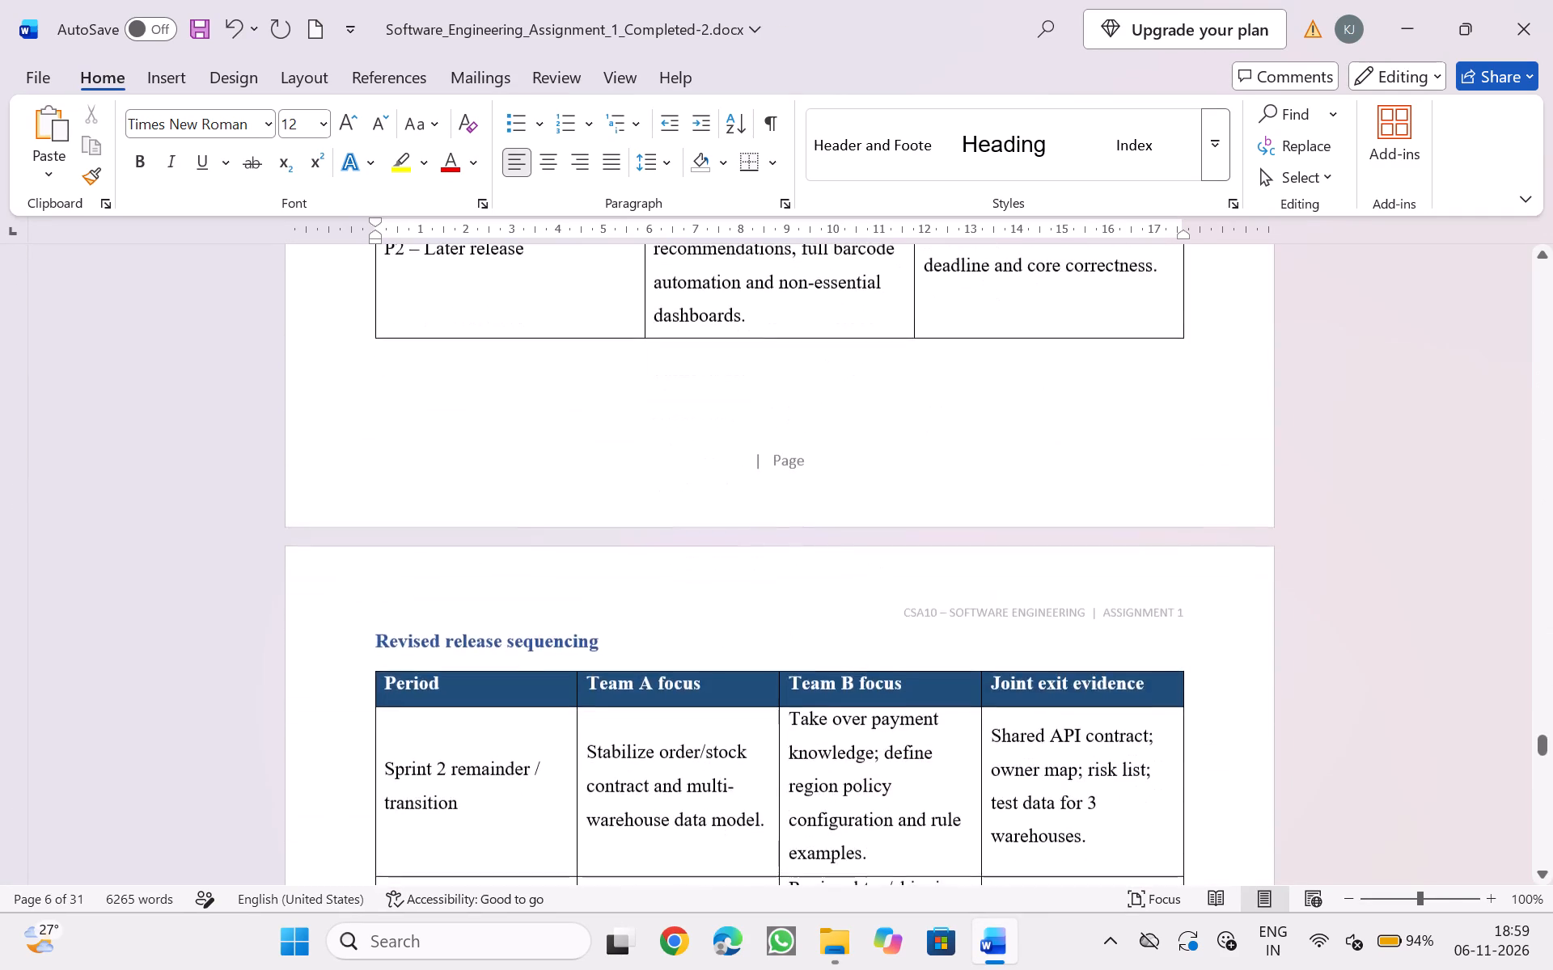
scroll(713, 748, "right", 2)
scroll(713, 748, "down", 7)
scroll(713, 748, "up", 8)
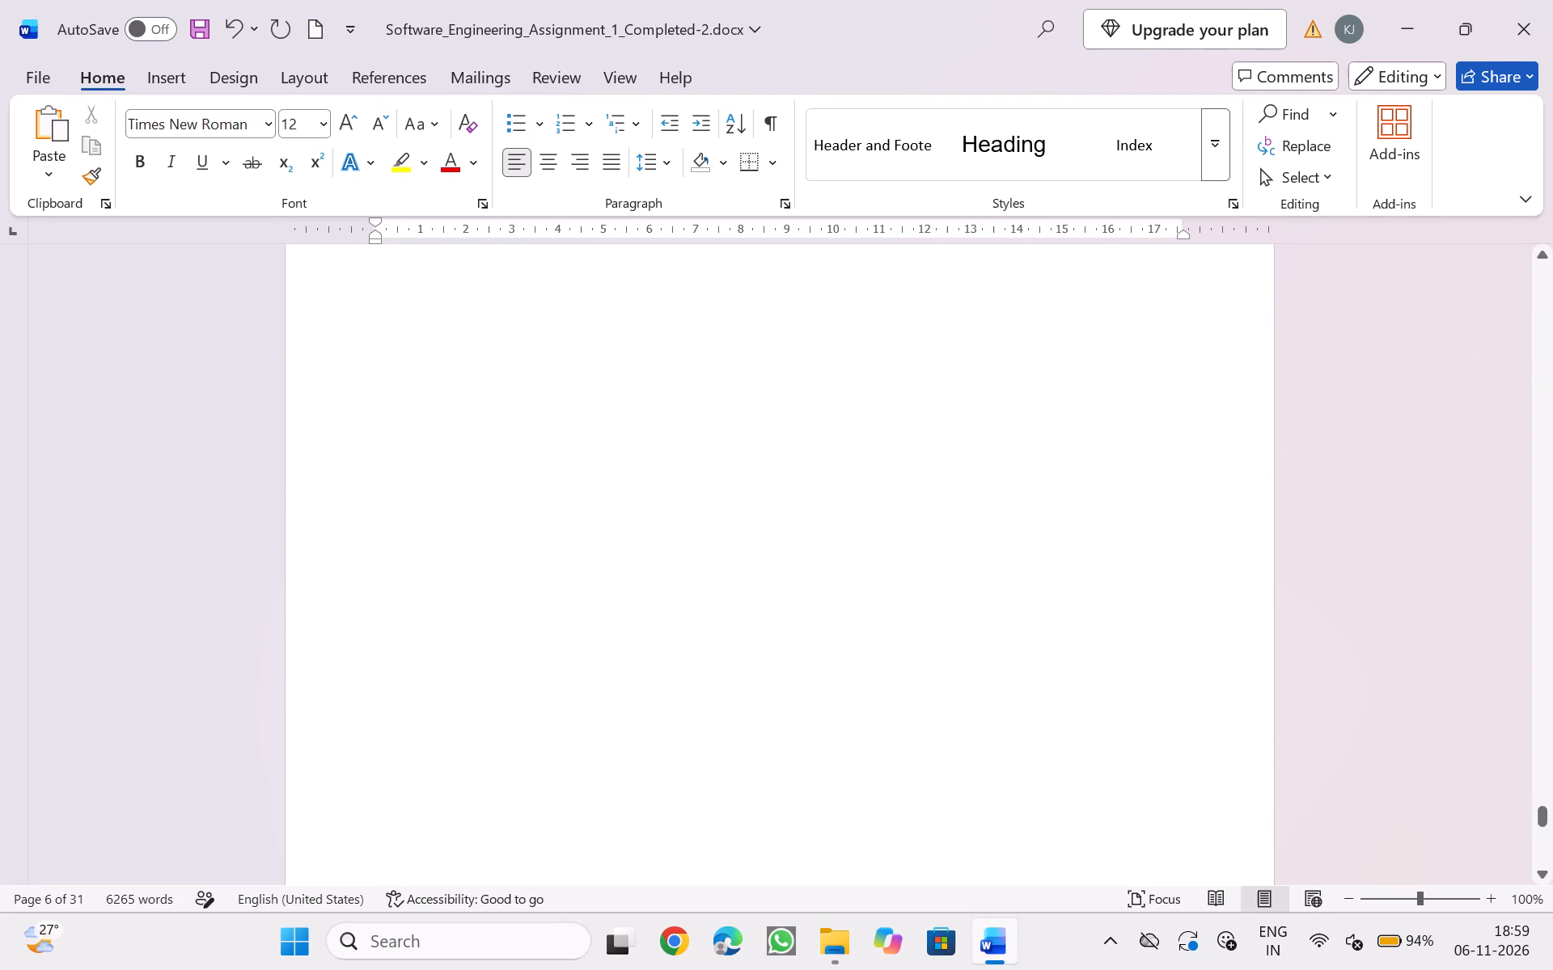
scroll(713, 748, "up", 9)
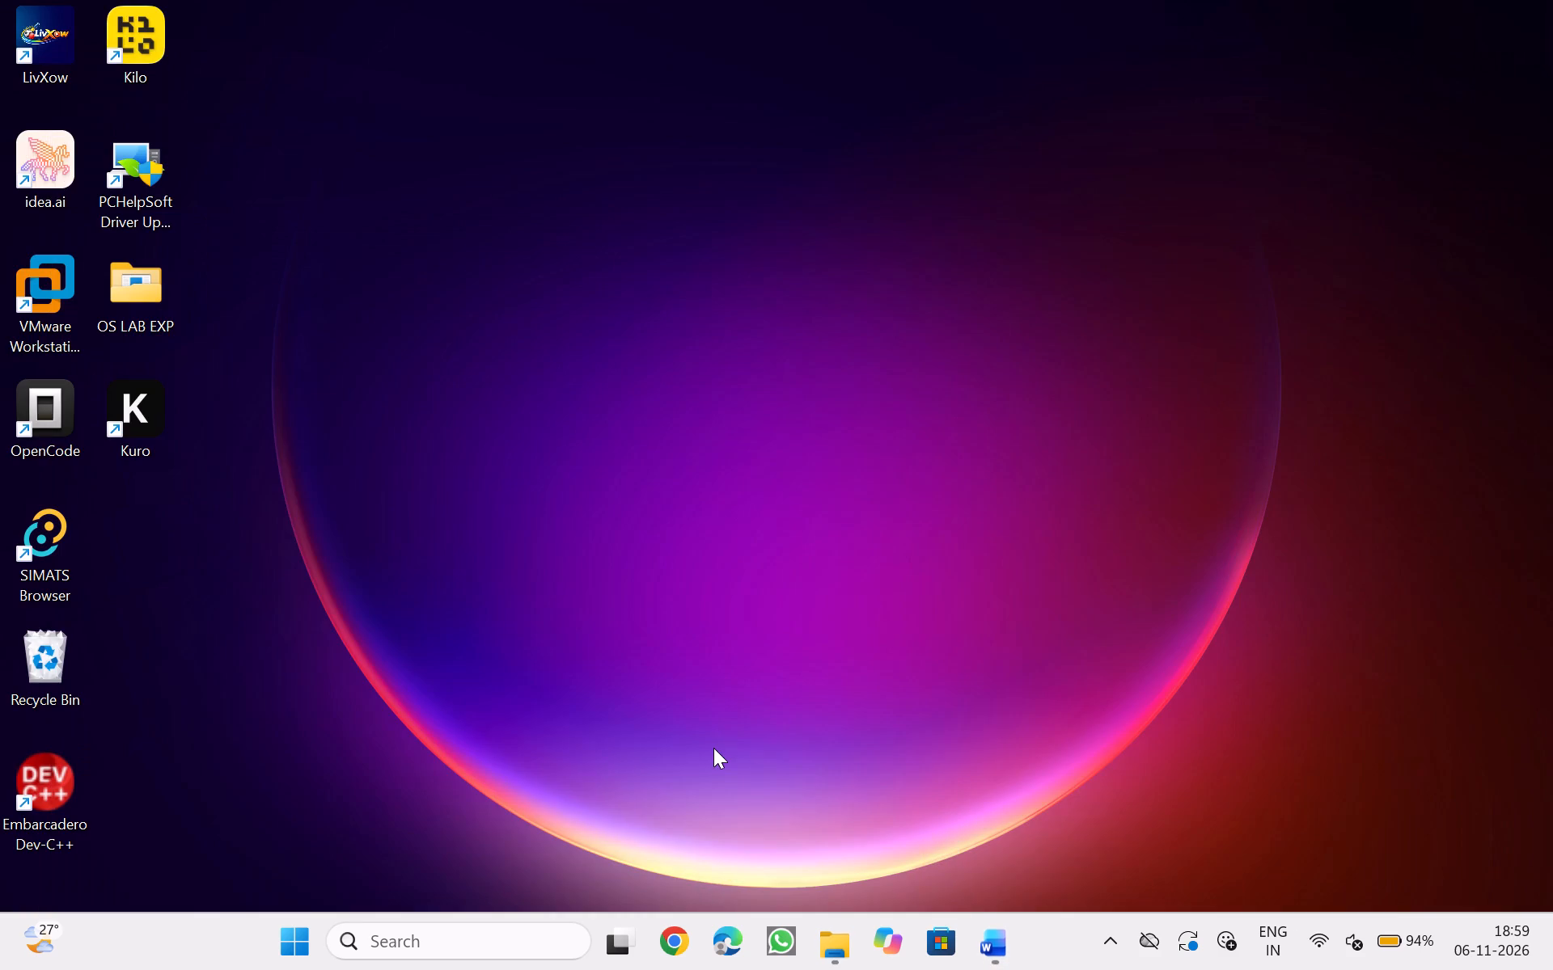
Open the Windows shut down or sign out options from the desktop.
key("super+x")
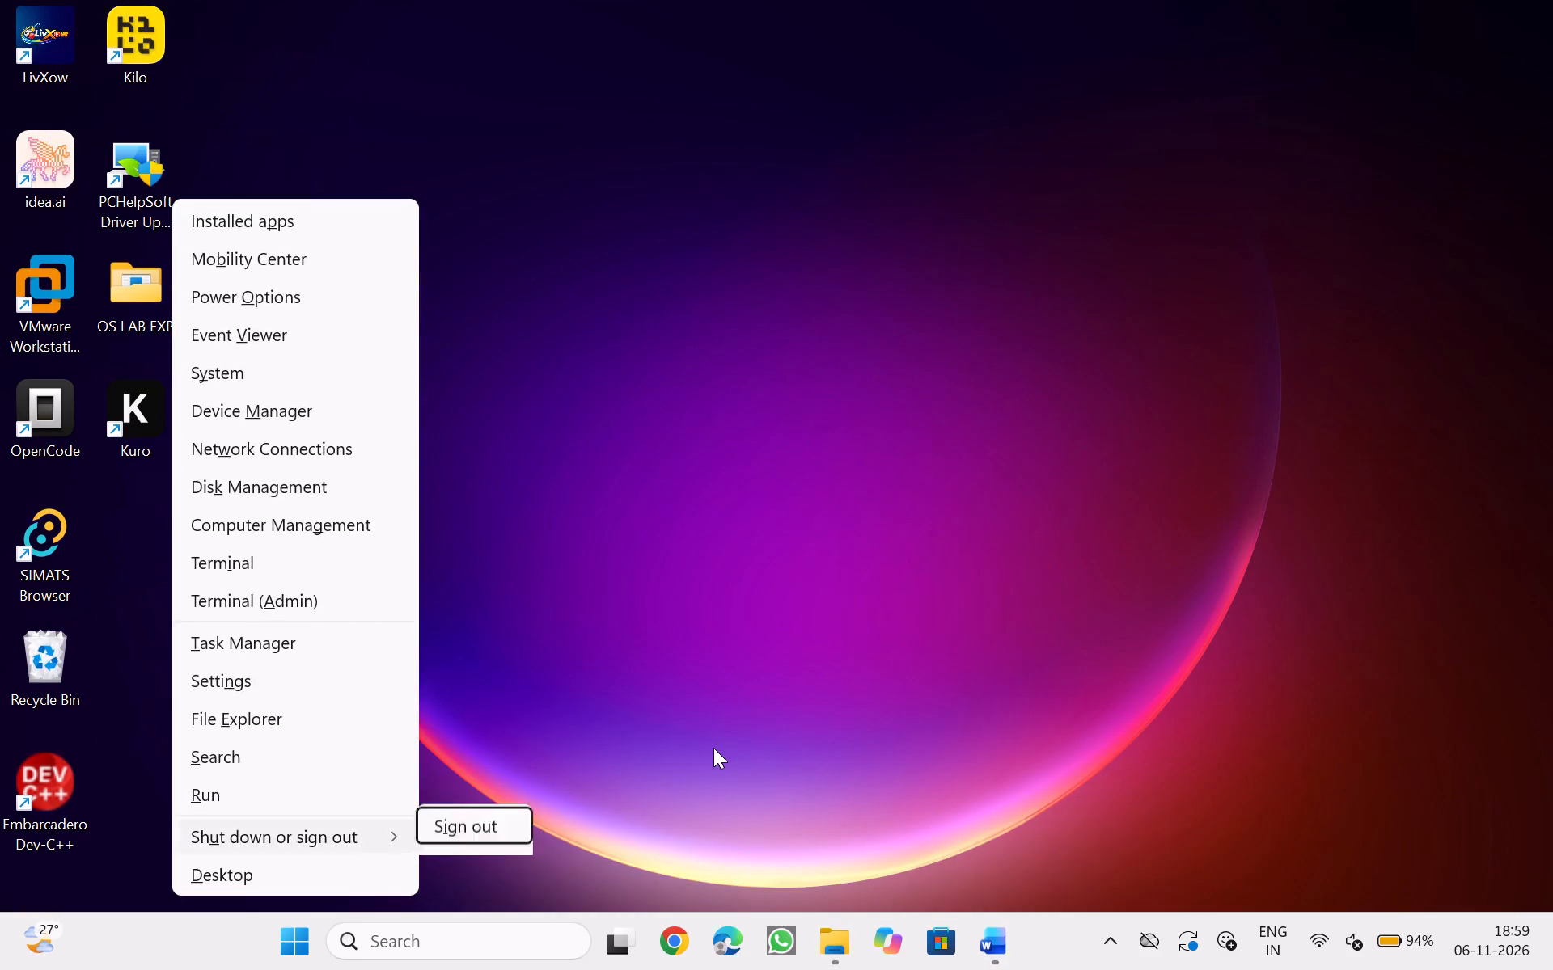